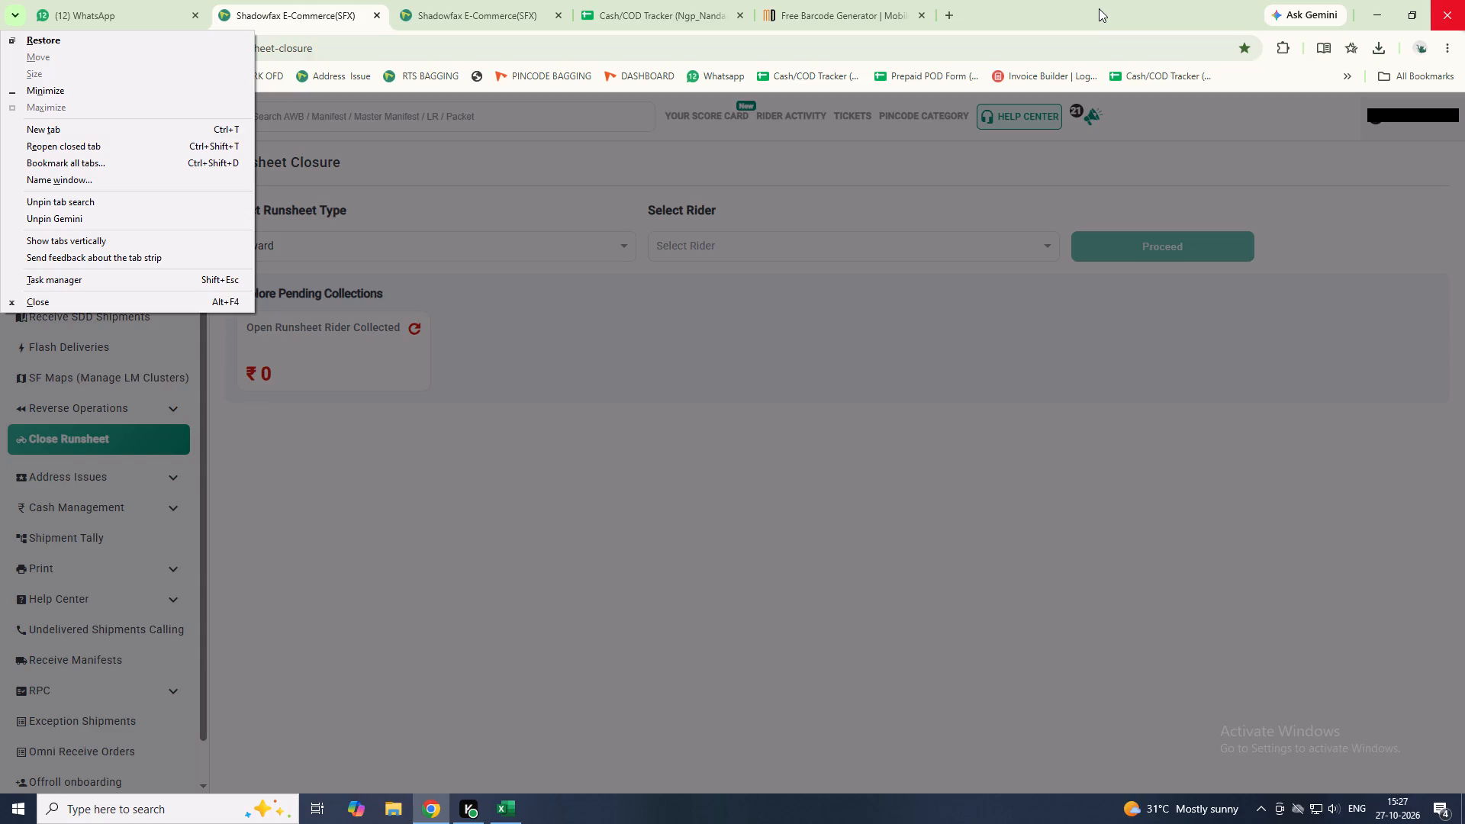
click(922, 295)
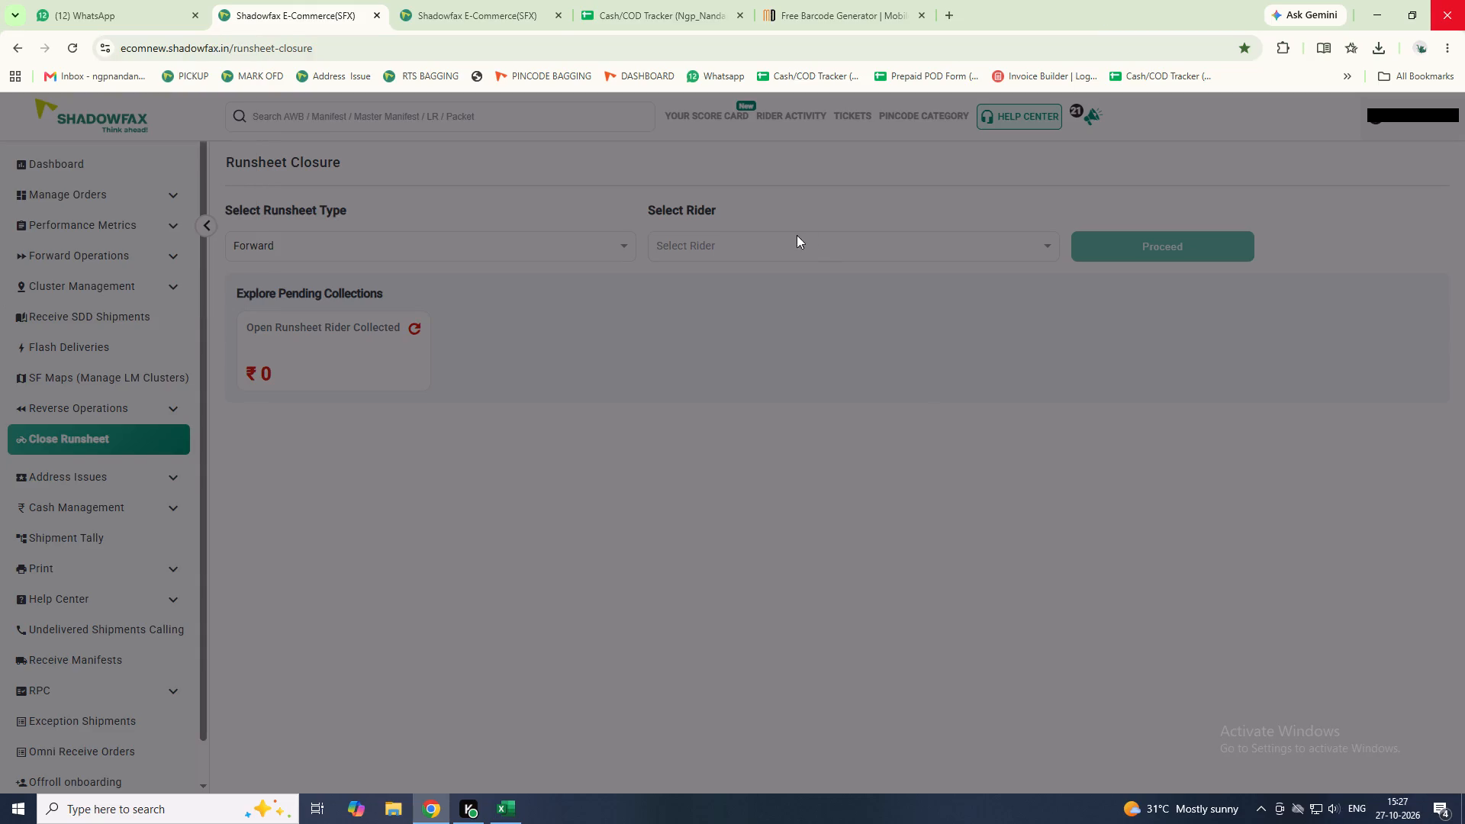
click(100, 534)
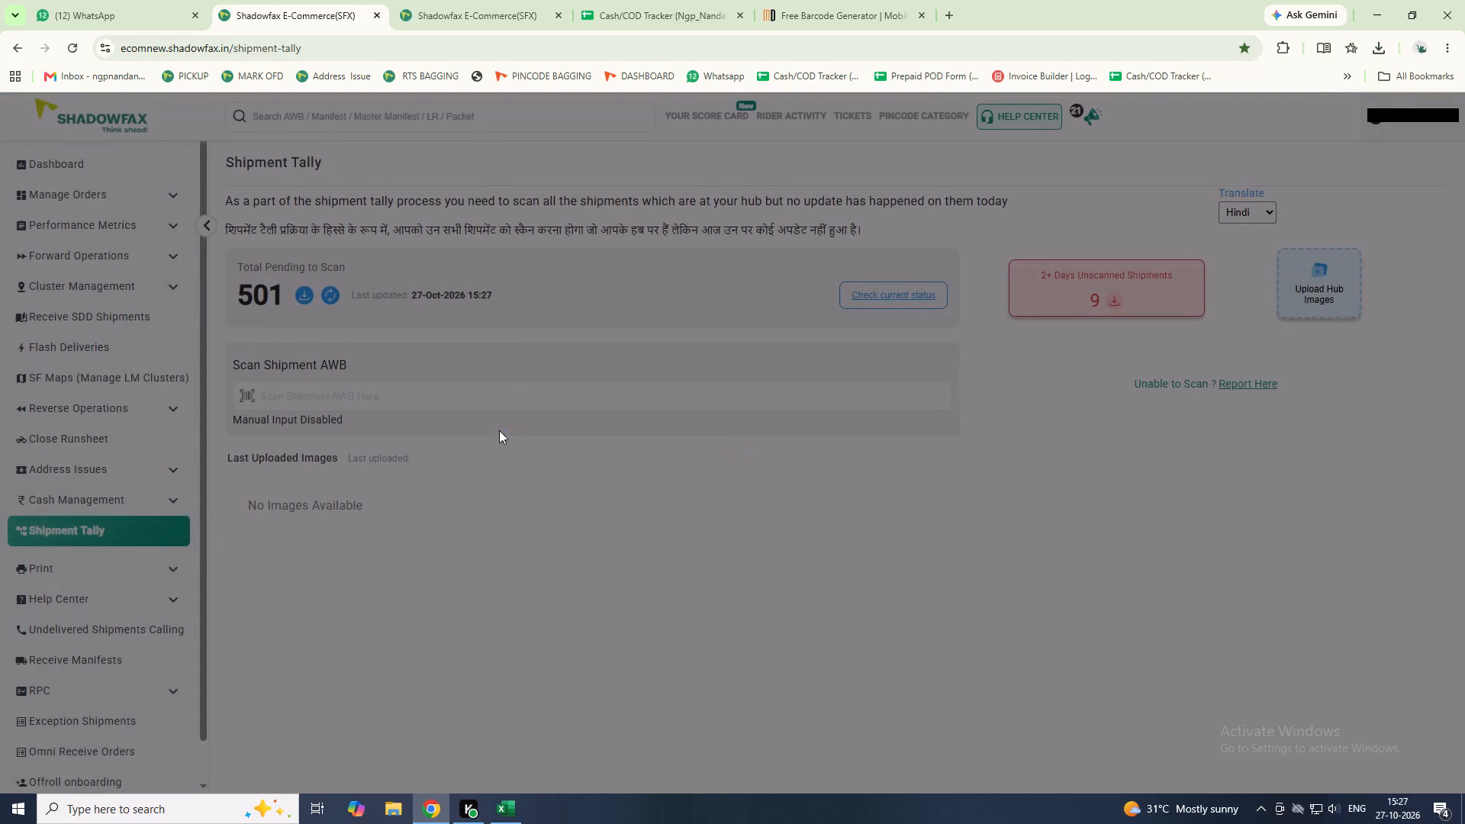
click(493, 394)
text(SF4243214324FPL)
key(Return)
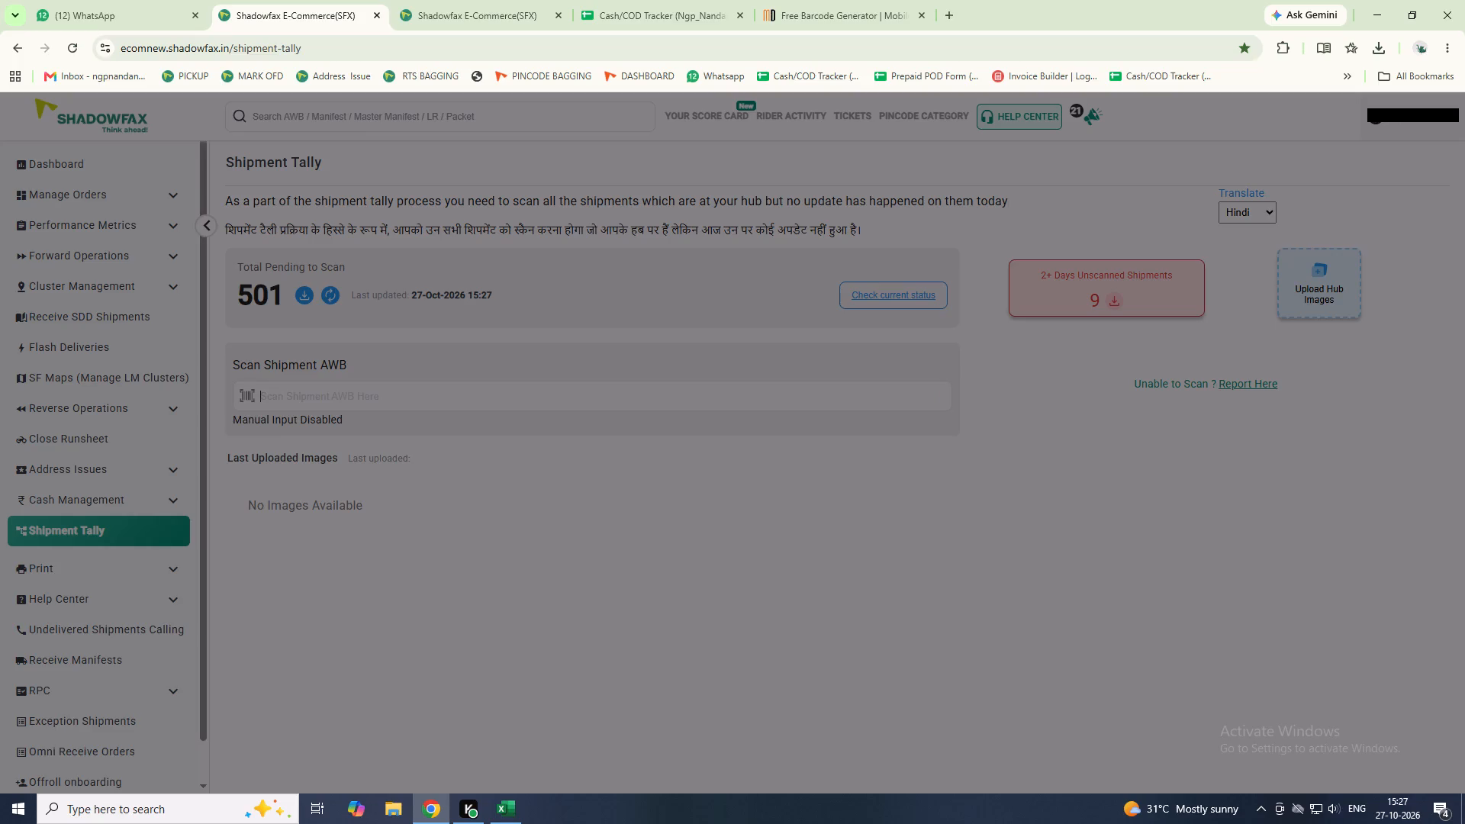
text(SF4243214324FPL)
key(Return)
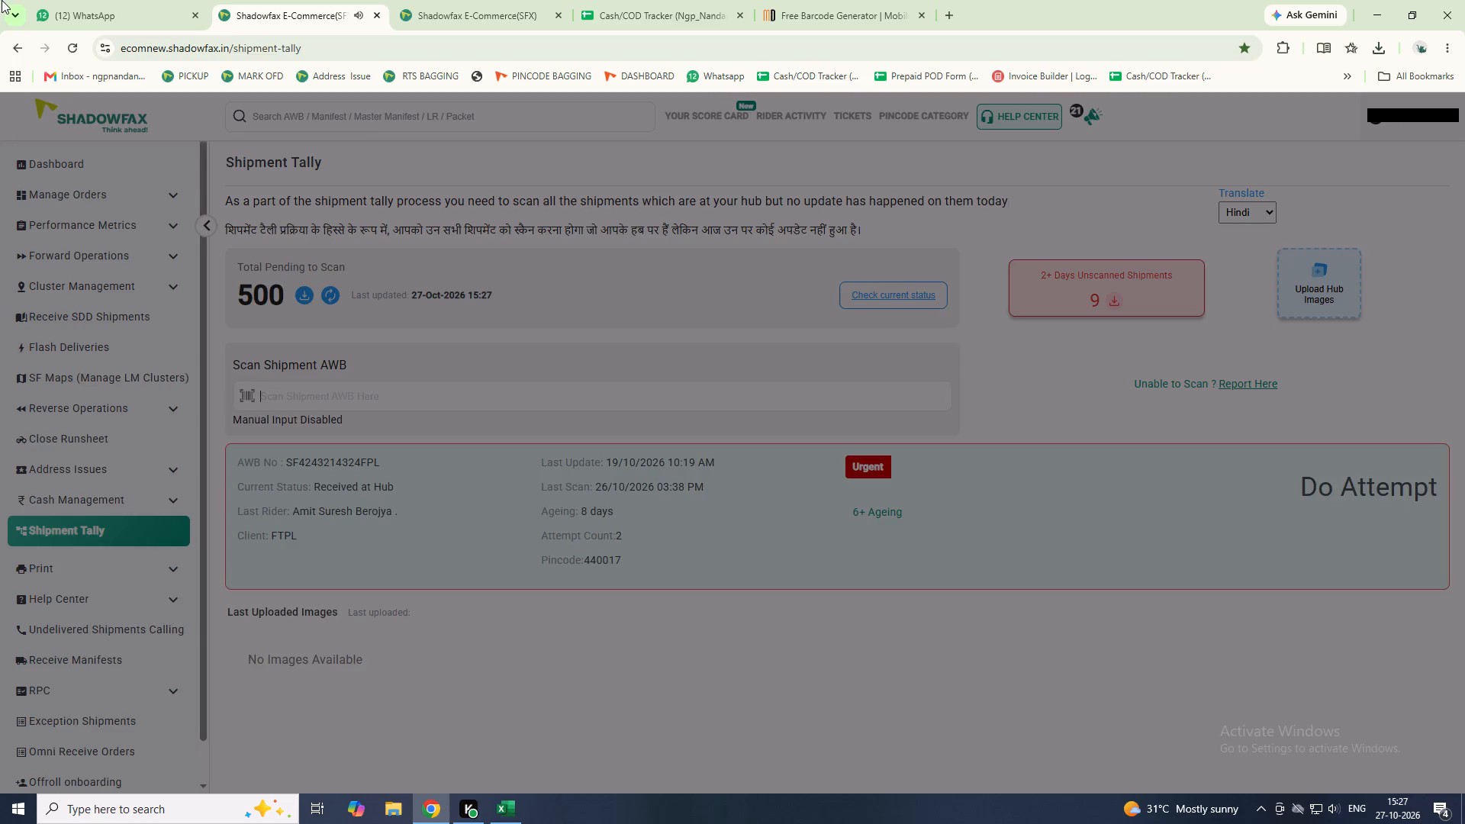
Raise the headphone volume to 96.
click(1333, 810)
drag(1286, 777, 1368, 754)
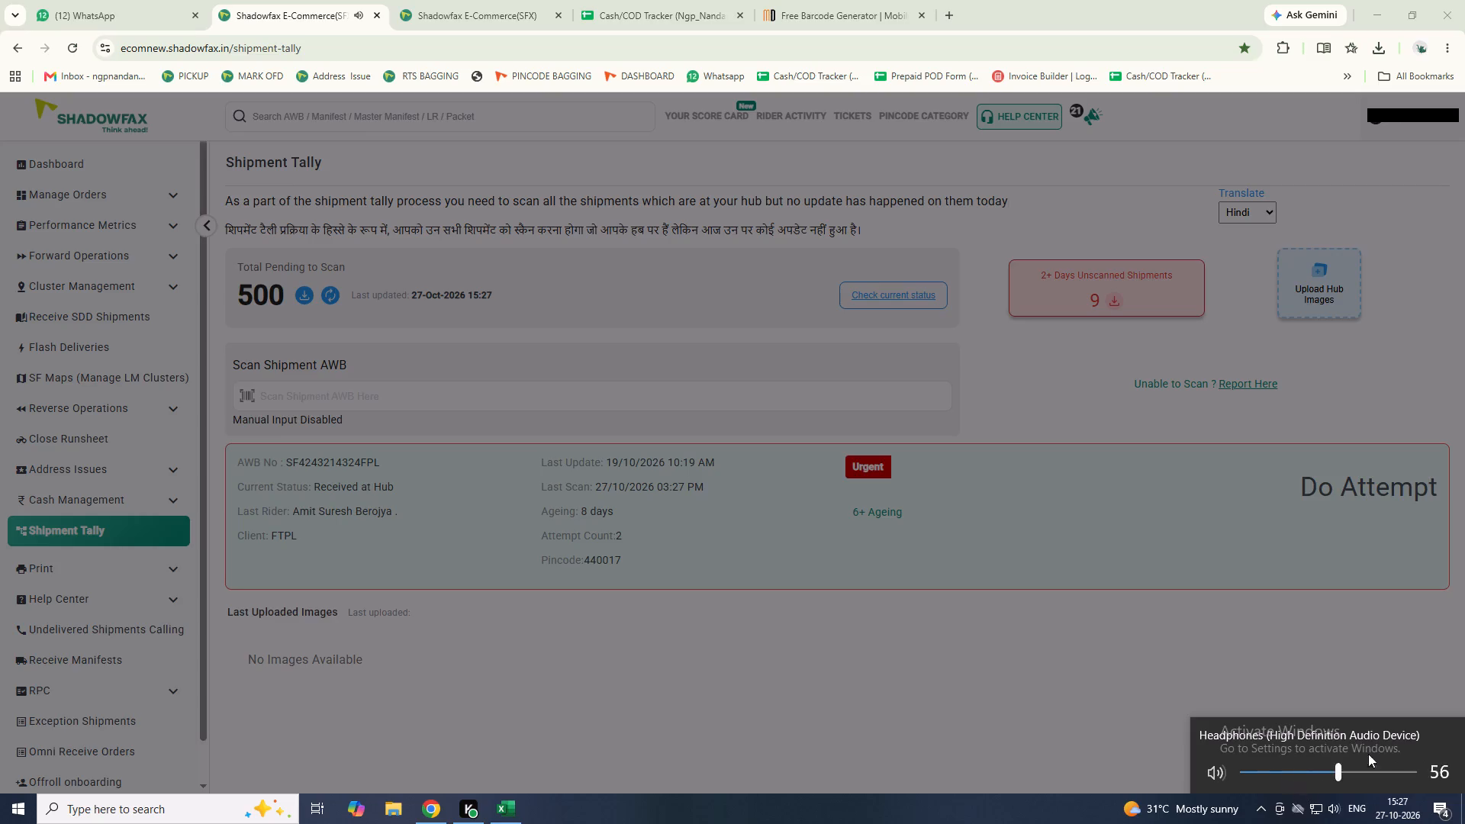
drag(1368, 754, 1407, 747)
click(95, 471)
click(72, 496)
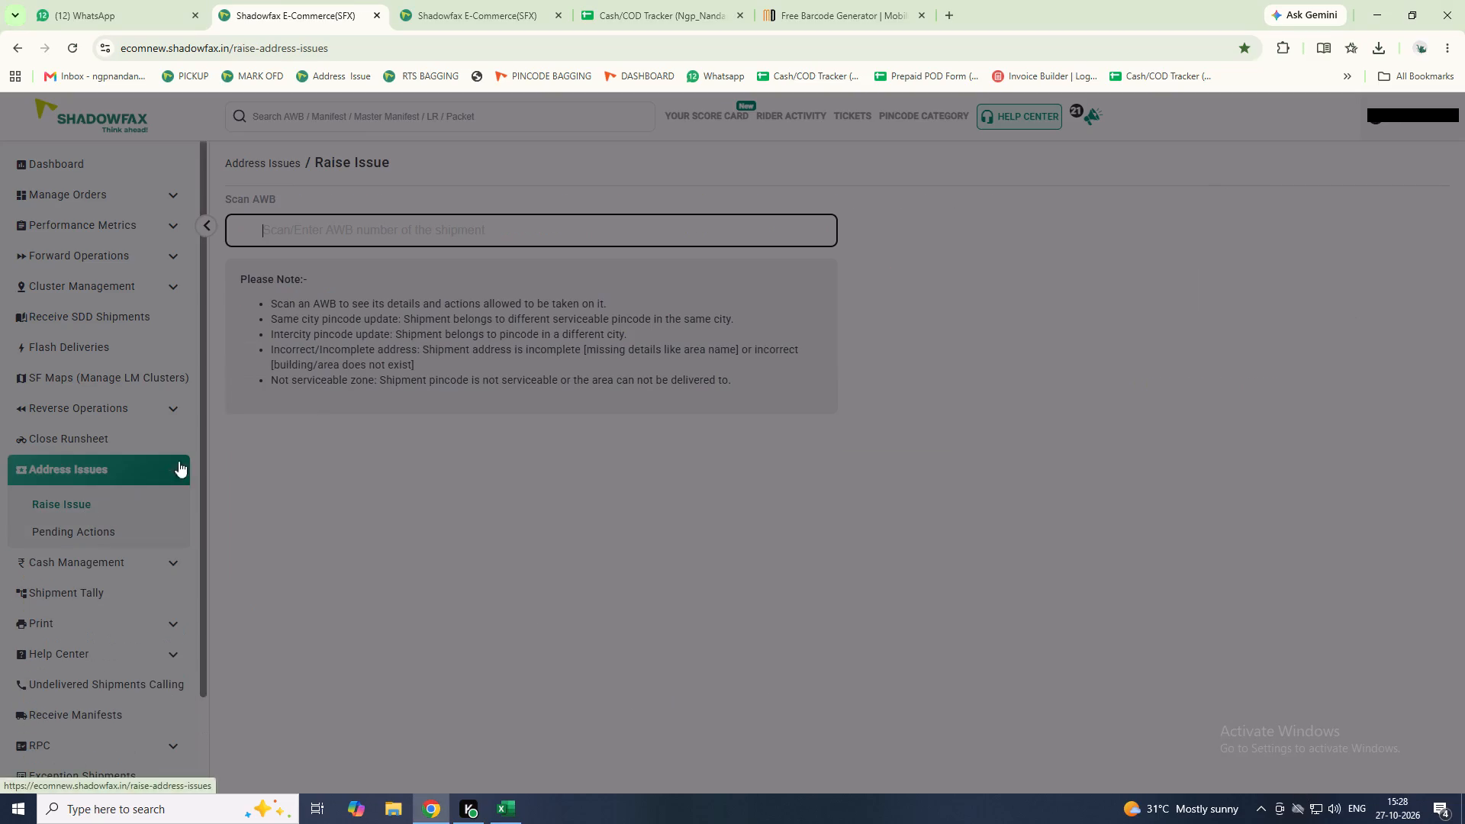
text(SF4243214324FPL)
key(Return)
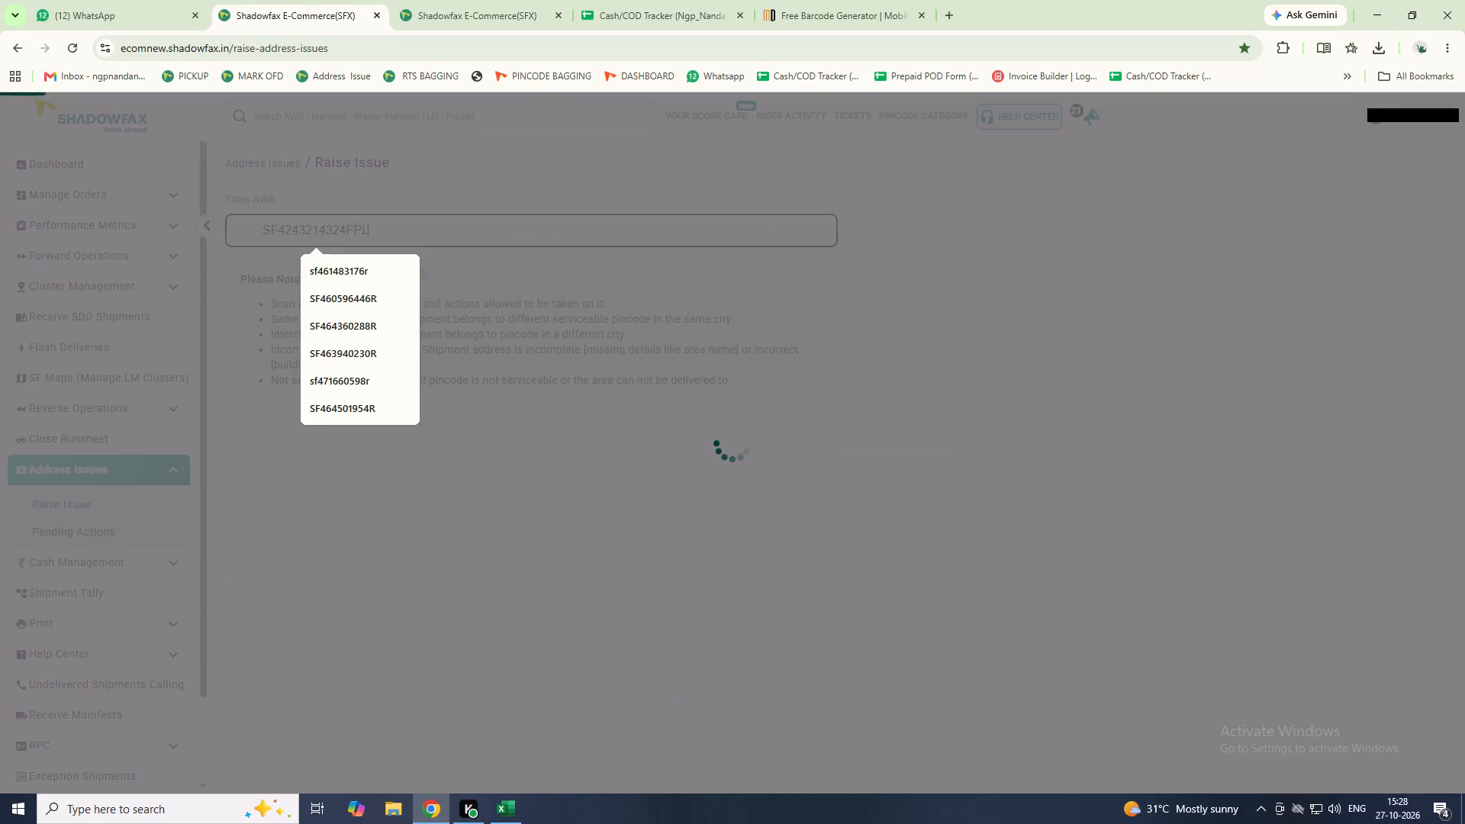
scroll(637, 407, down, 1)
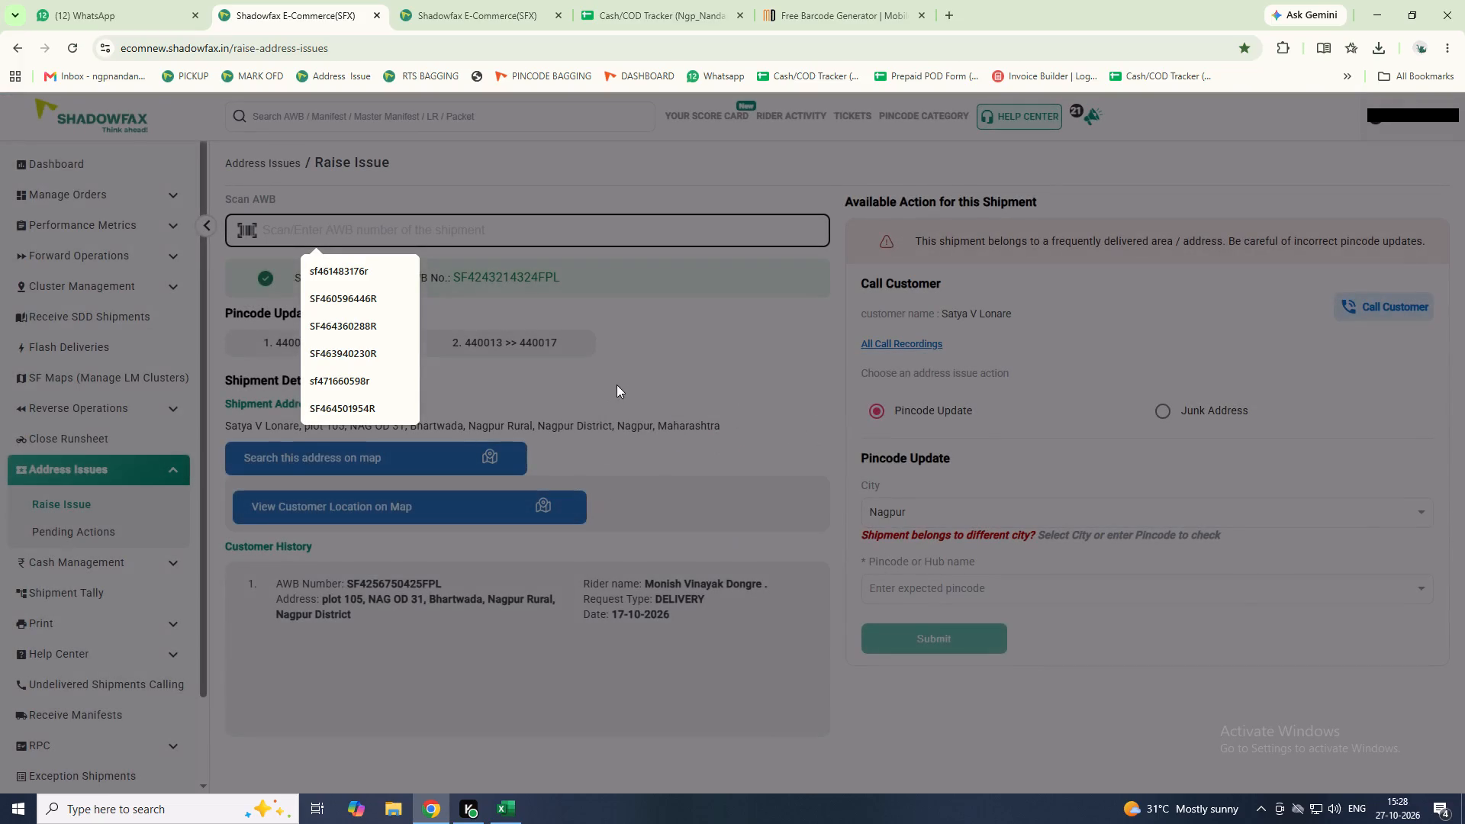
click(618, 379)
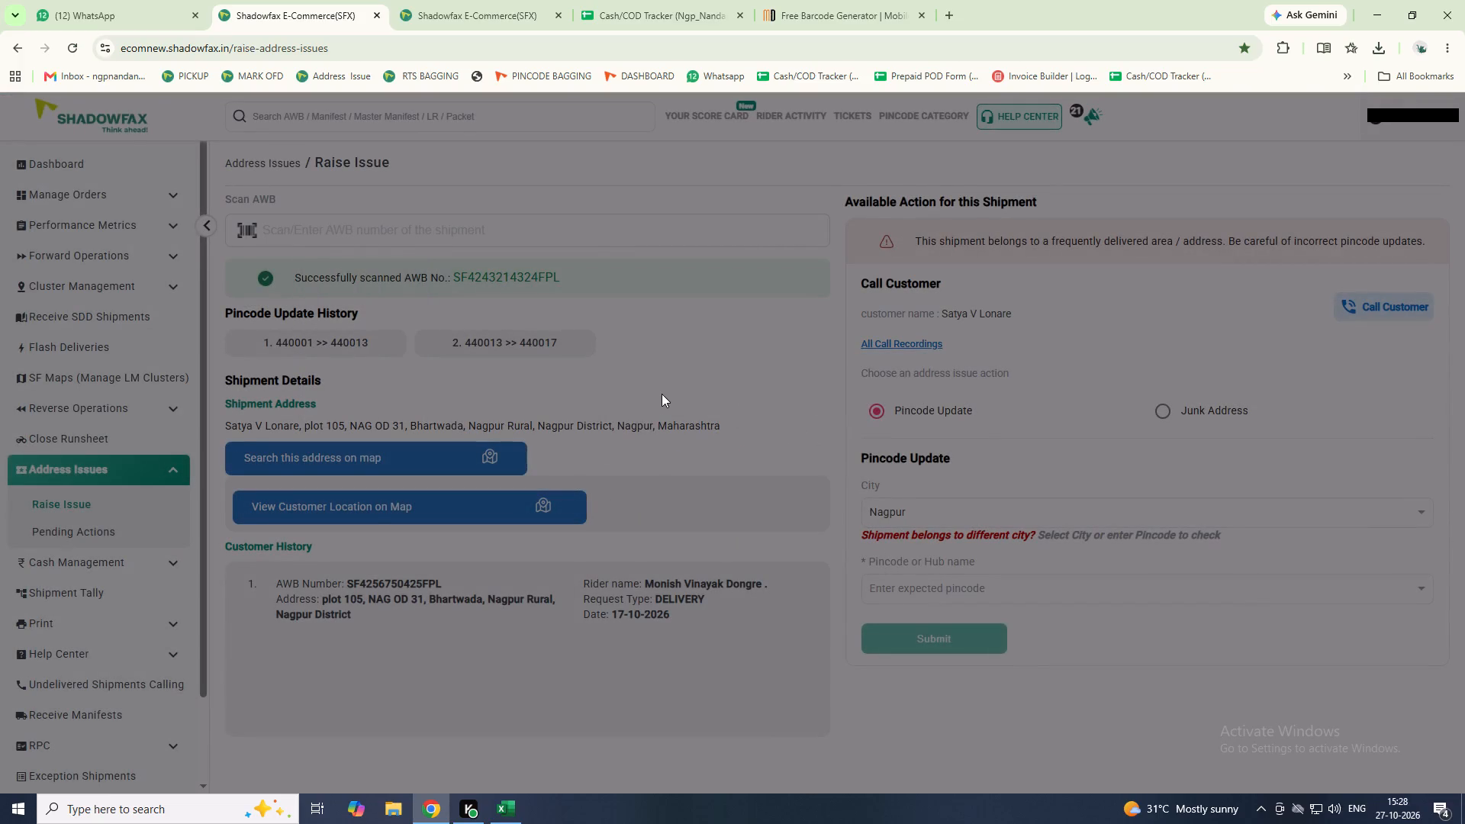
click(666, 392)
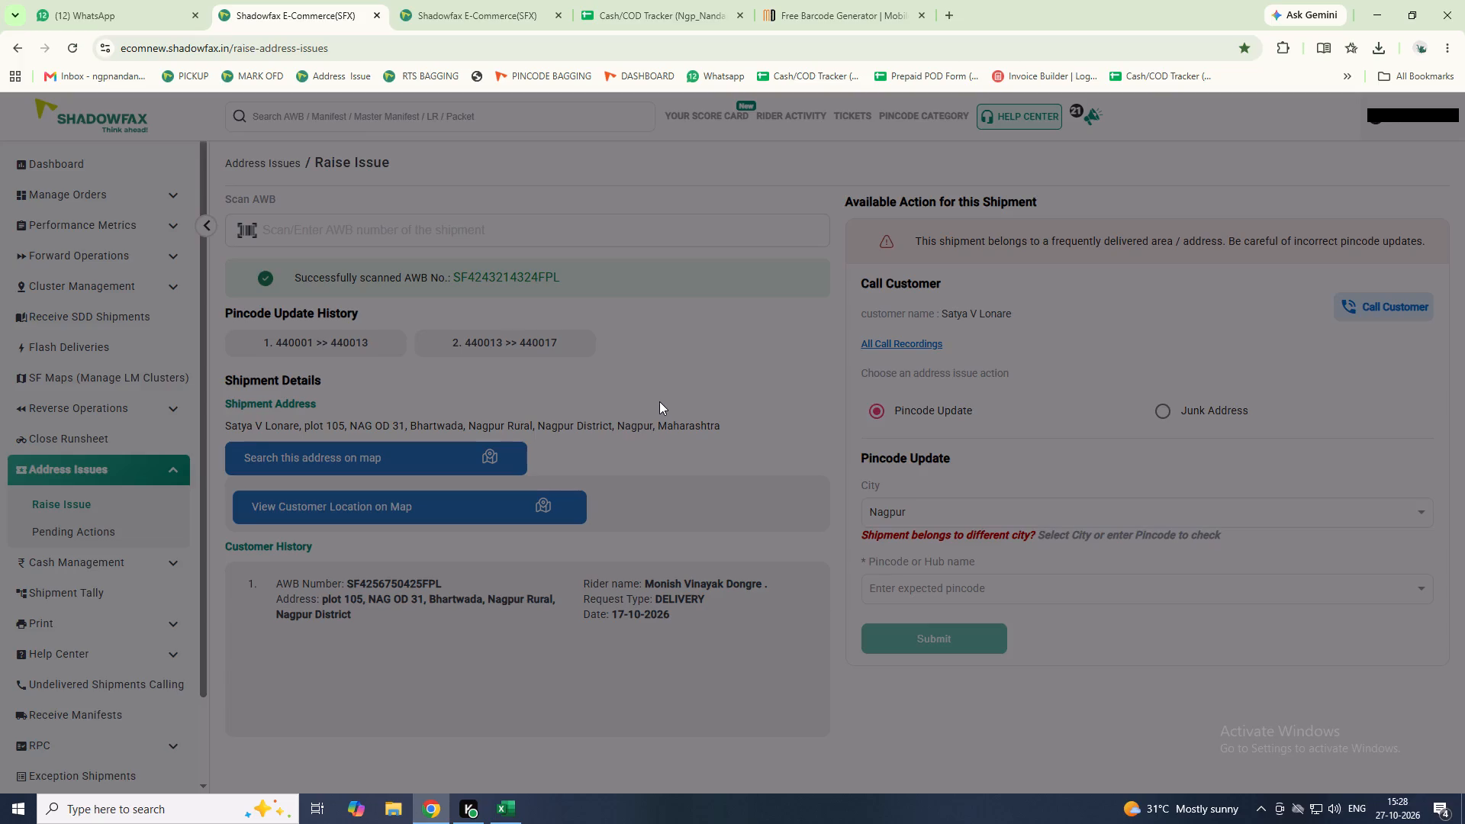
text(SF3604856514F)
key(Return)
click(40, 590)
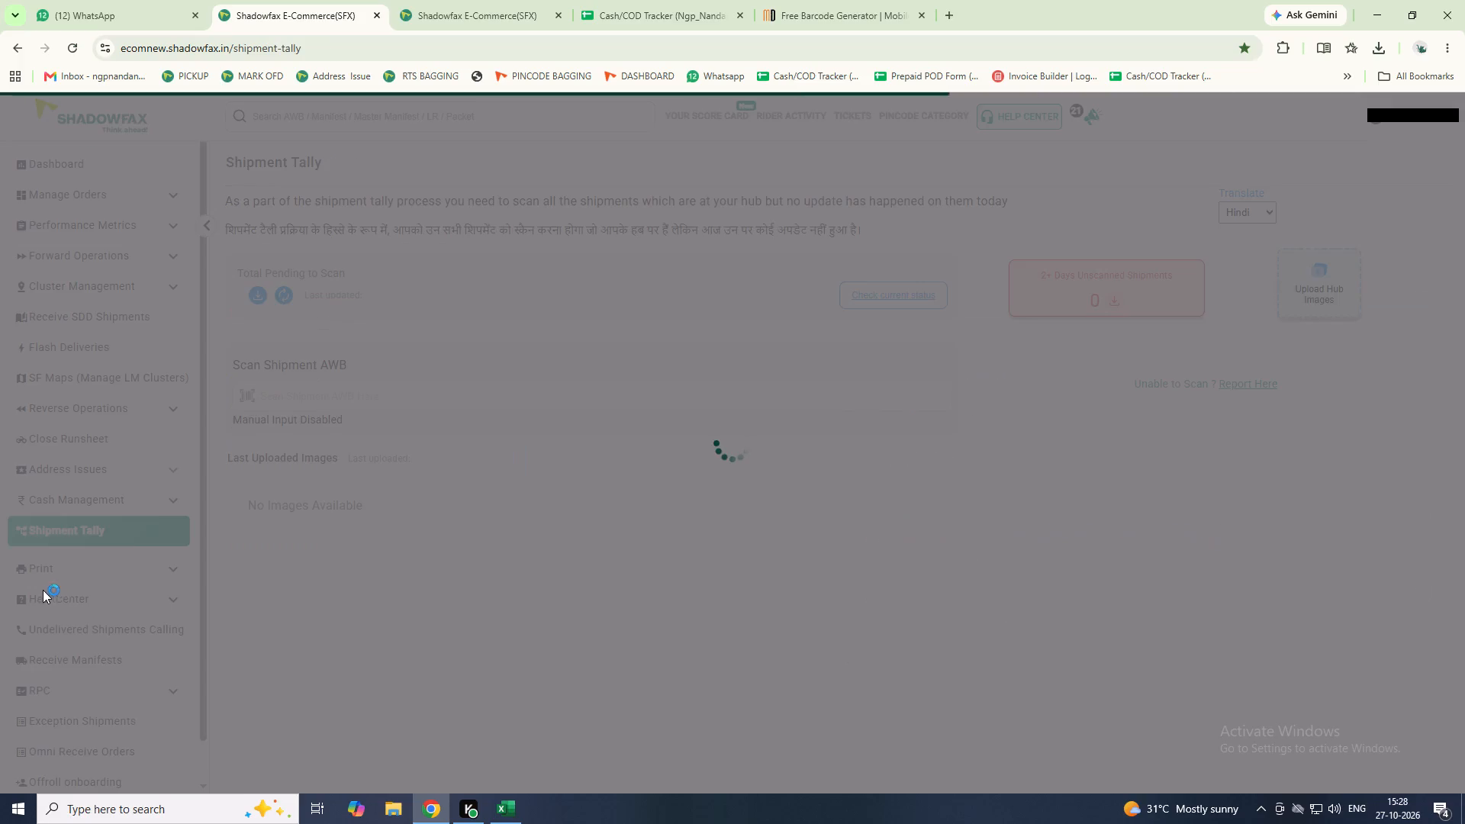
click(389, 397)
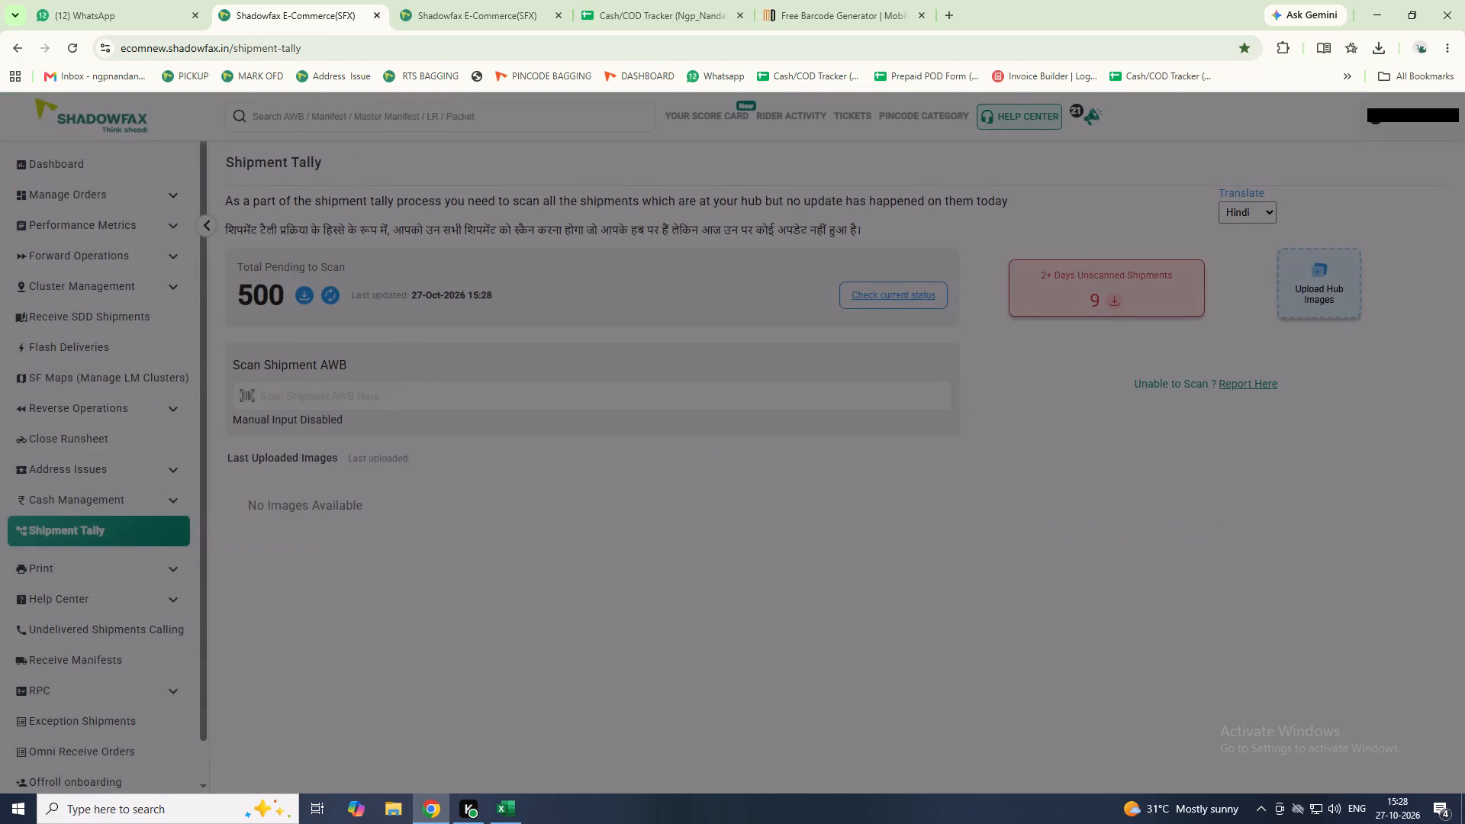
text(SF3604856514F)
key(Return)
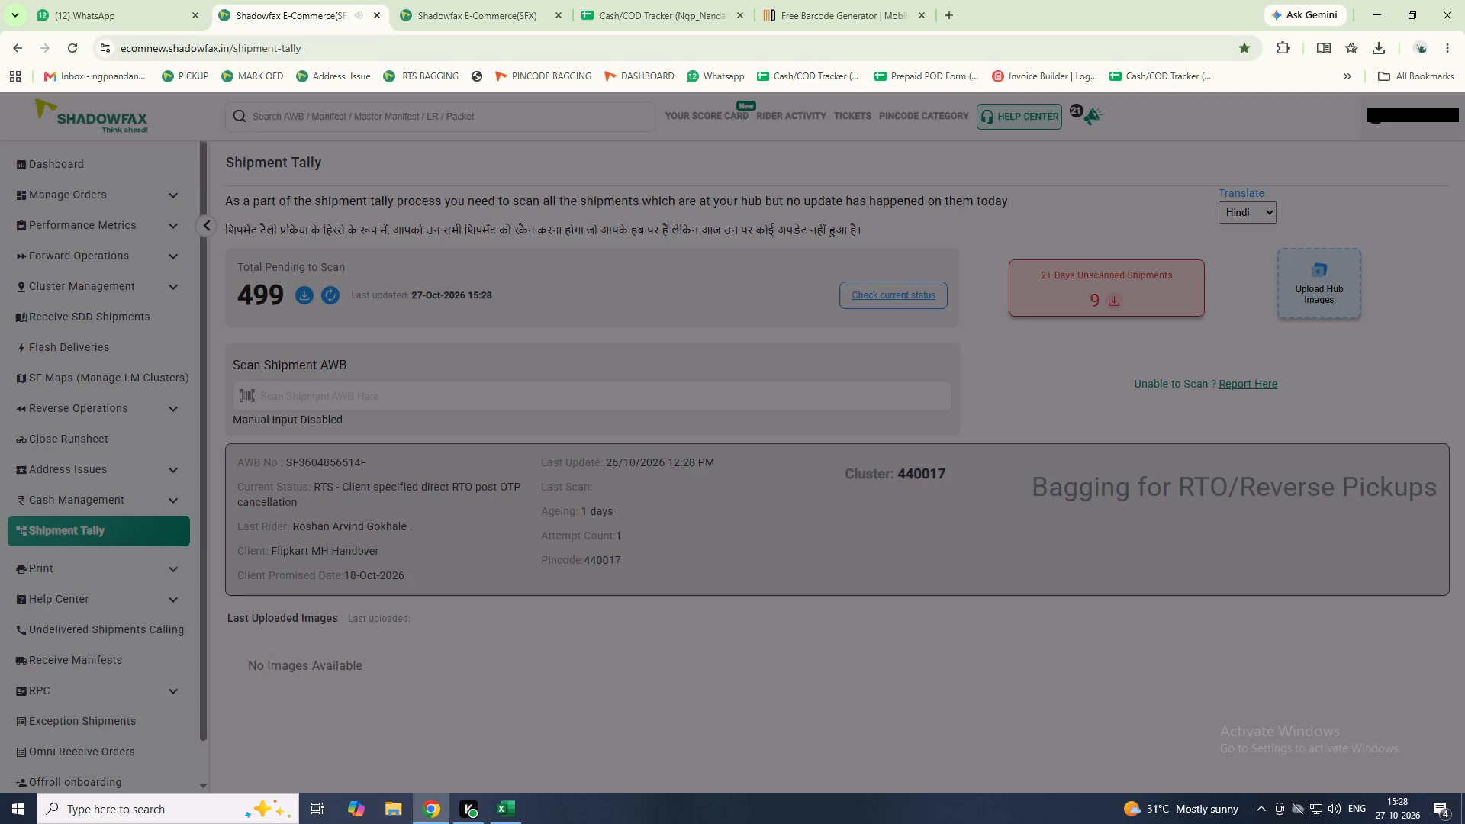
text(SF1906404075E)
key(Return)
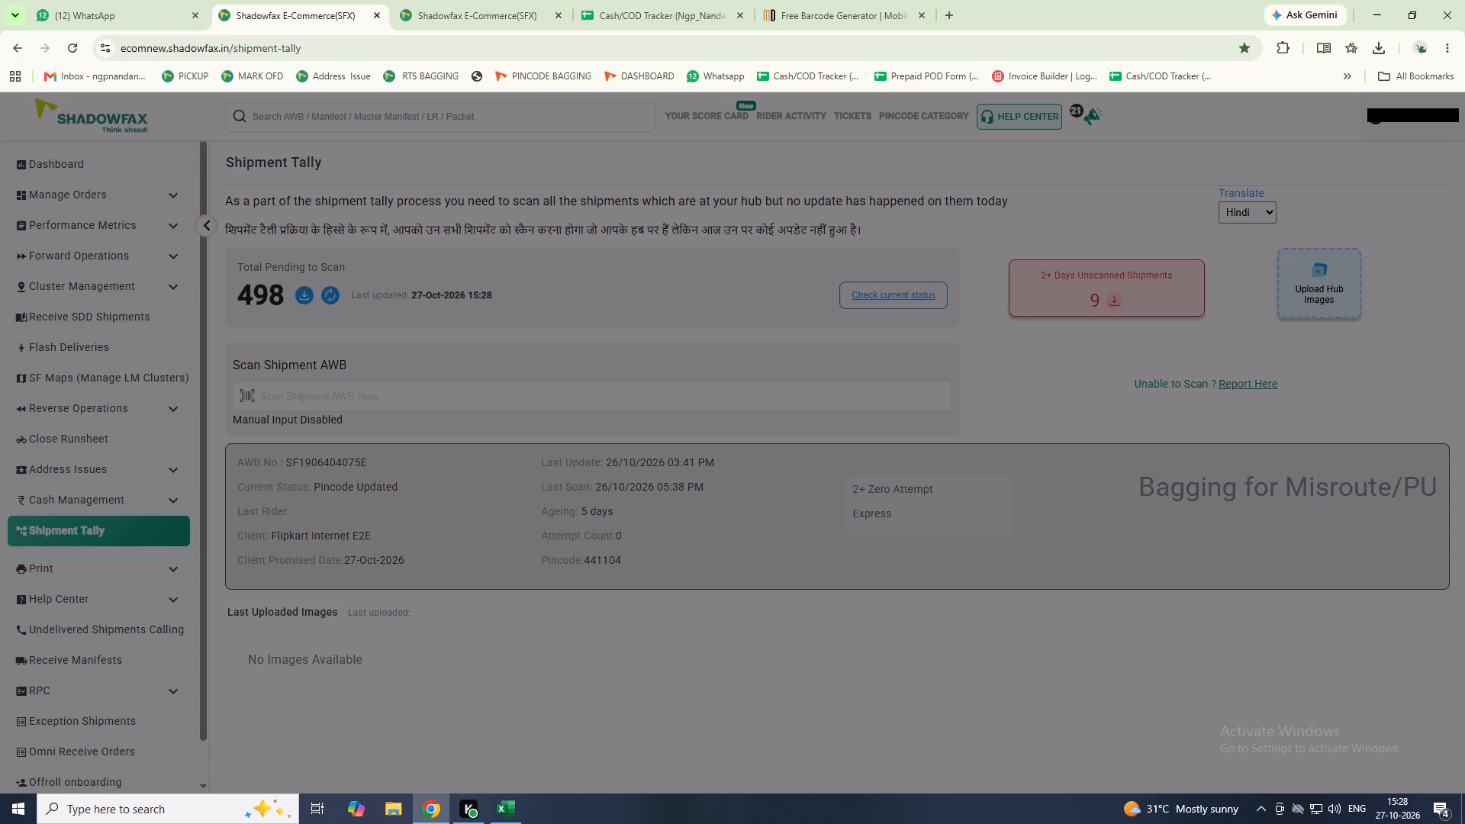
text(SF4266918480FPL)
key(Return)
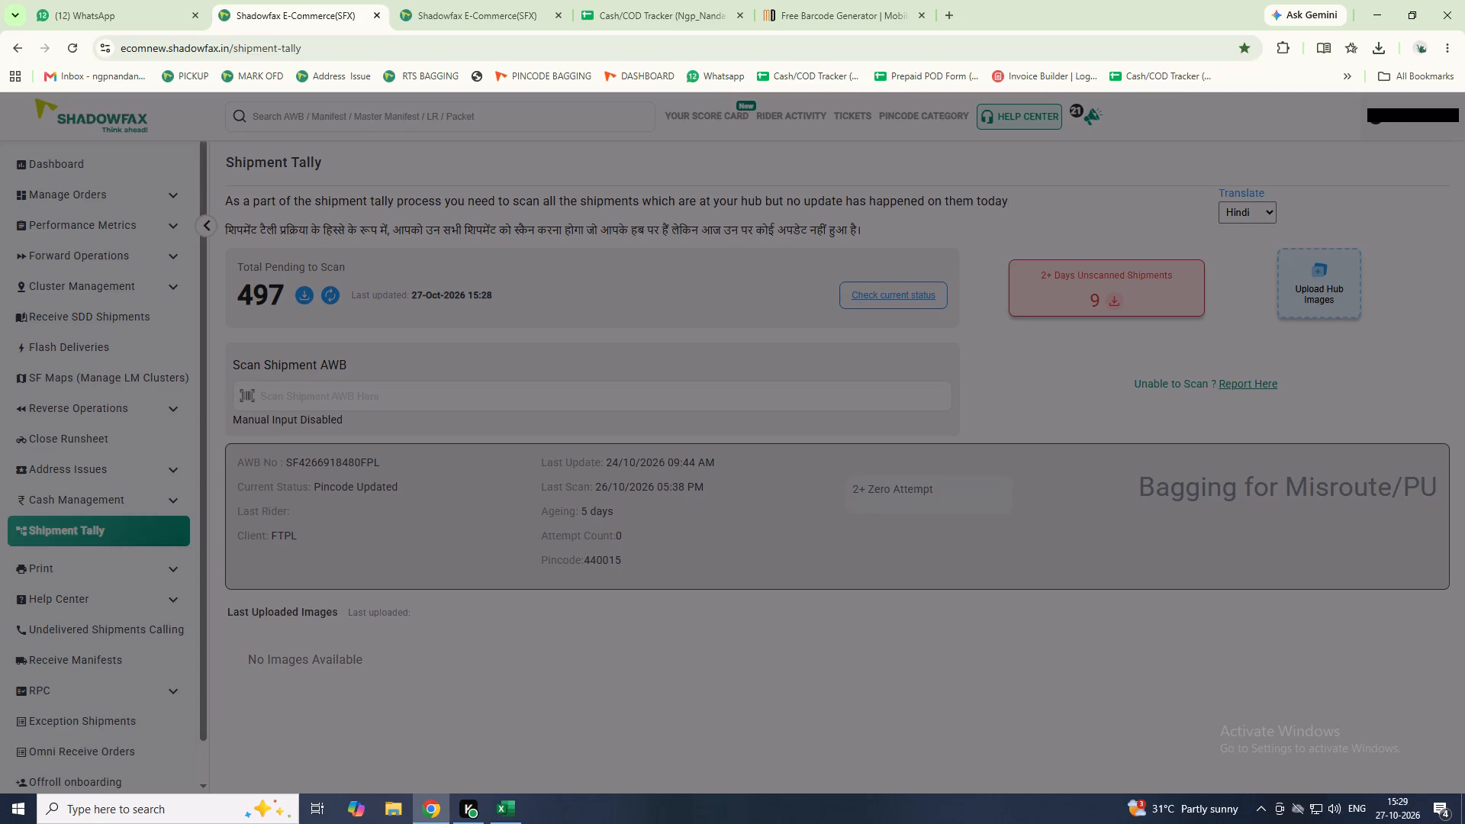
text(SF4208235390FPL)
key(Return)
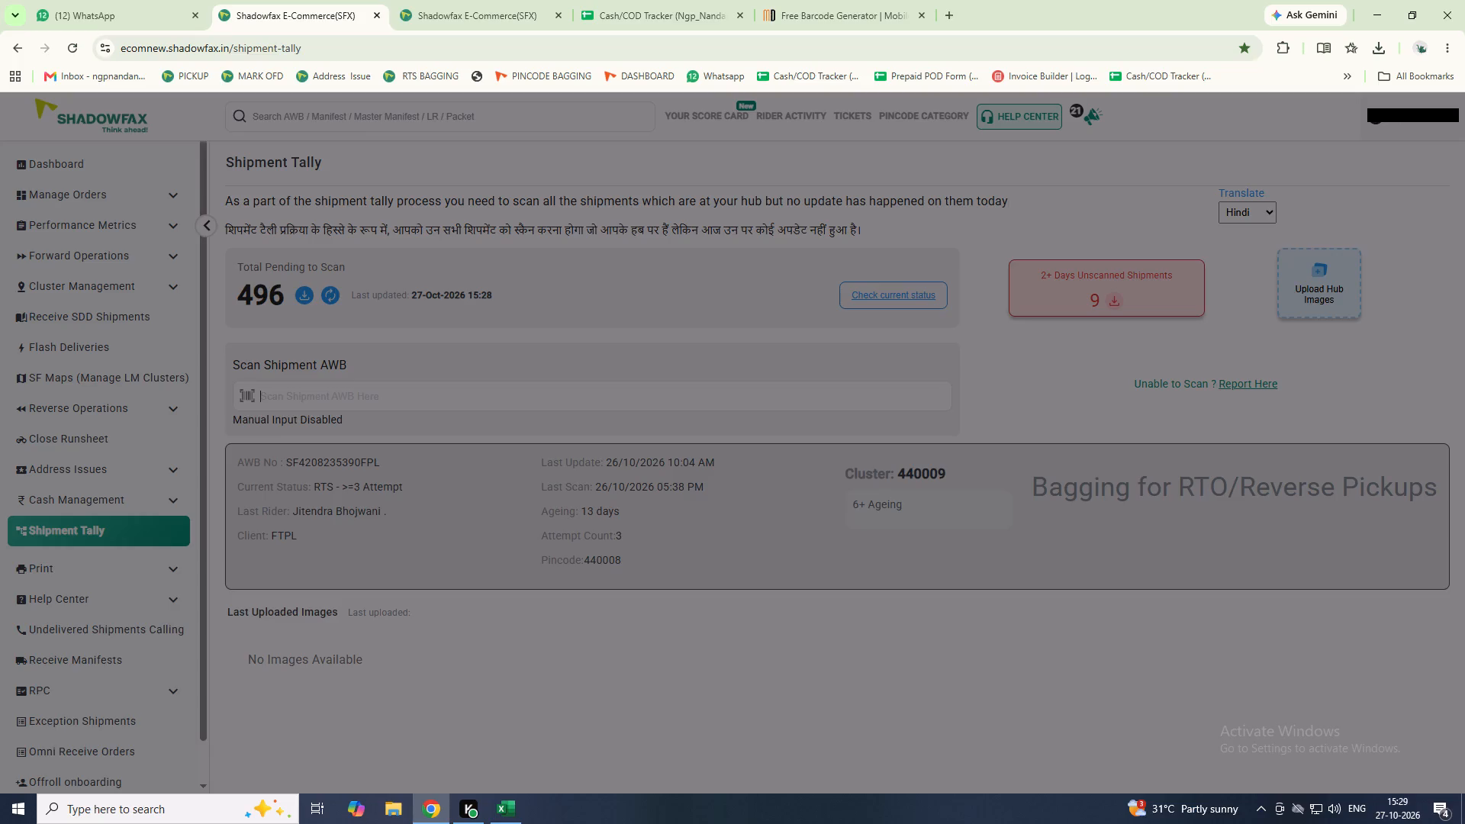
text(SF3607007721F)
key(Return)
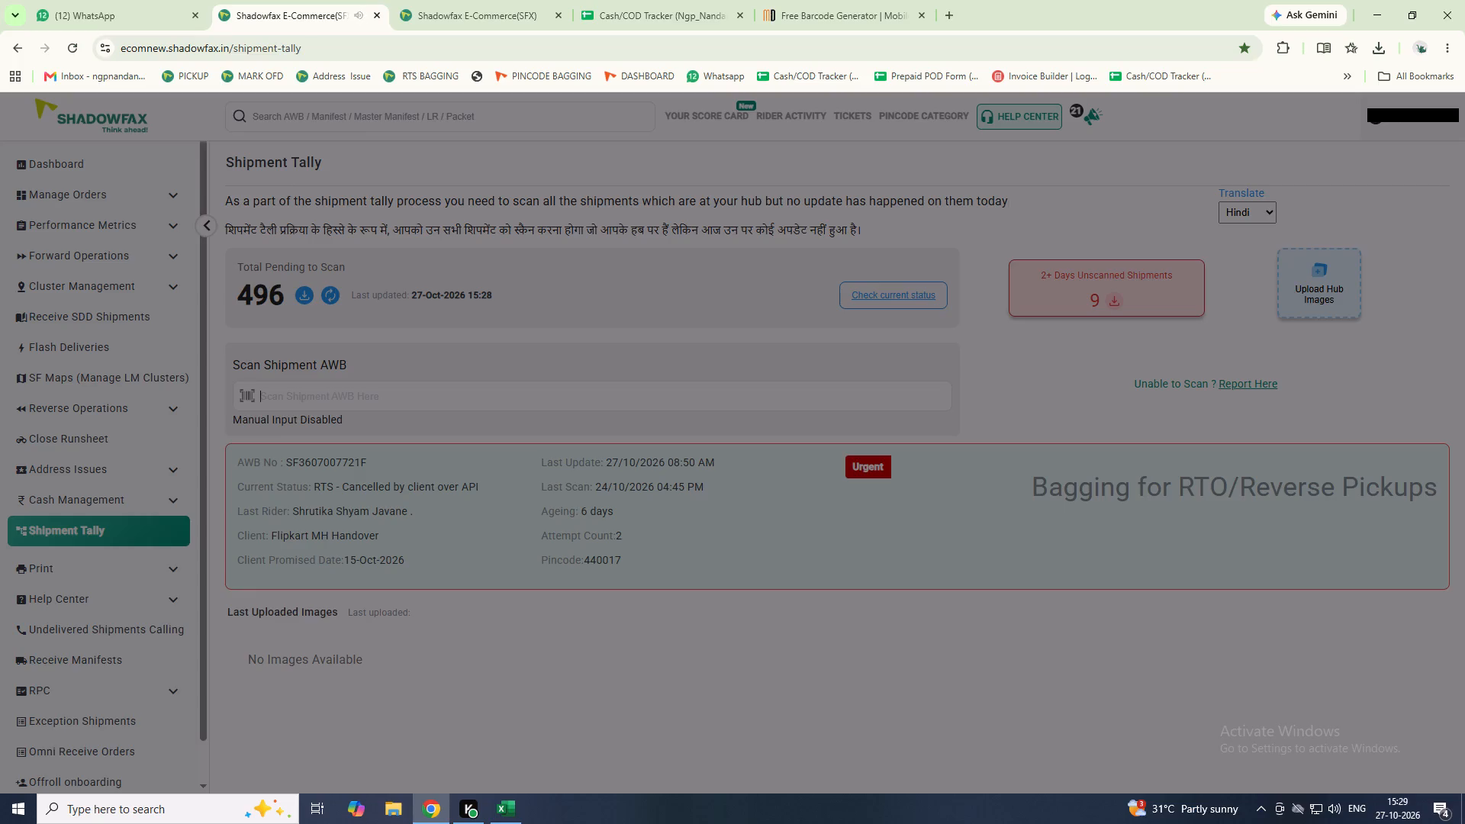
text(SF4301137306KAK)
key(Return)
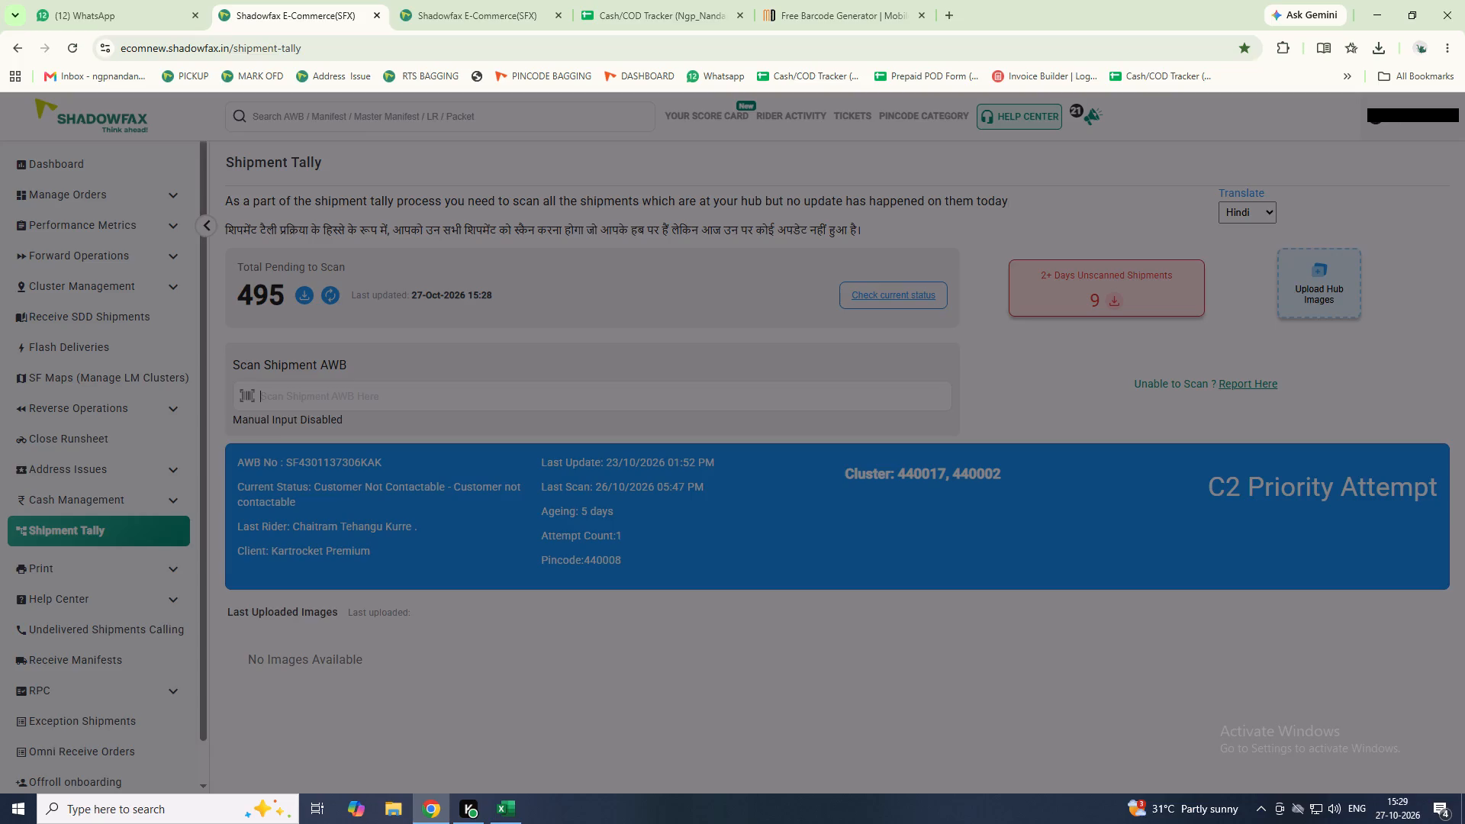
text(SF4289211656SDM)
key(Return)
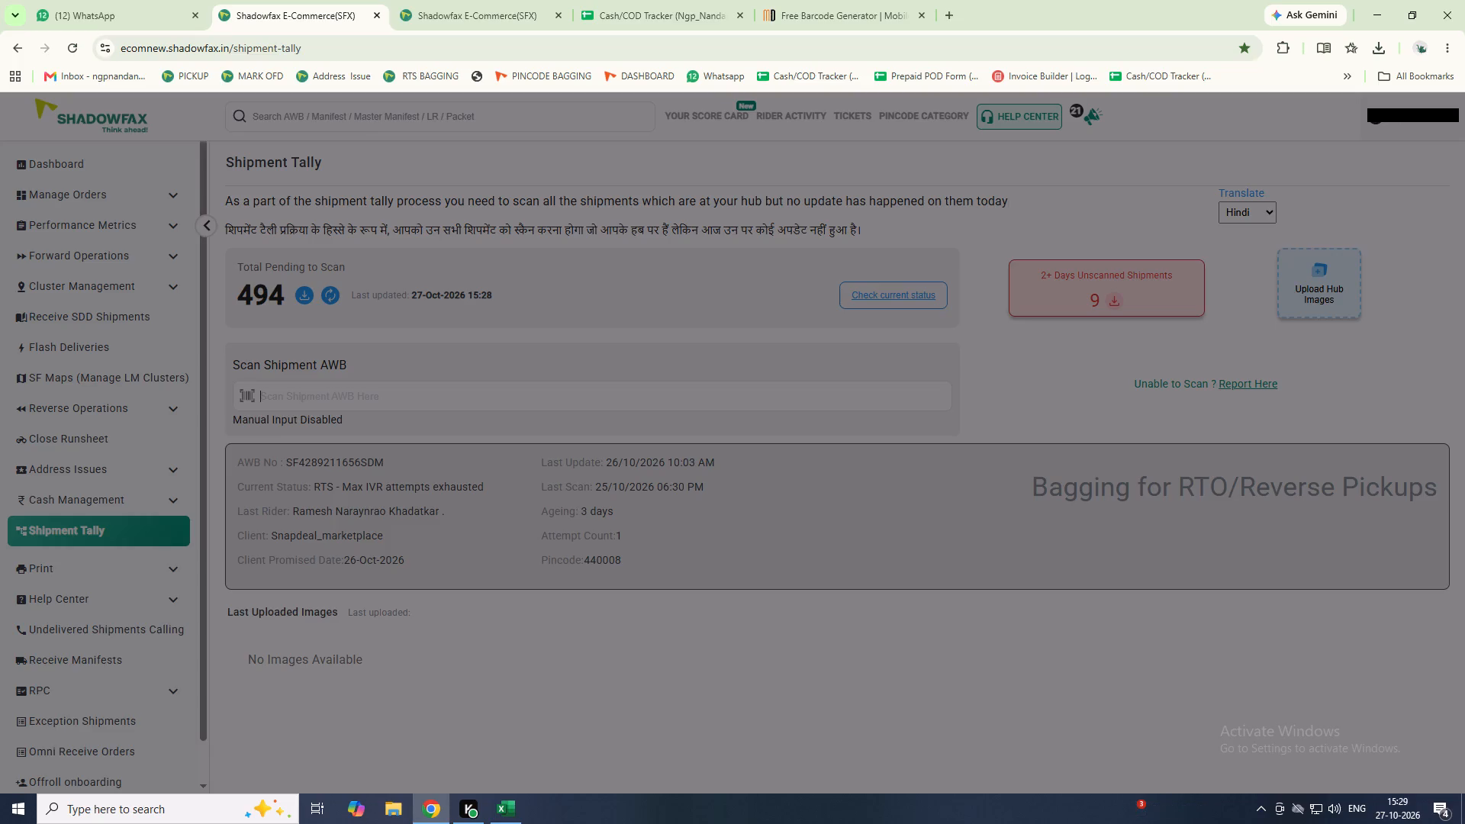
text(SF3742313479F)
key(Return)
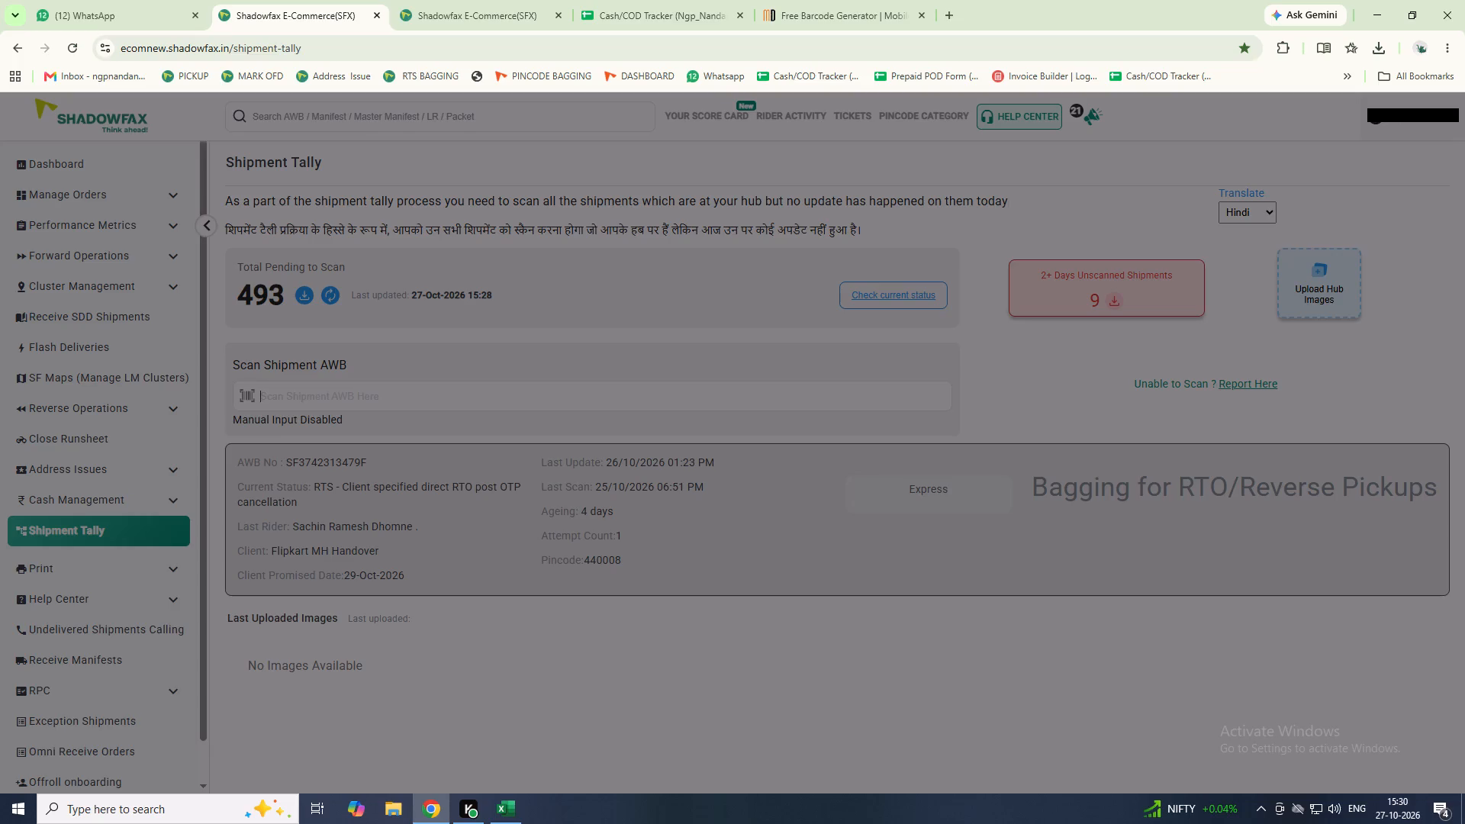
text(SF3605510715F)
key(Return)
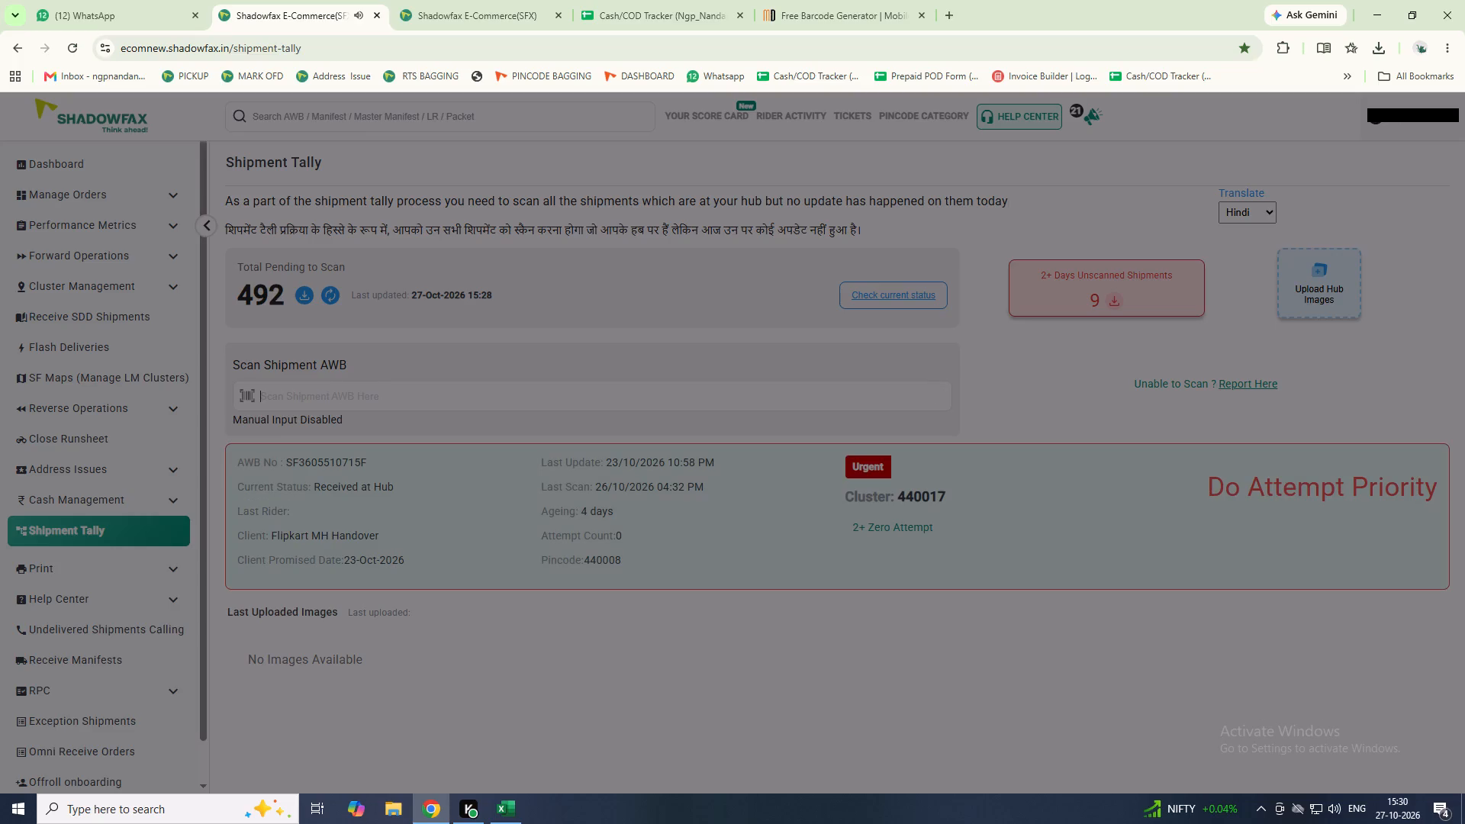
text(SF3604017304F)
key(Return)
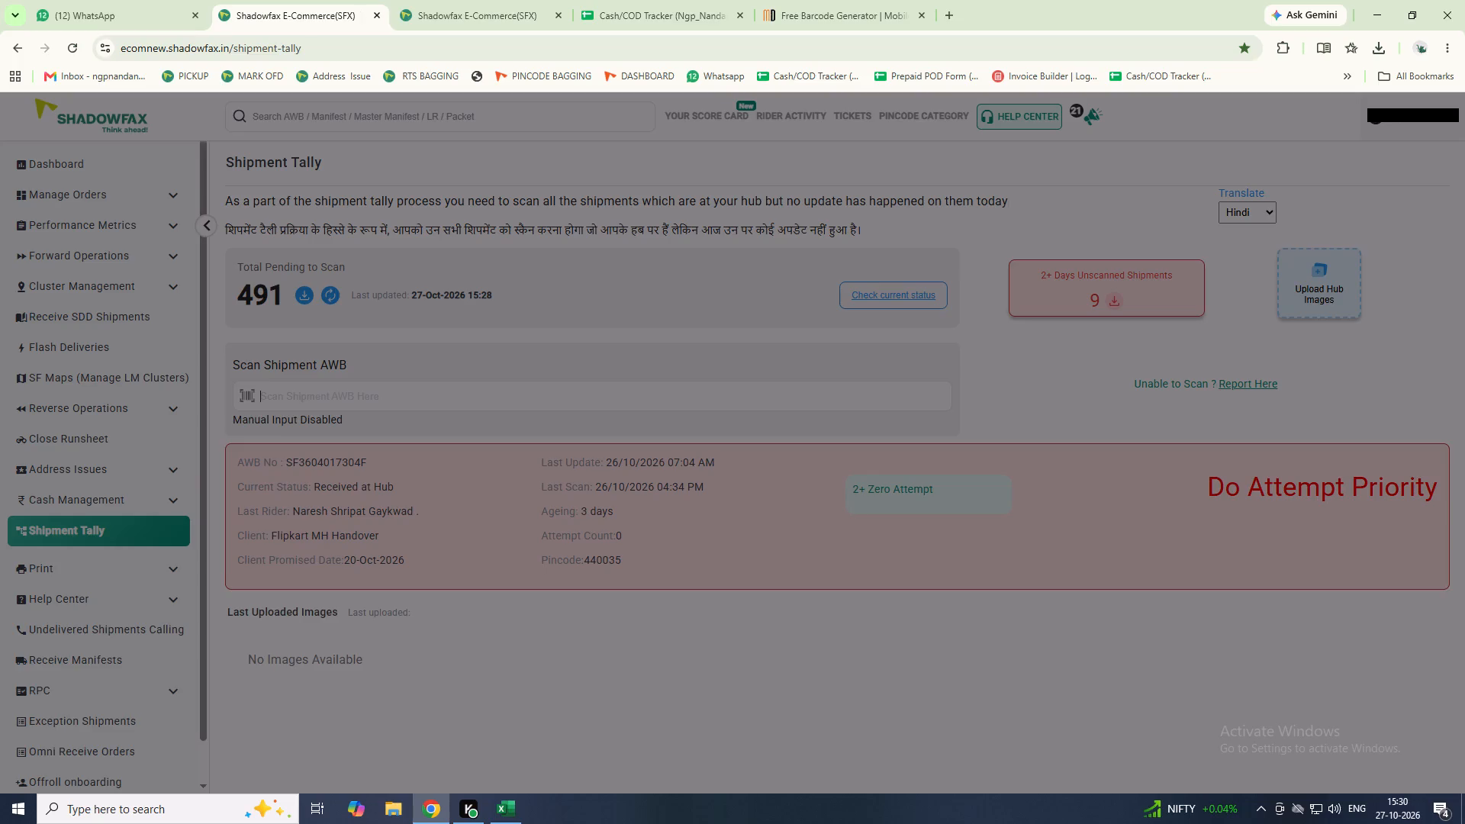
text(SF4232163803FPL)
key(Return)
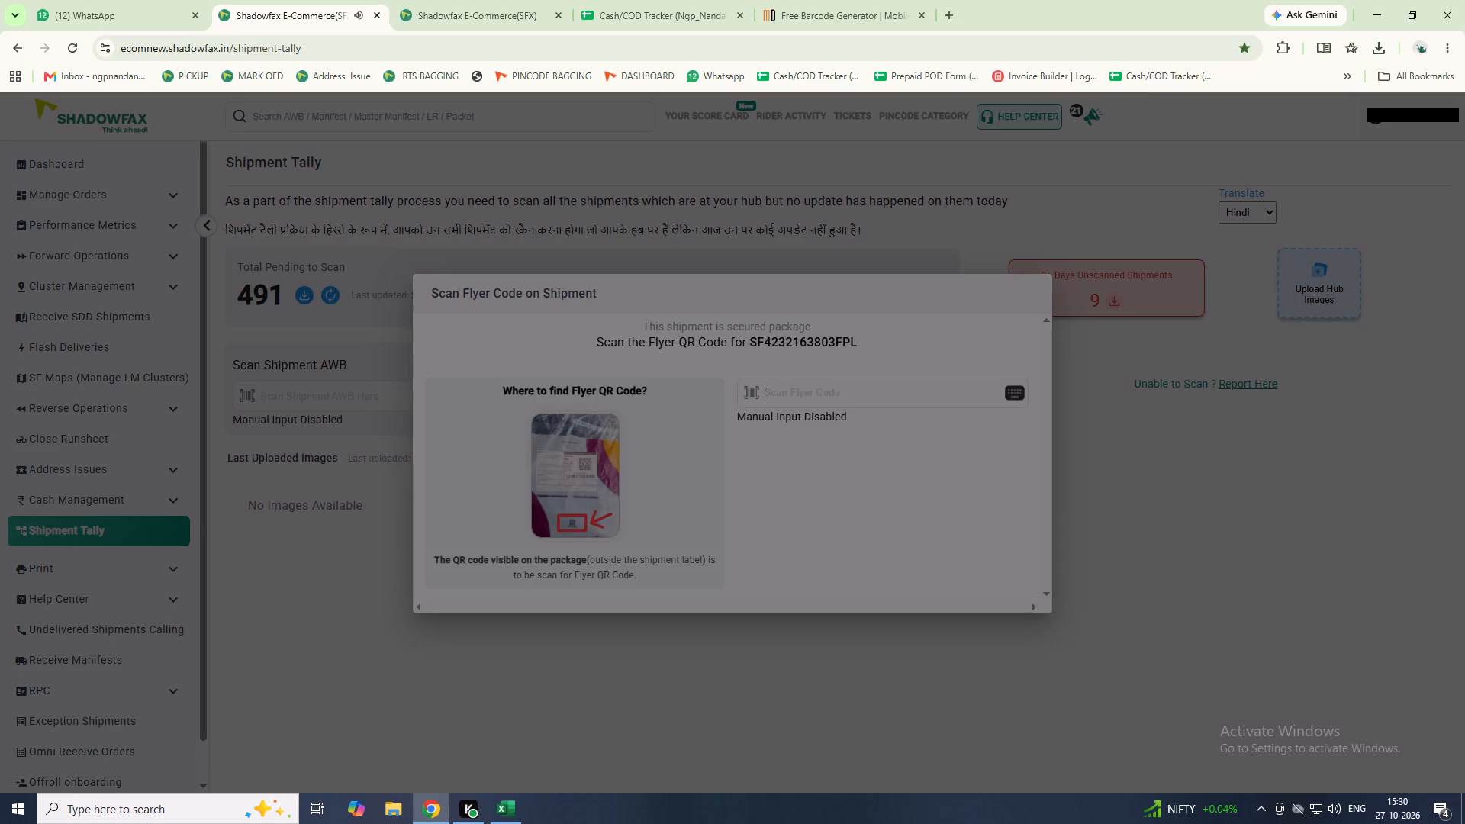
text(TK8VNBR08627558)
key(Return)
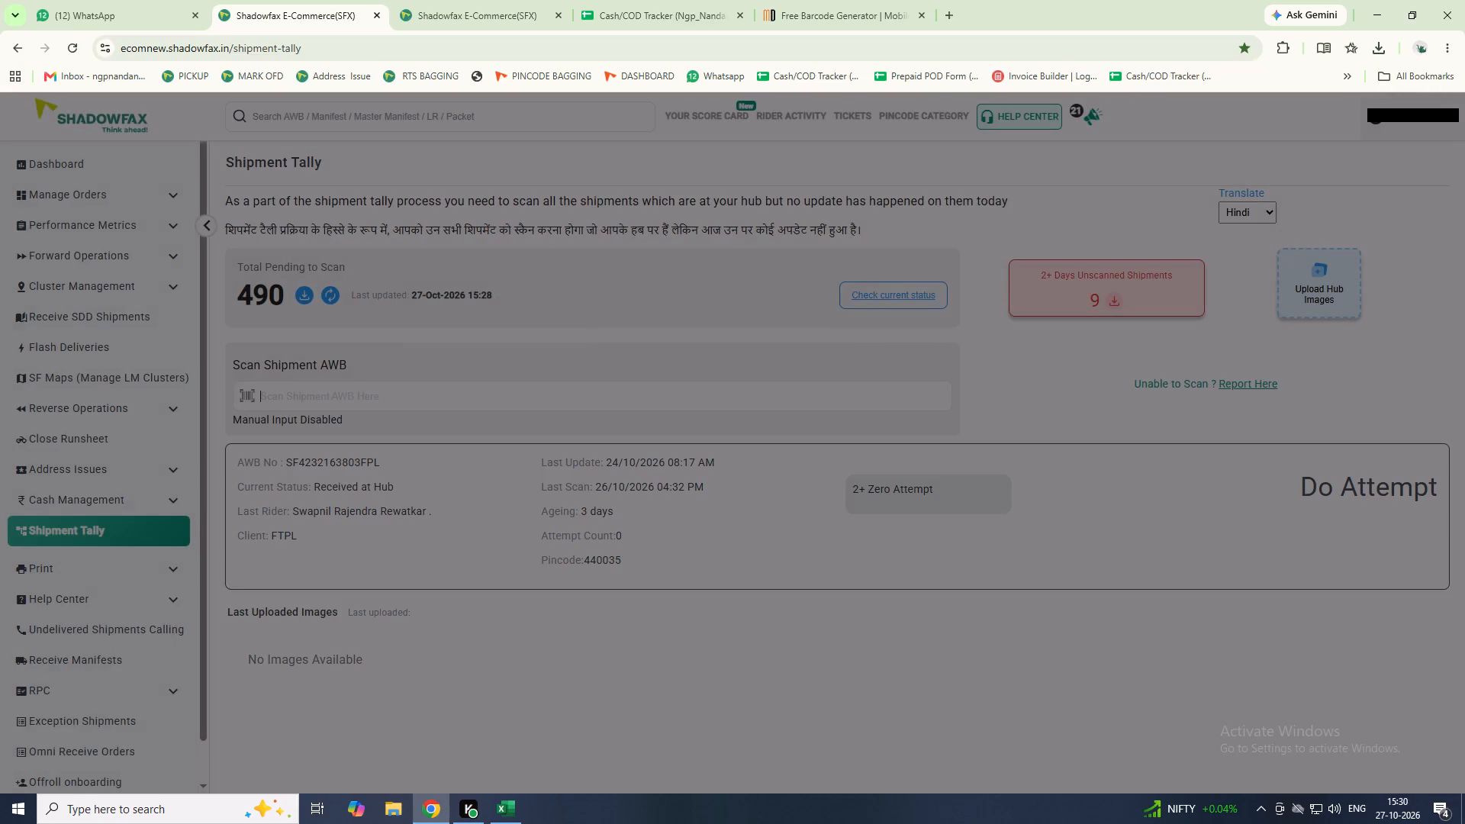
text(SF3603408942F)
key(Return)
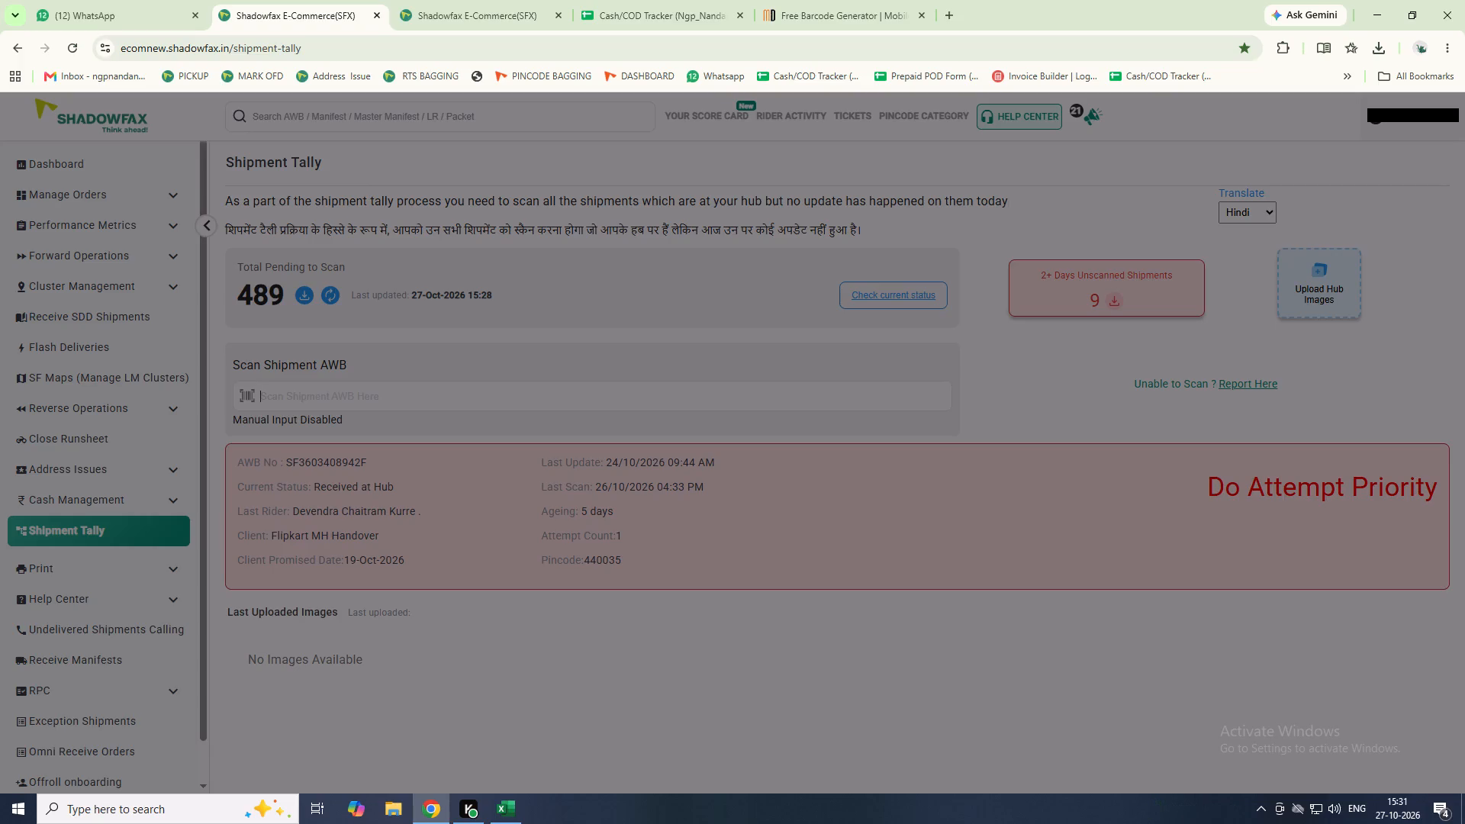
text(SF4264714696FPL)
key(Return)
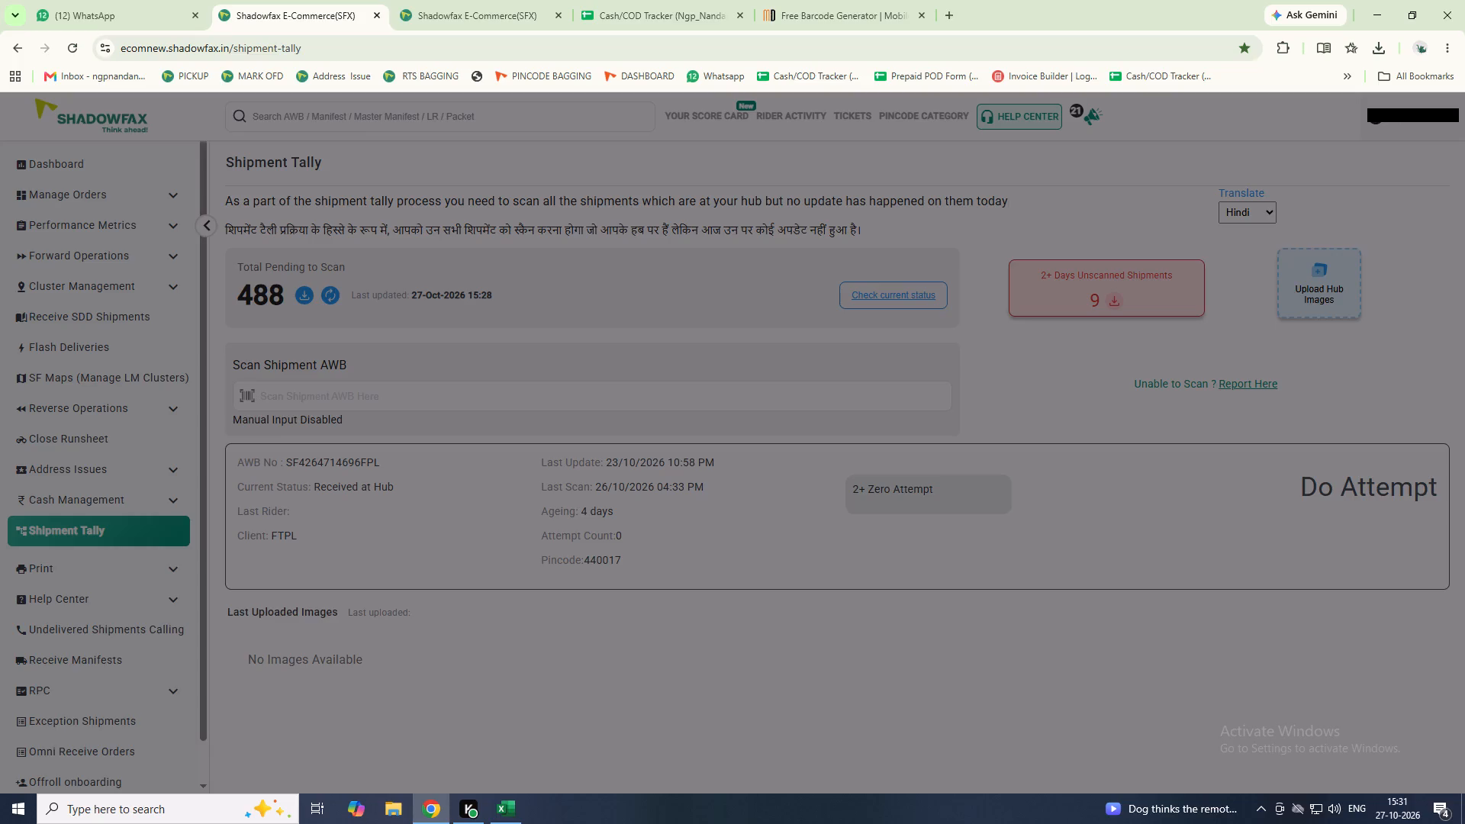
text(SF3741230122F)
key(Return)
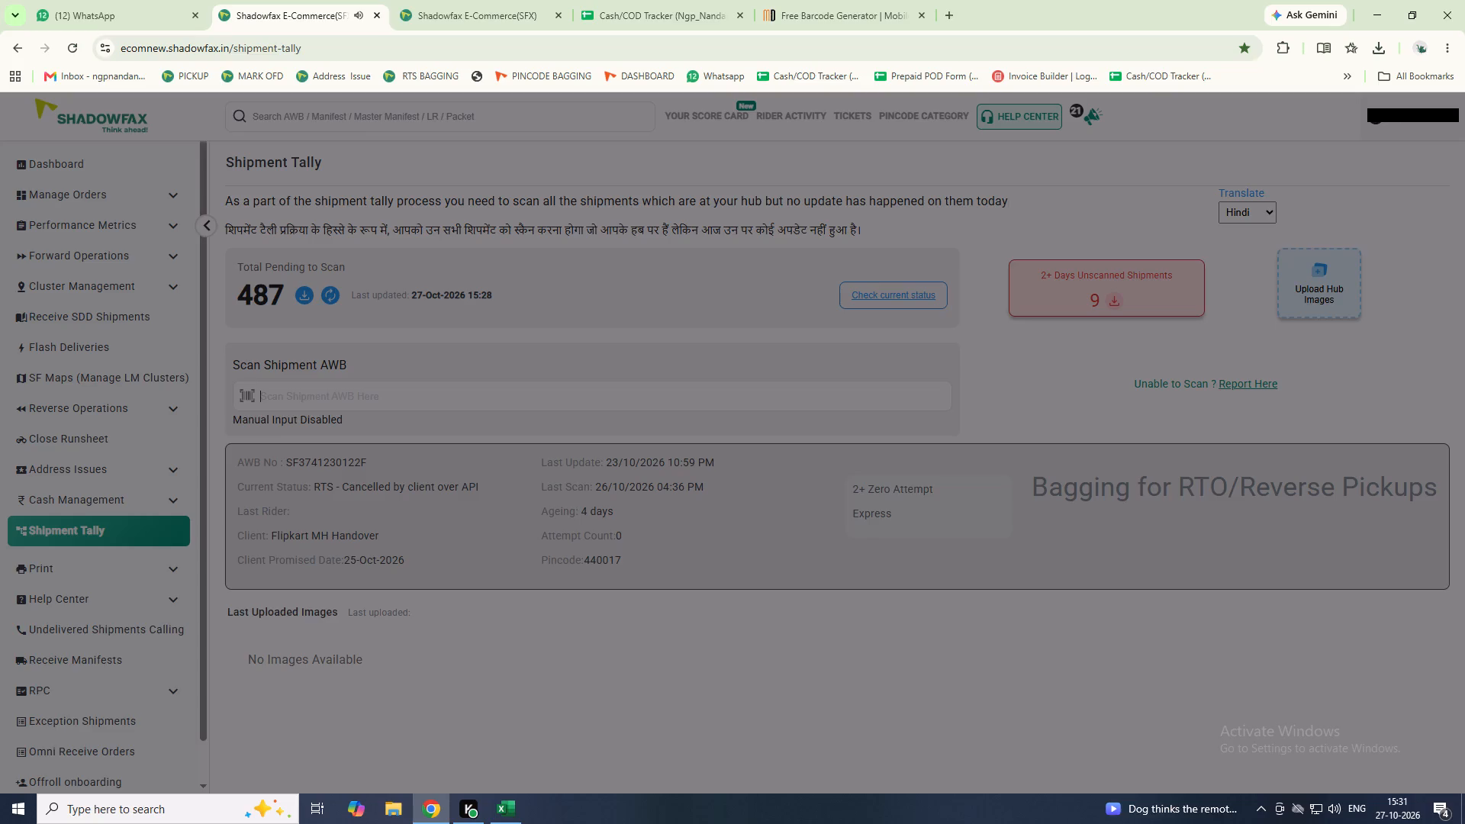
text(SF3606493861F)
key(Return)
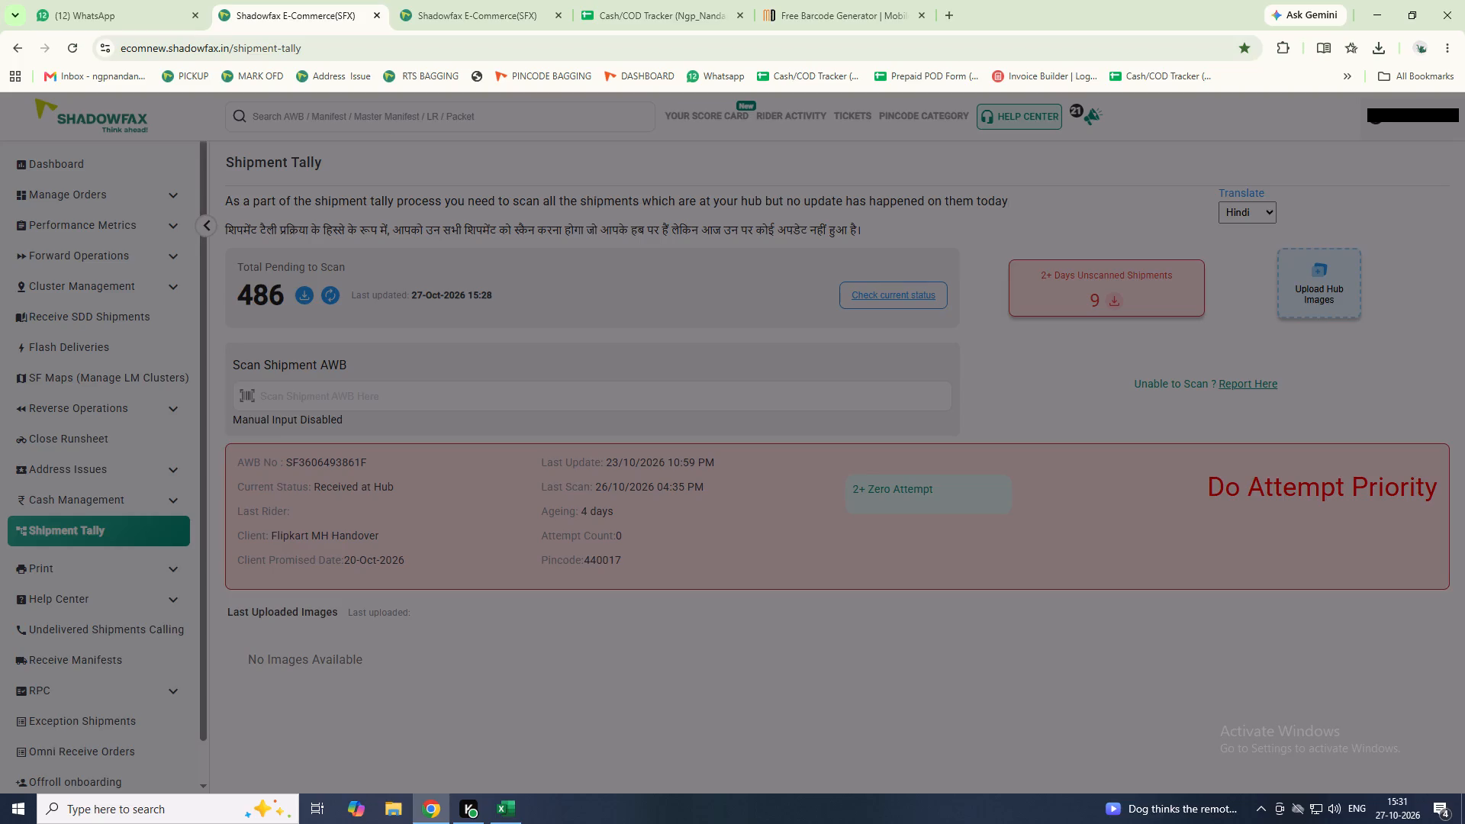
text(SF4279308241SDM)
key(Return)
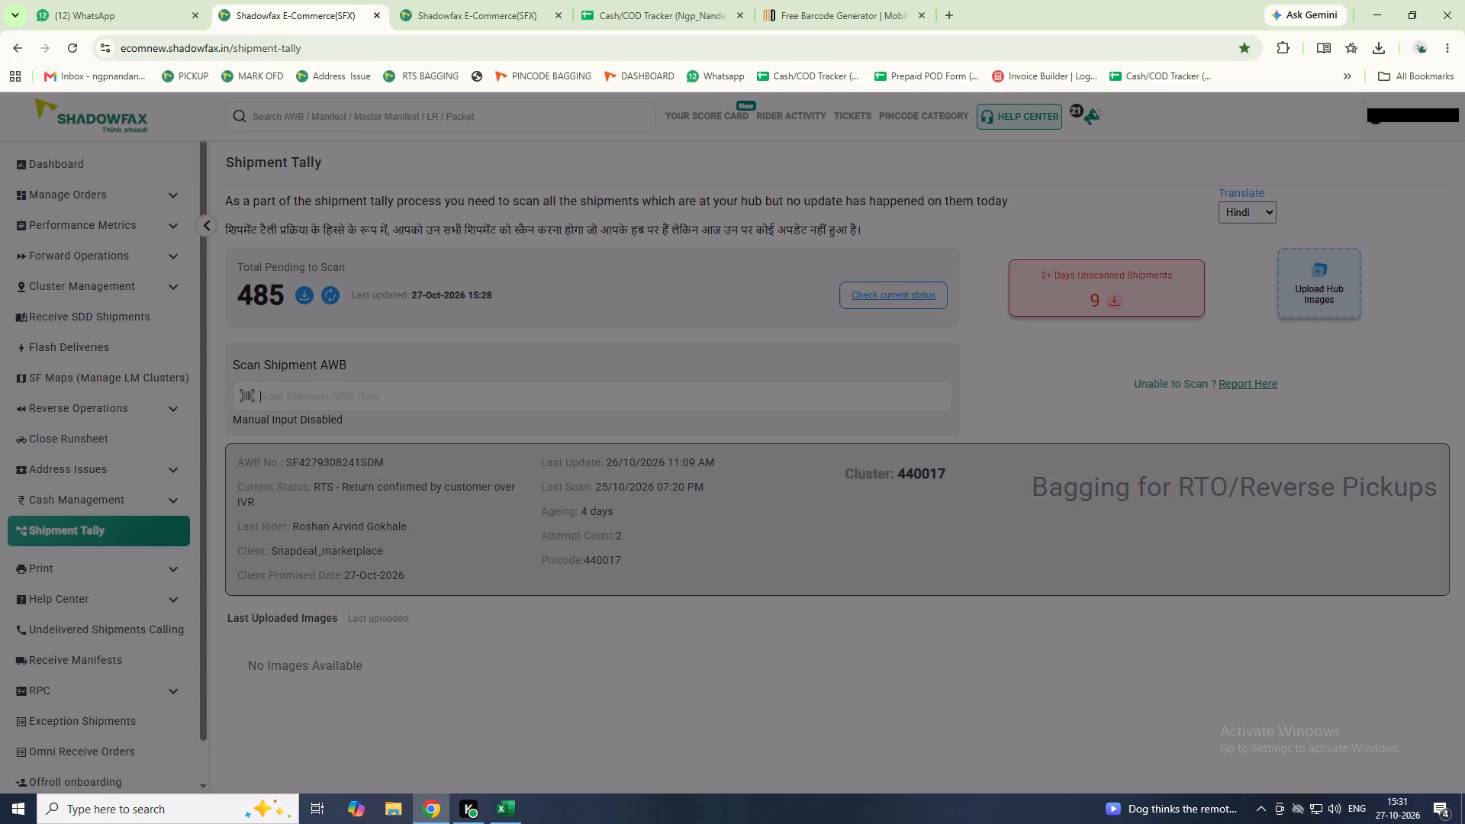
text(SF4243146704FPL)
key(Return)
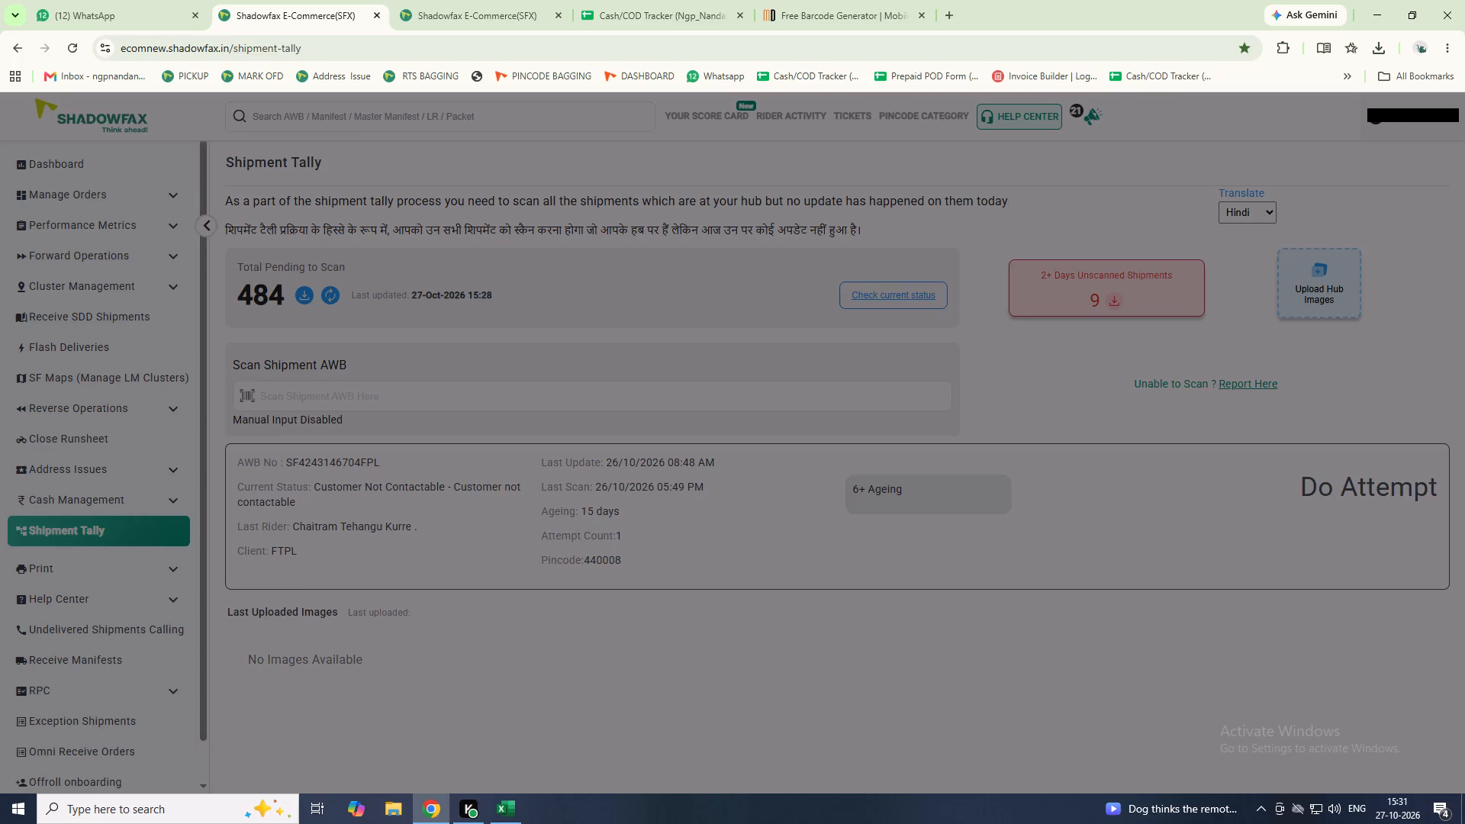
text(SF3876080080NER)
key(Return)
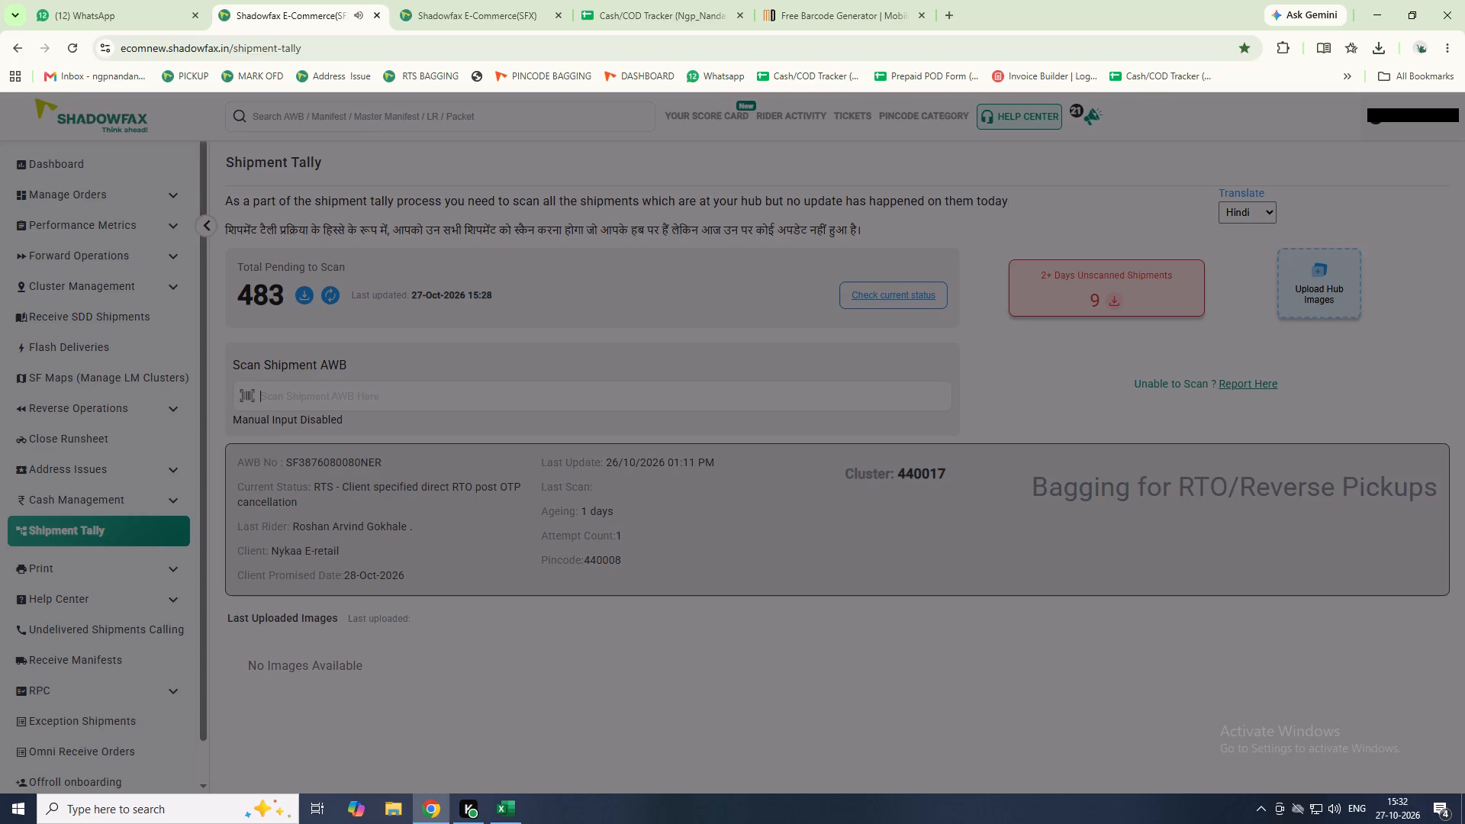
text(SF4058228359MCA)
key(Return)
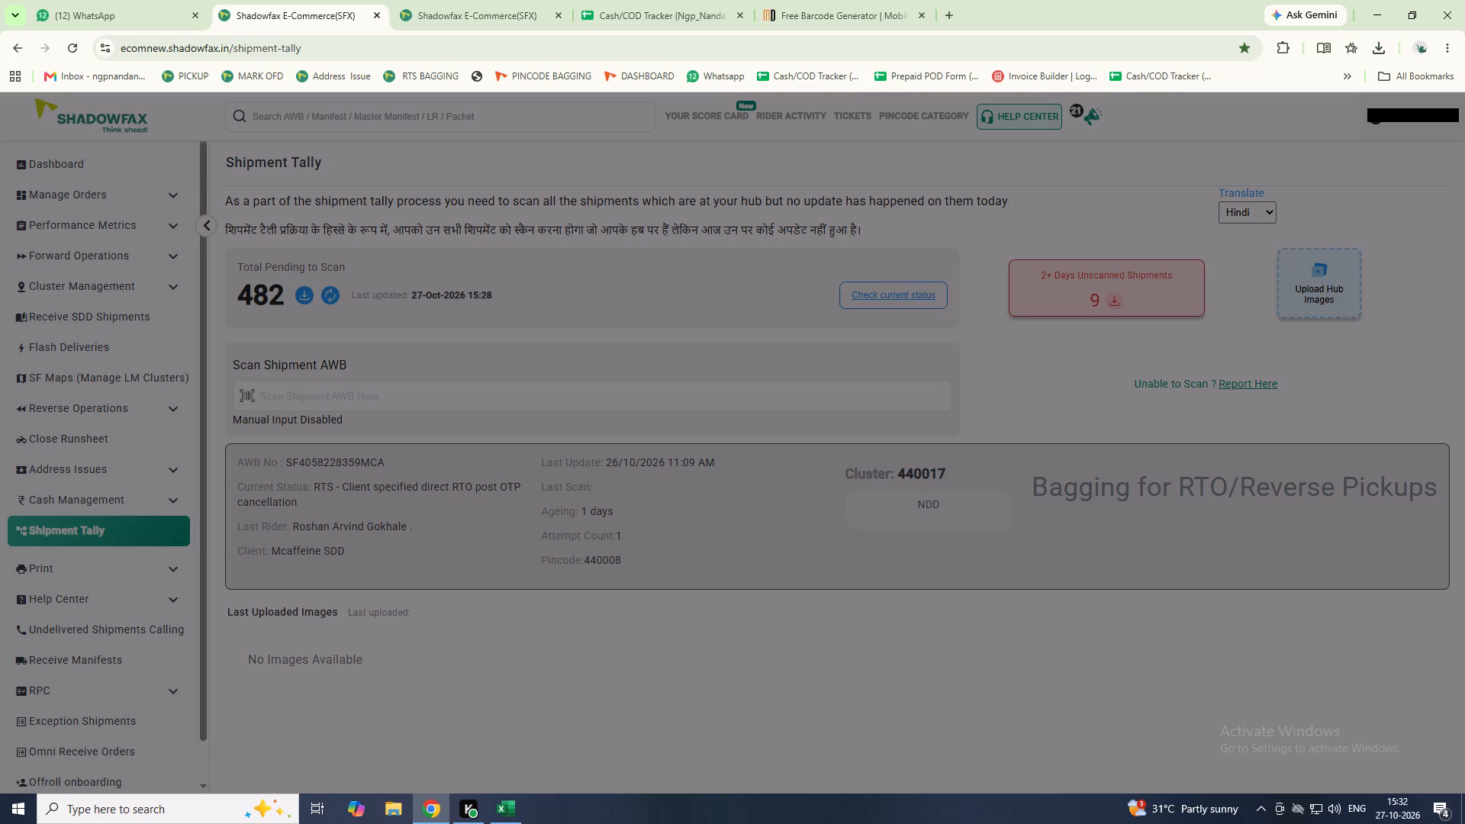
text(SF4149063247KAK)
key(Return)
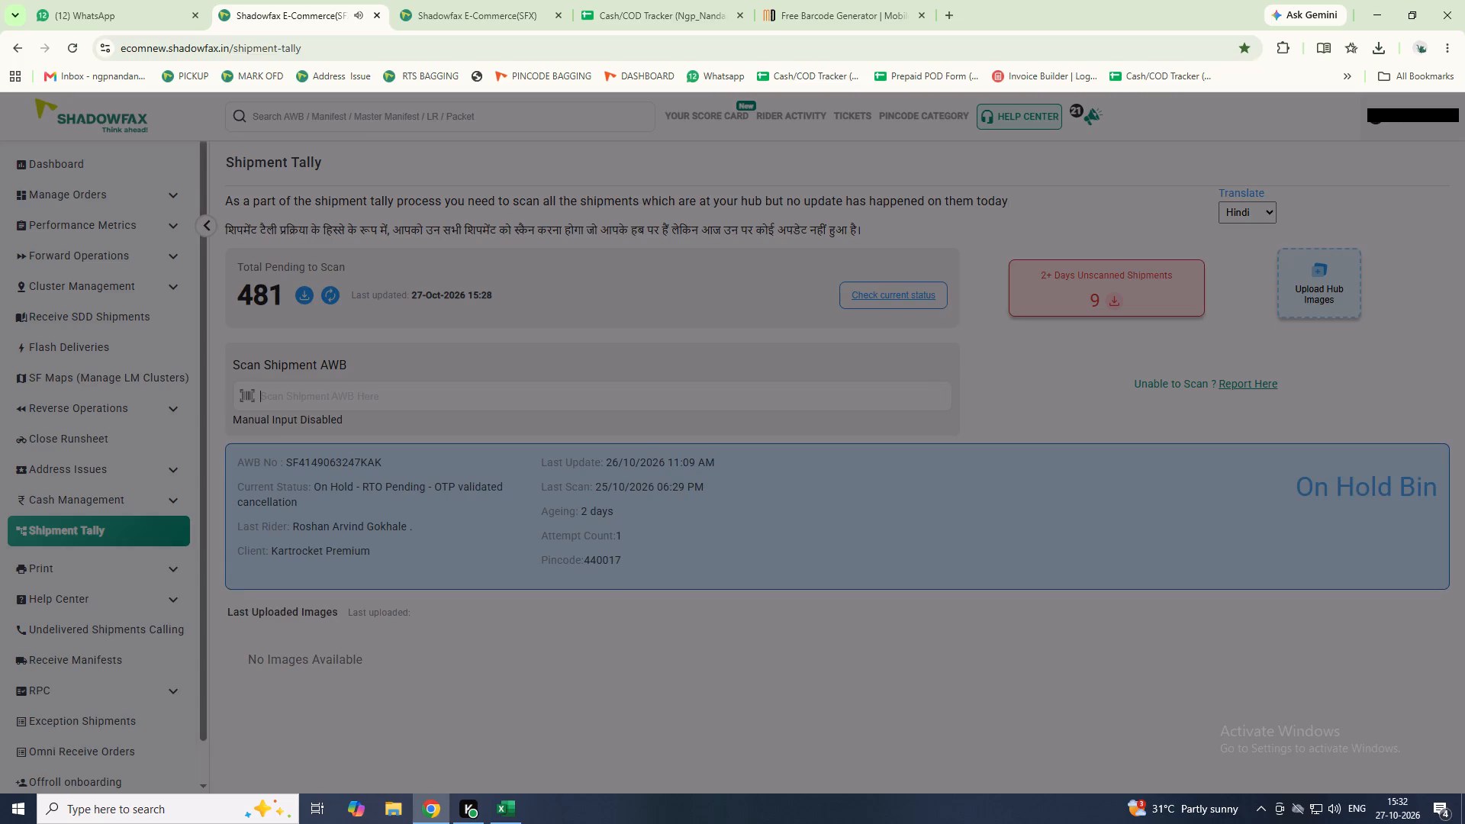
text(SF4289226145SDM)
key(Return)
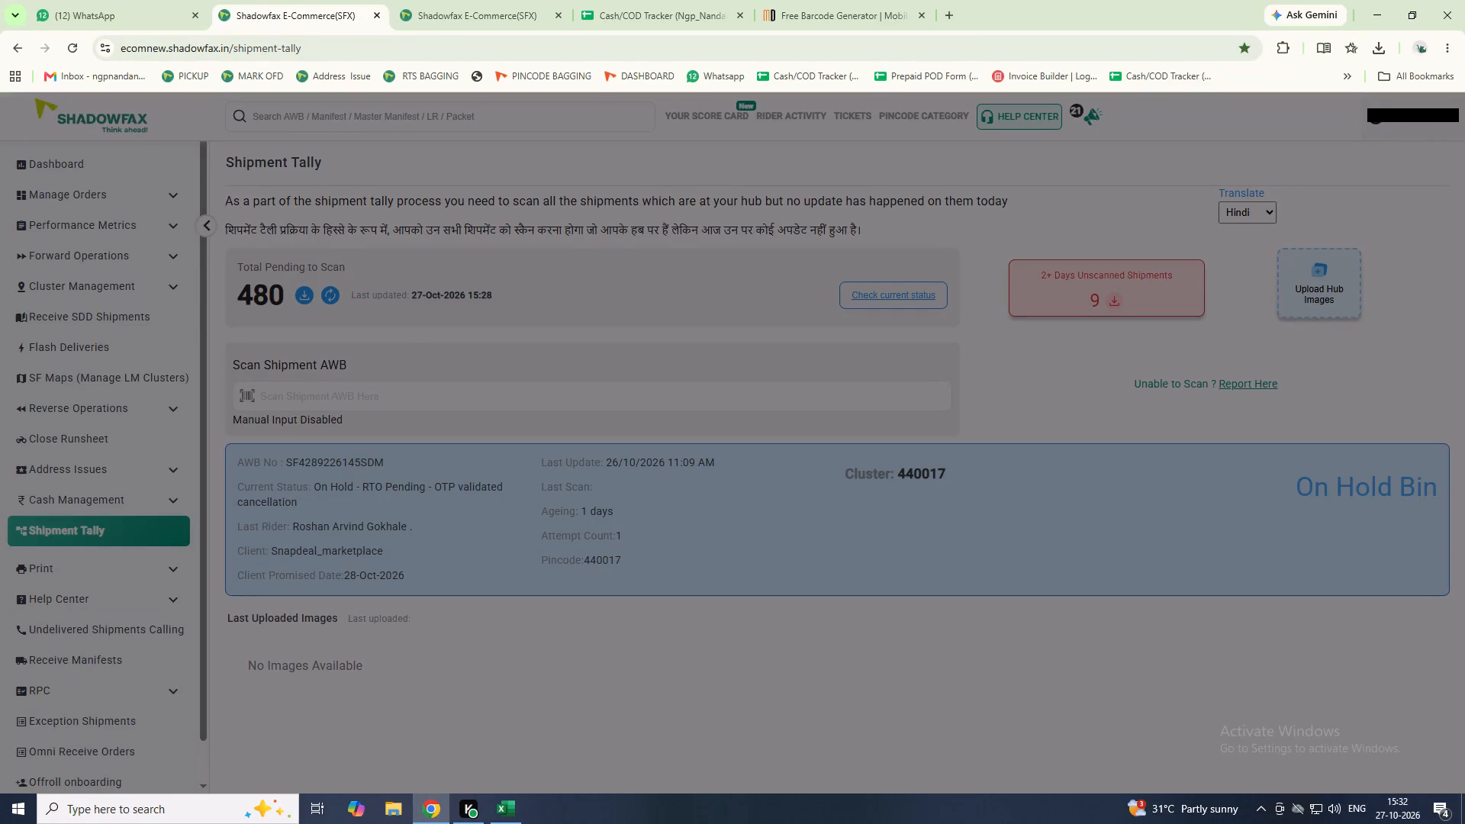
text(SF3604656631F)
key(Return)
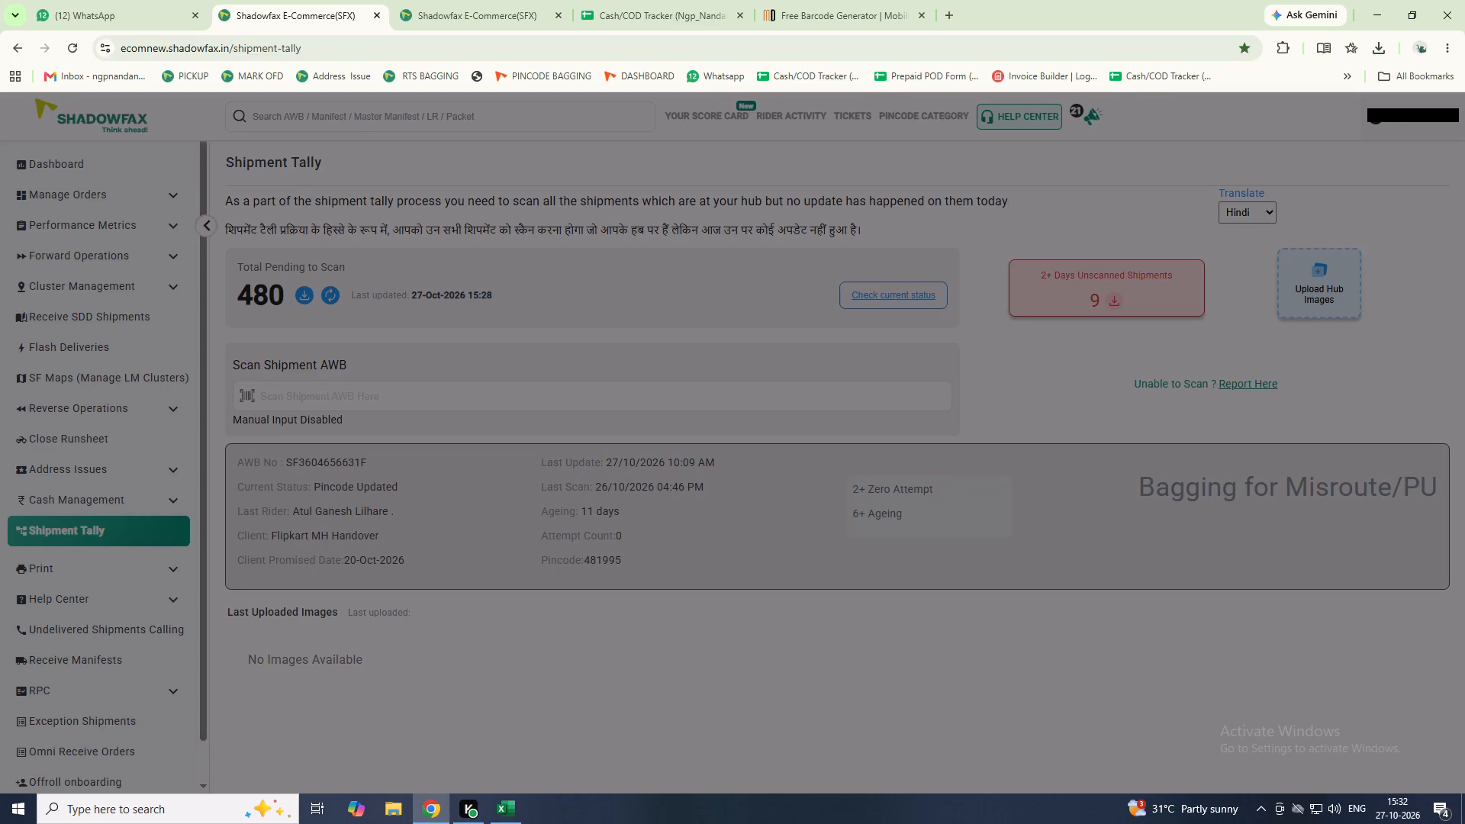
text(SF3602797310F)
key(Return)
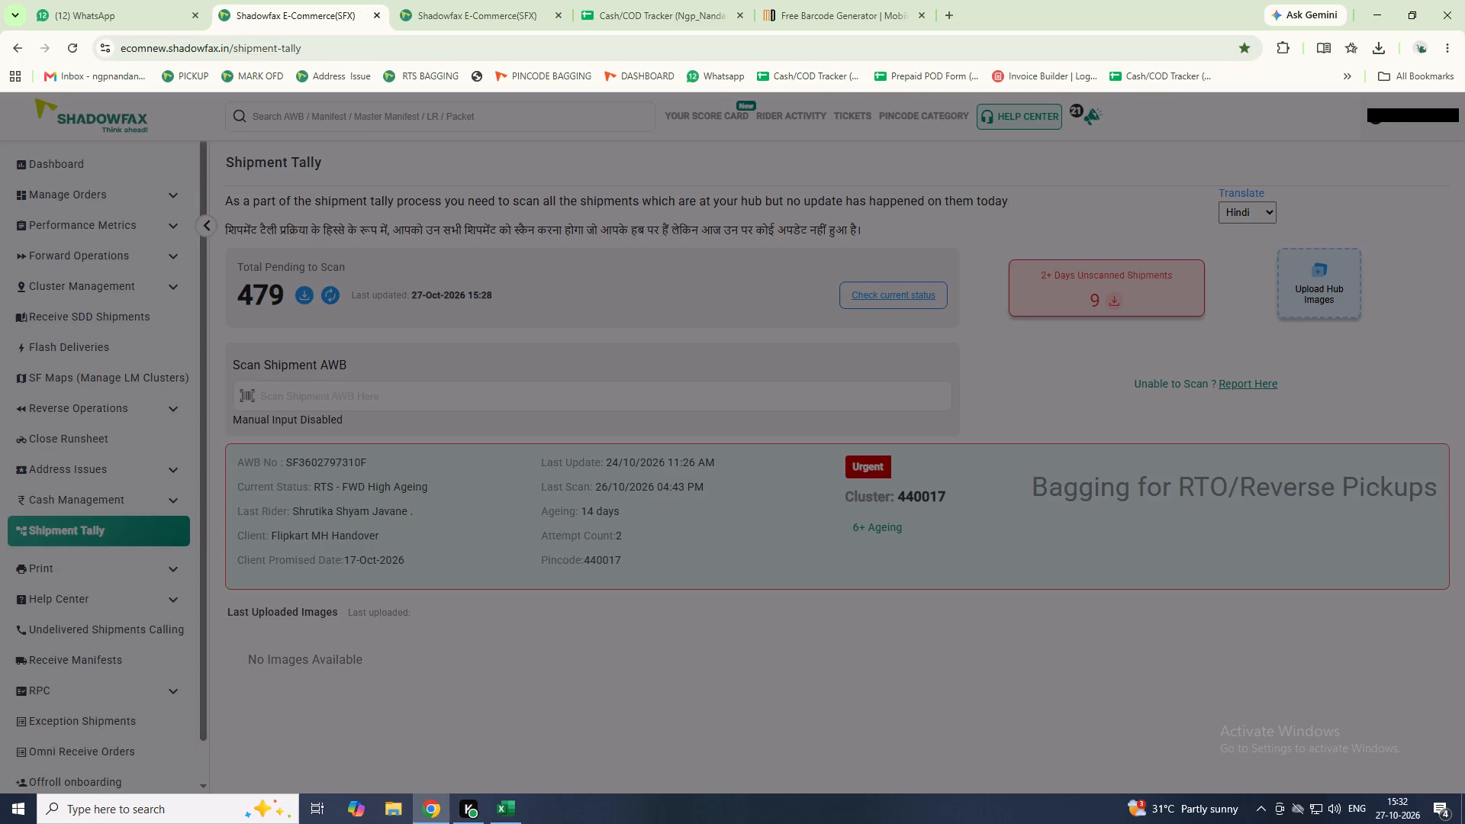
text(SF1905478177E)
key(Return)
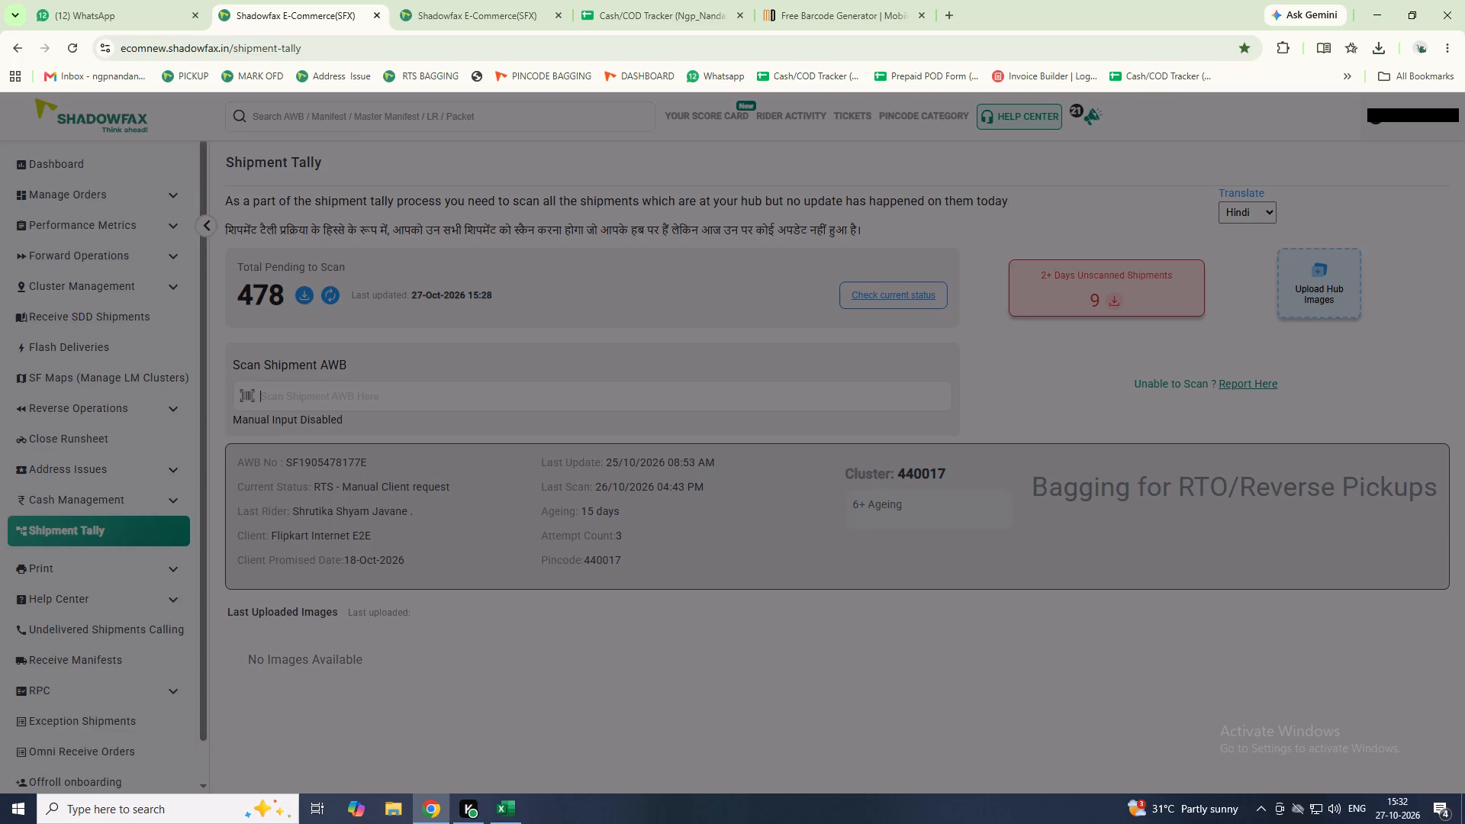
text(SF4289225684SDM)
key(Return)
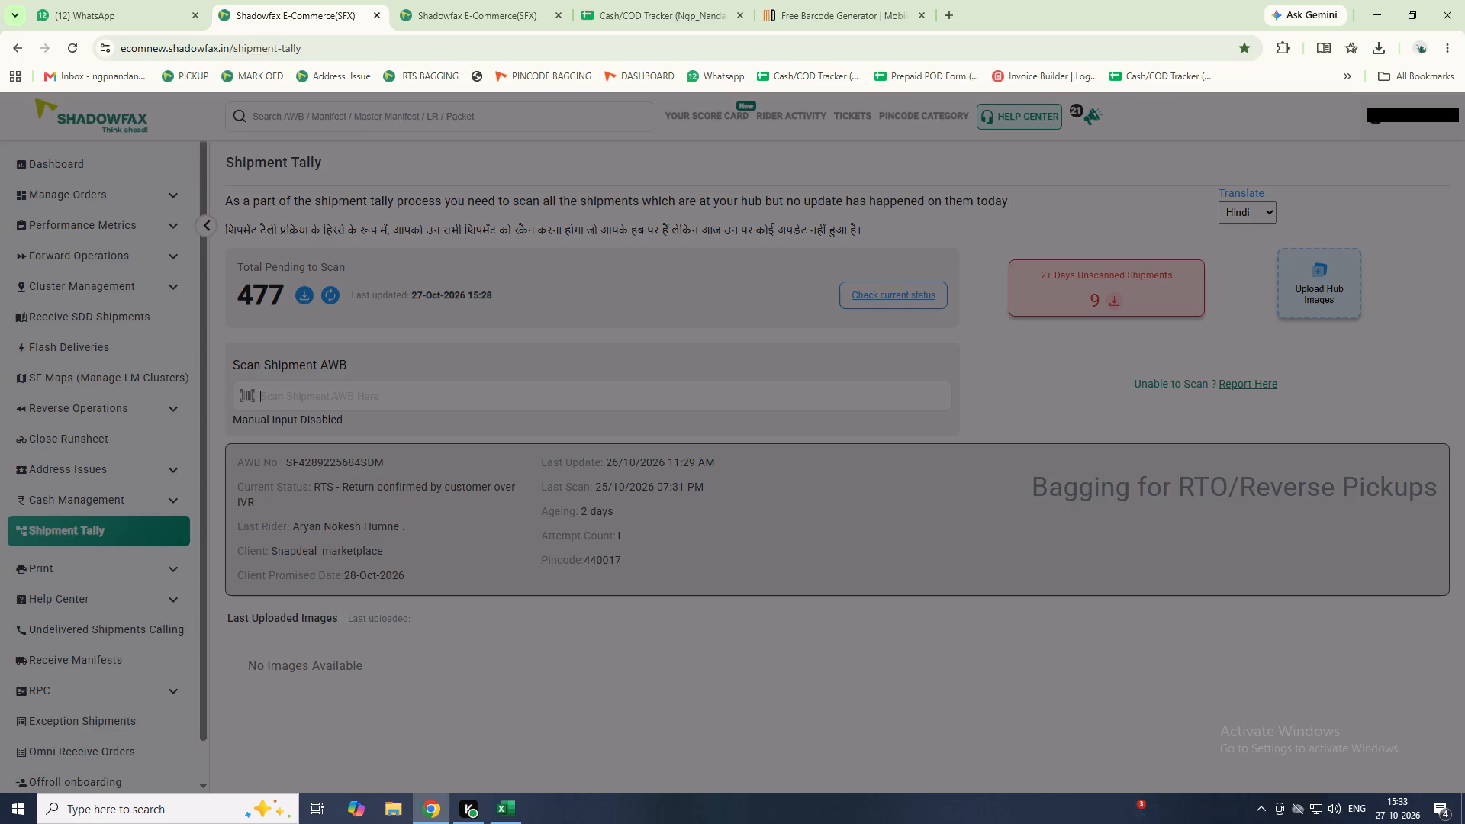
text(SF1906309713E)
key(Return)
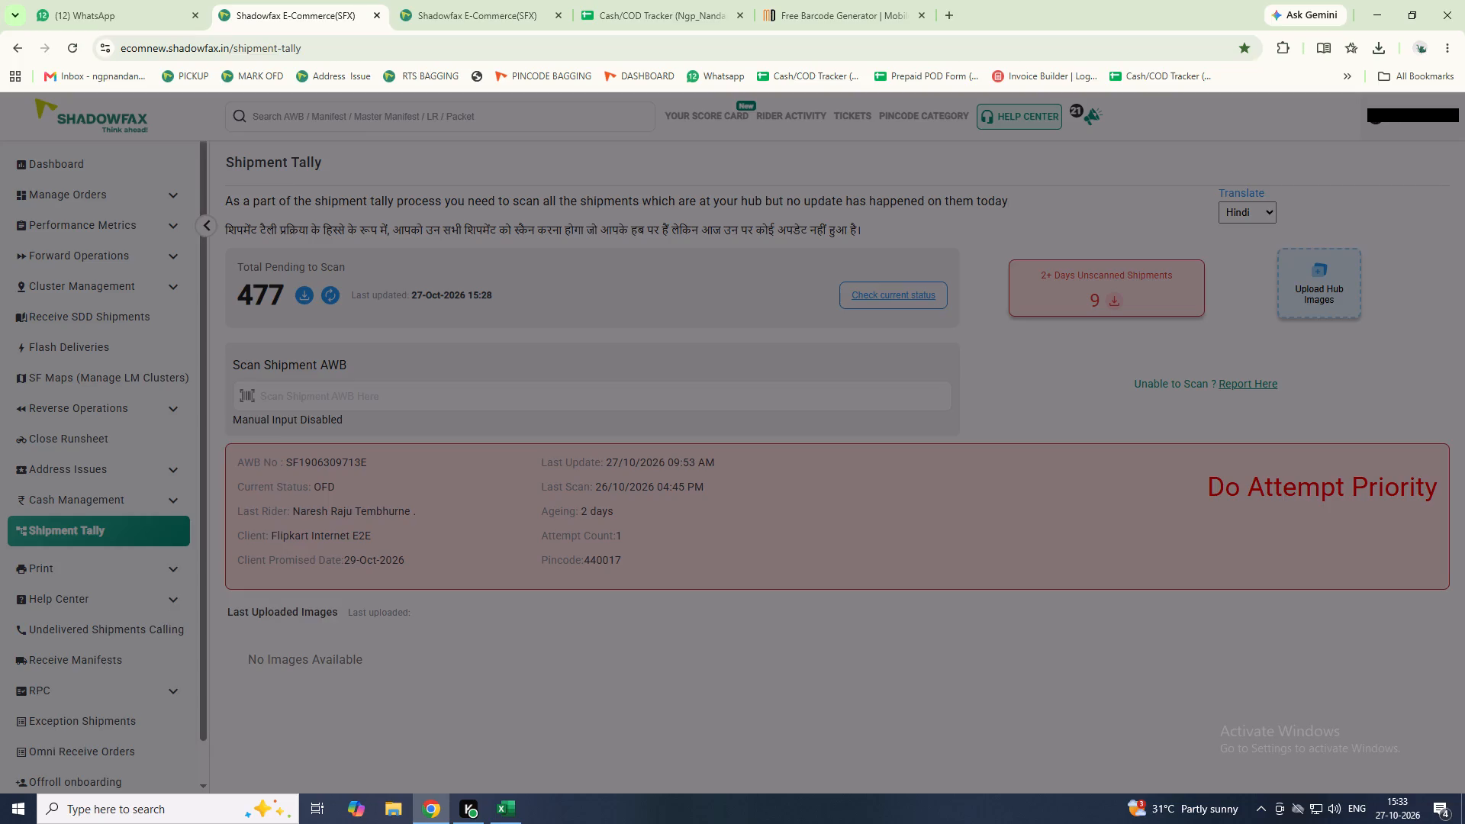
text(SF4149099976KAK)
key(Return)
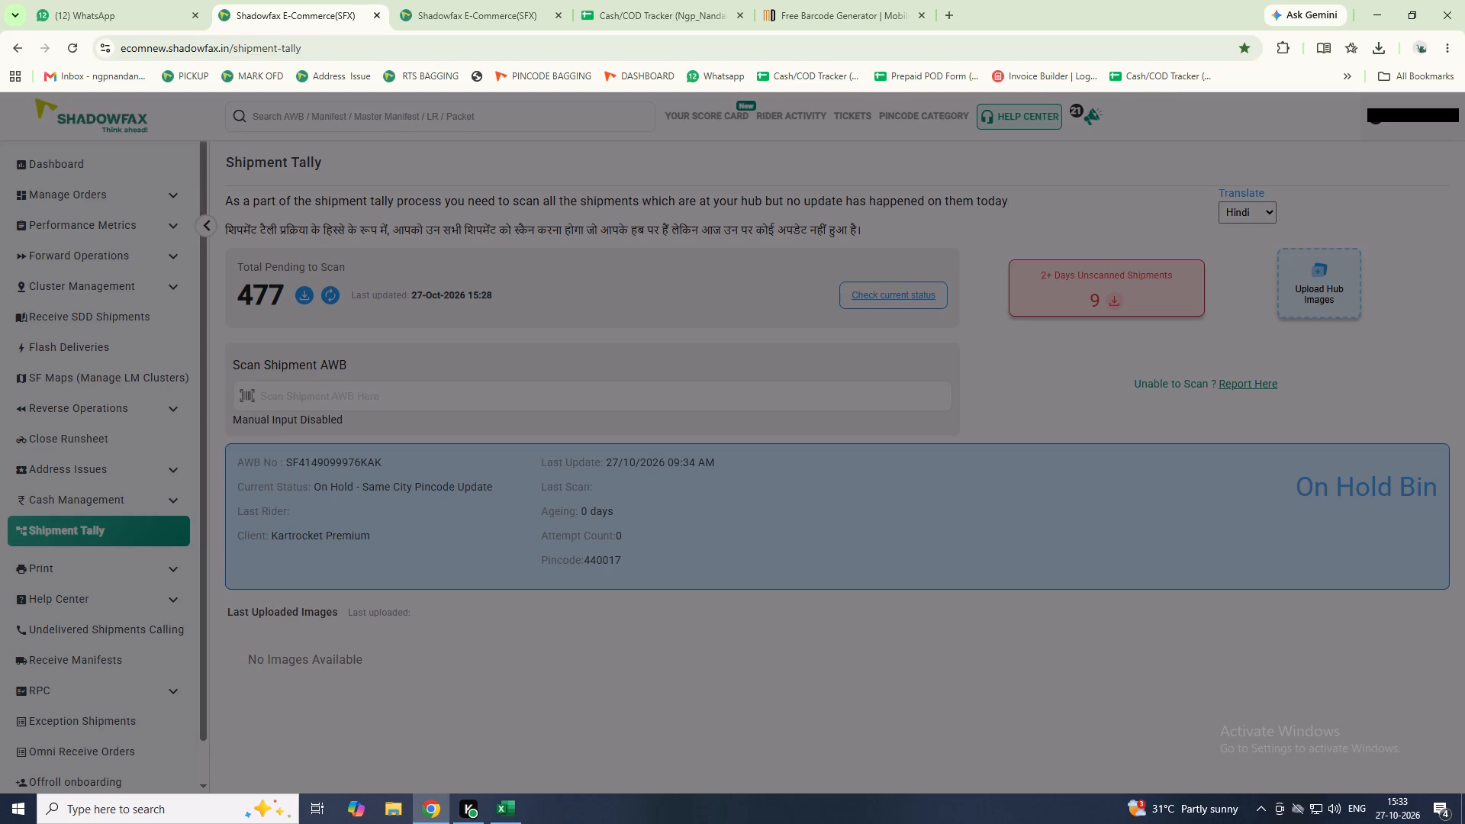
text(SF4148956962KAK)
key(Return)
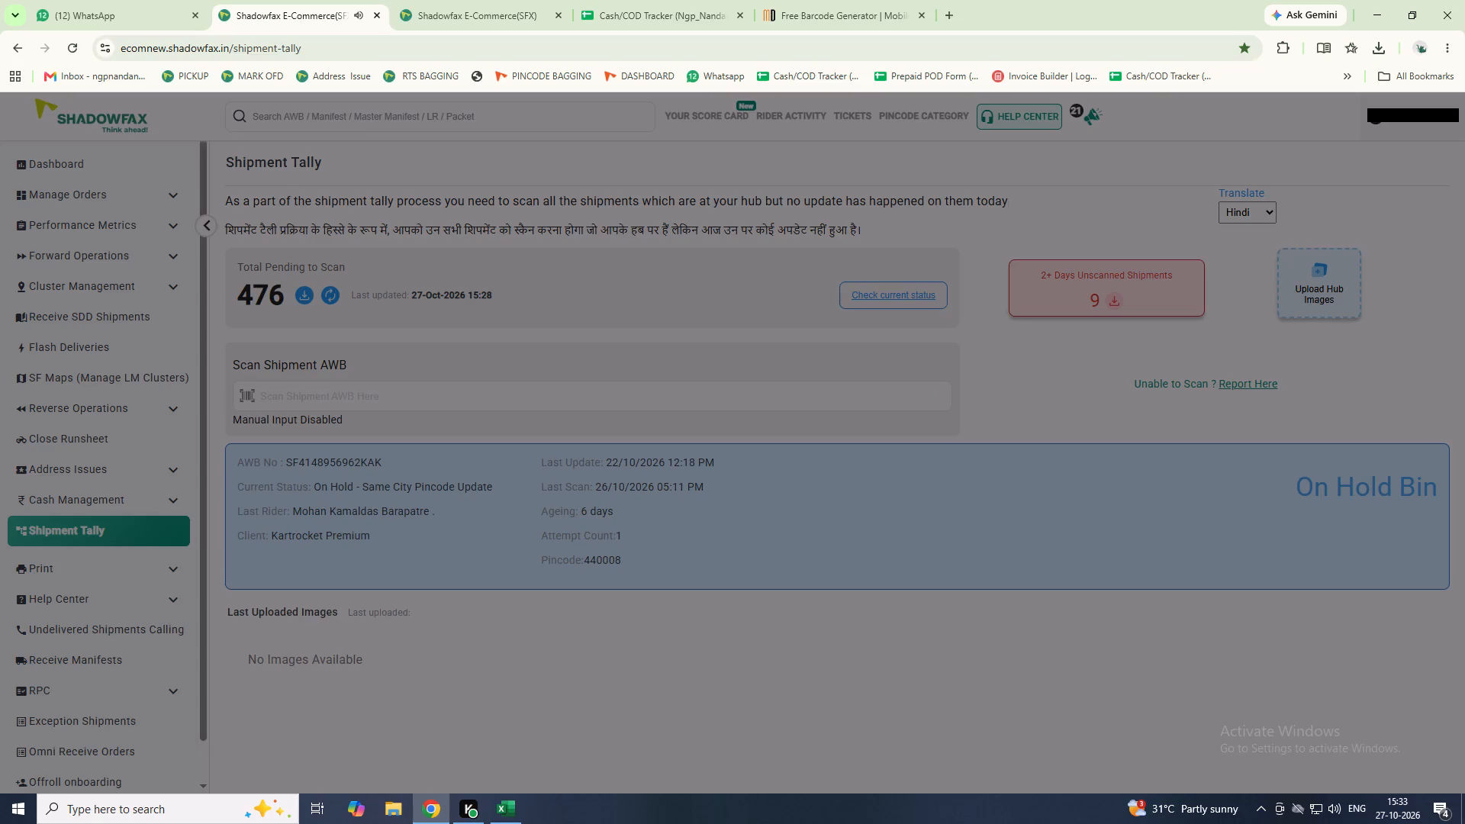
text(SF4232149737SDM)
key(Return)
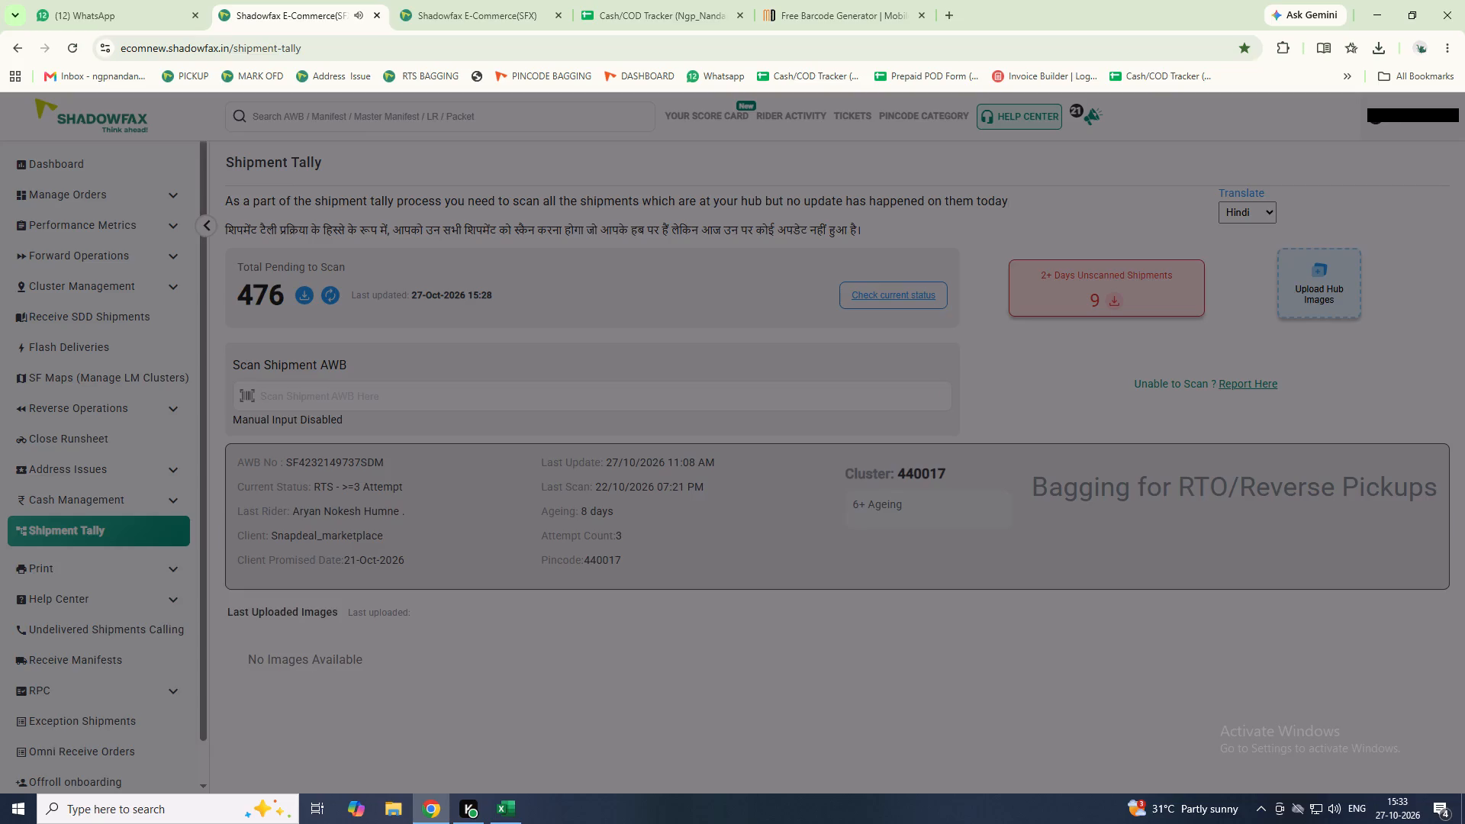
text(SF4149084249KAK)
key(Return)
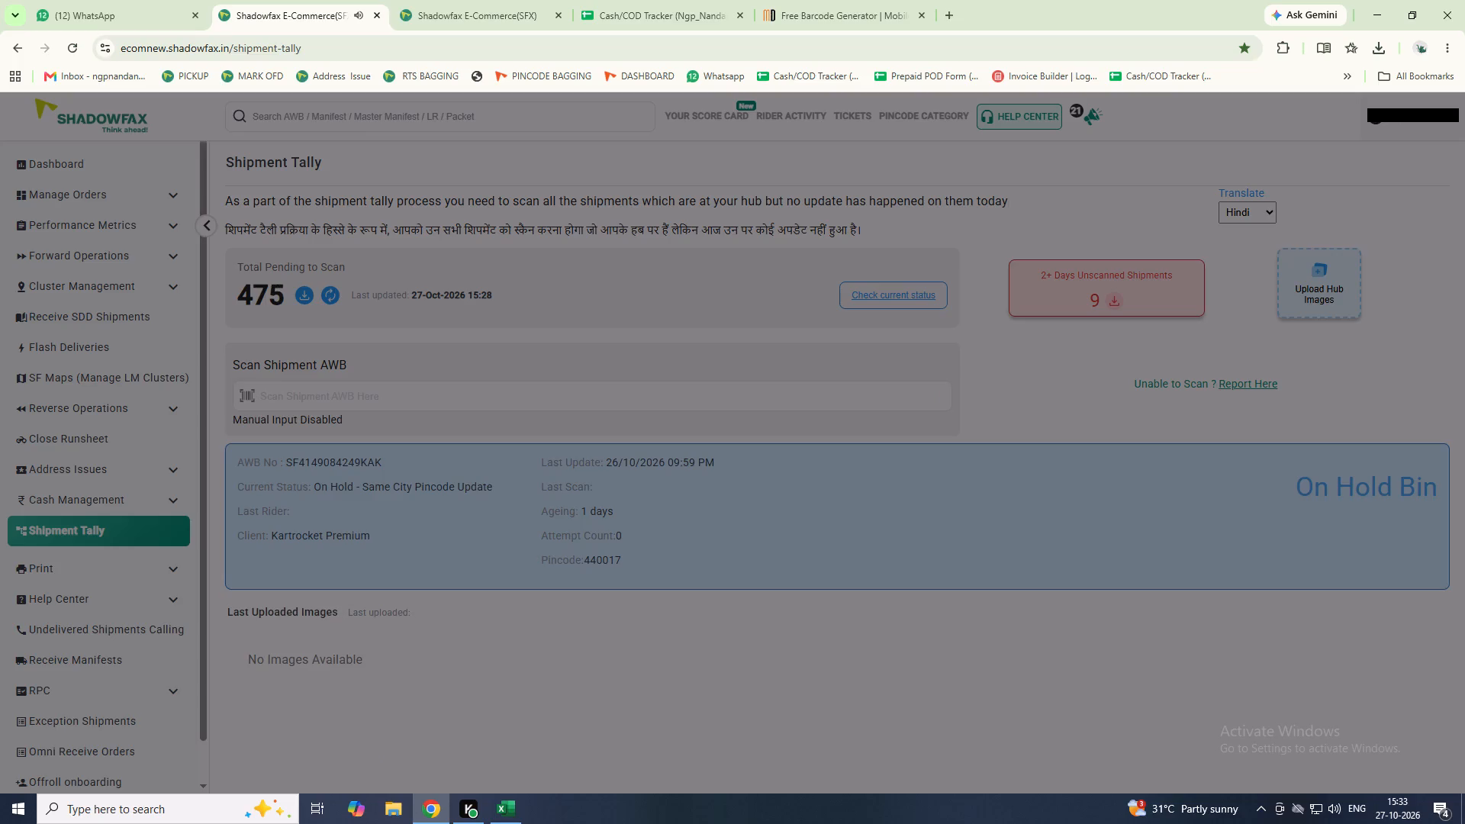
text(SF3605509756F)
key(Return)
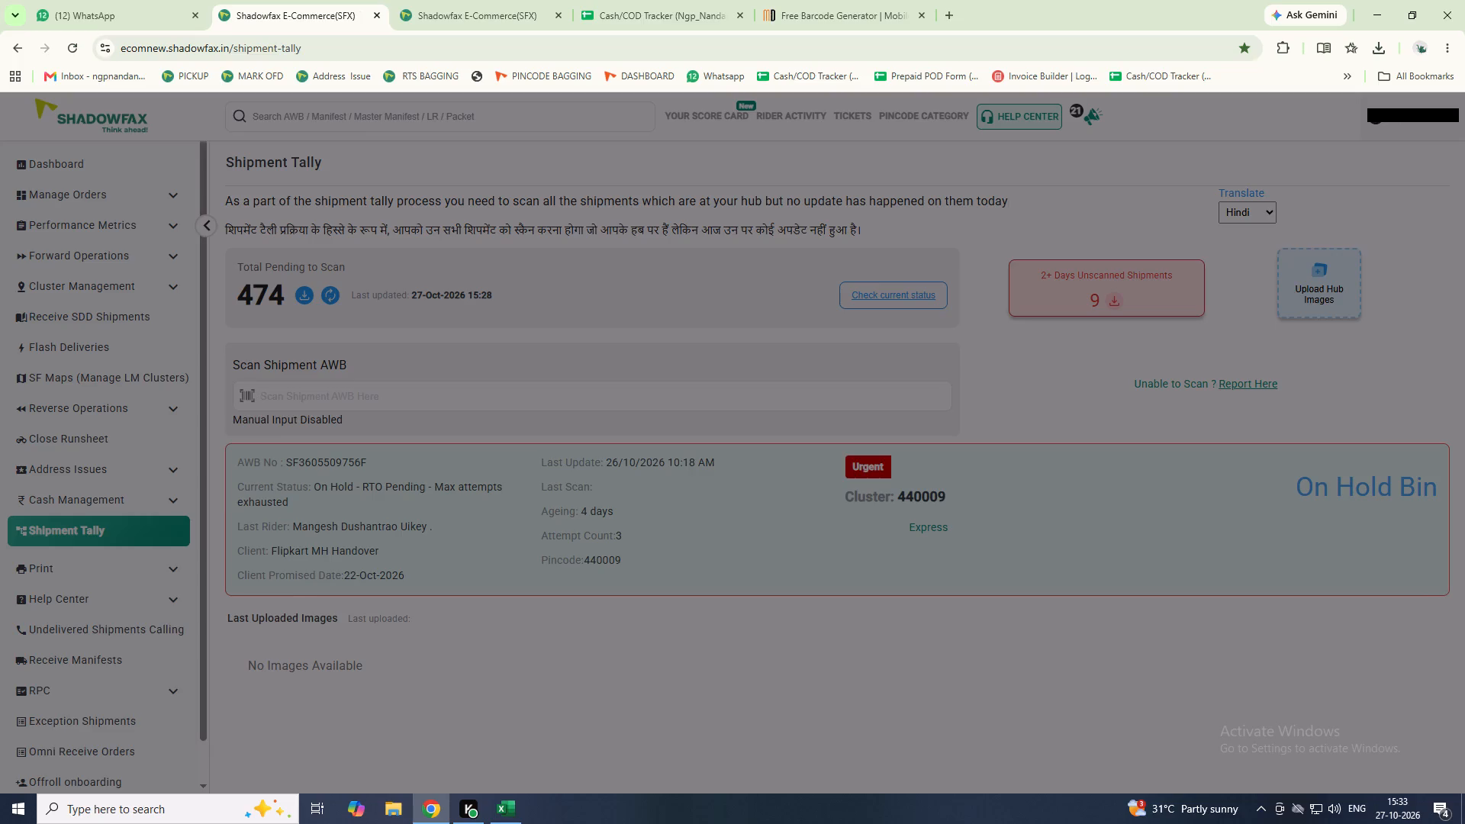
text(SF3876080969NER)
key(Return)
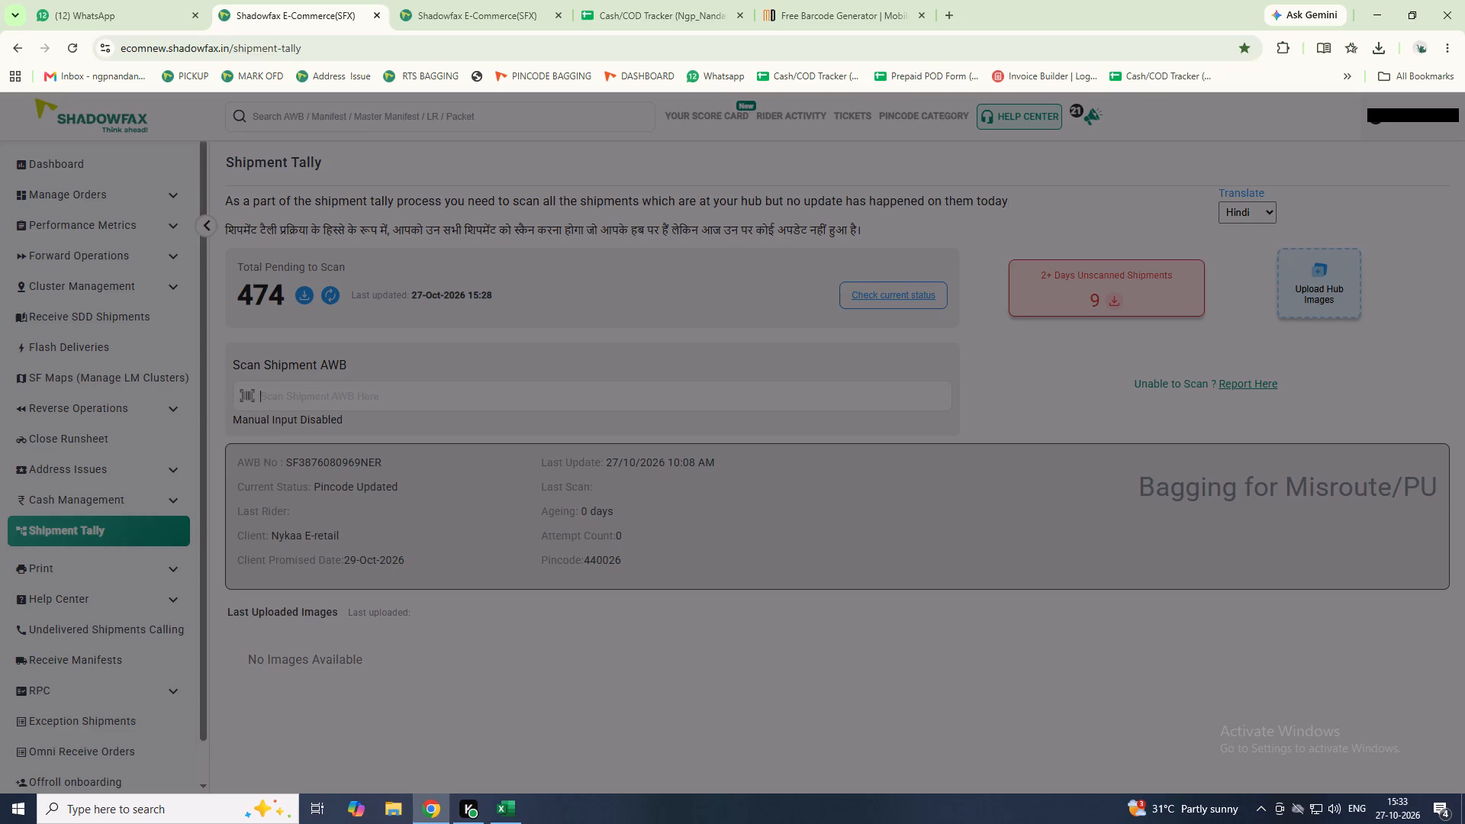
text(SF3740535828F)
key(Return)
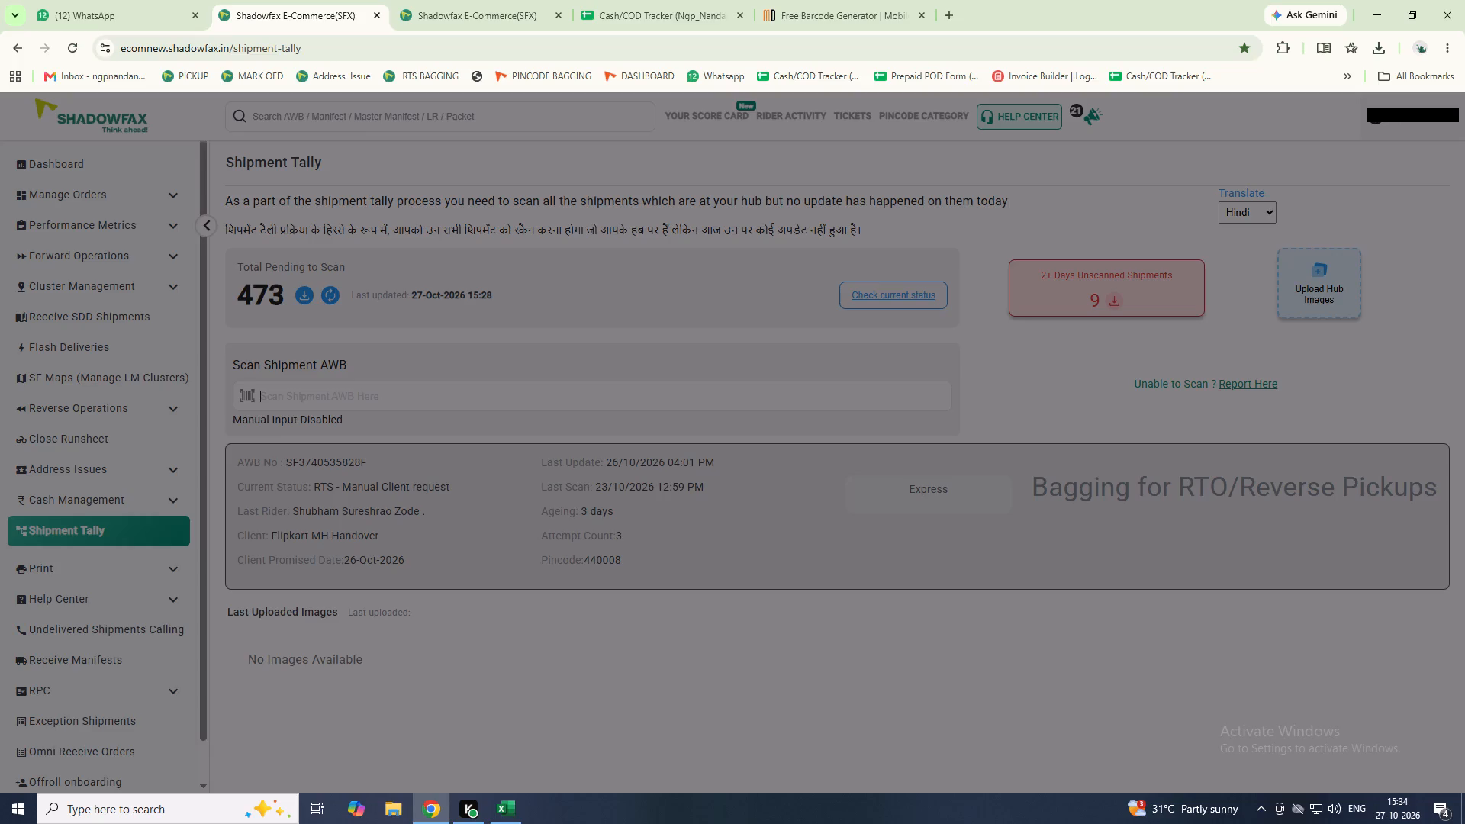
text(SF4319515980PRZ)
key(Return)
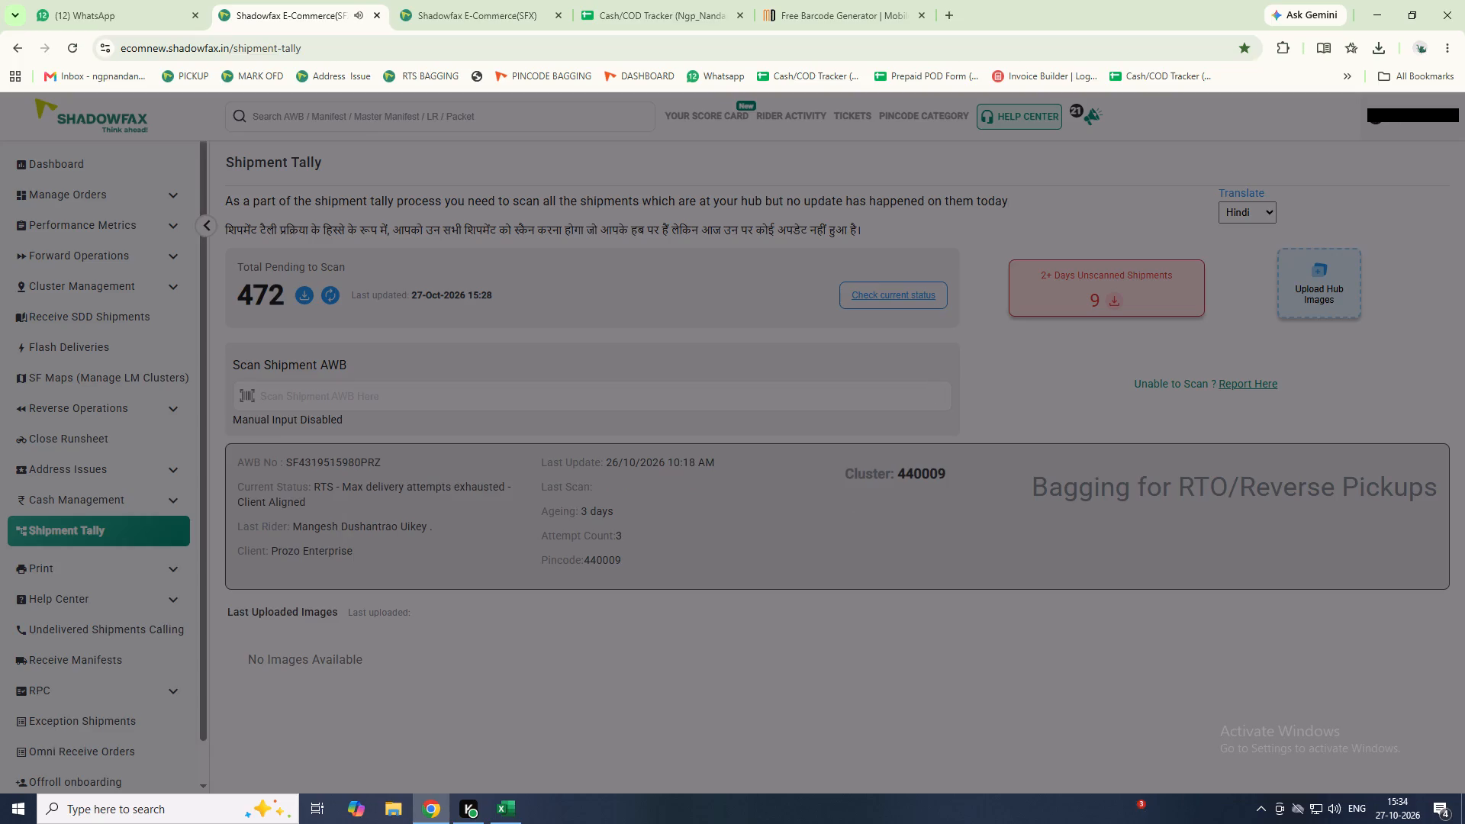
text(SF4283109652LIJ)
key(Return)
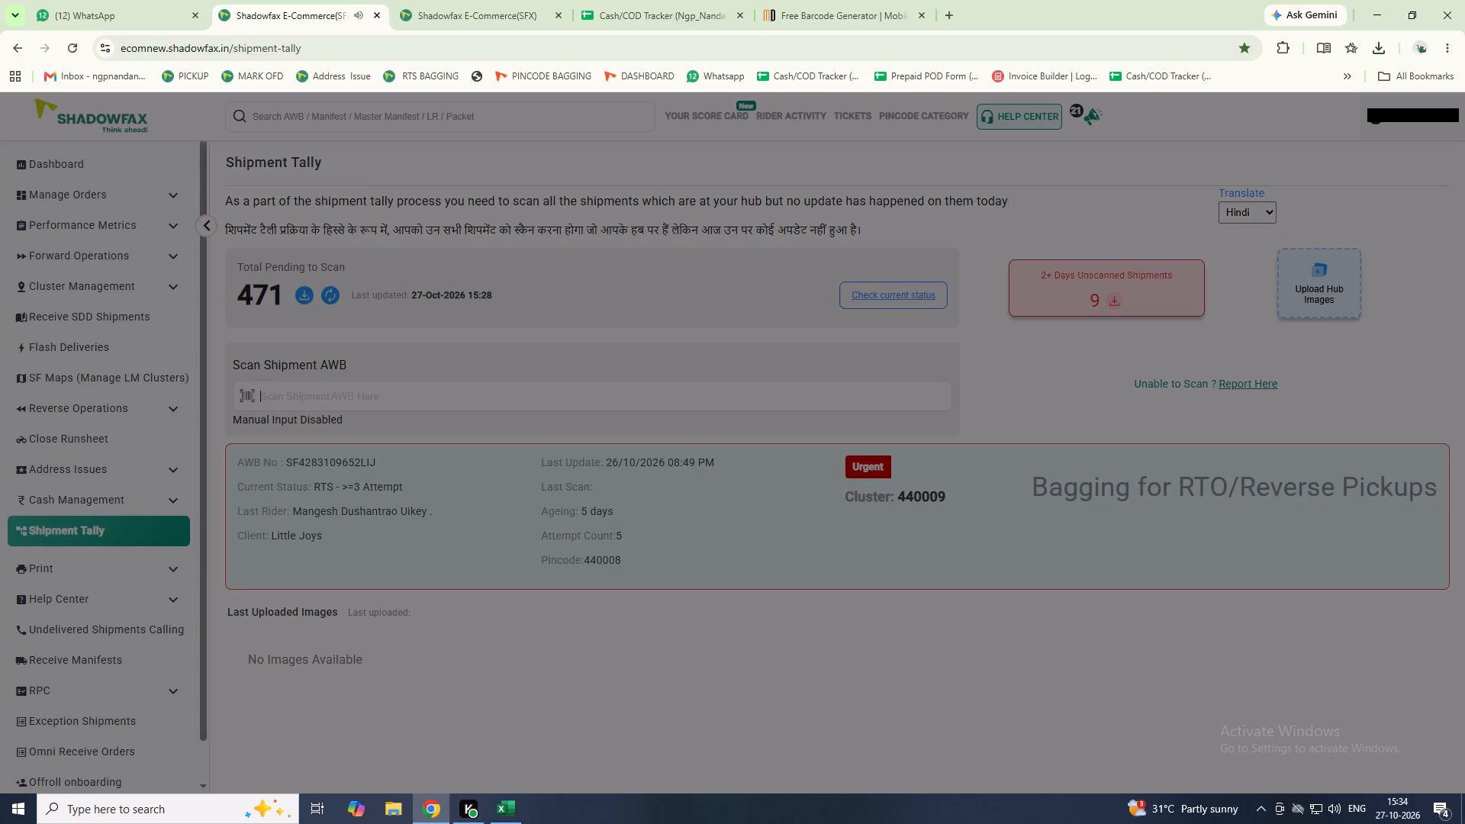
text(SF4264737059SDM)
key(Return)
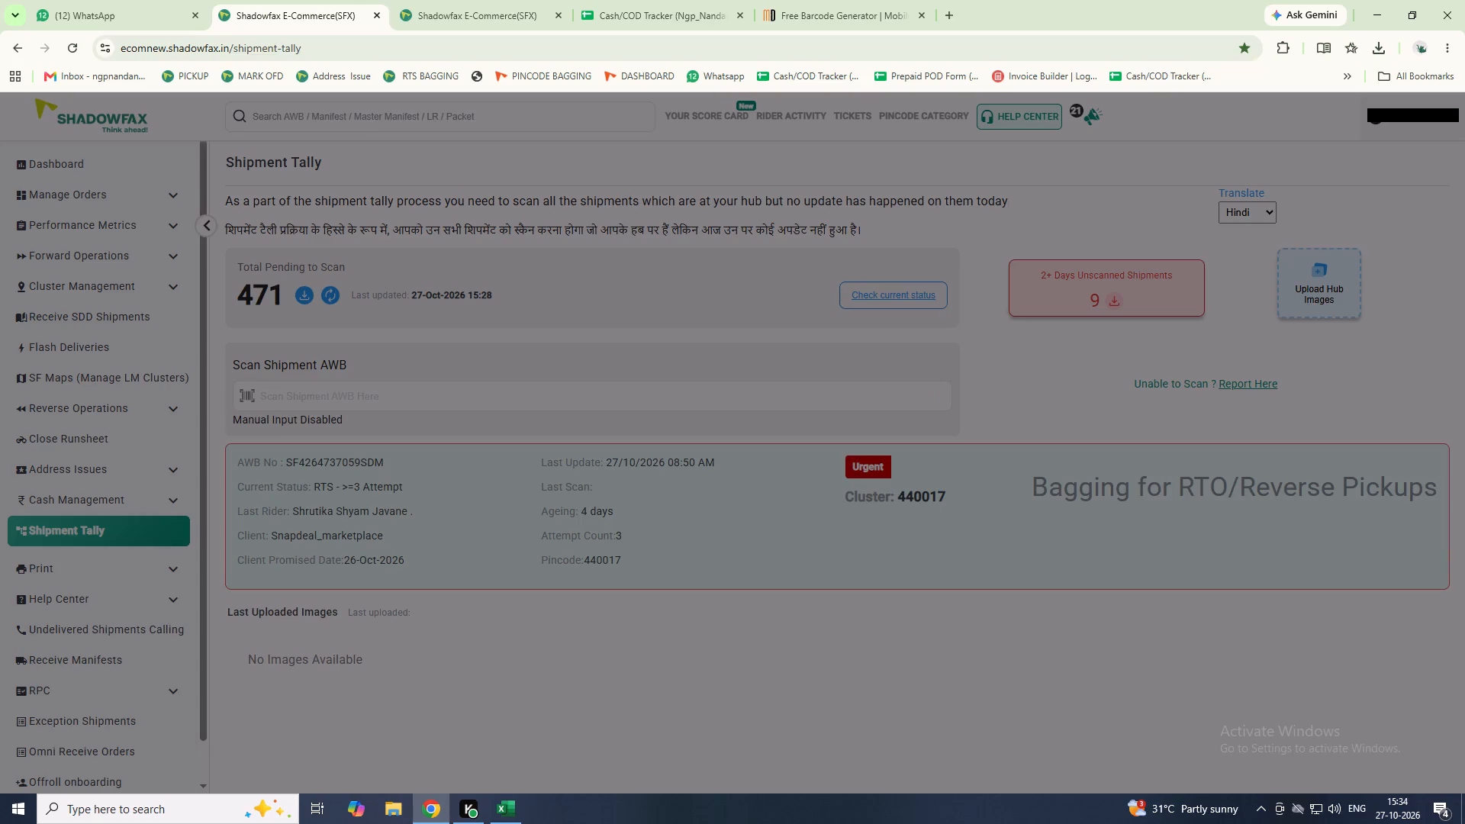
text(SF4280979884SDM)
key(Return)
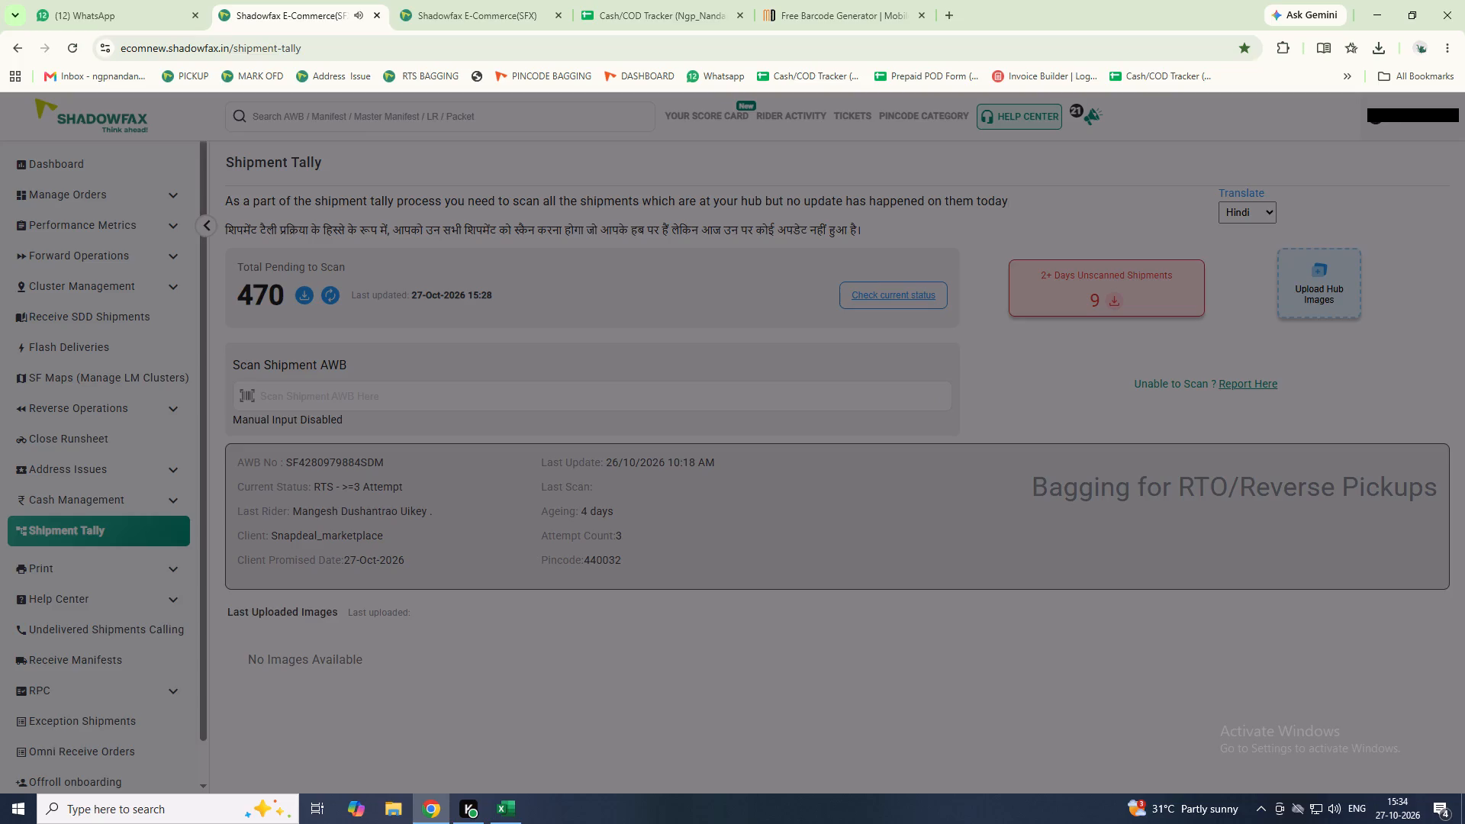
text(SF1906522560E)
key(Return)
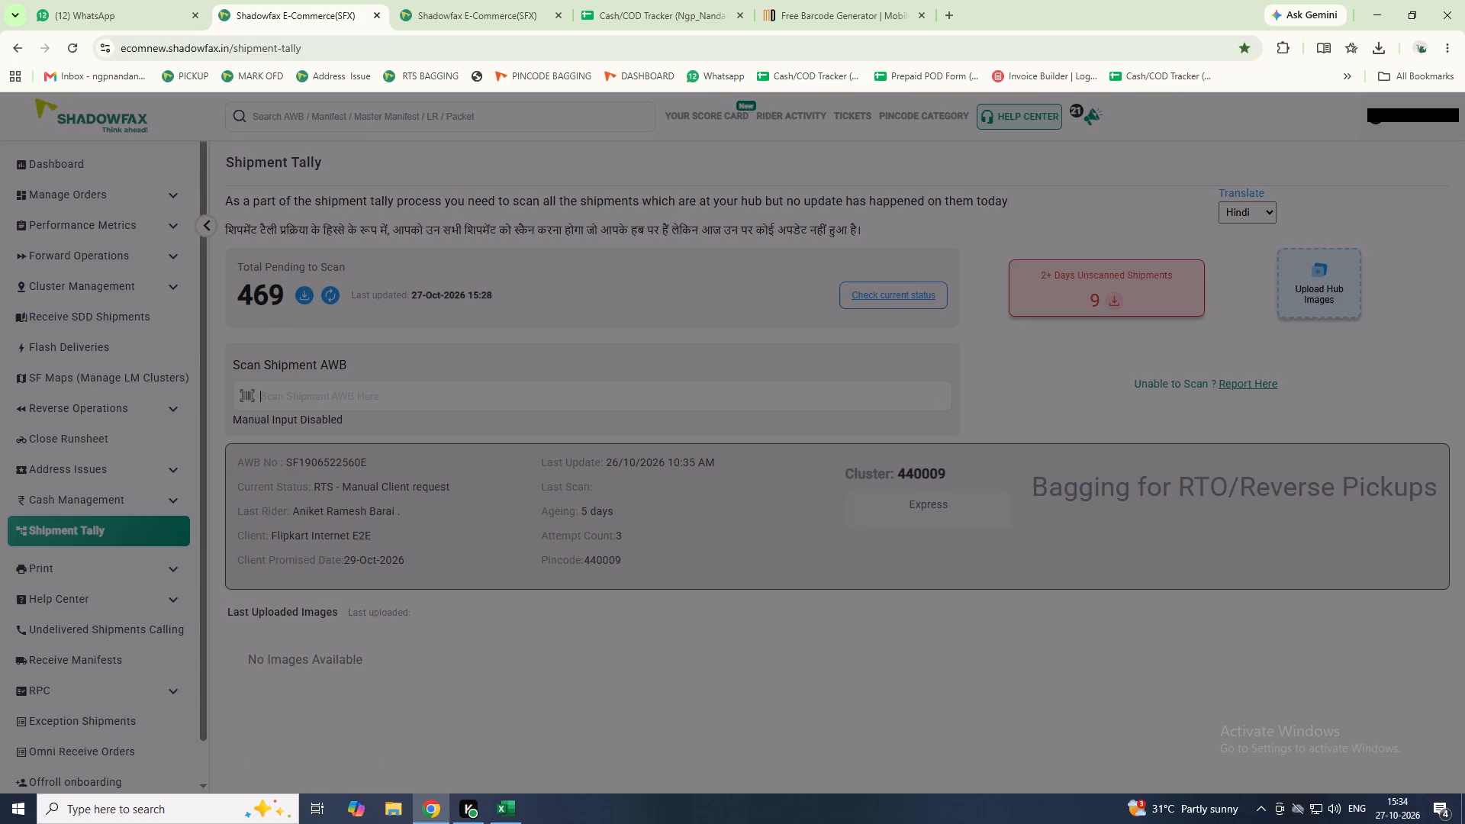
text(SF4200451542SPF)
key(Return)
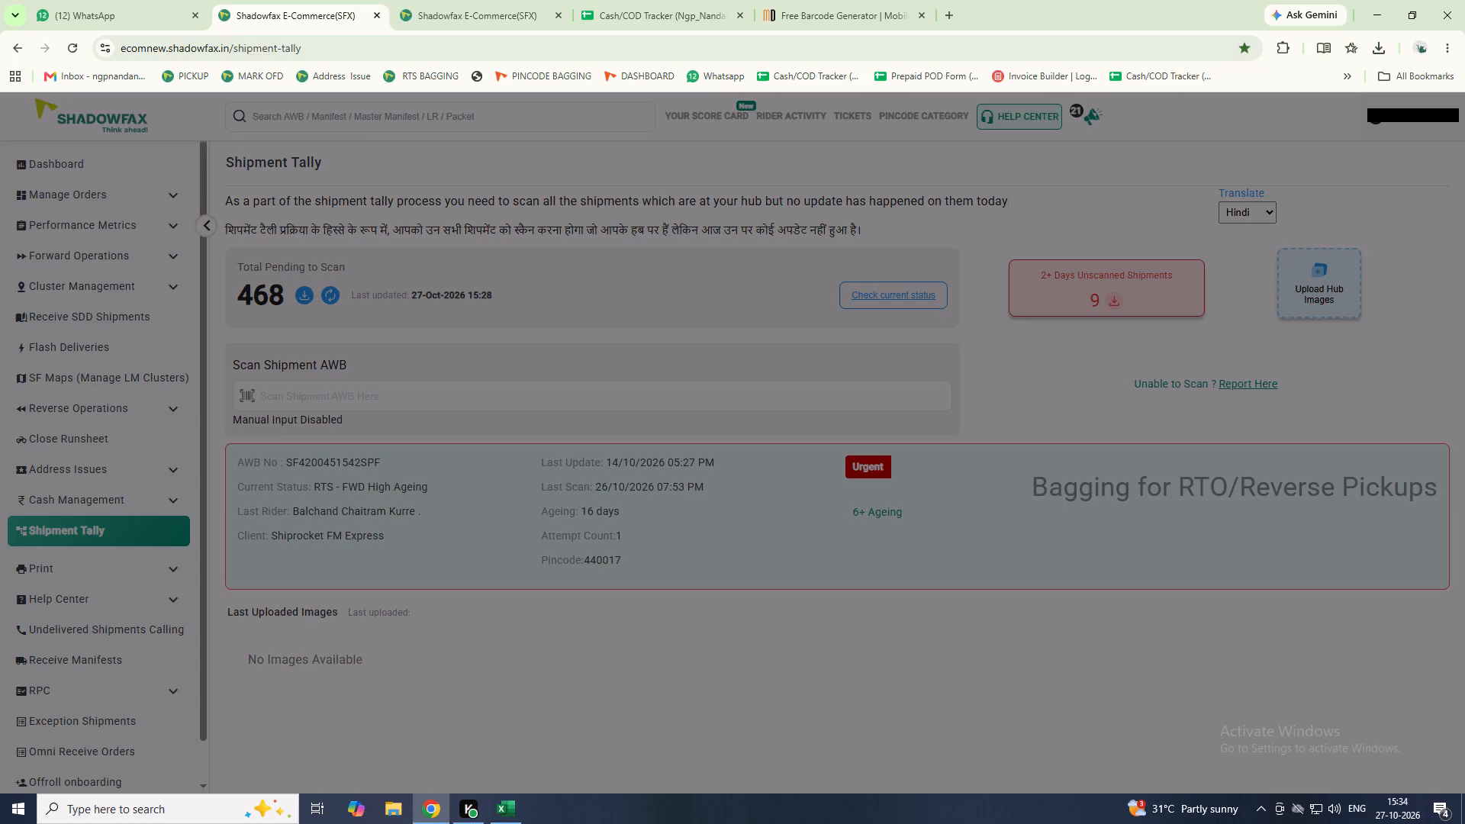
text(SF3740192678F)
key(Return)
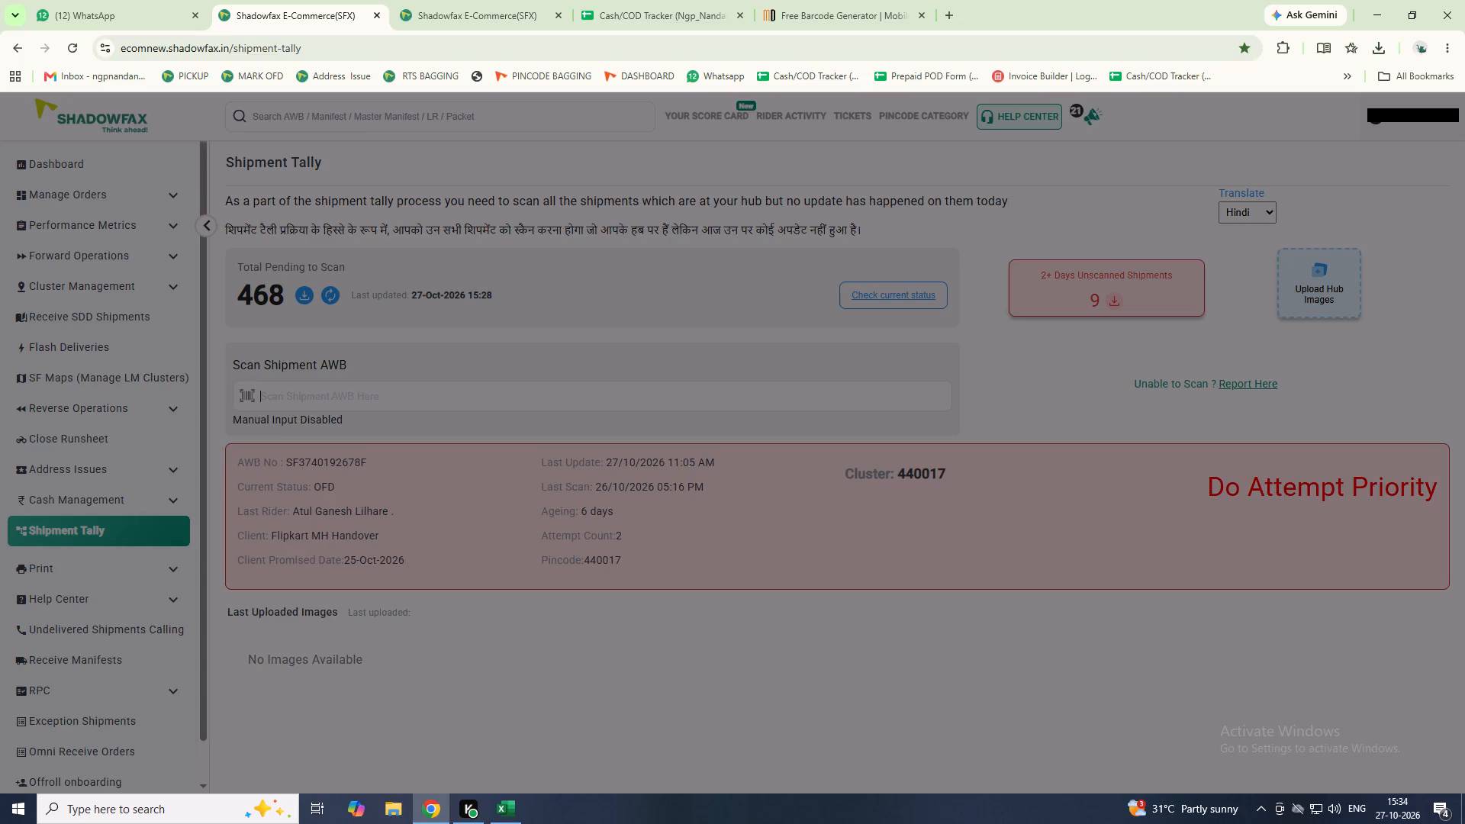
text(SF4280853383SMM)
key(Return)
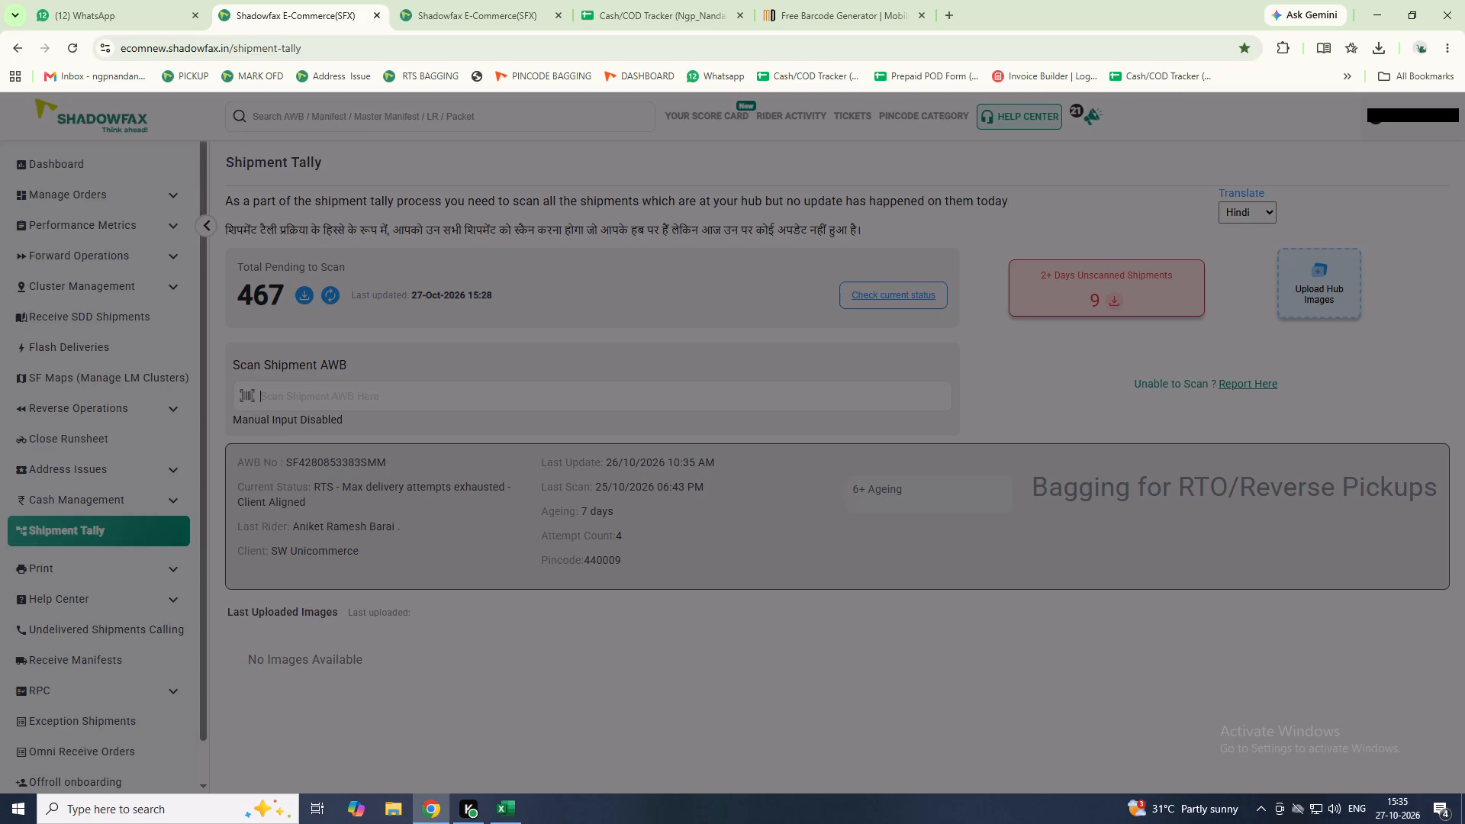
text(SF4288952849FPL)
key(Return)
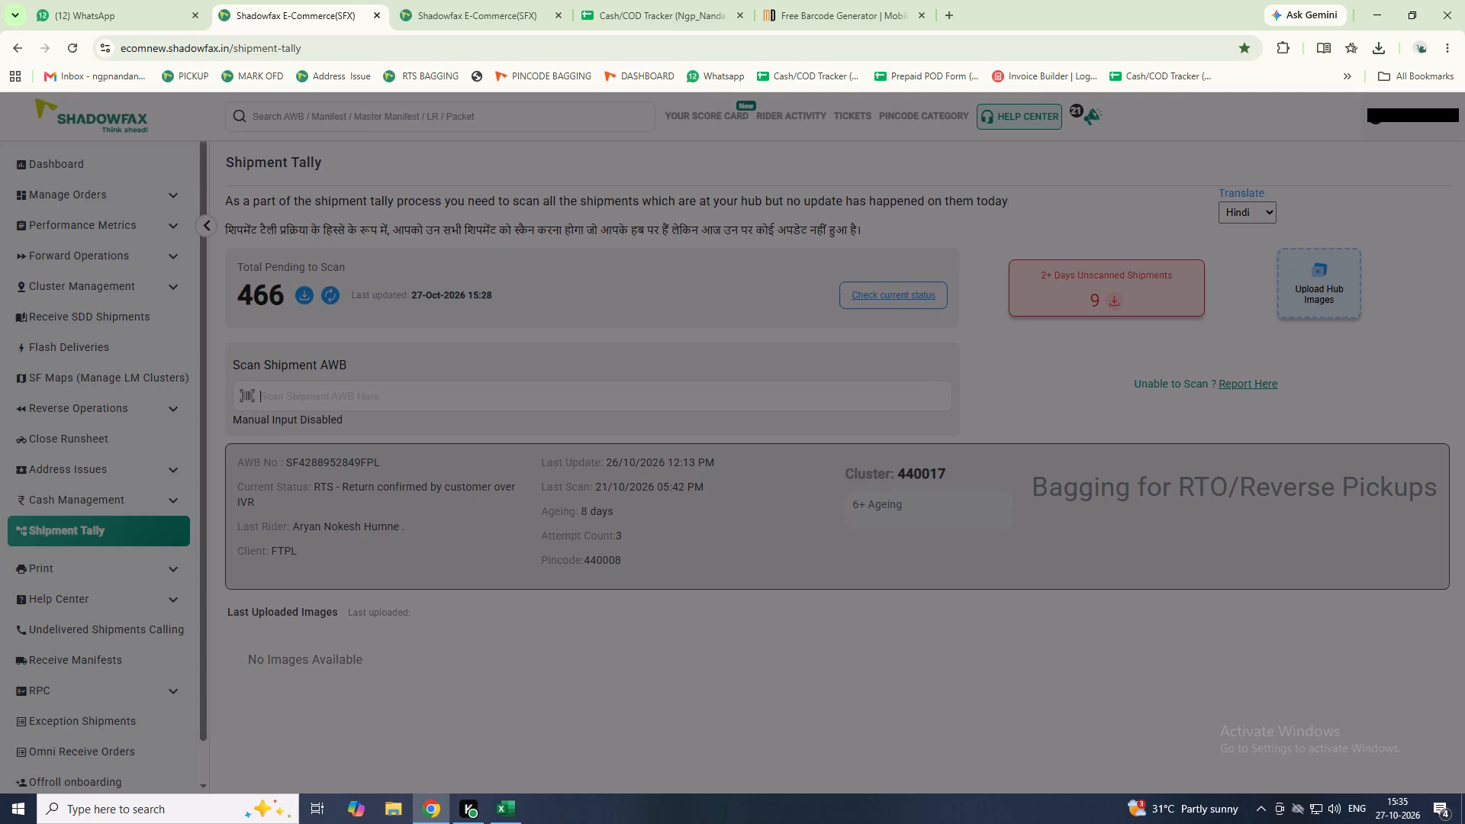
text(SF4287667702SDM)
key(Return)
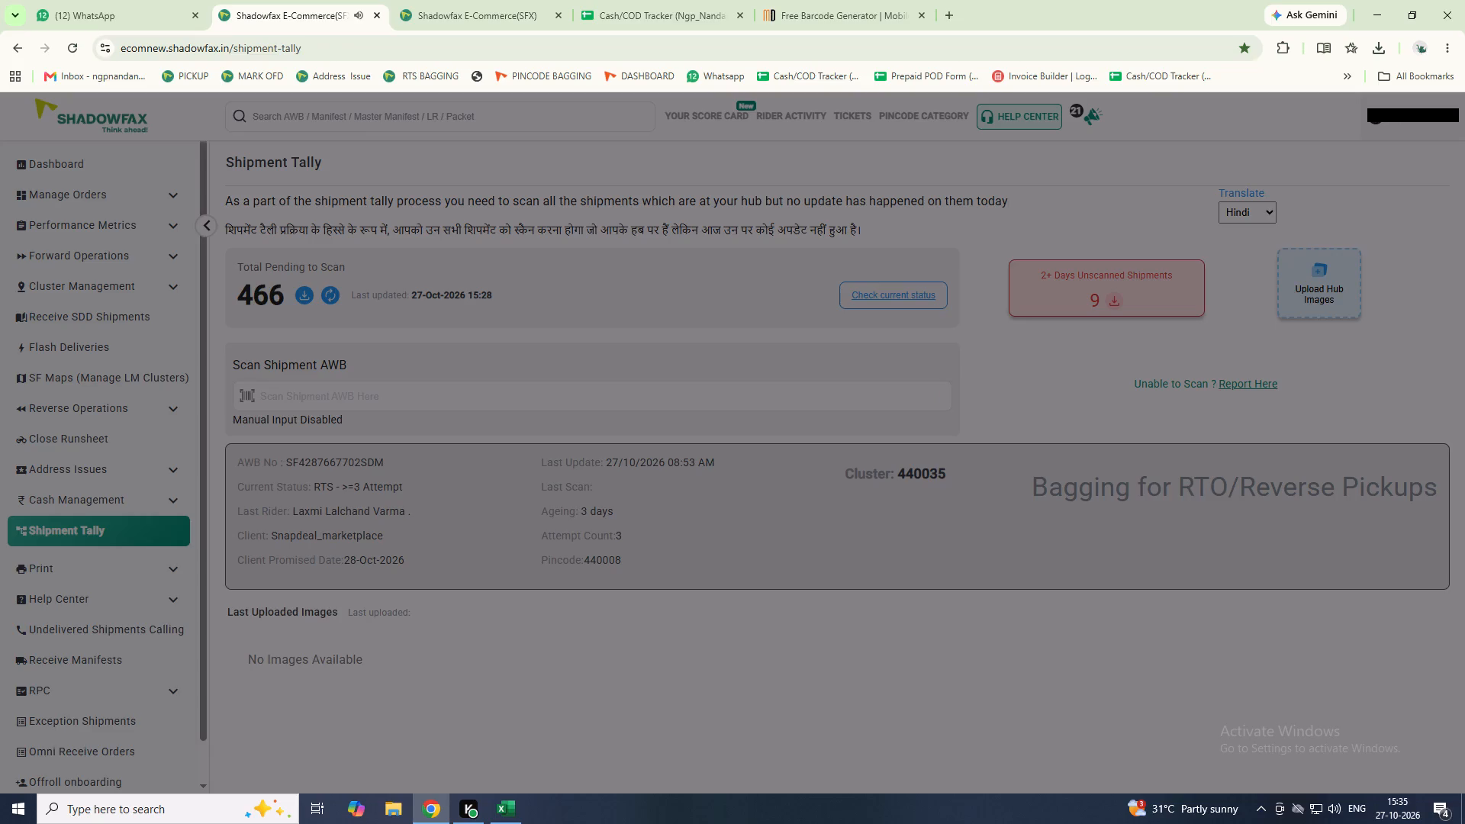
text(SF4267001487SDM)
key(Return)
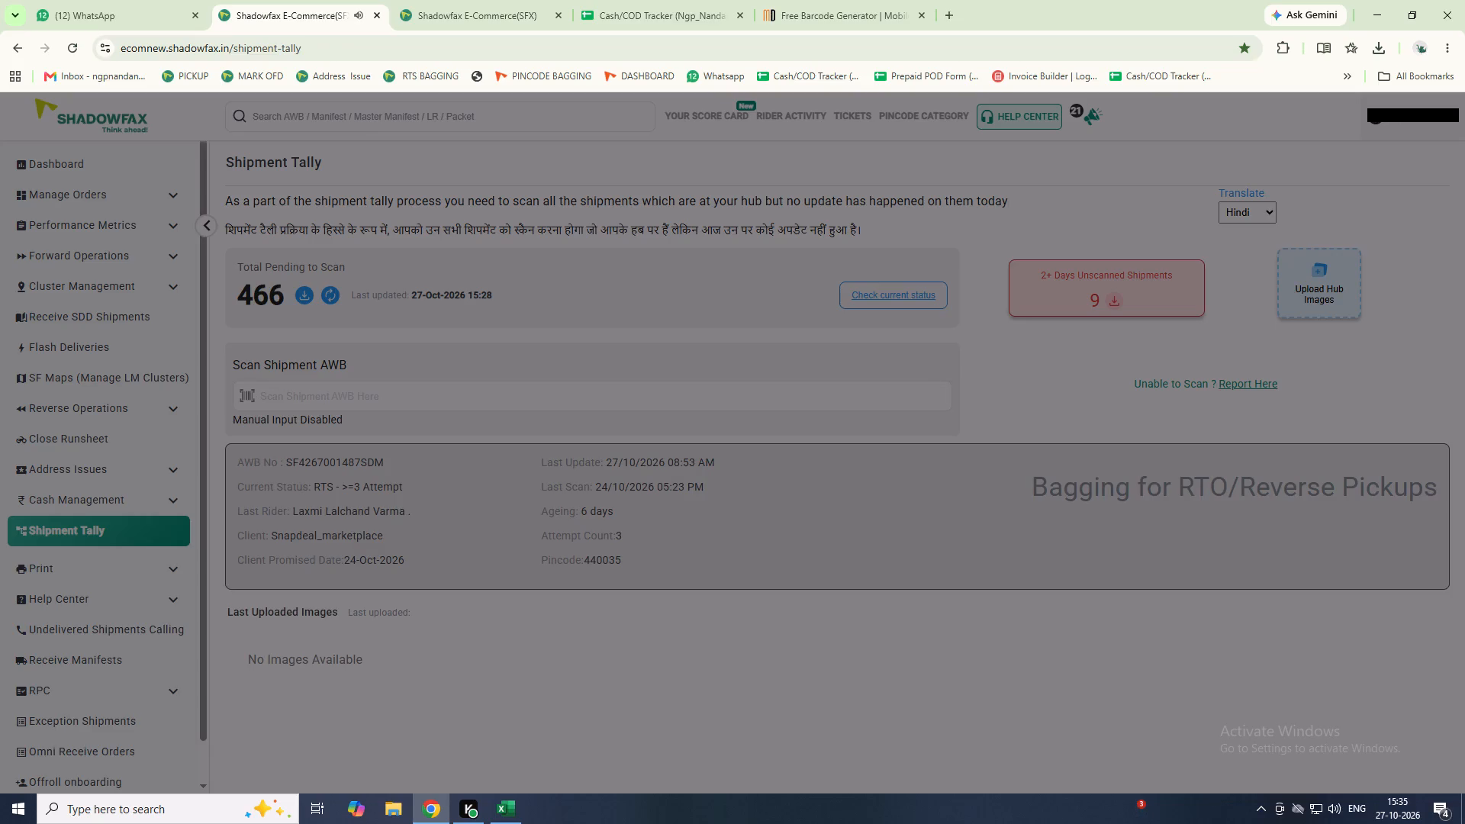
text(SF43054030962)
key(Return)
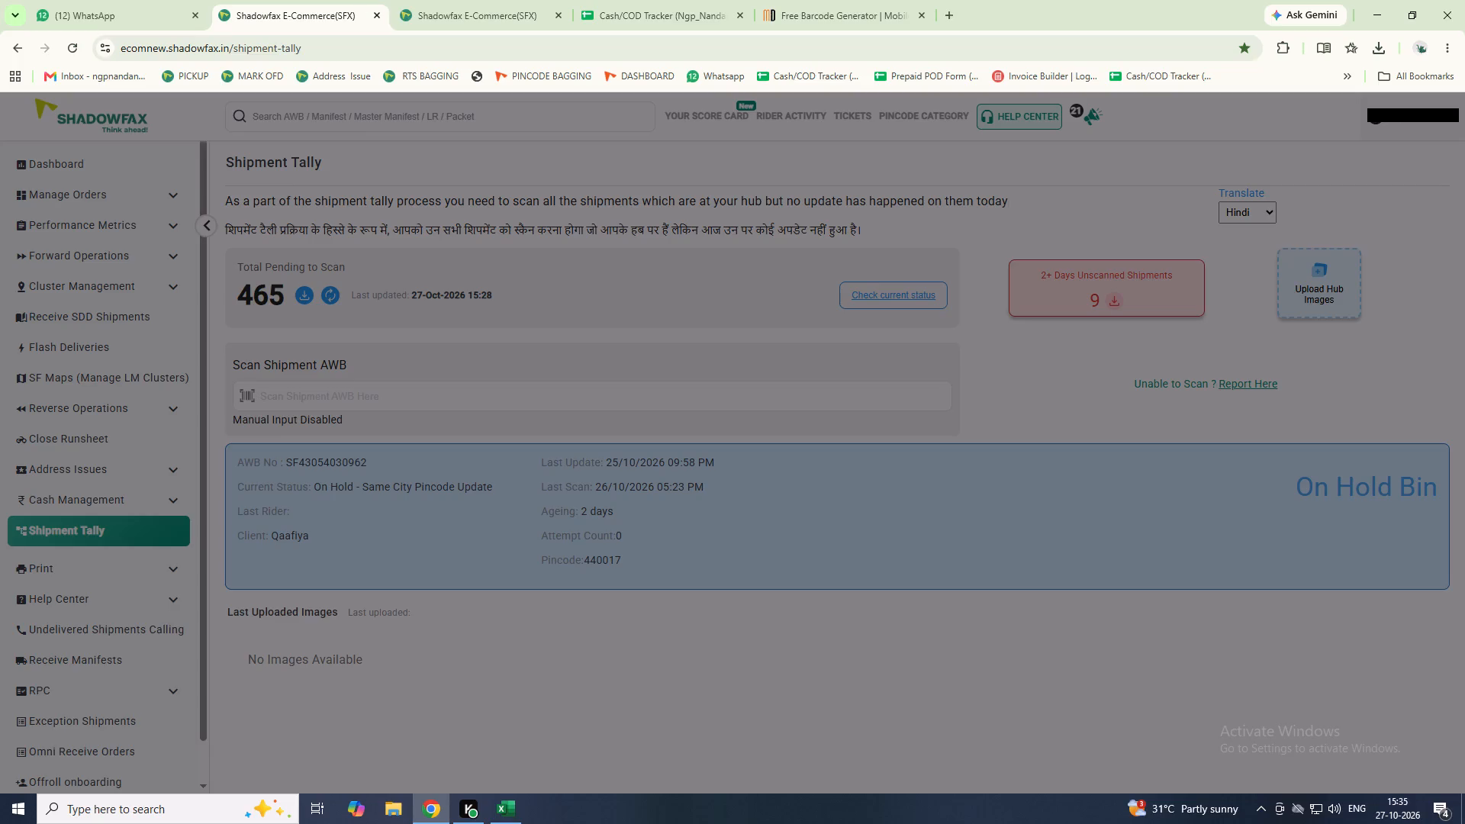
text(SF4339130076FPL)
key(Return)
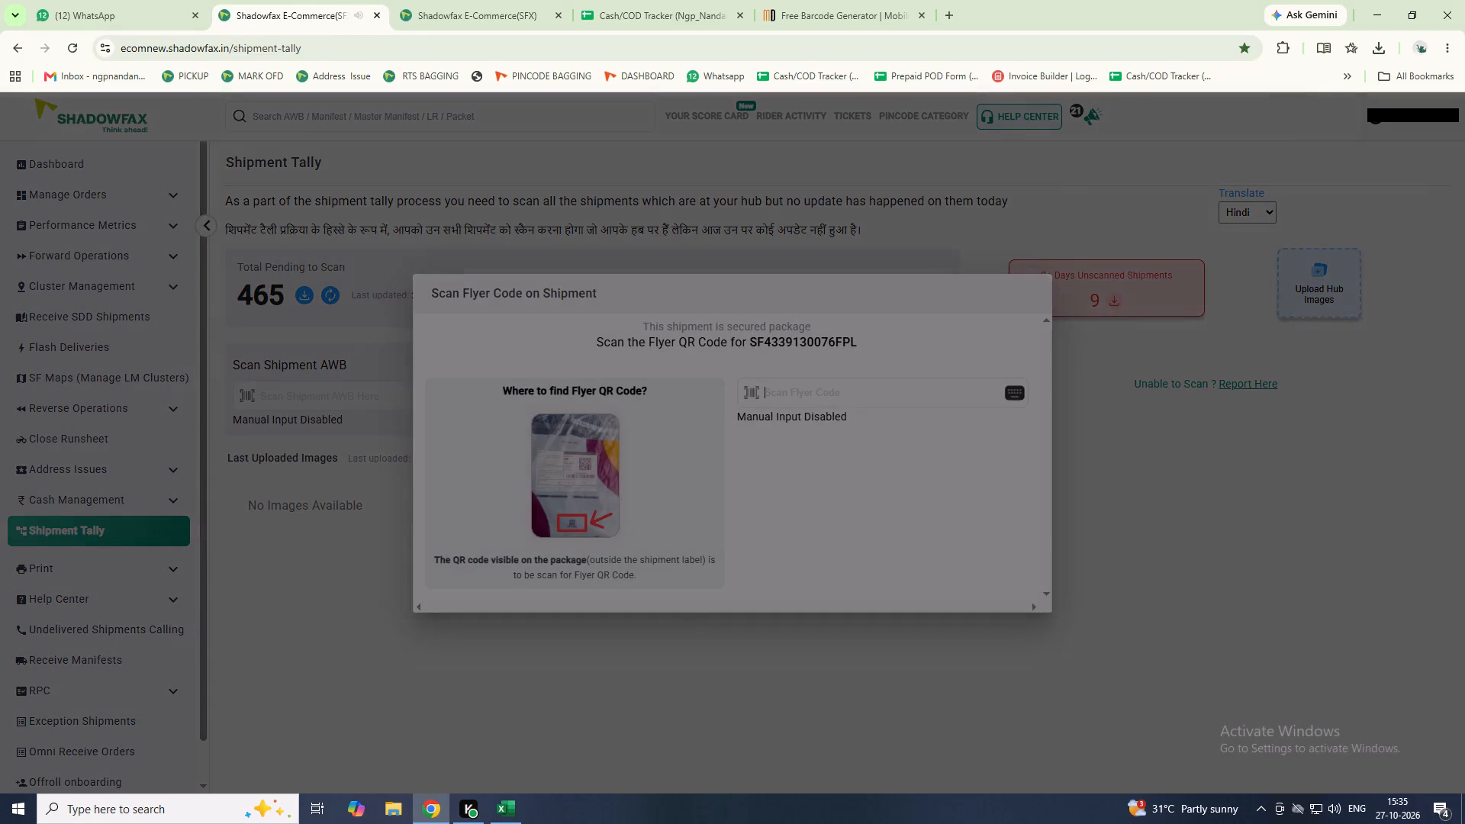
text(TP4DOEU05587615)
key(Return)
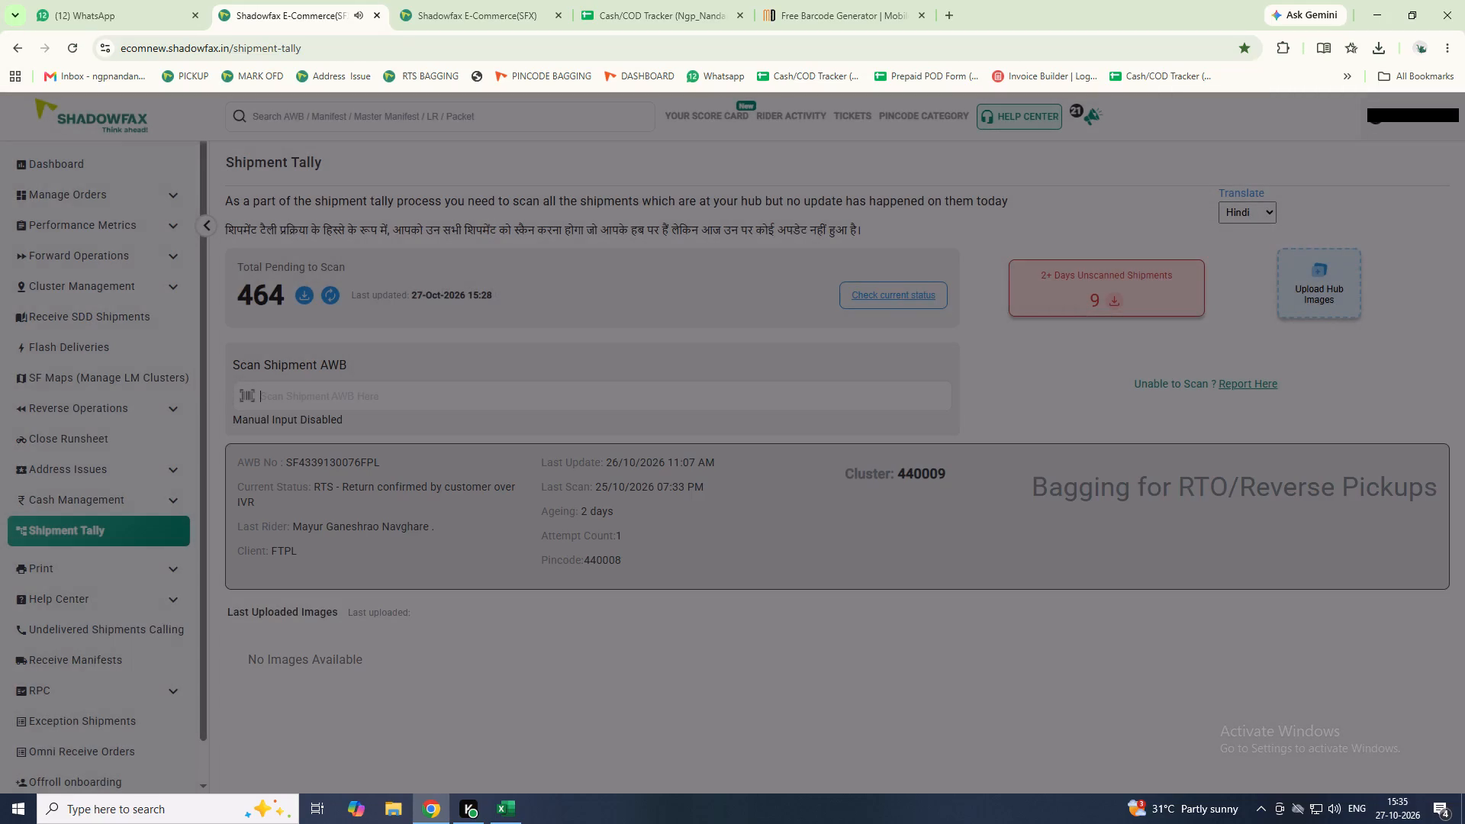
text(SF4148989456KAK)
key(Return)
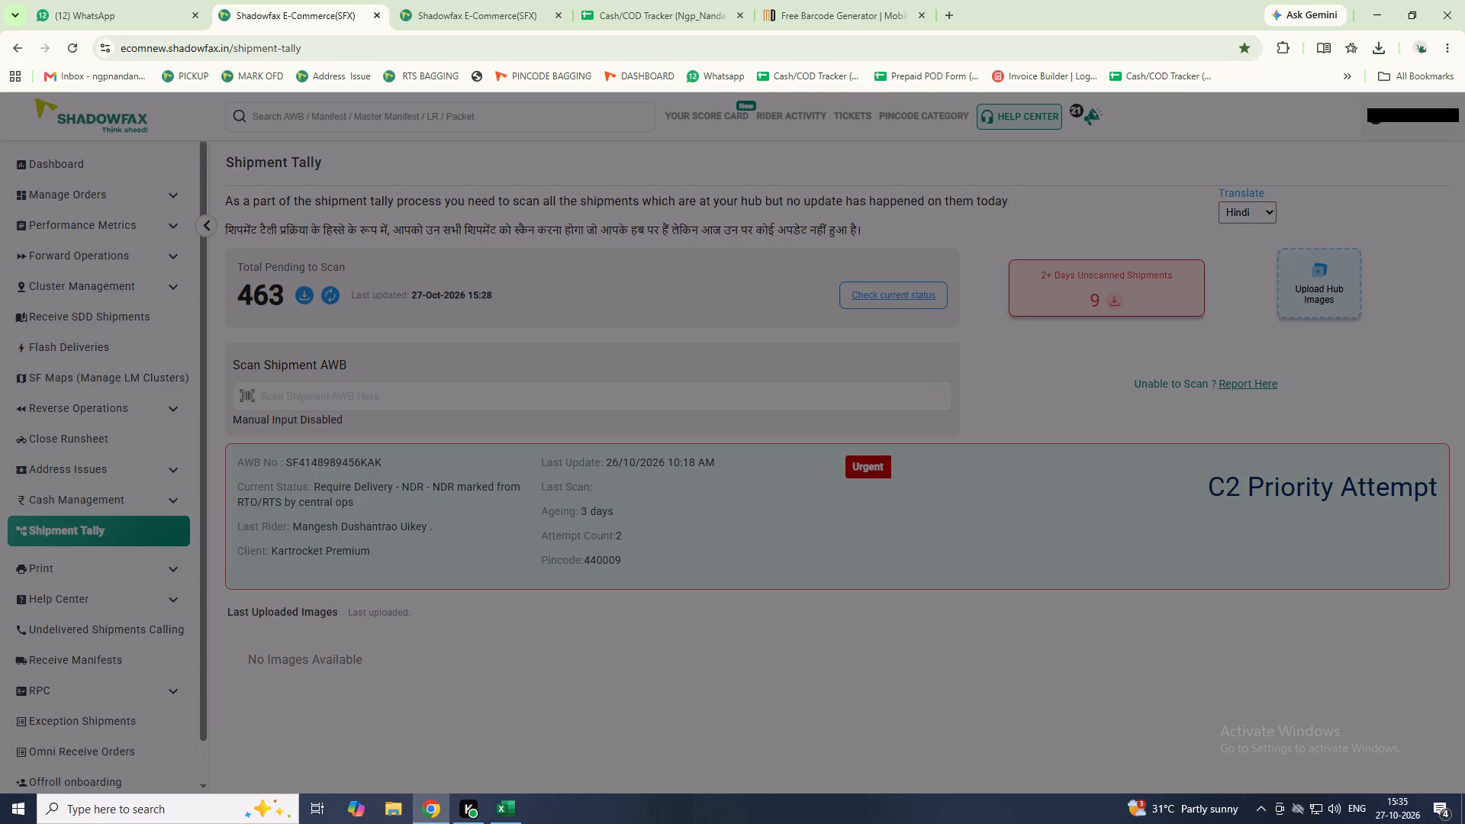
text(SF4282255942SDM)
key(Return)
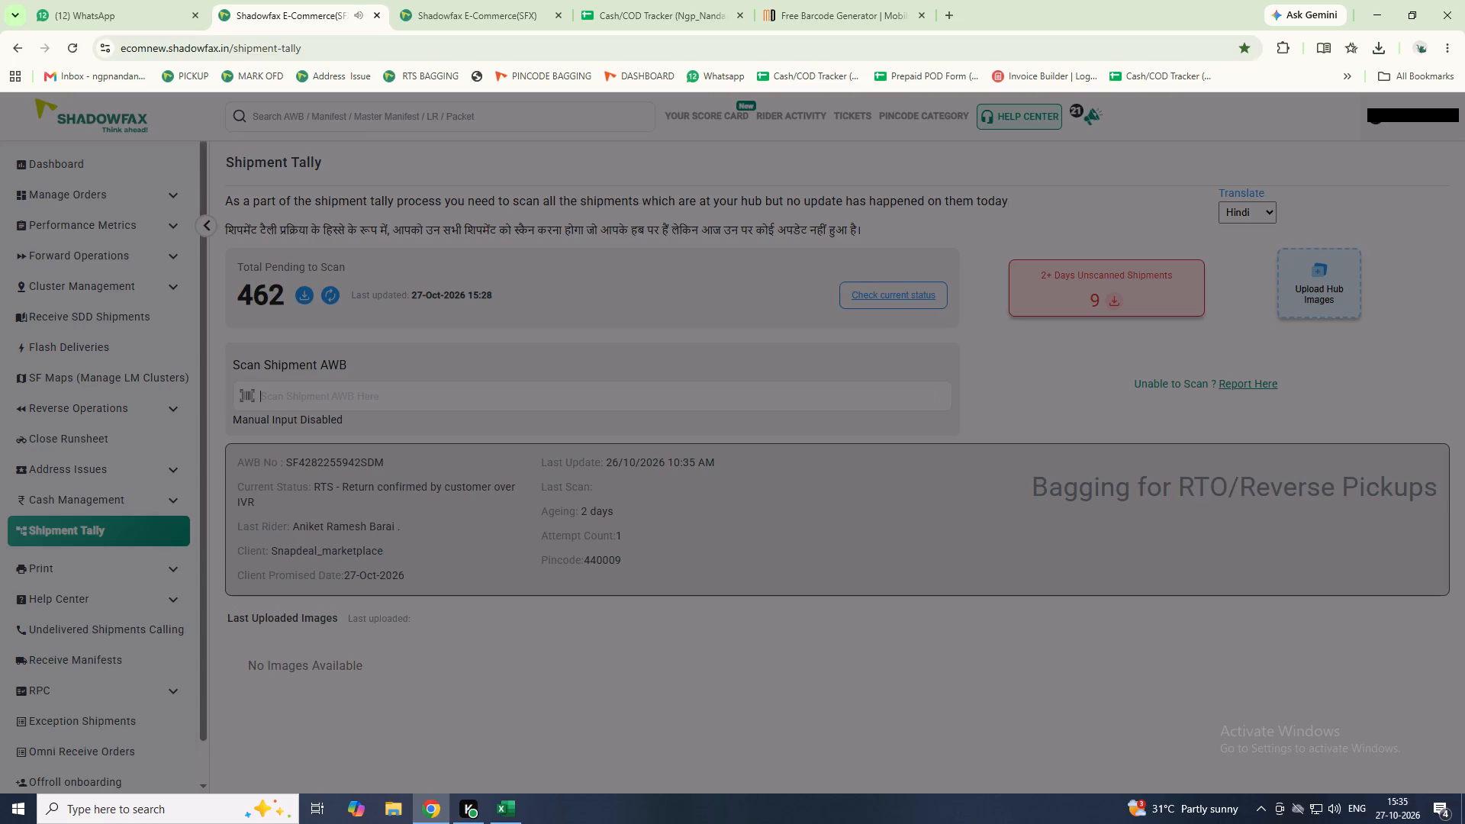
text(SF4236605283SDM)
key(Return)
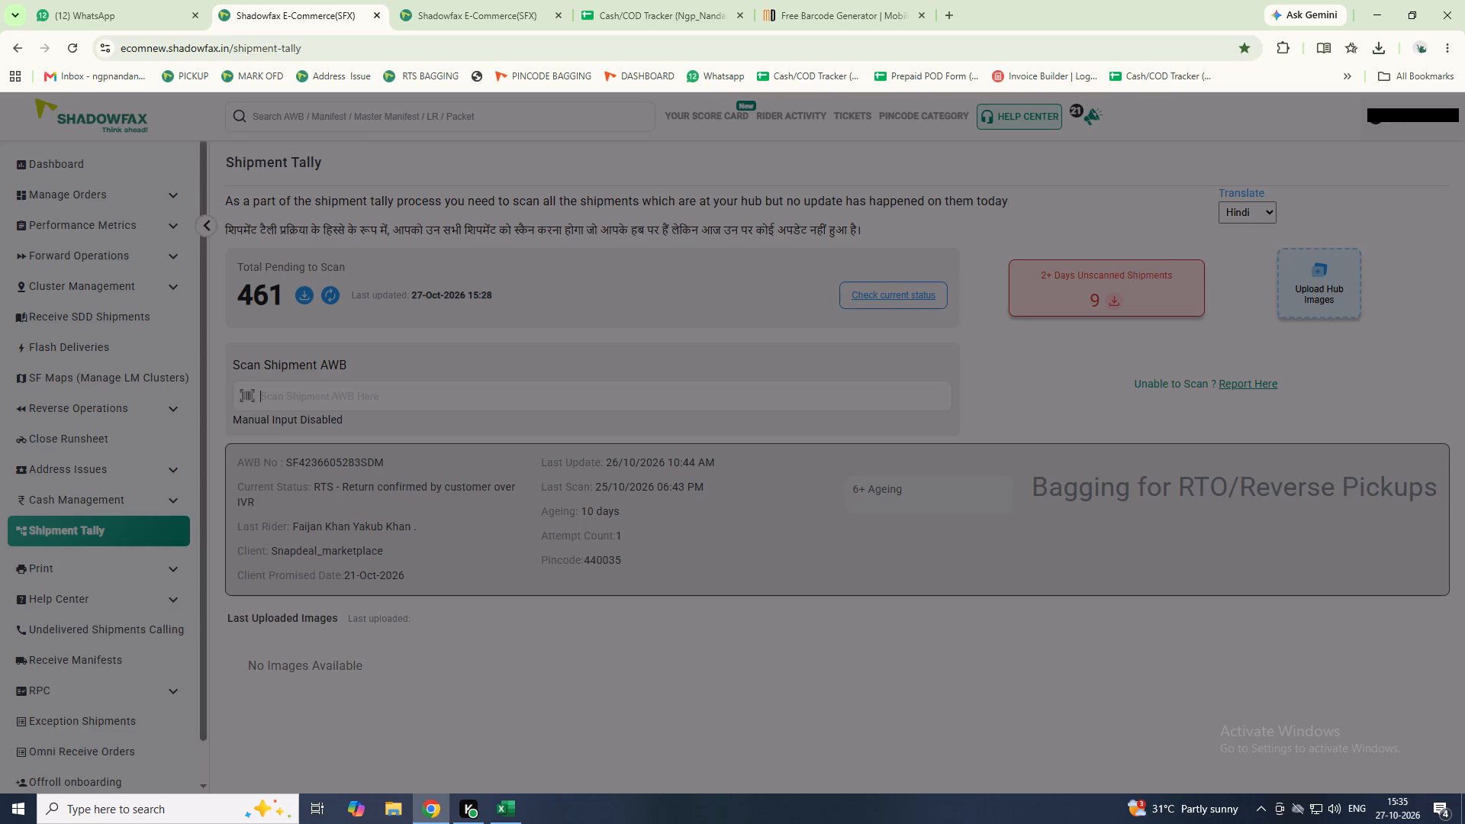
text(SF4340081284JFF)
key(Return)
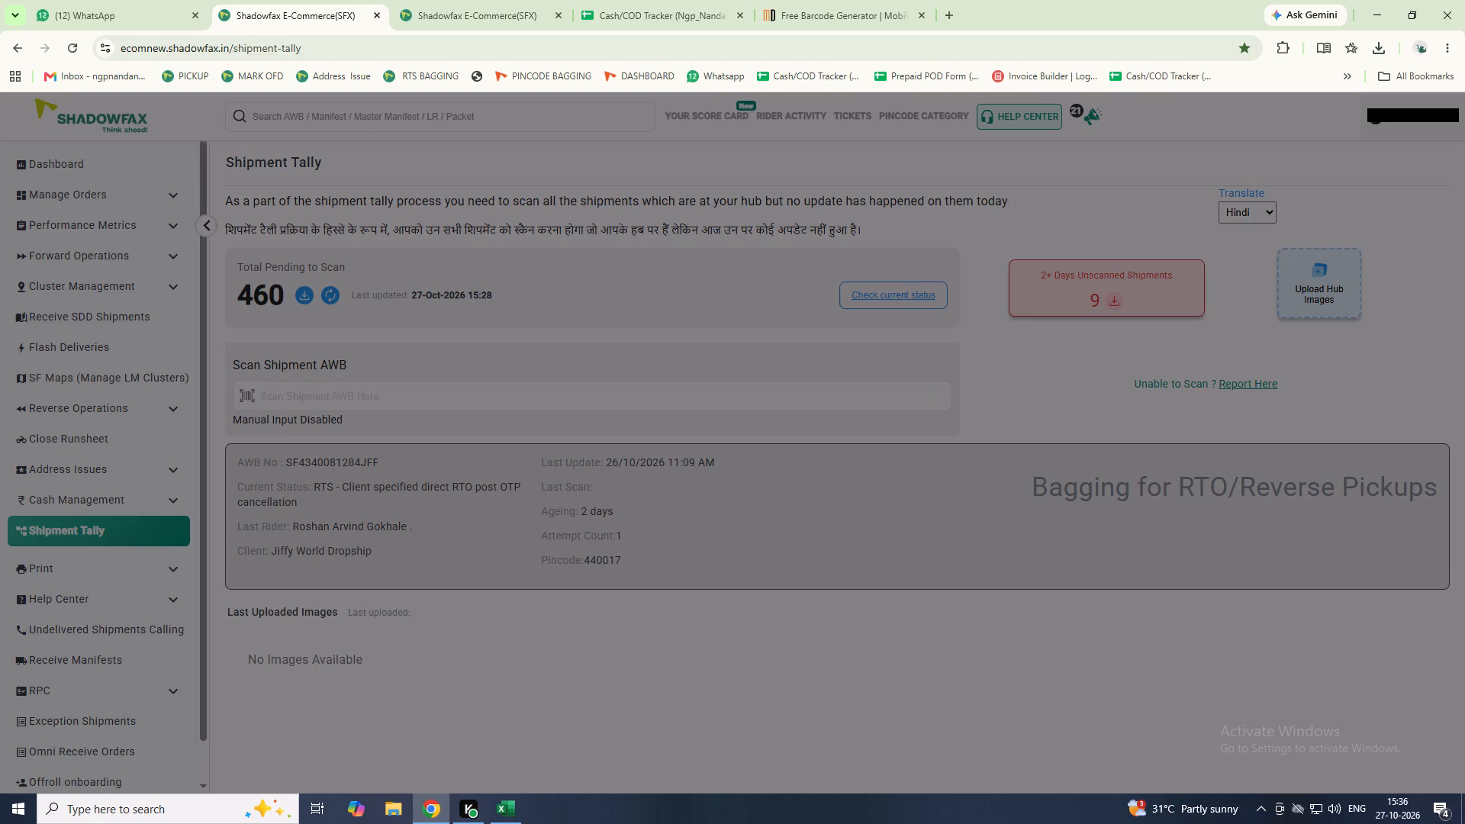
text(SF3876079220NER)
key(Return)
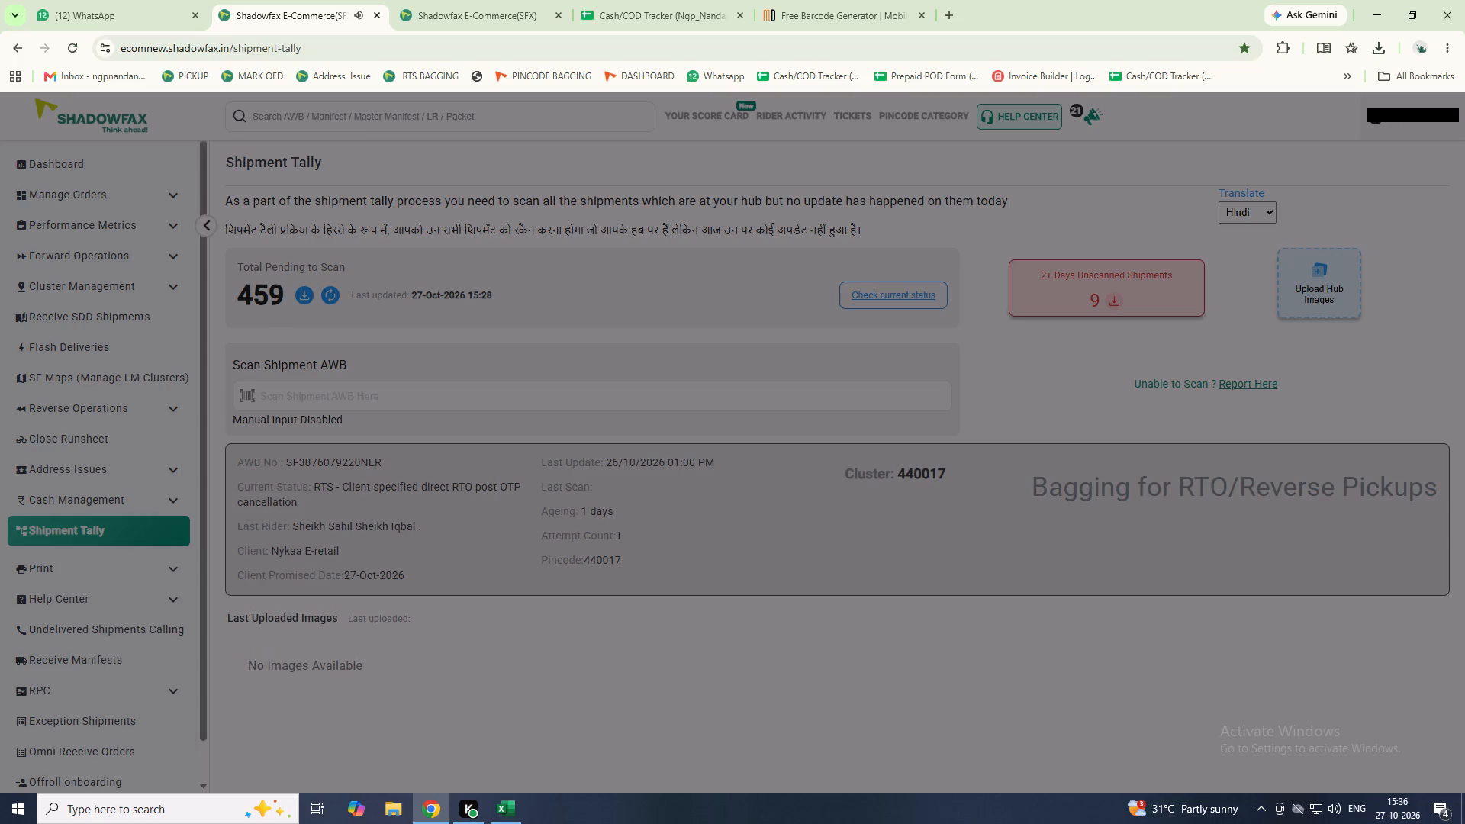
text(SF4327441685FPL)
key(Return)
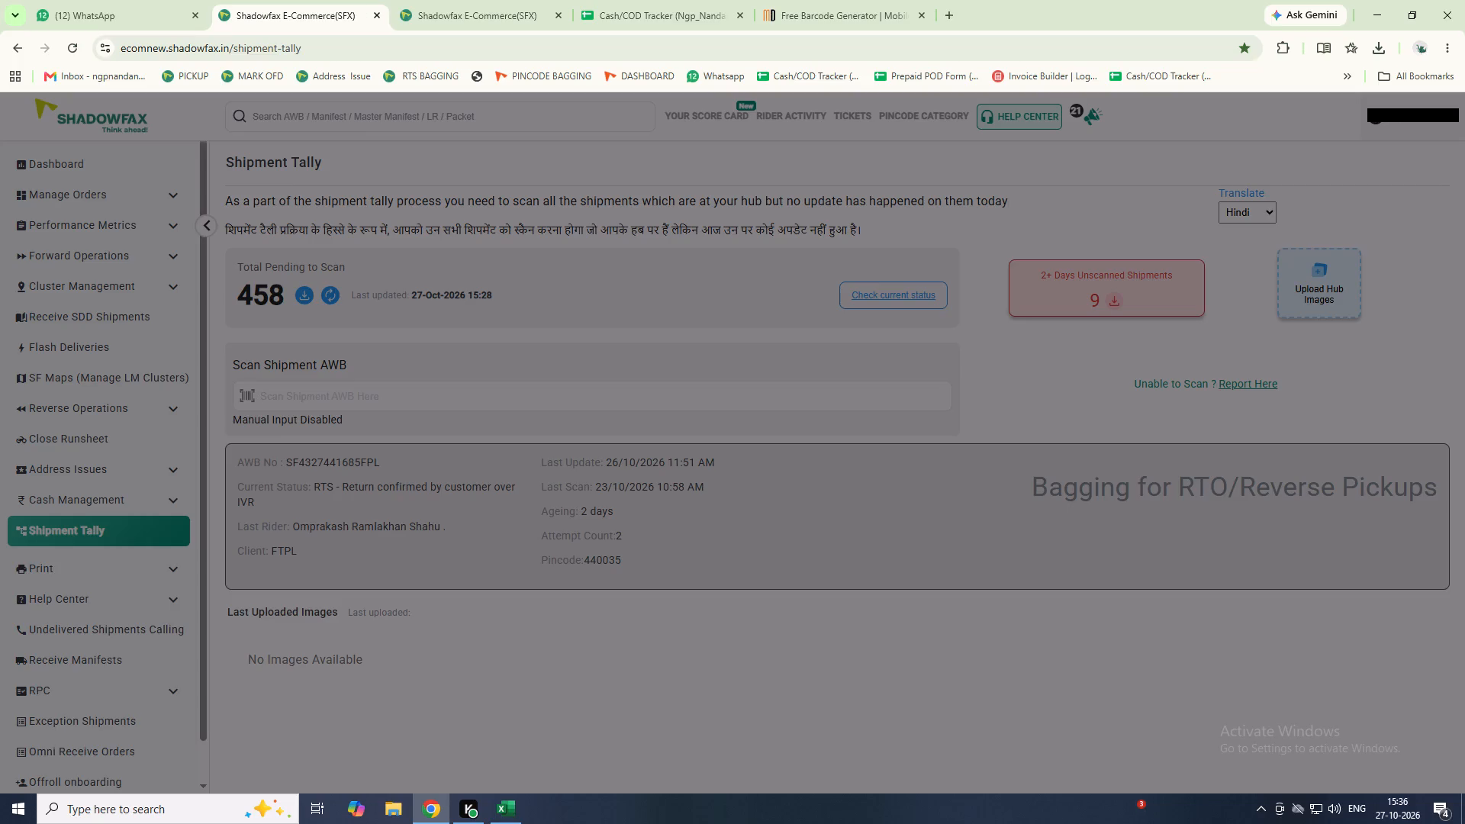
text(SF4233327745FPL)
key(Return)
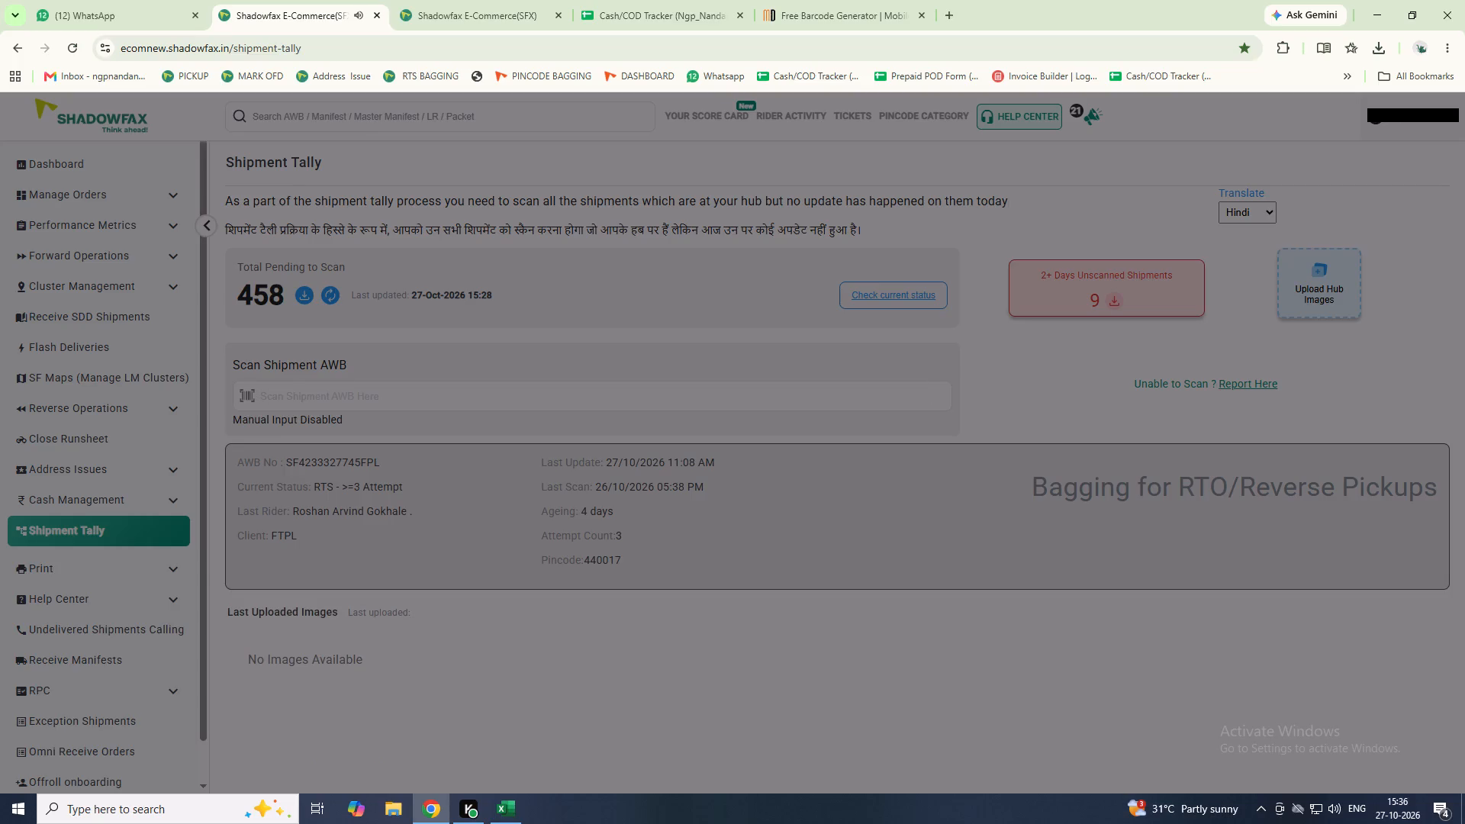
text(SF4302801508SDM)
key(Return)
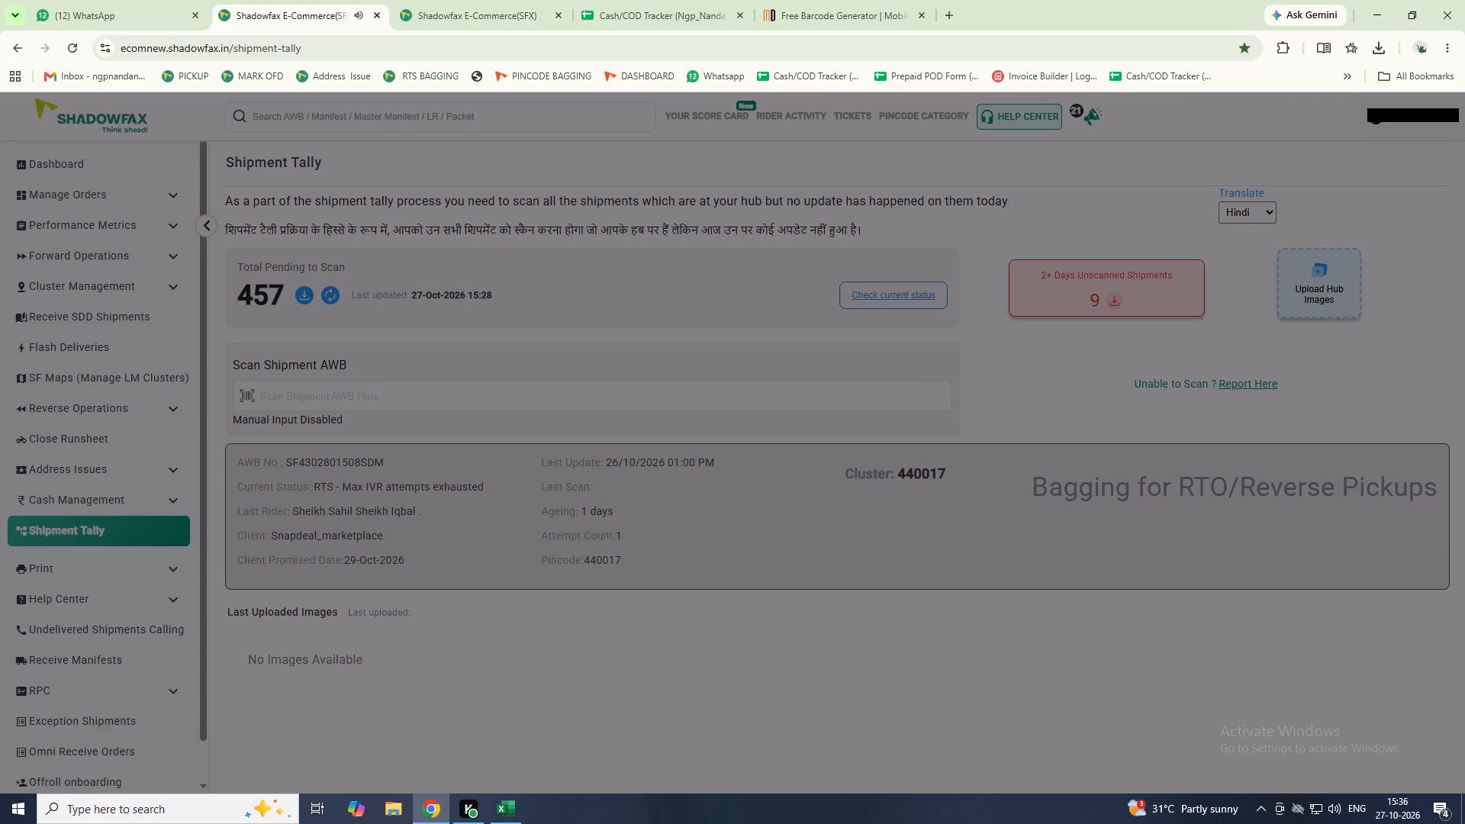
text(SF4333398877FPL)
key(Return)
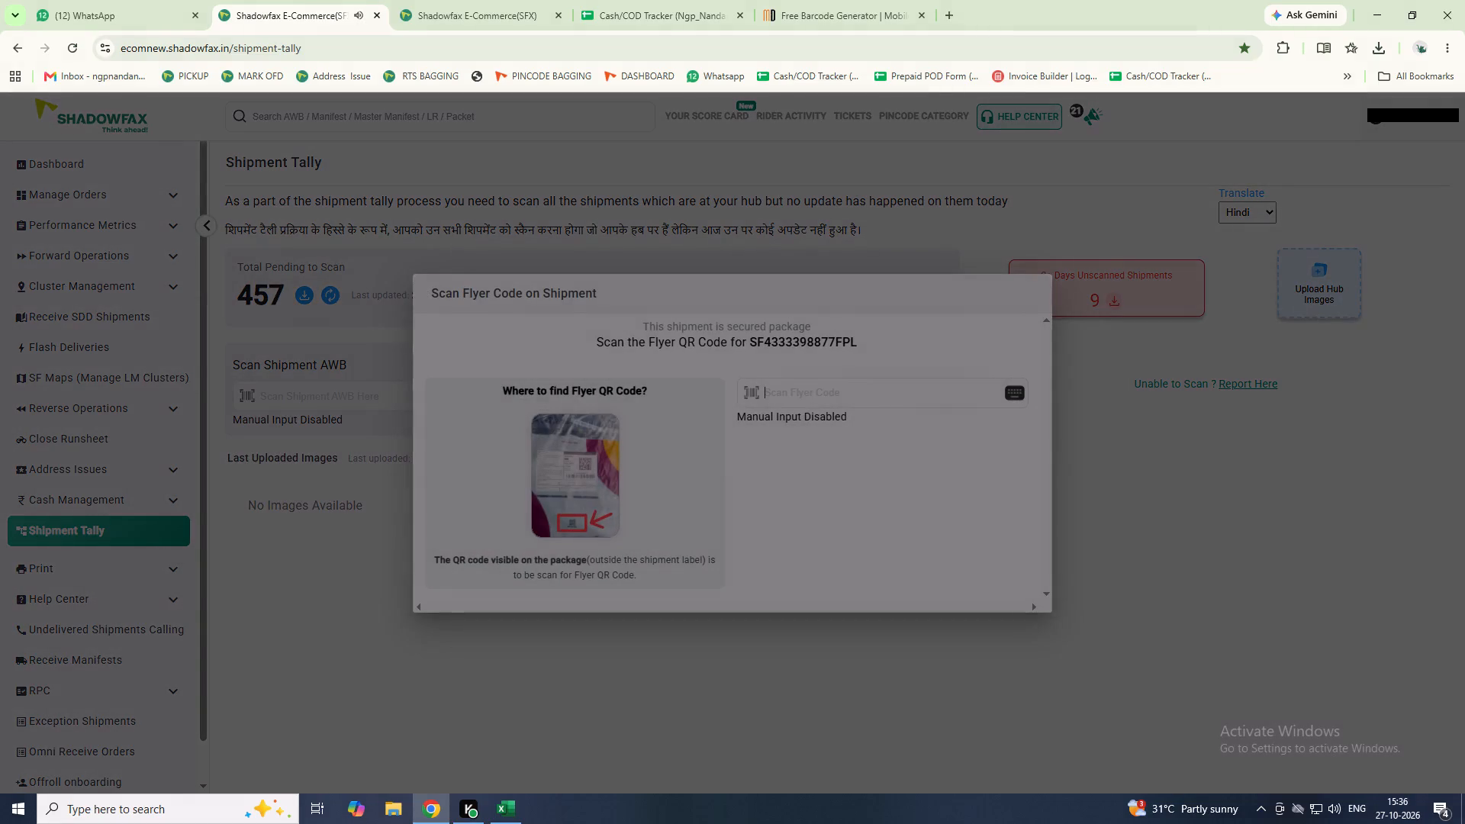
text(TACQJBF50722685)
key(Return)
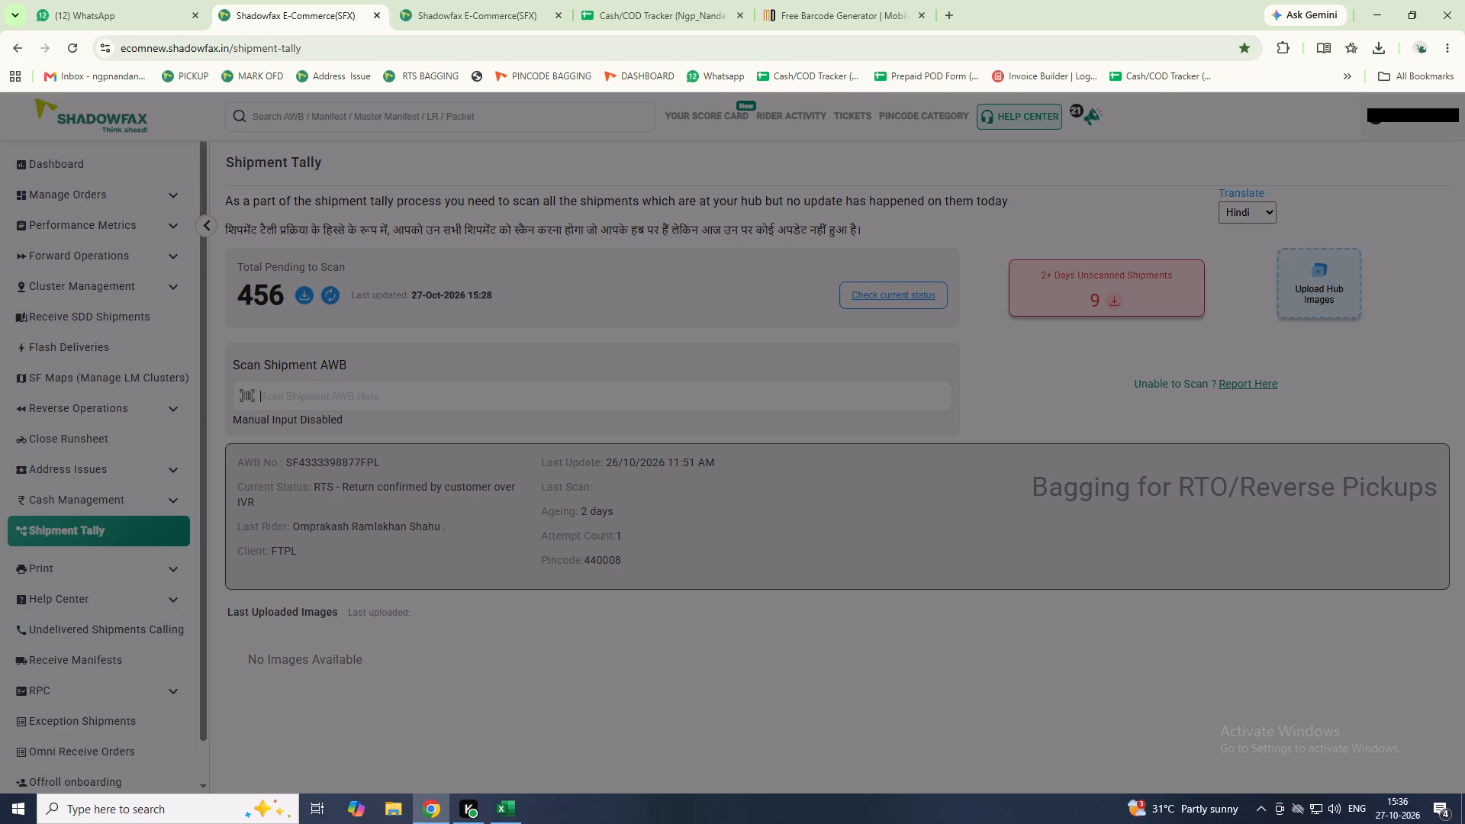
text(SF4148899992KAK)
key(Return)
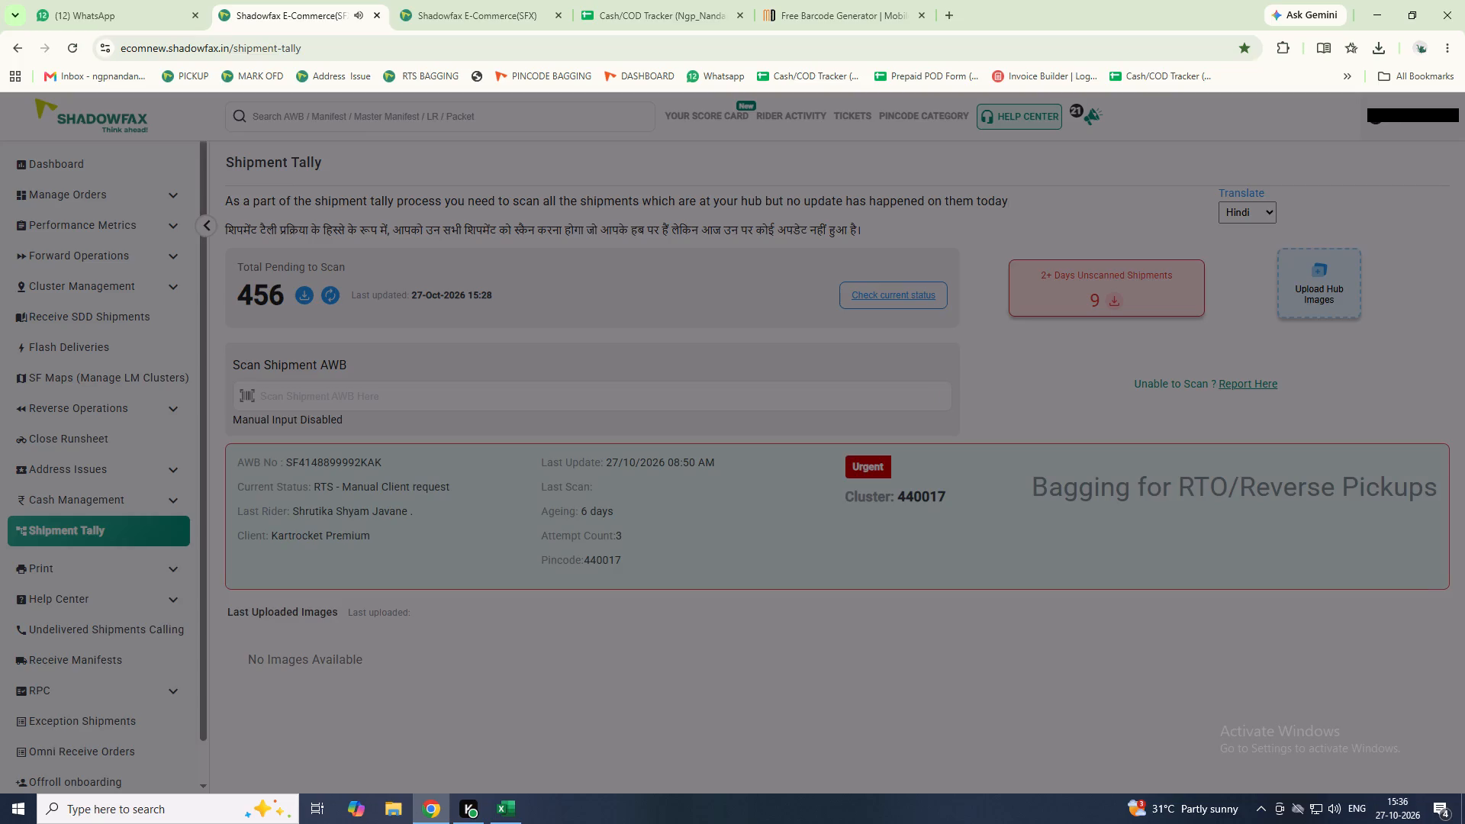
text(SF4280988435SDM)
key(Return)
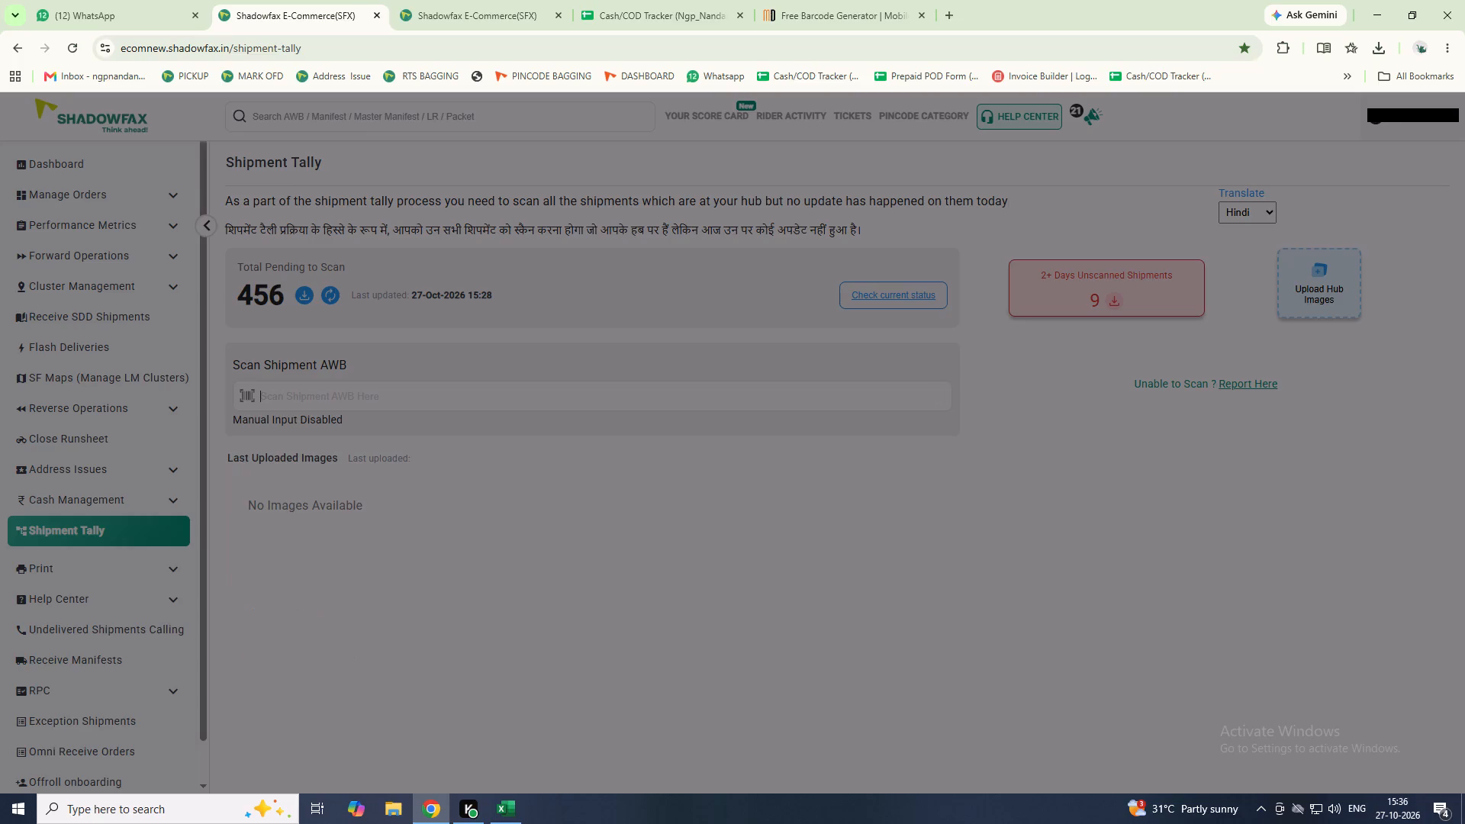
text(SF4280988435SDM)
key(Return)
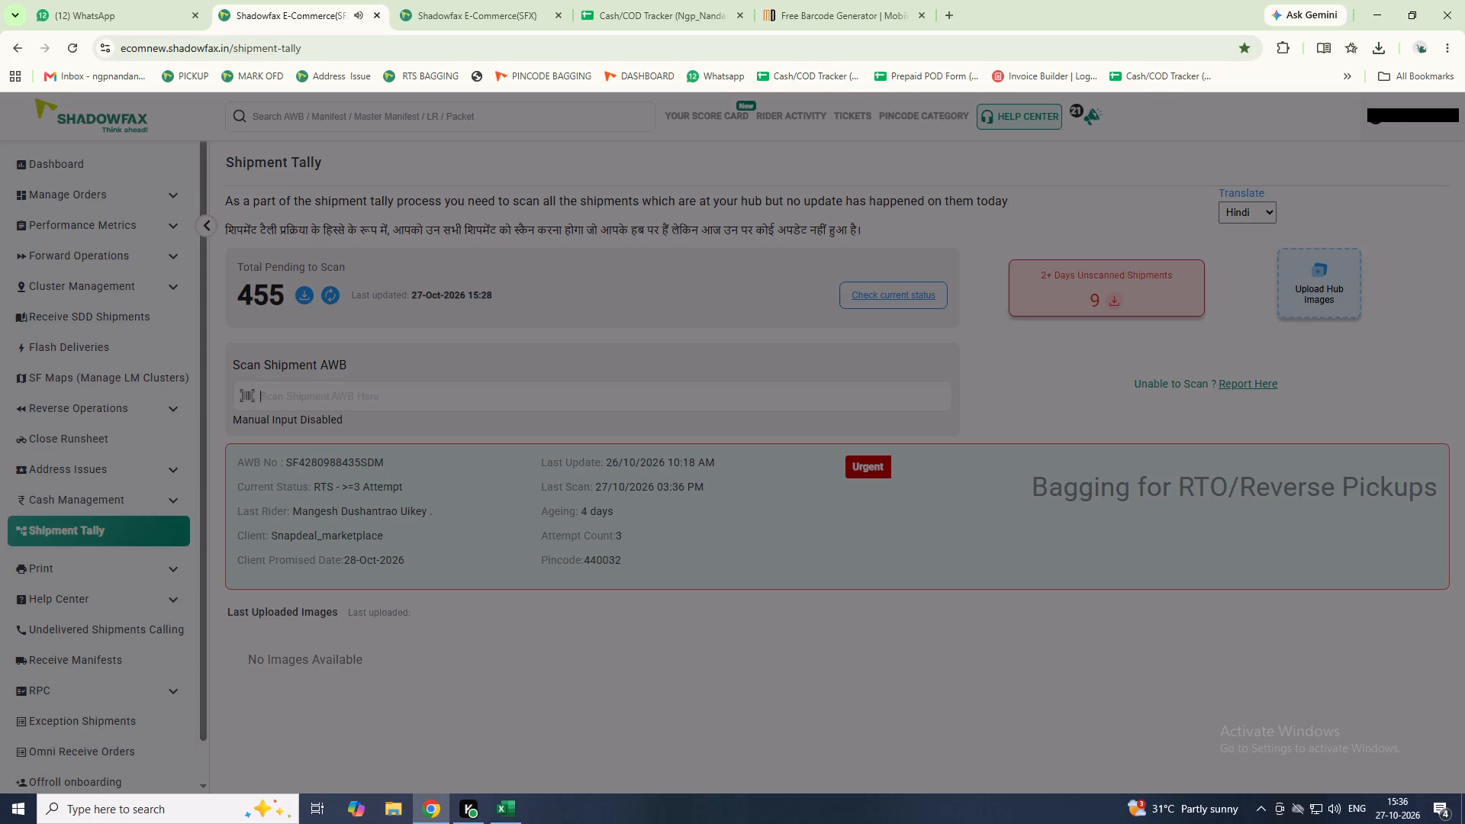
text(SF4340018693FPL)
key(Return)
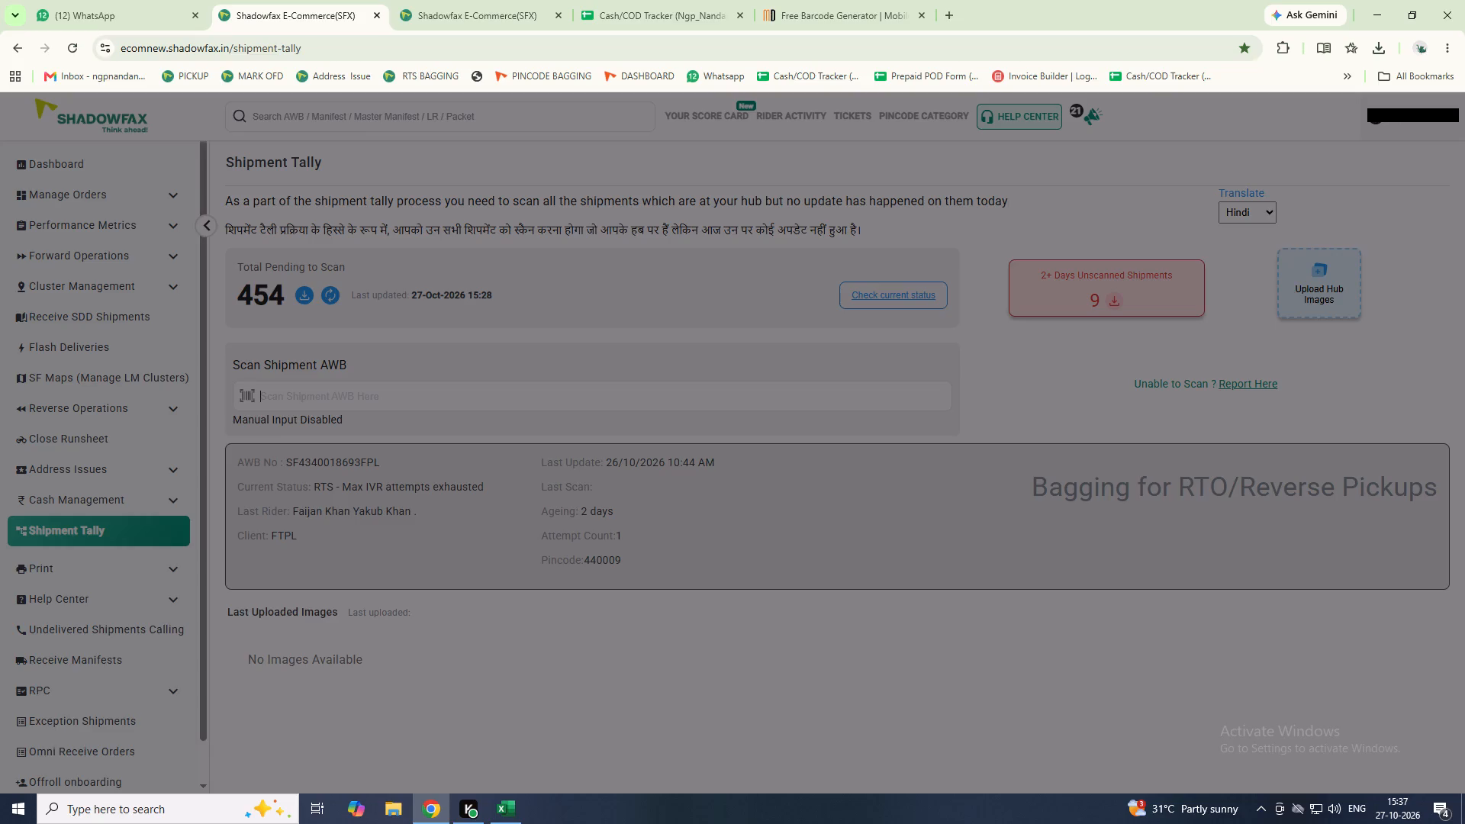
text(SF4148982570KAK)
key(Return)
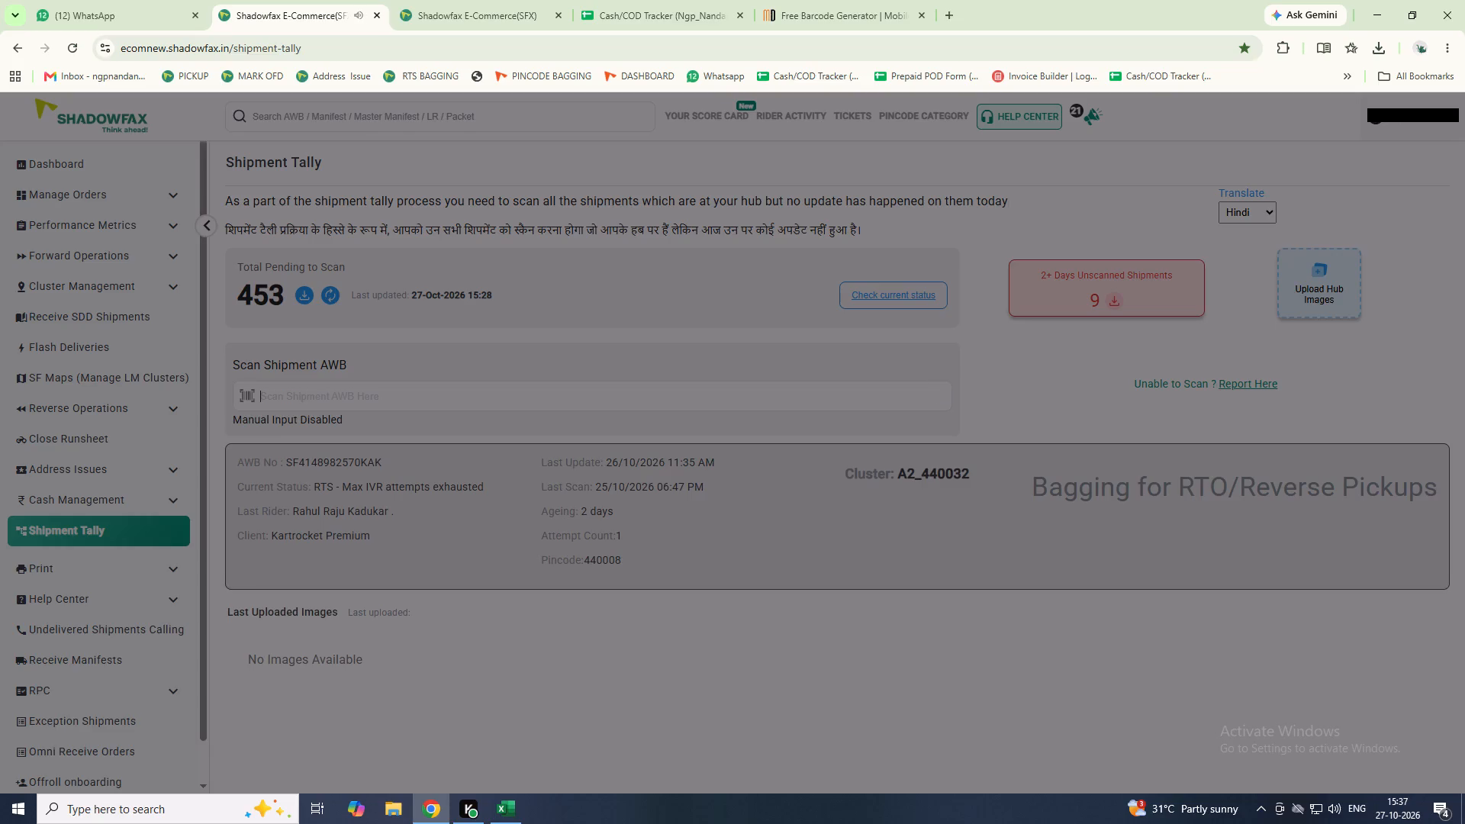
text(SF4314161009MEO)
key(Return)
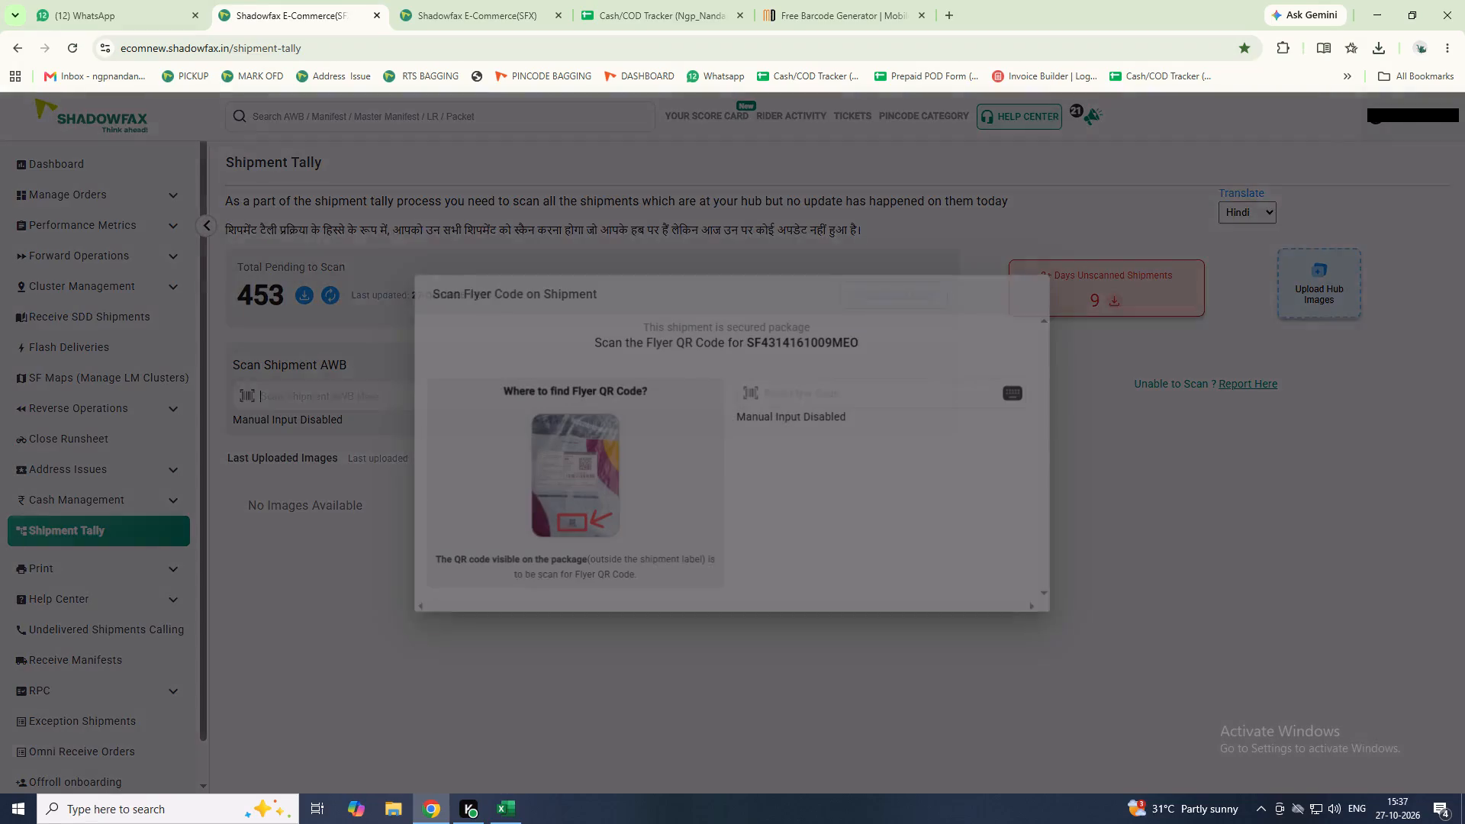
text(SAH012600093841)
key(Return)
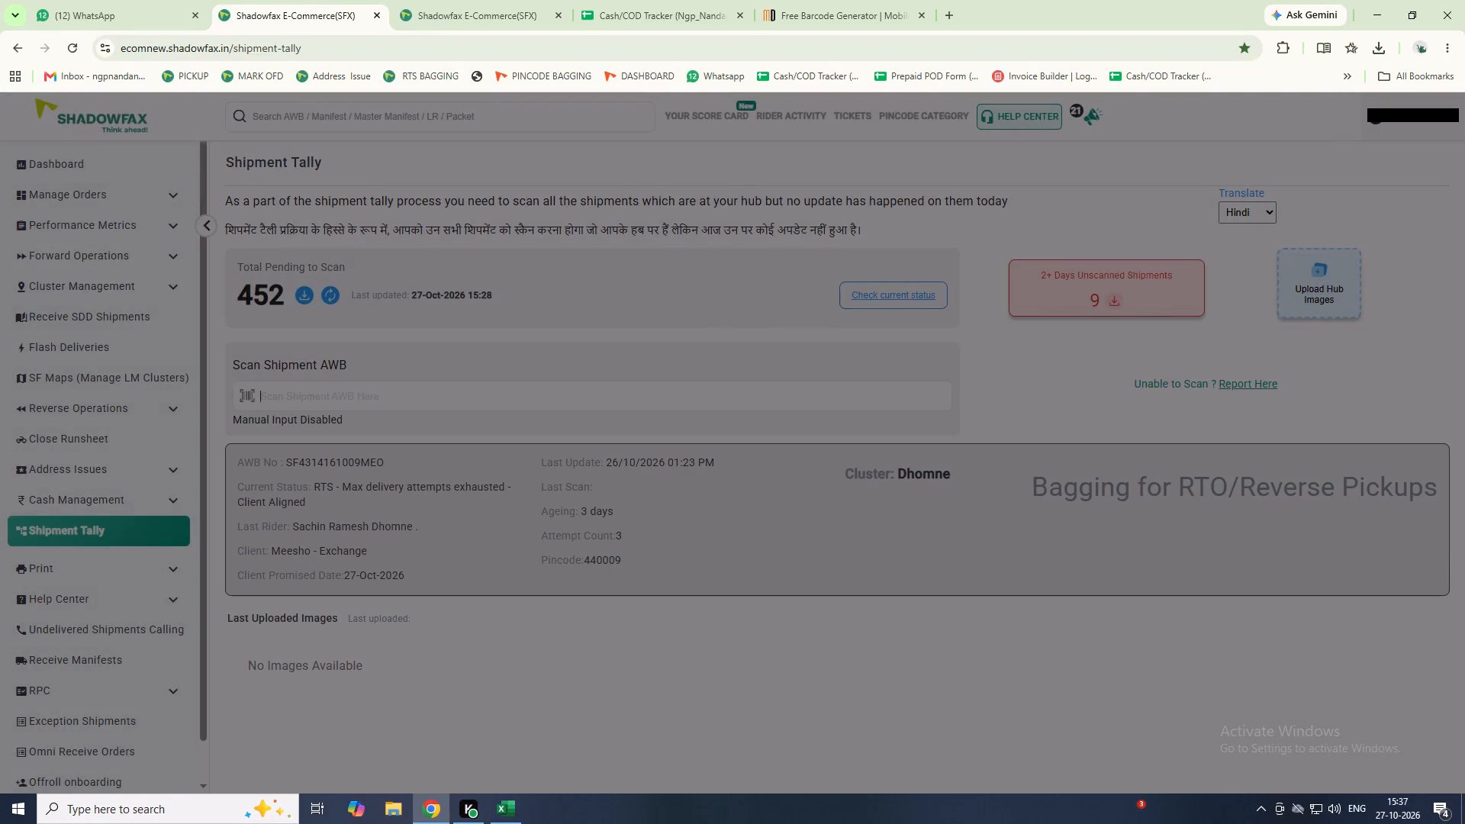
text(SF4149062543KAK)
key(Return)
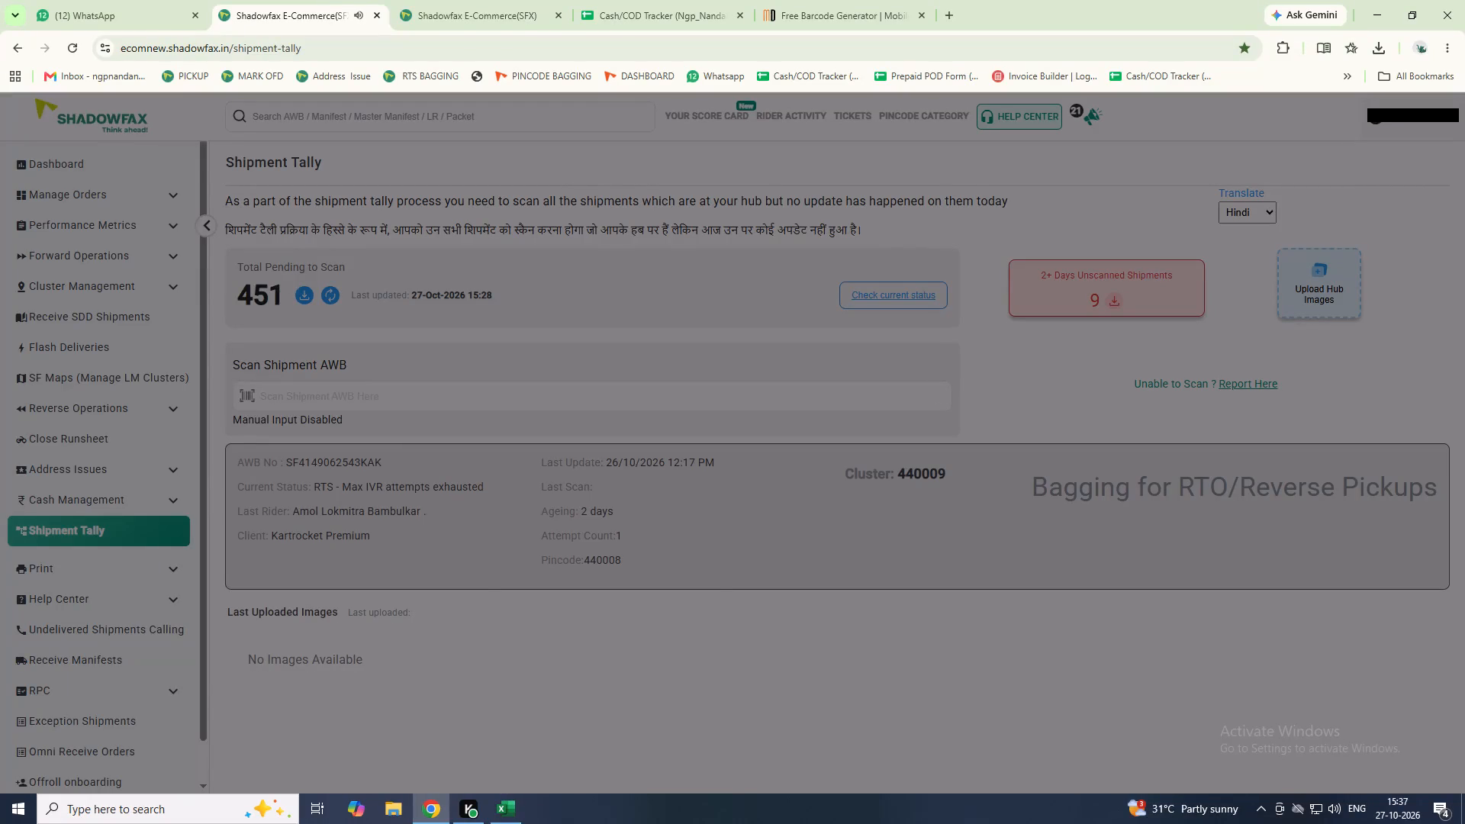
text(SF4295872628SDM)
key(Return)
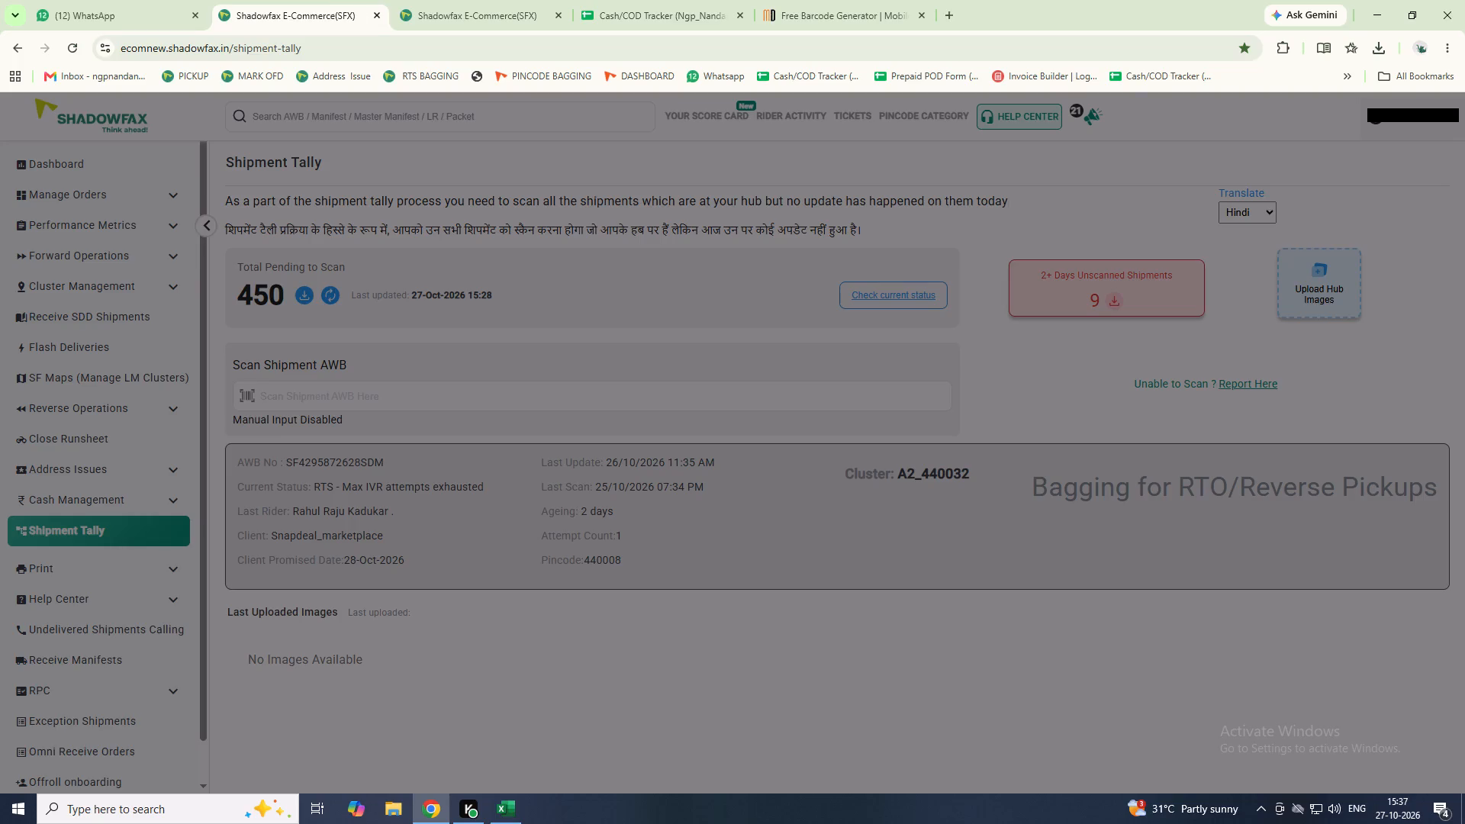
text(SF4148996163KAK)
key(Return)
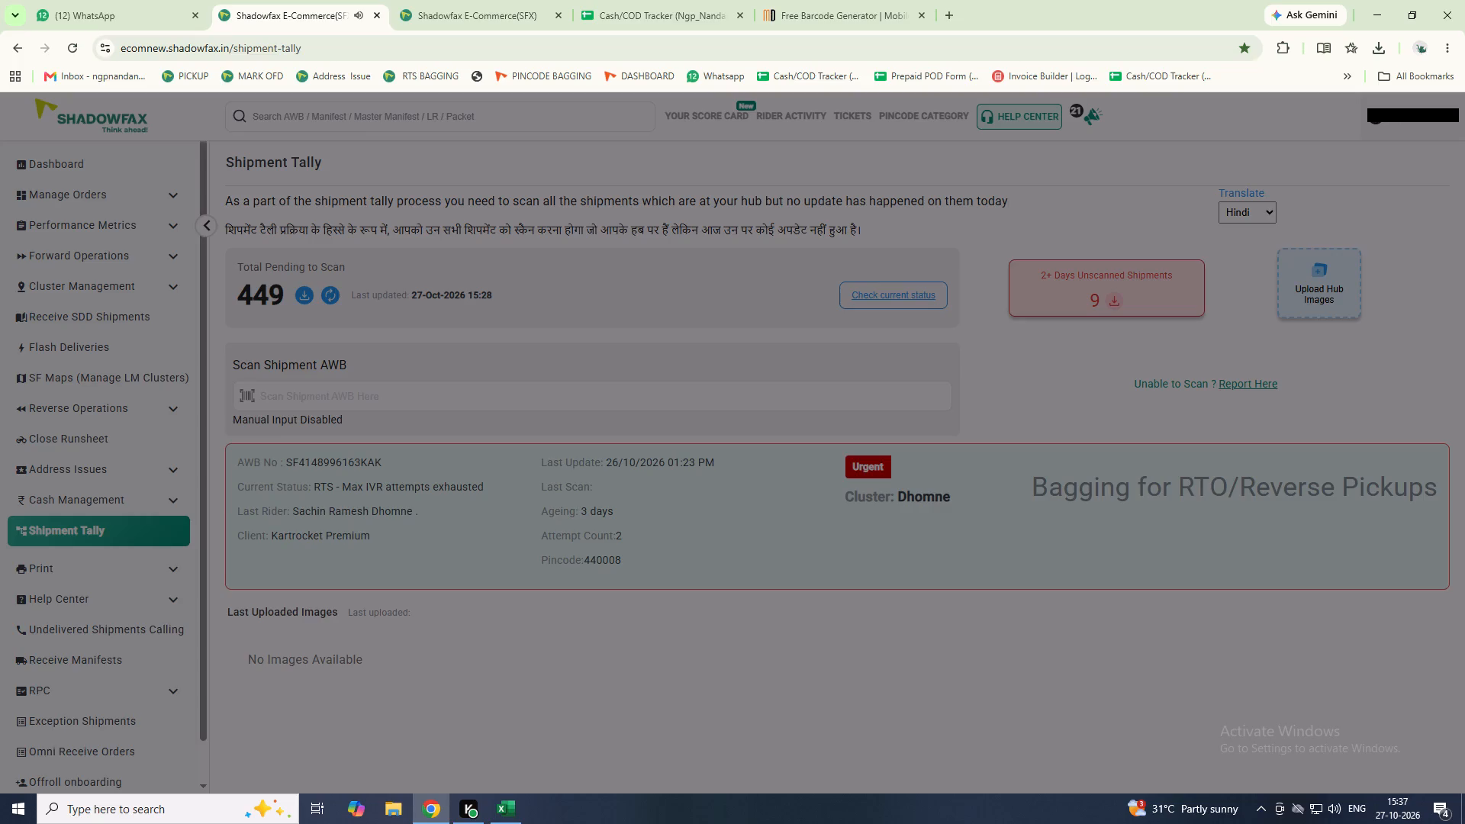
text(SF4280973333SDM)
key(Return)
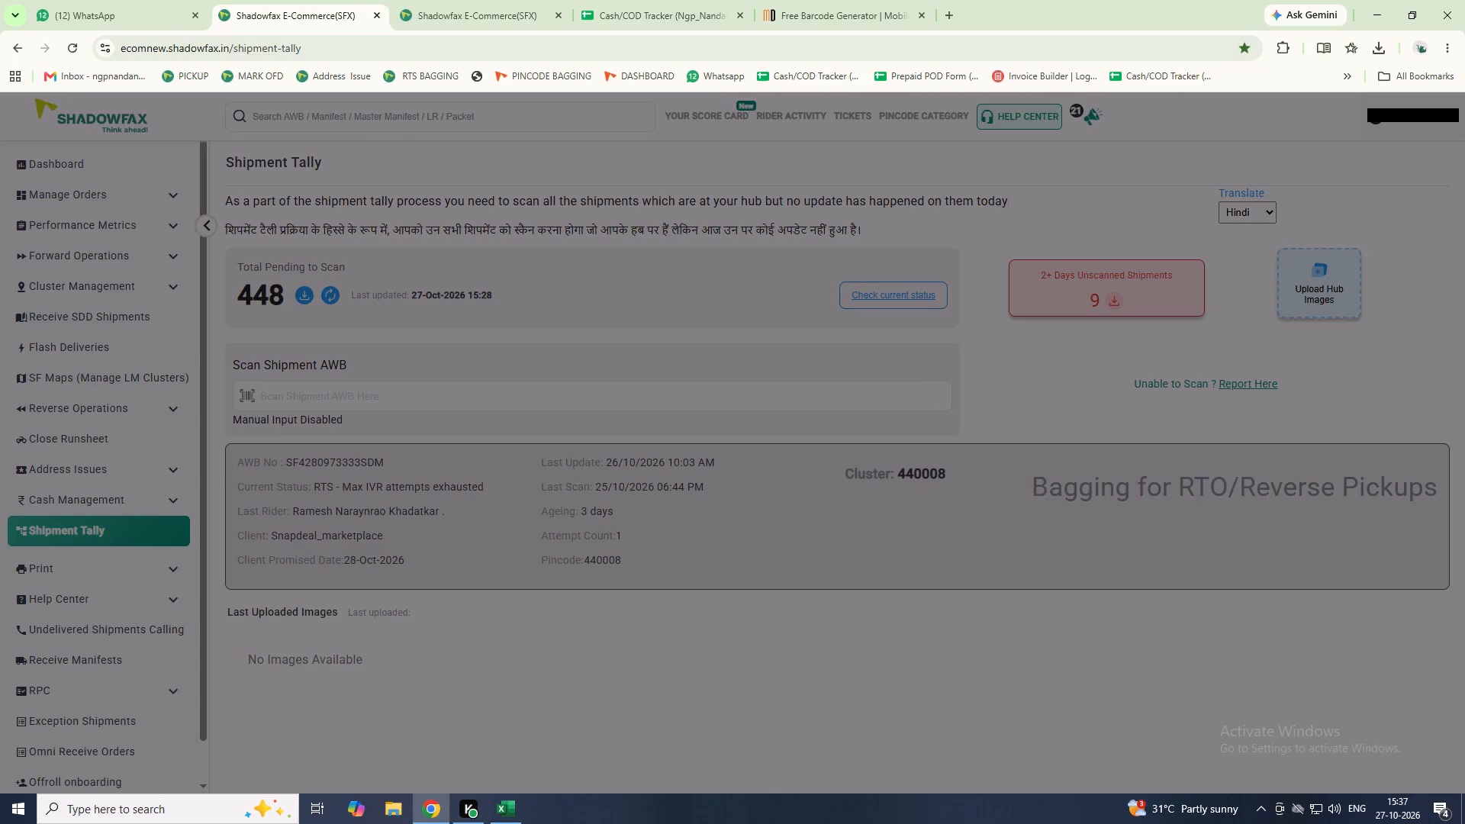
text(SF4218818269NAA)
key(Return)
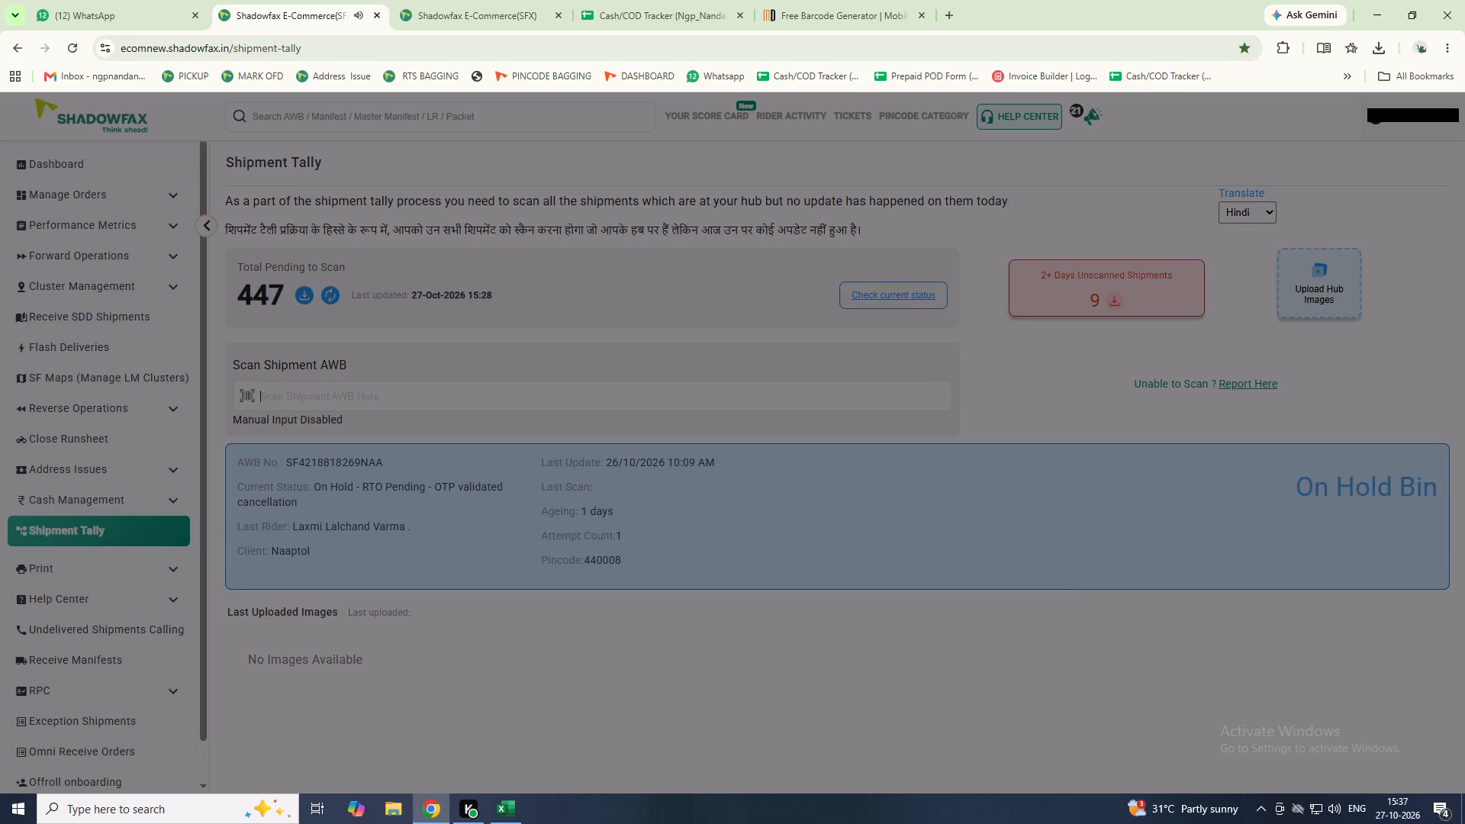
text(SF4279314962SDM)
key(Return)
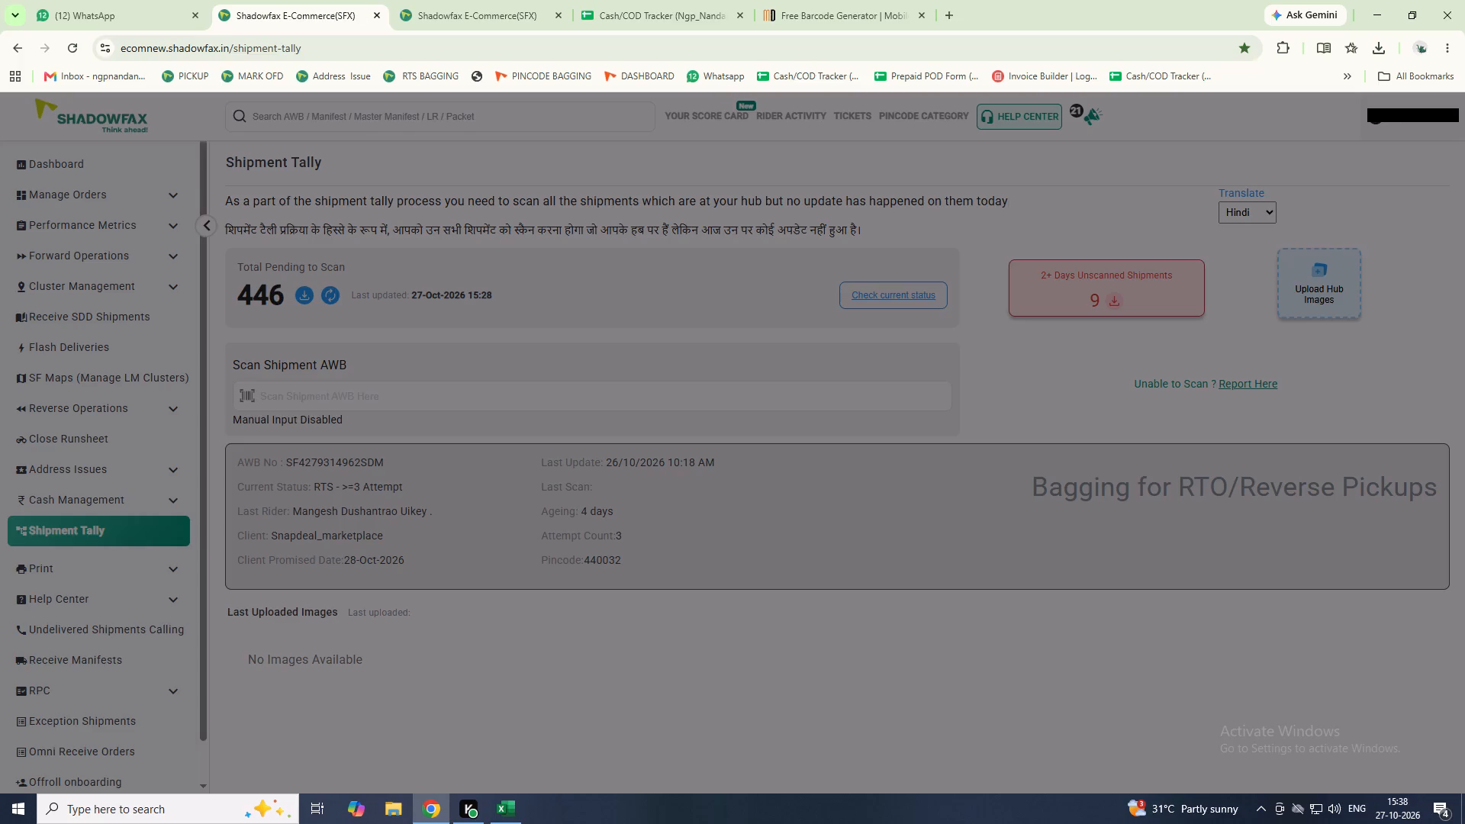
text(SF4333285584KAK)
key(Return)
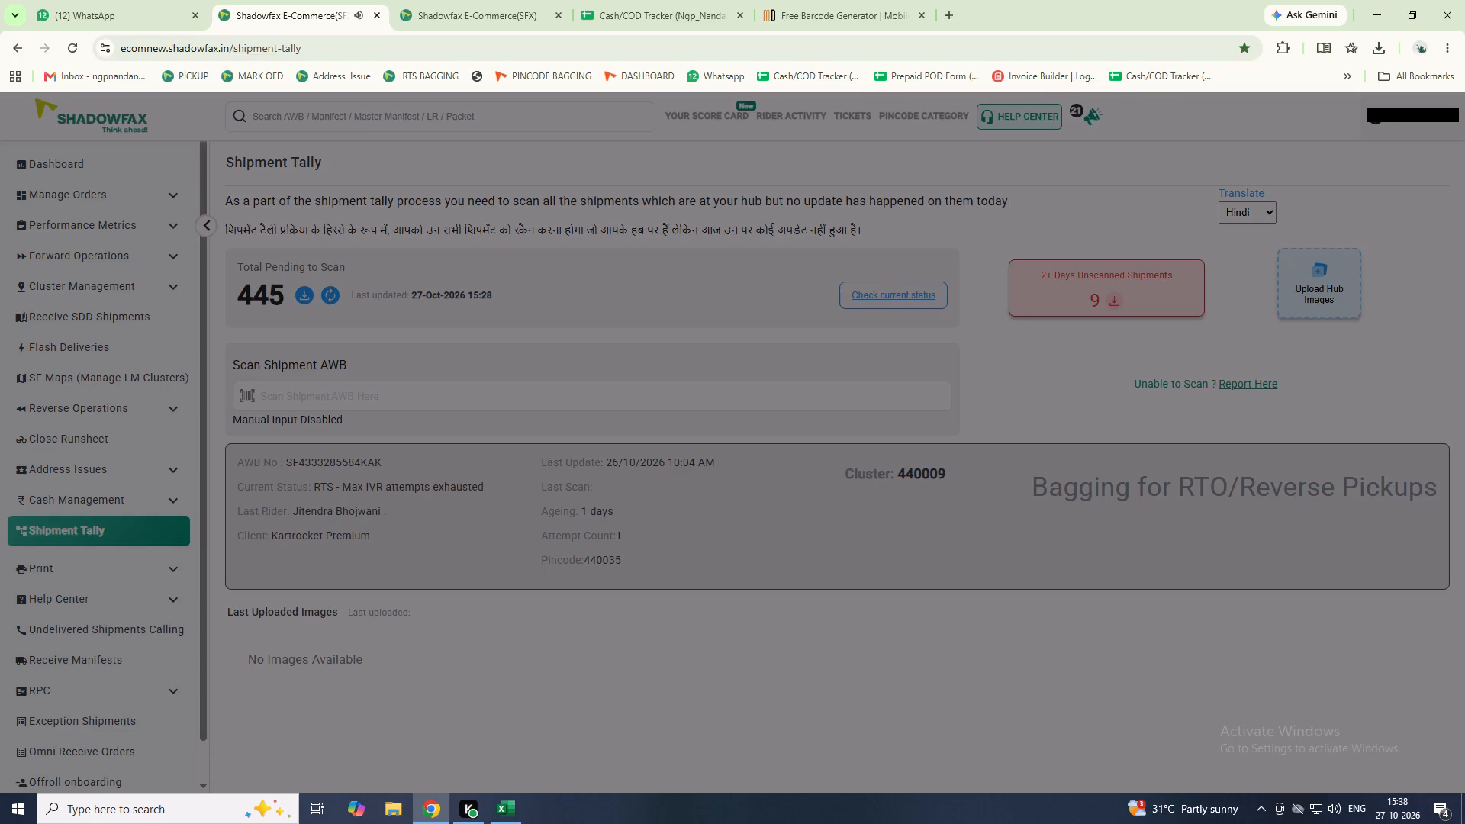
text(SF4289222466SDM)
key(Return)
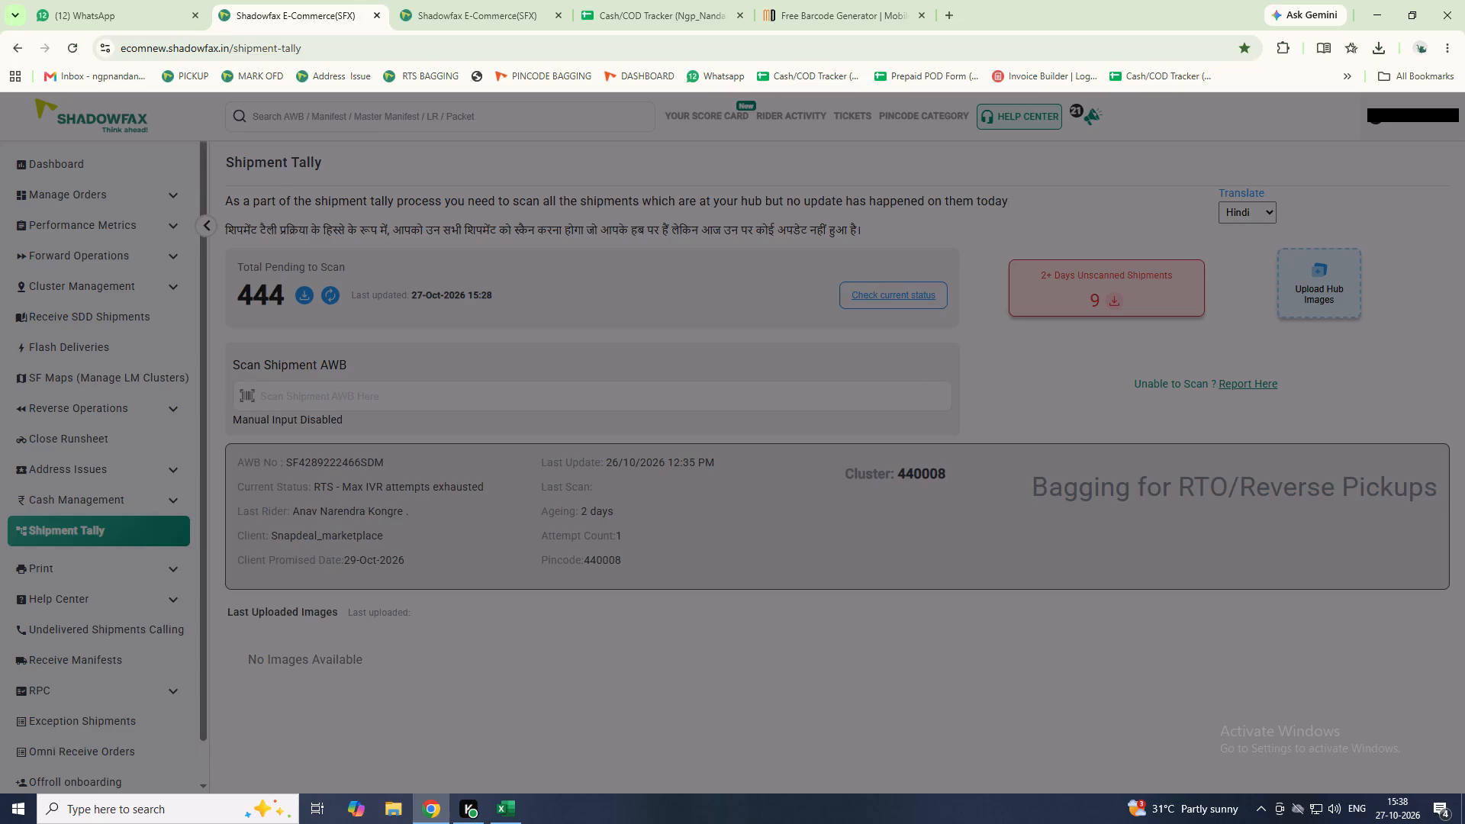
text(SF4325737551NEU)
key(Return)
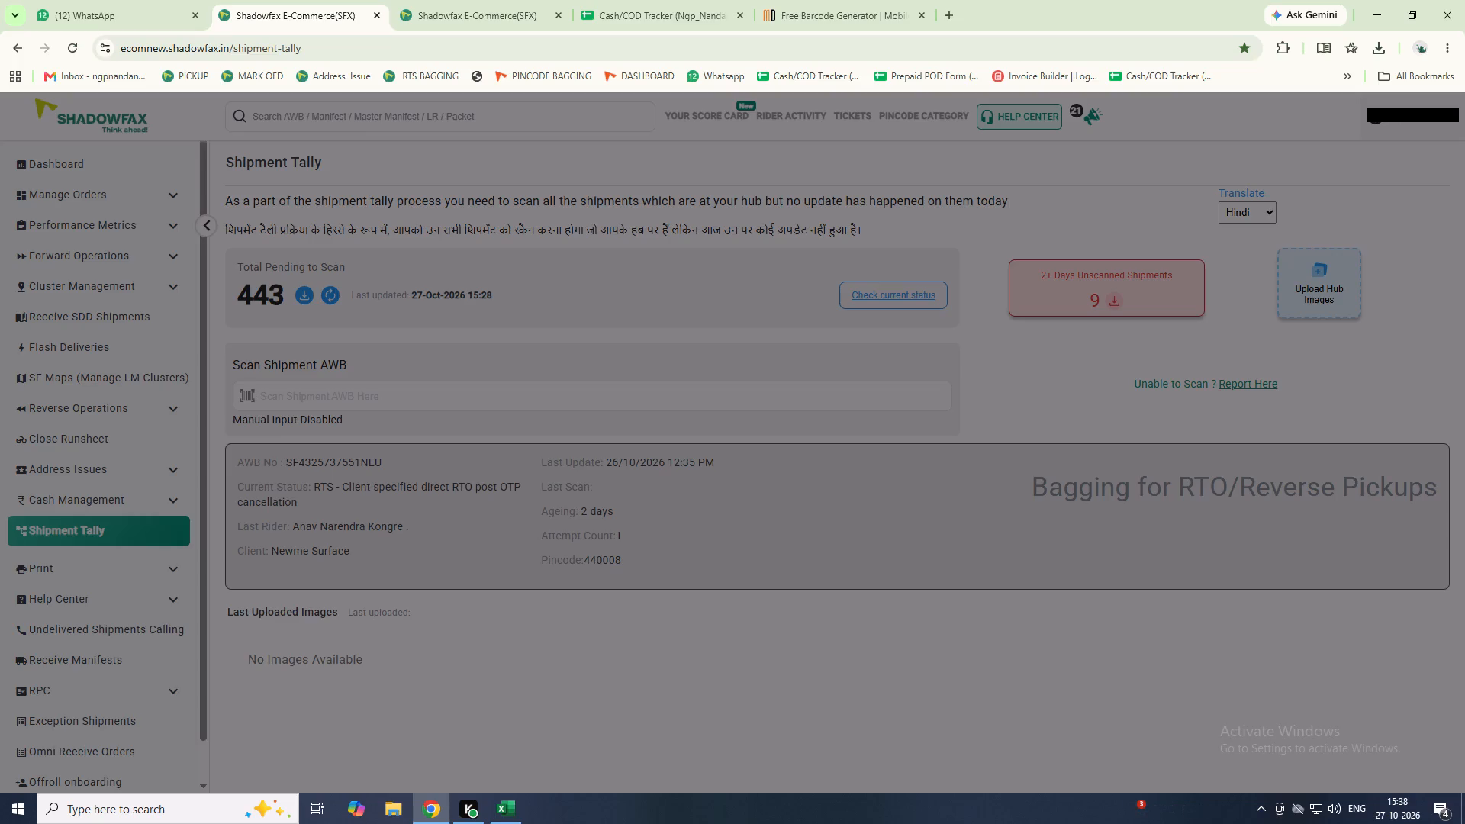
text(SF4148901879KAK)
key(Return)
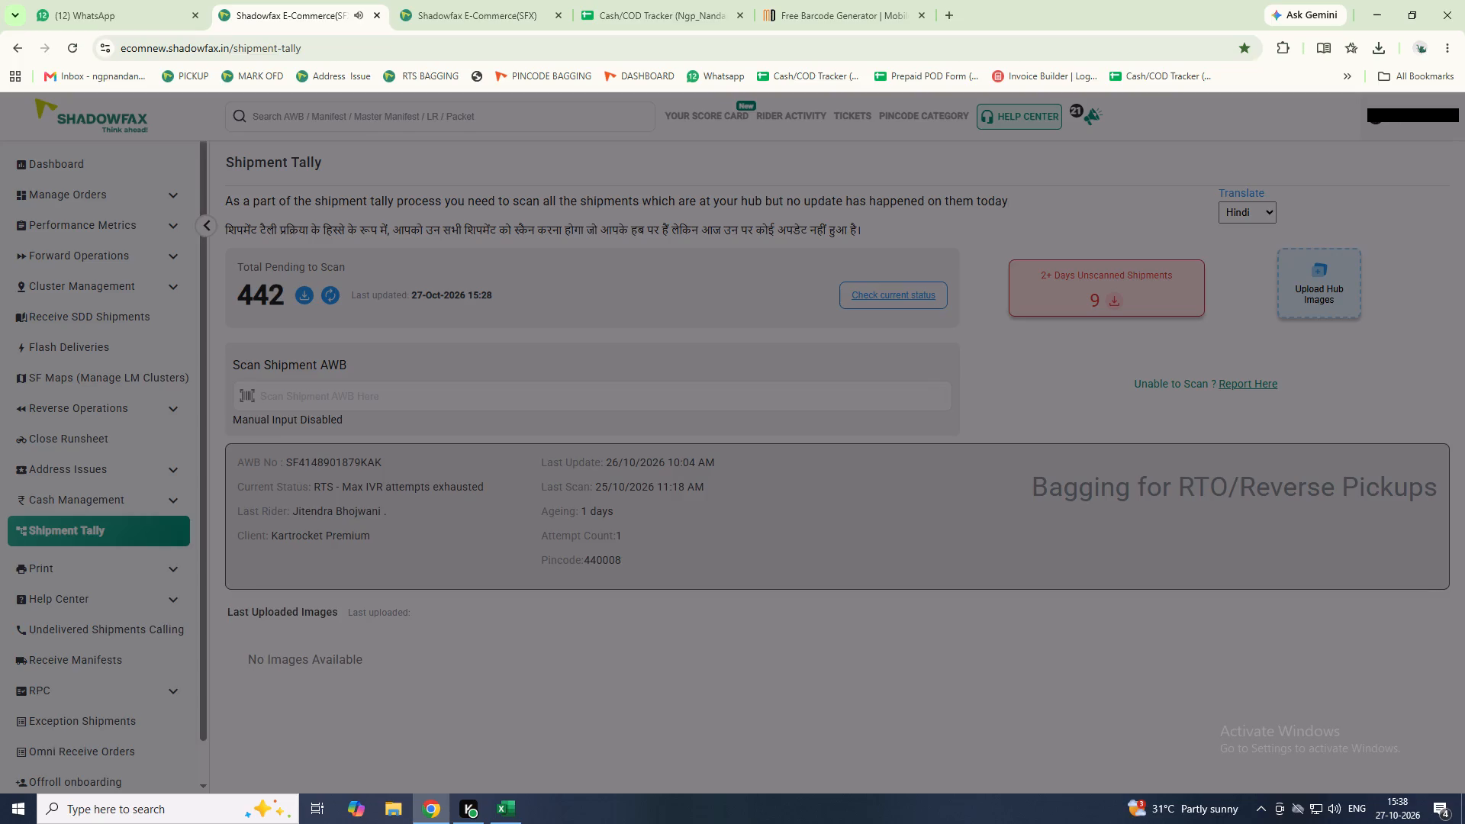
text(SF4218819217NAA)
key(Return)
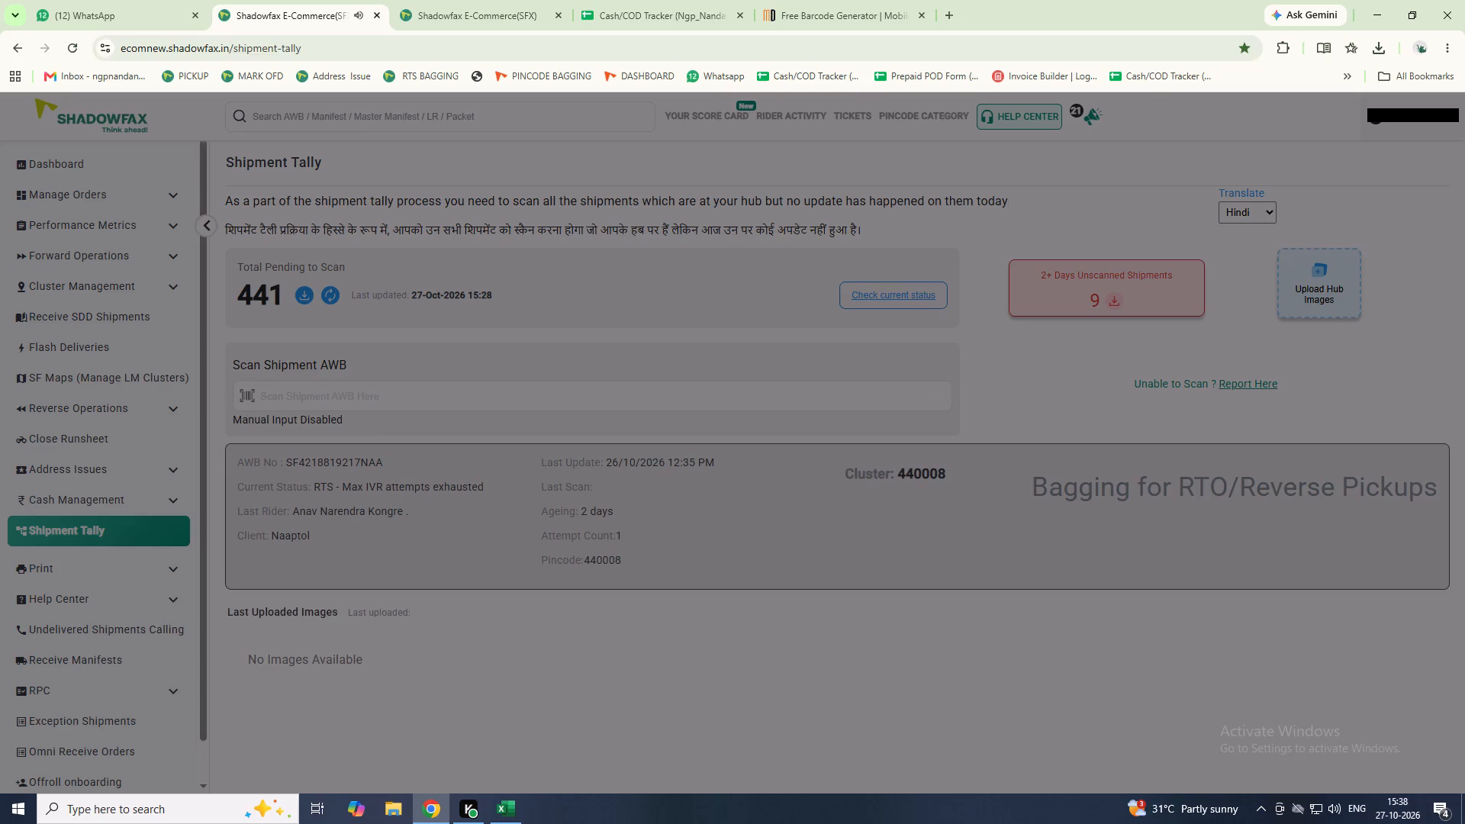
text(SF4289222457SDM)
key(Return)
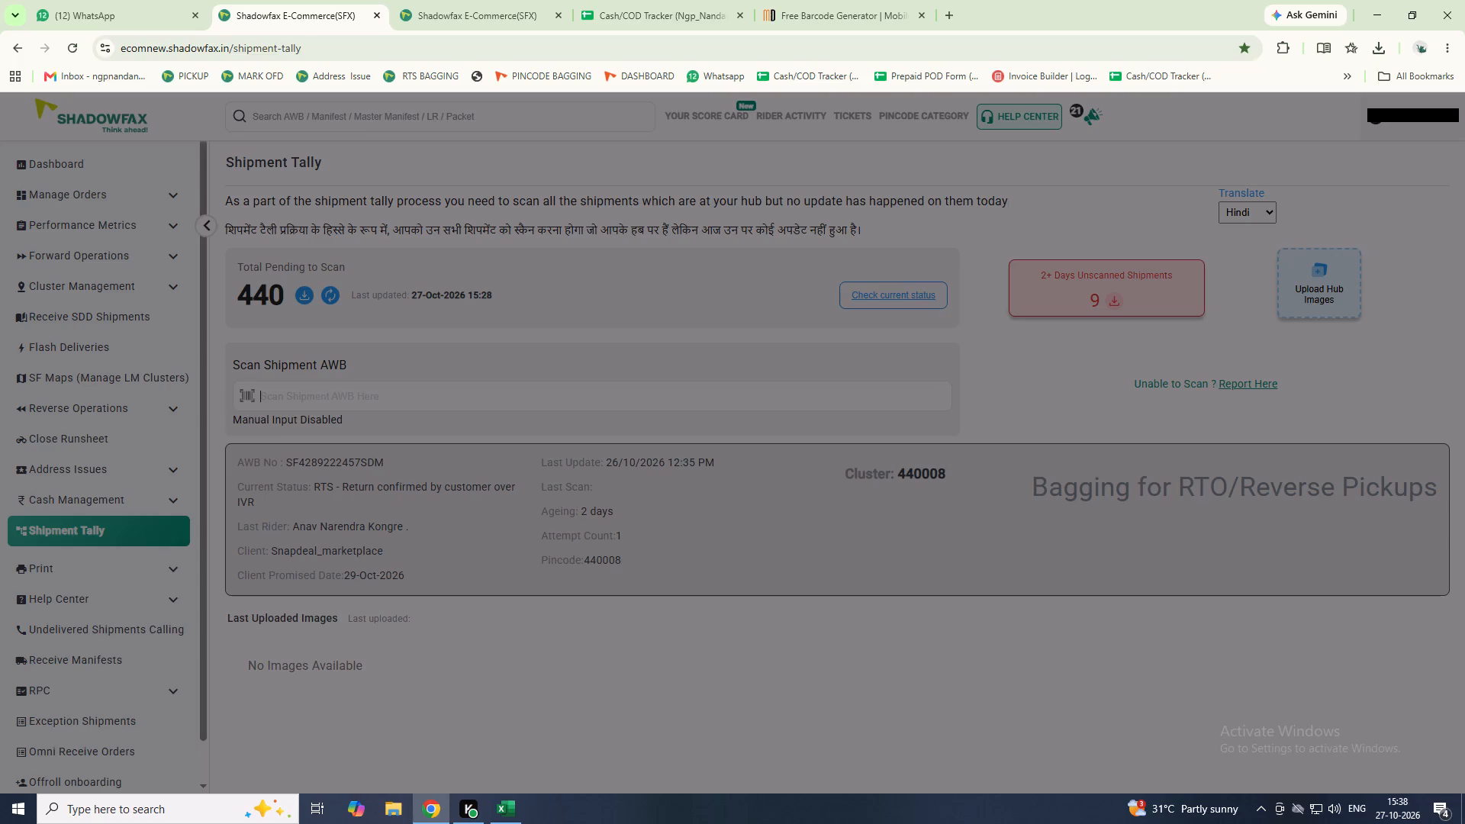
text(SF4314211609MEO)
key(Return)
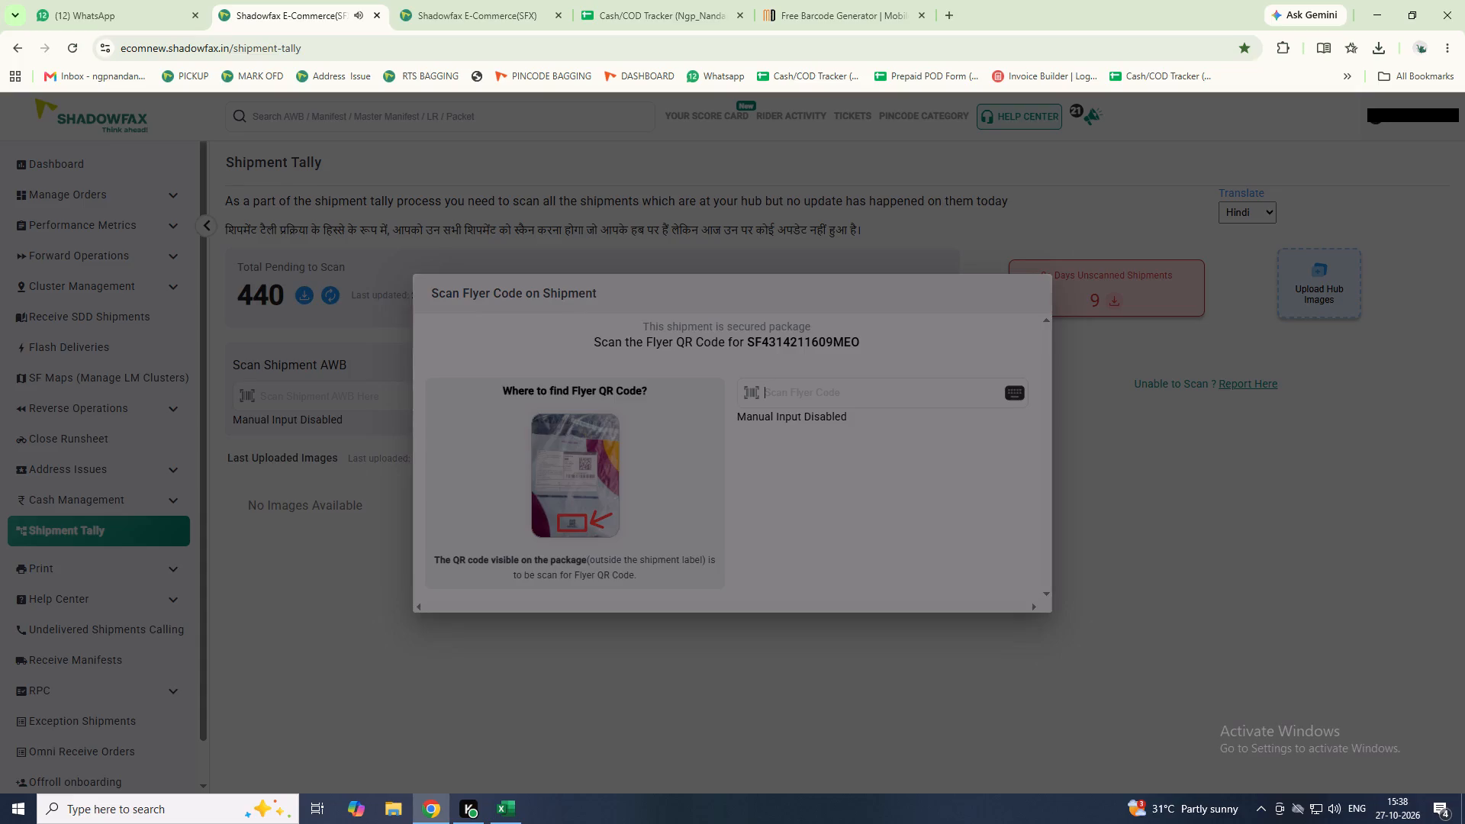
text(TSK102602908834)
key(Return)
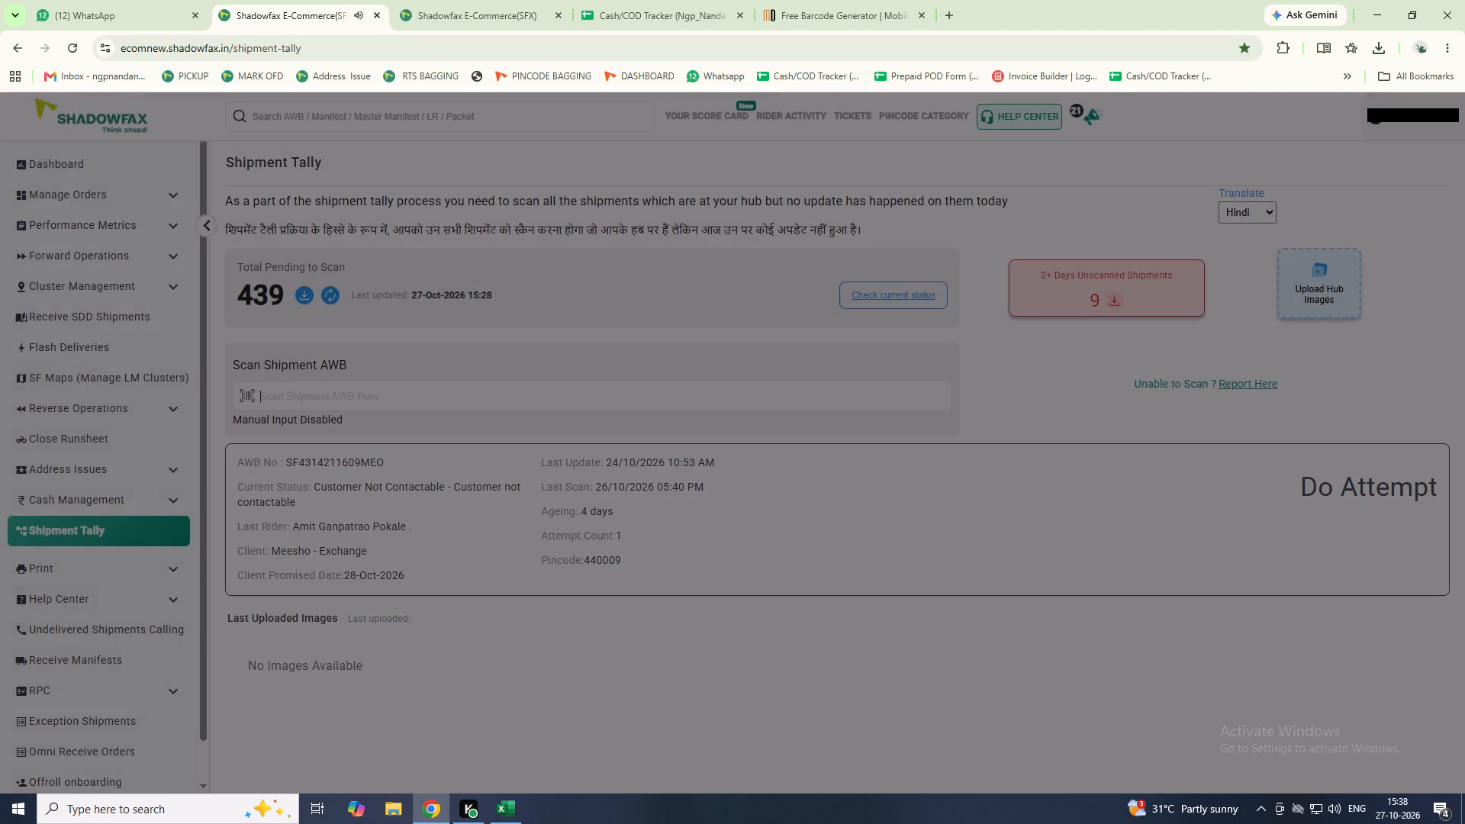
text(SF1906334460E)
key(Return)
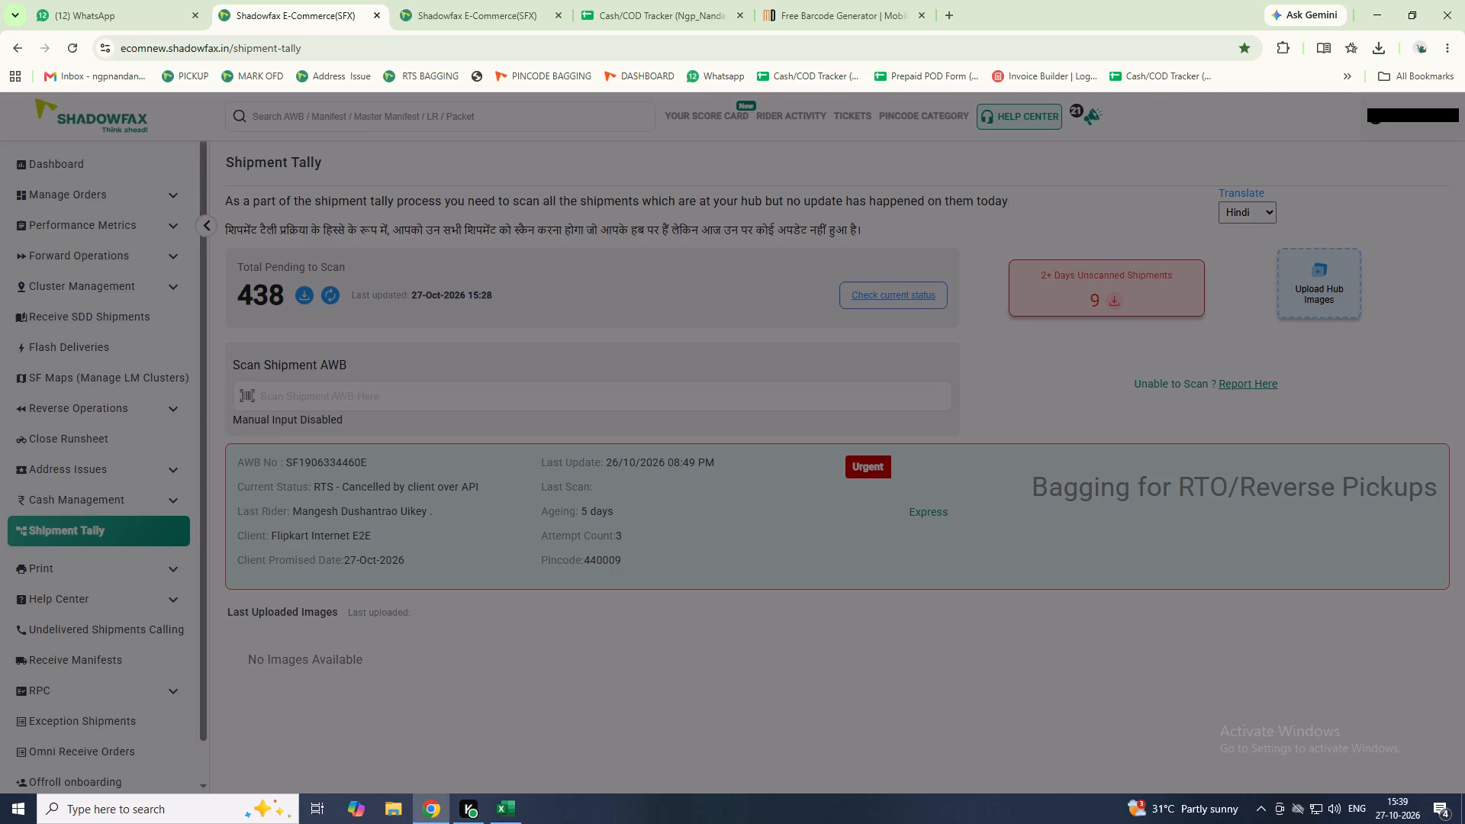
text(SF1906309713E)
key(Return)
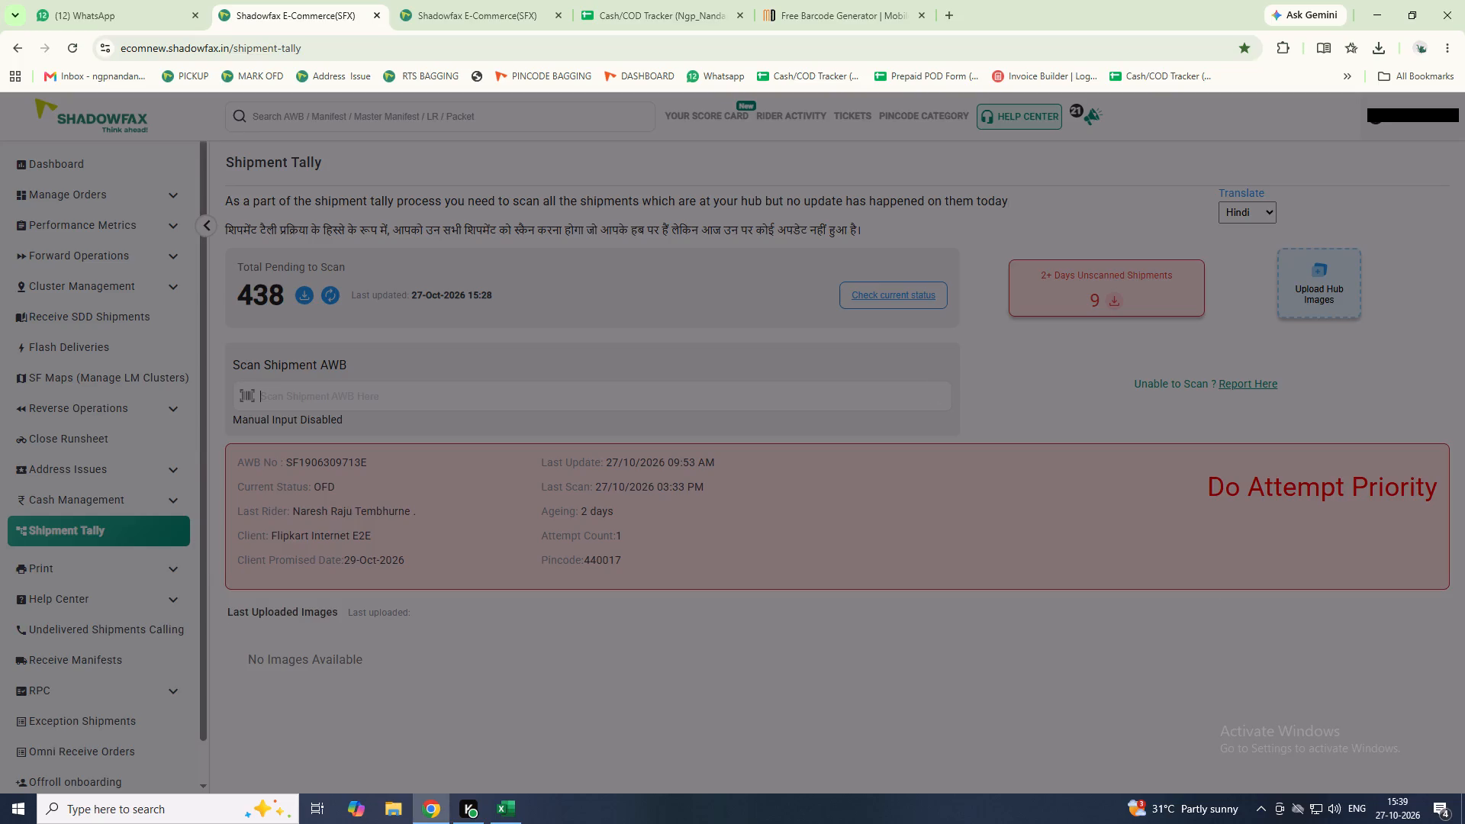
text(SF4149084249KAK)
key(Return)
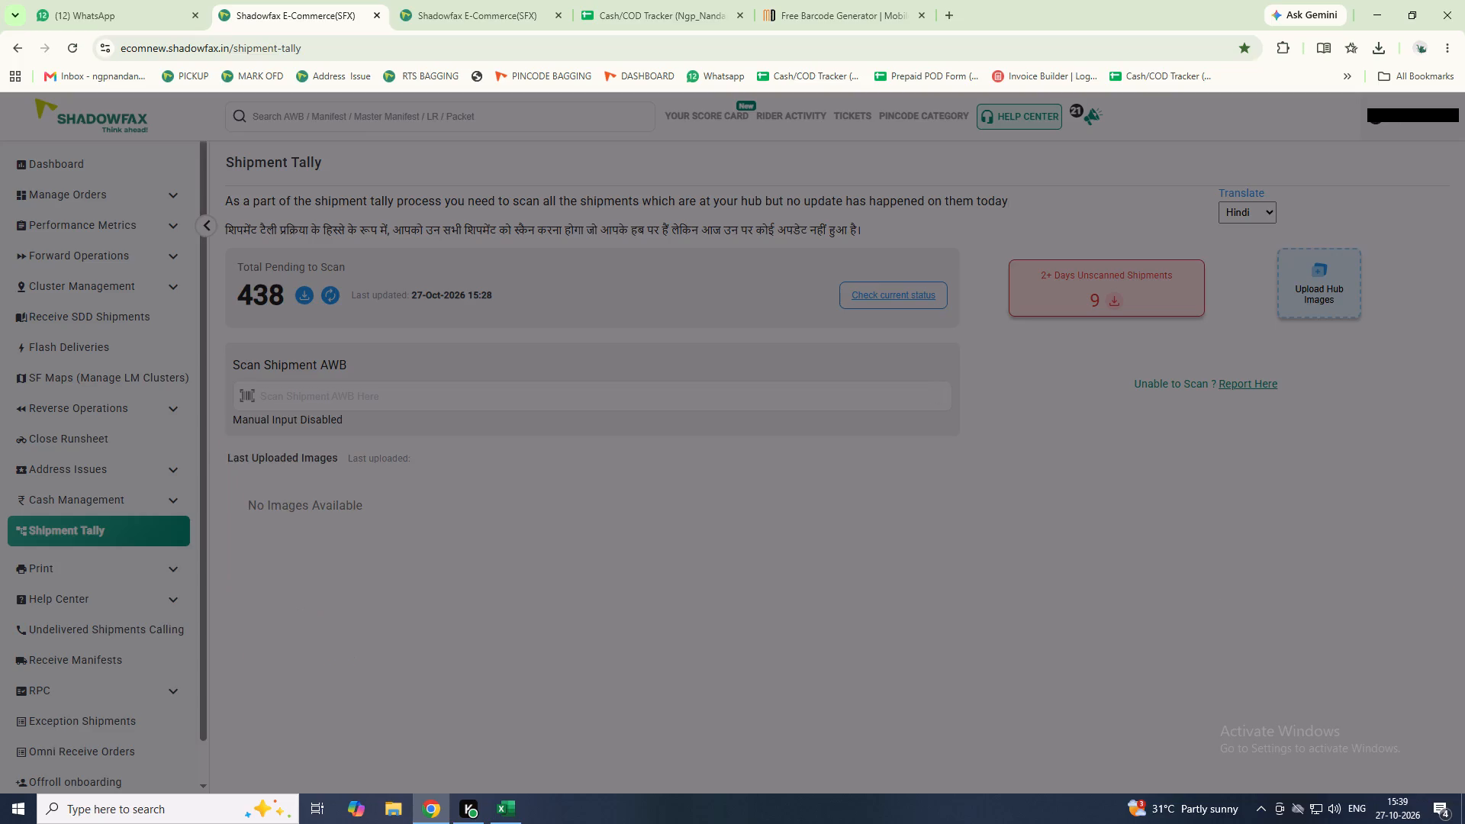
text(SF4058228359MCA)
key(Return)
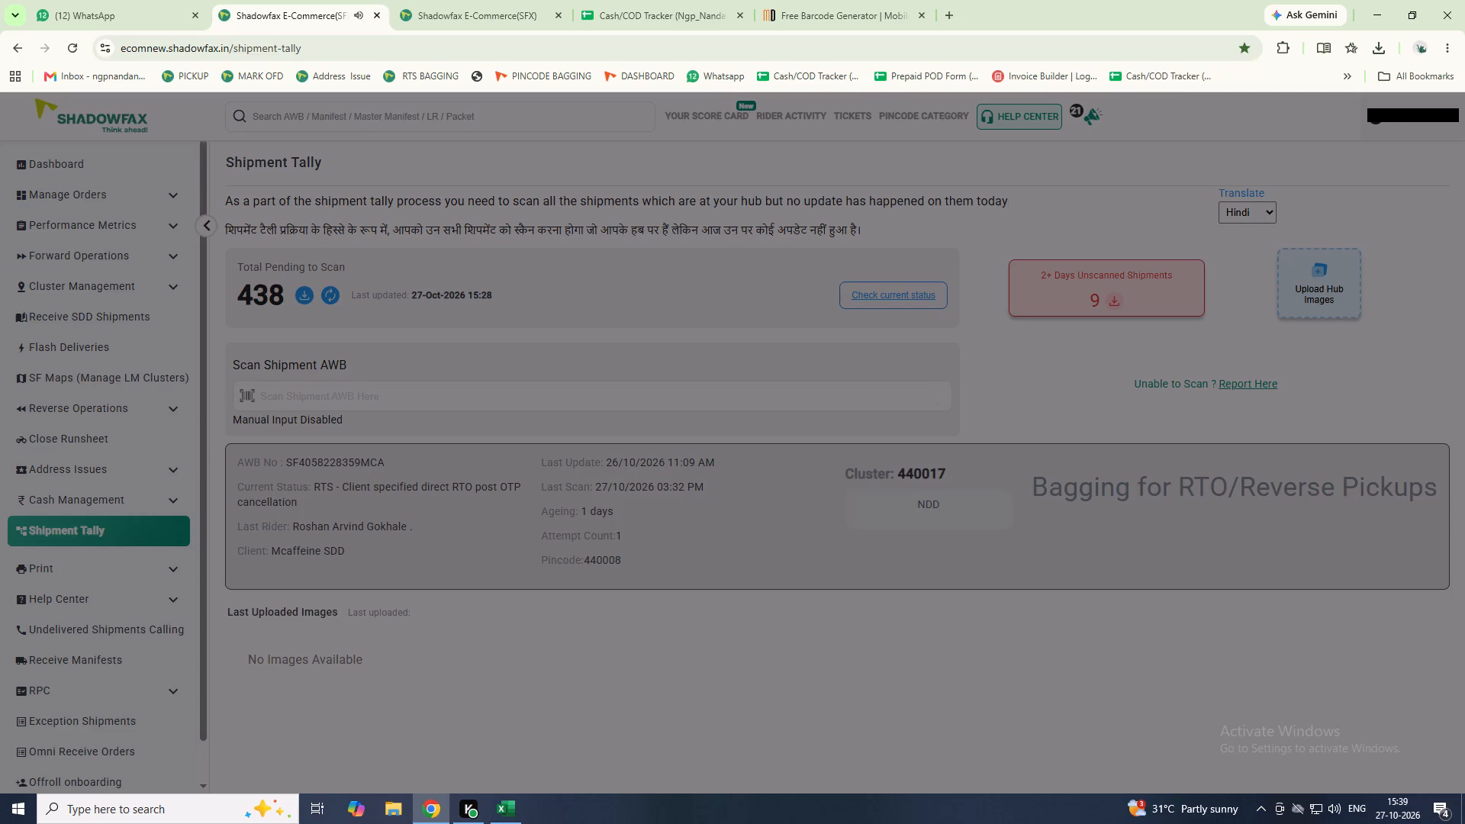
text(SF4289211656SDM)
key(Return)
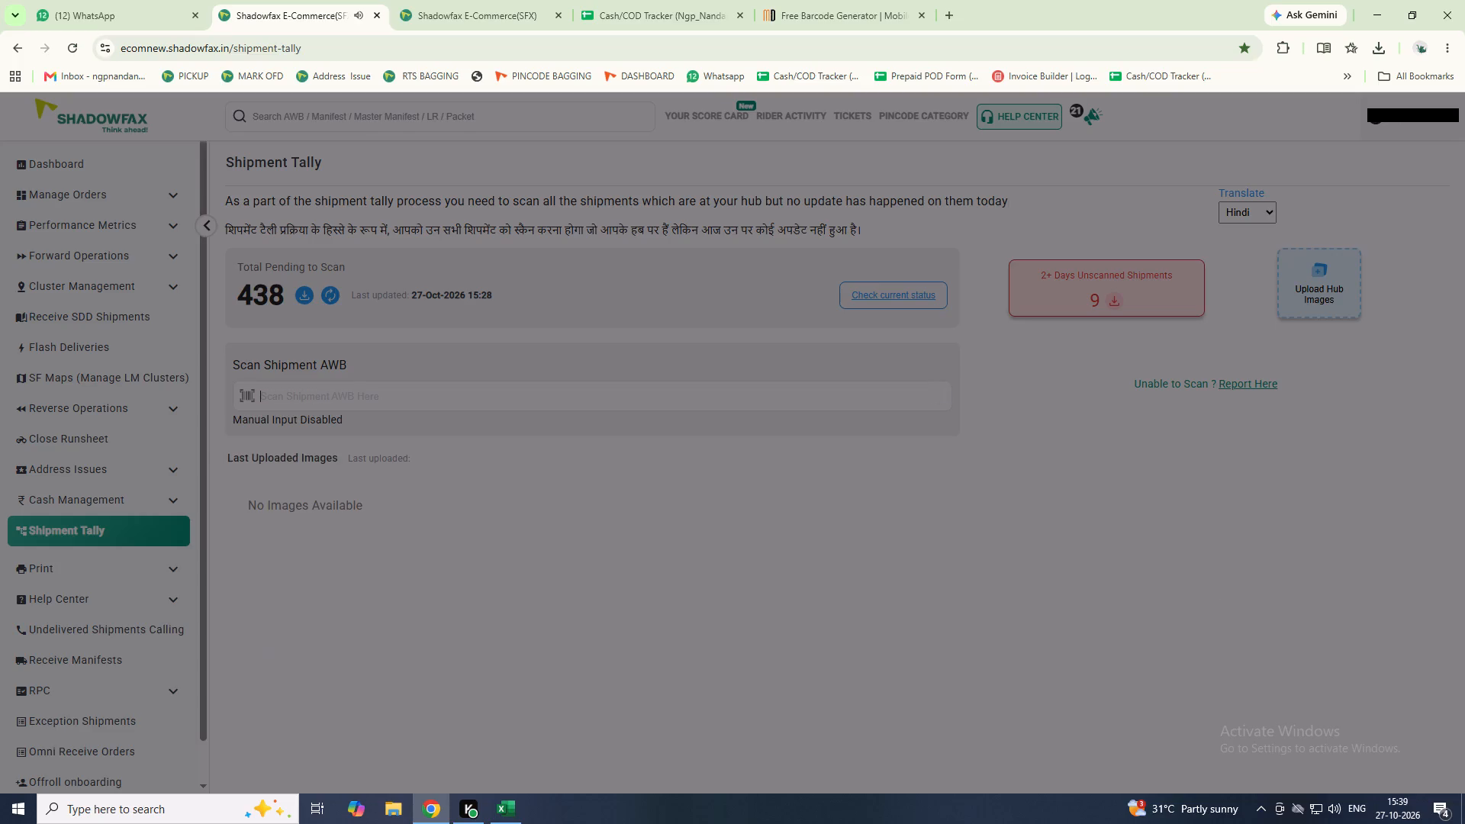
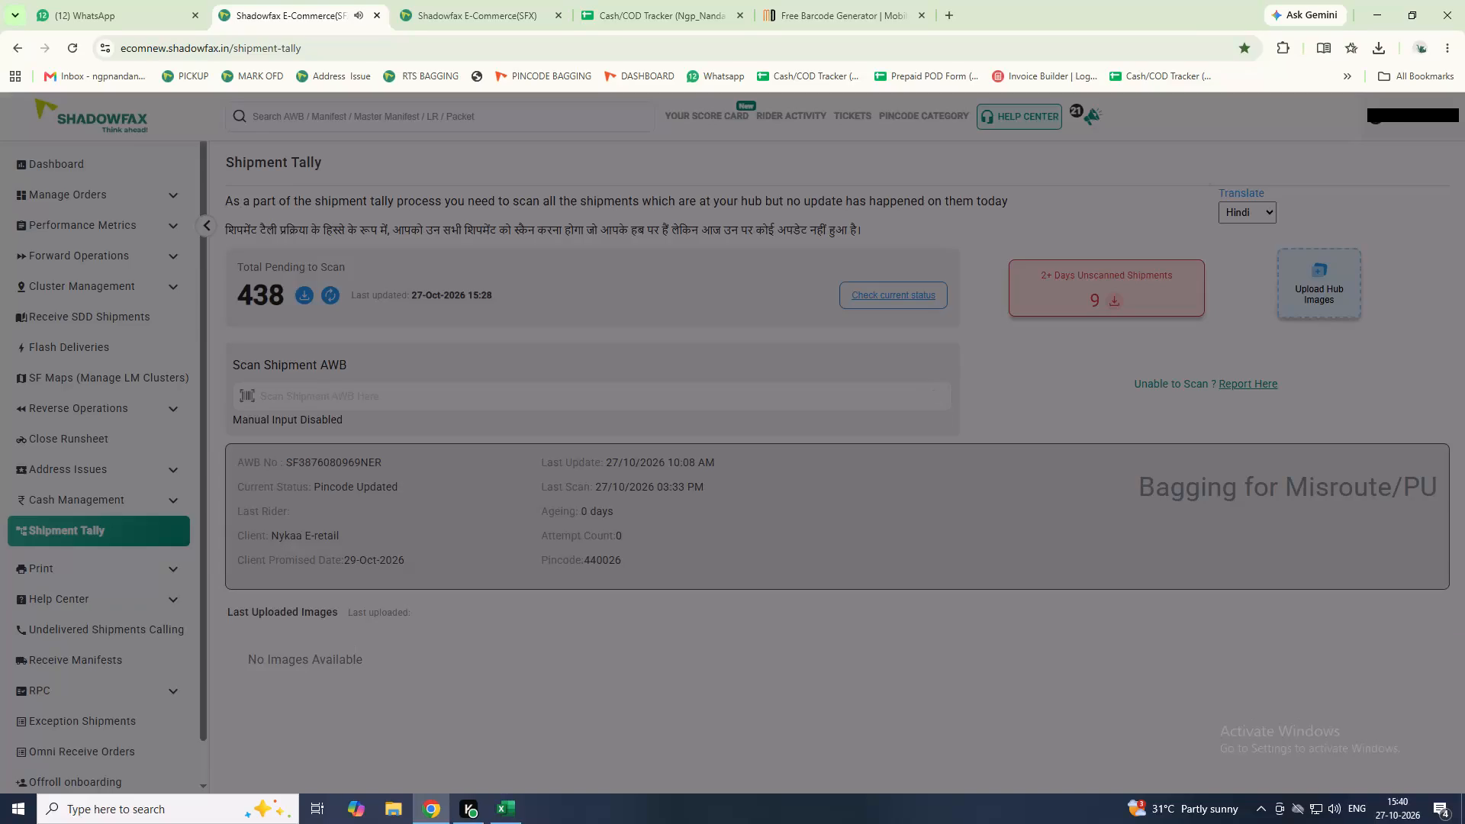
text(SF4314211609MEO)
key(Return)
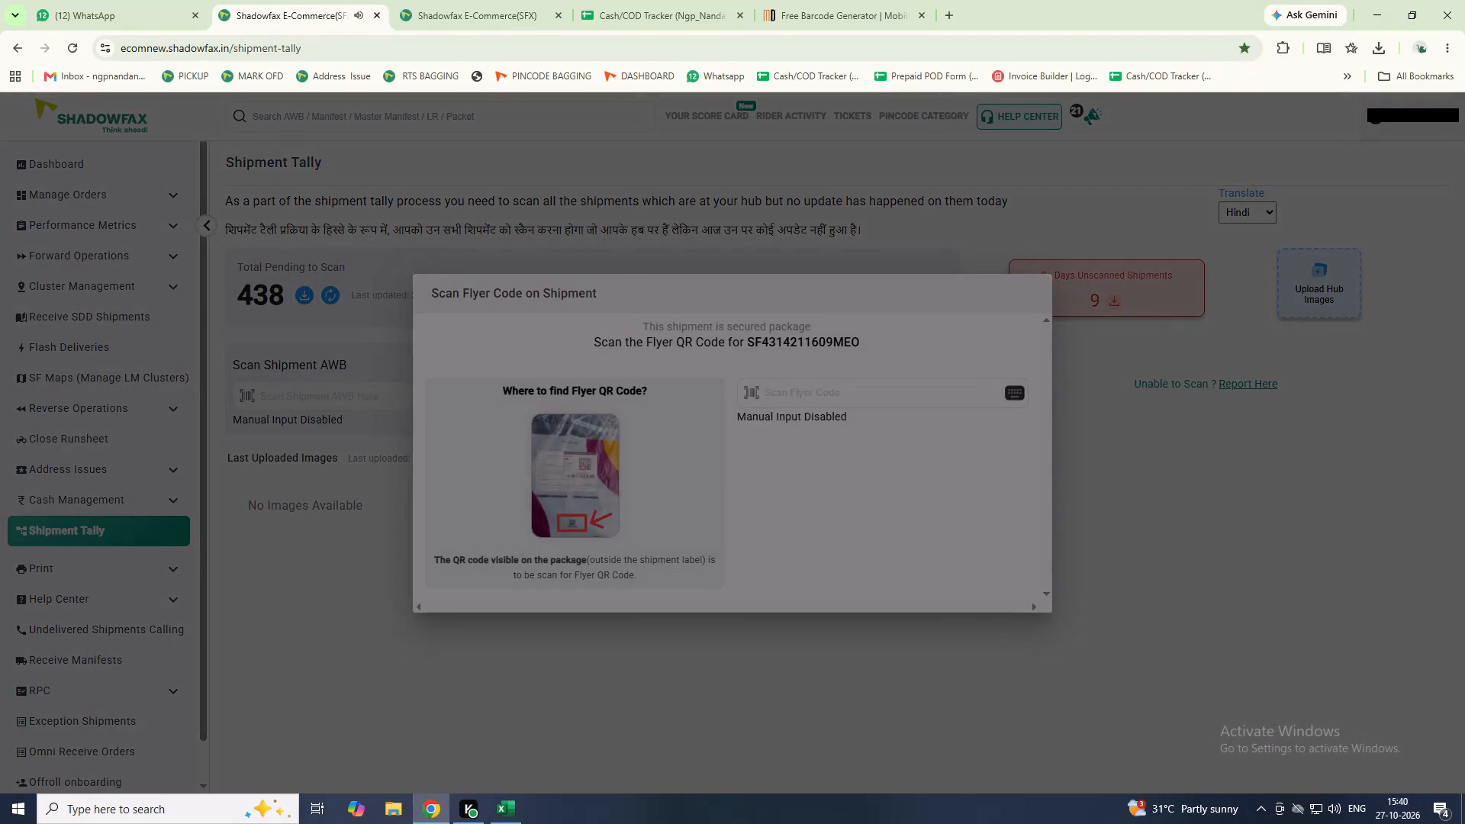
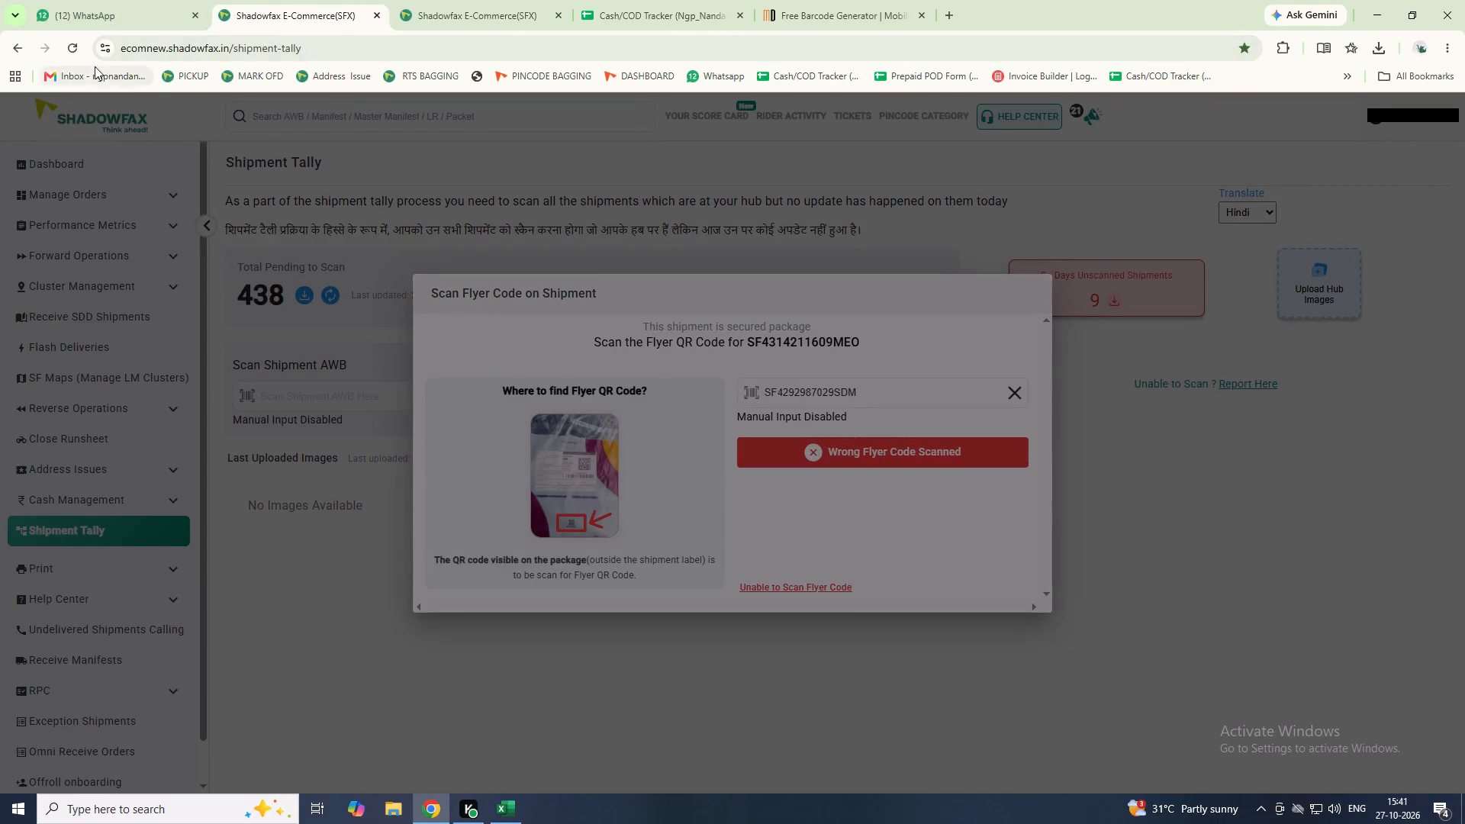
click(76, 49)
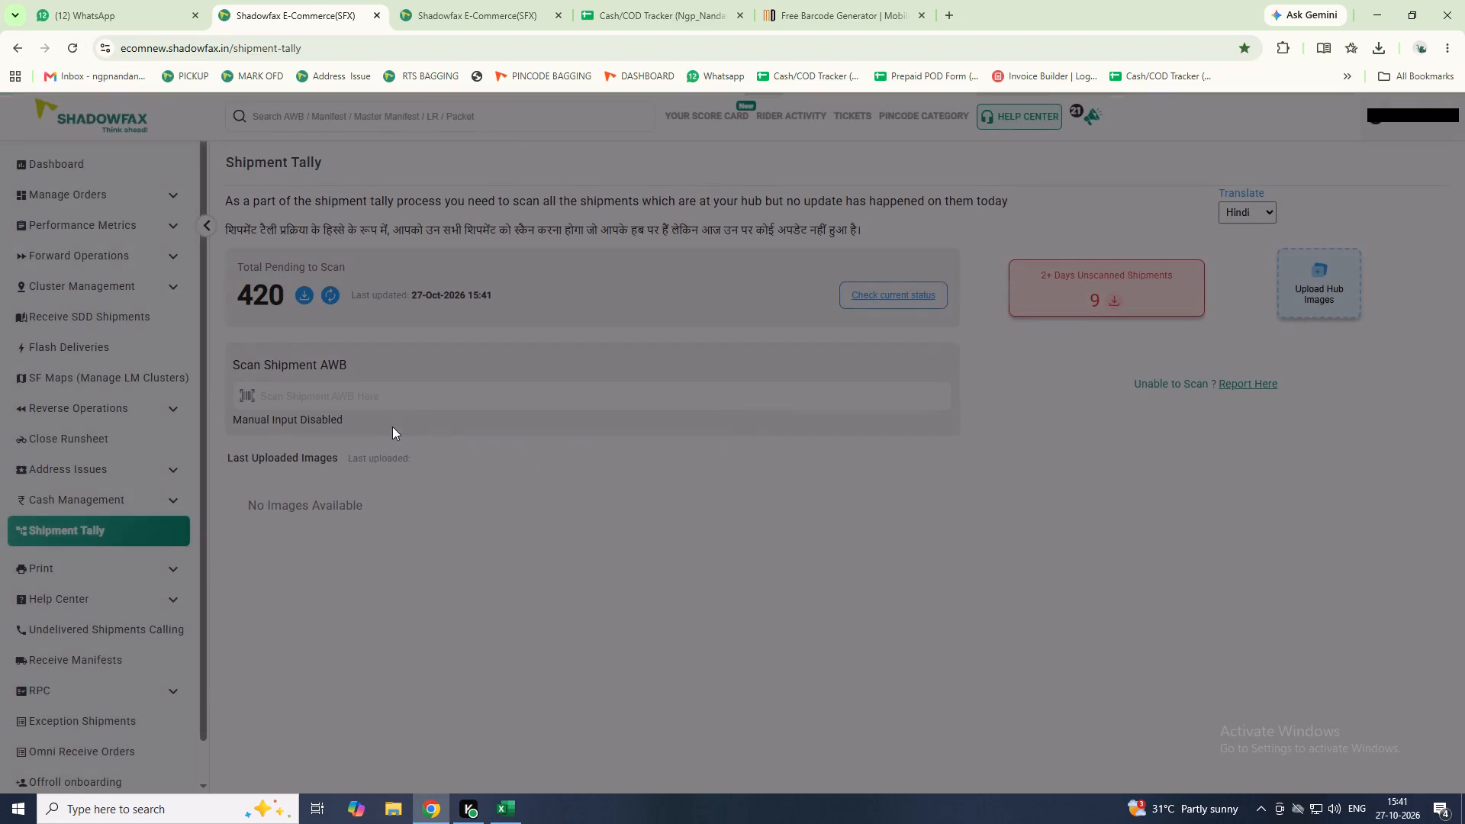
click(423, 397)
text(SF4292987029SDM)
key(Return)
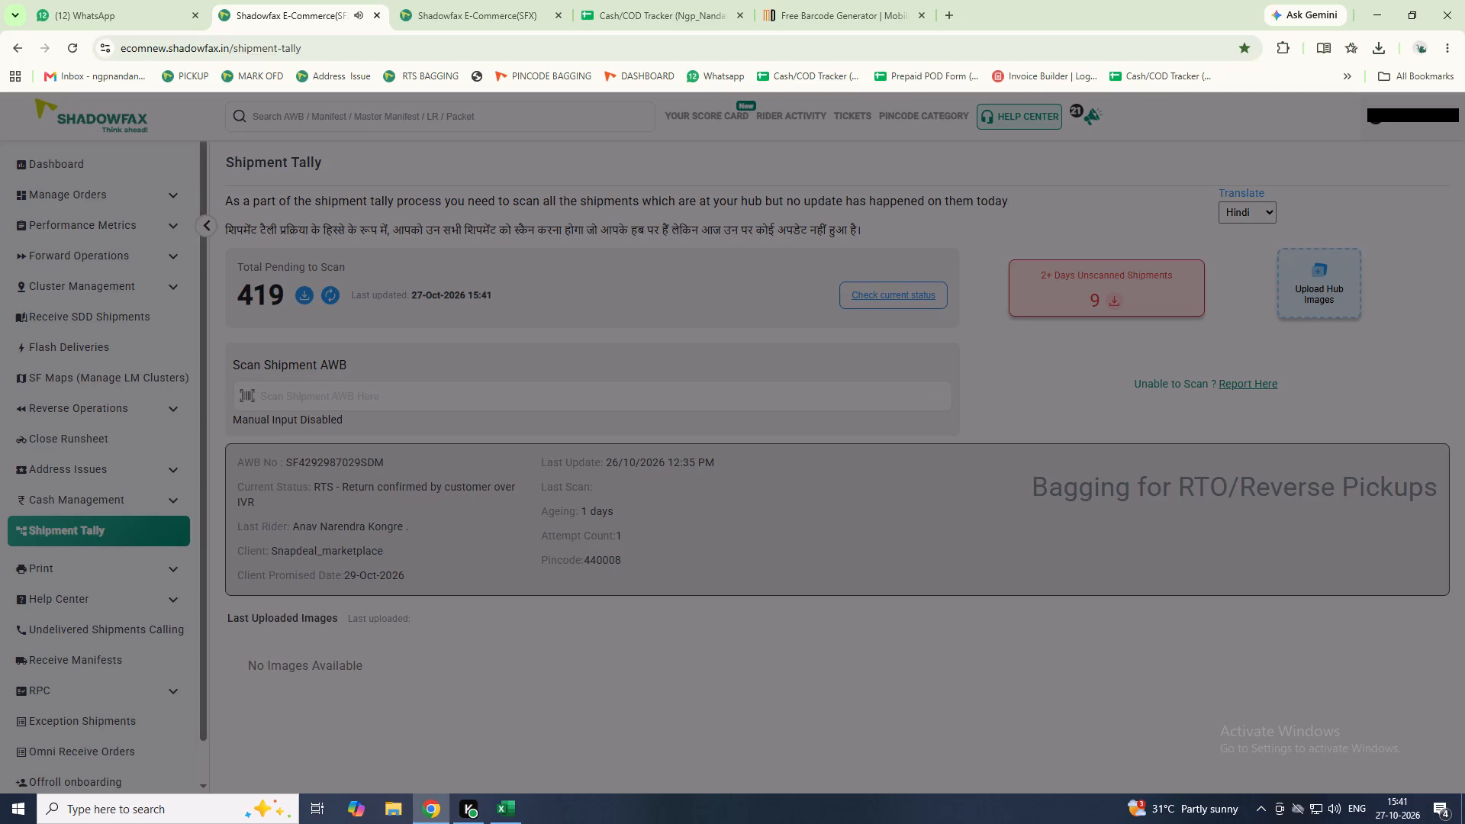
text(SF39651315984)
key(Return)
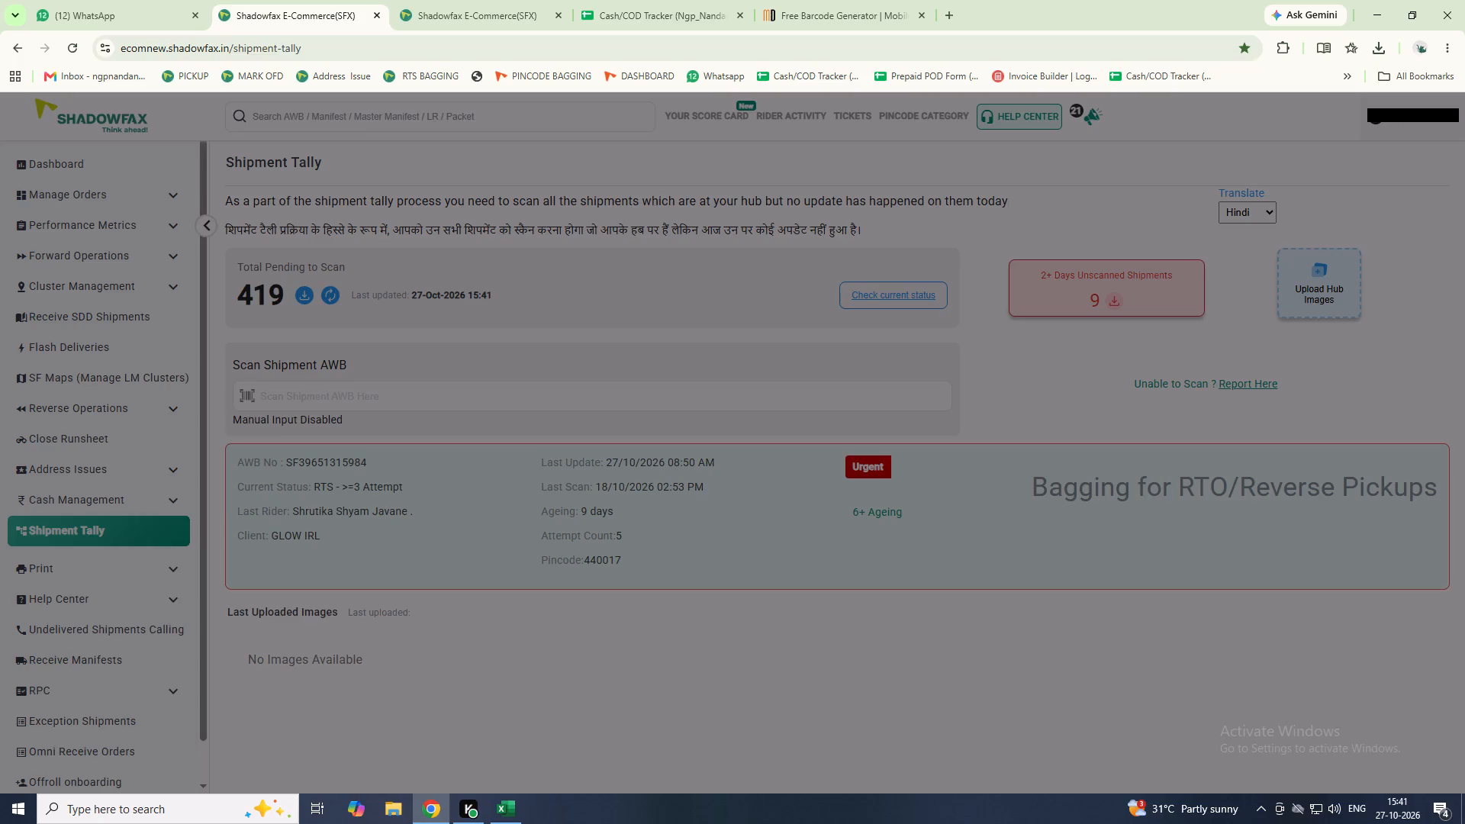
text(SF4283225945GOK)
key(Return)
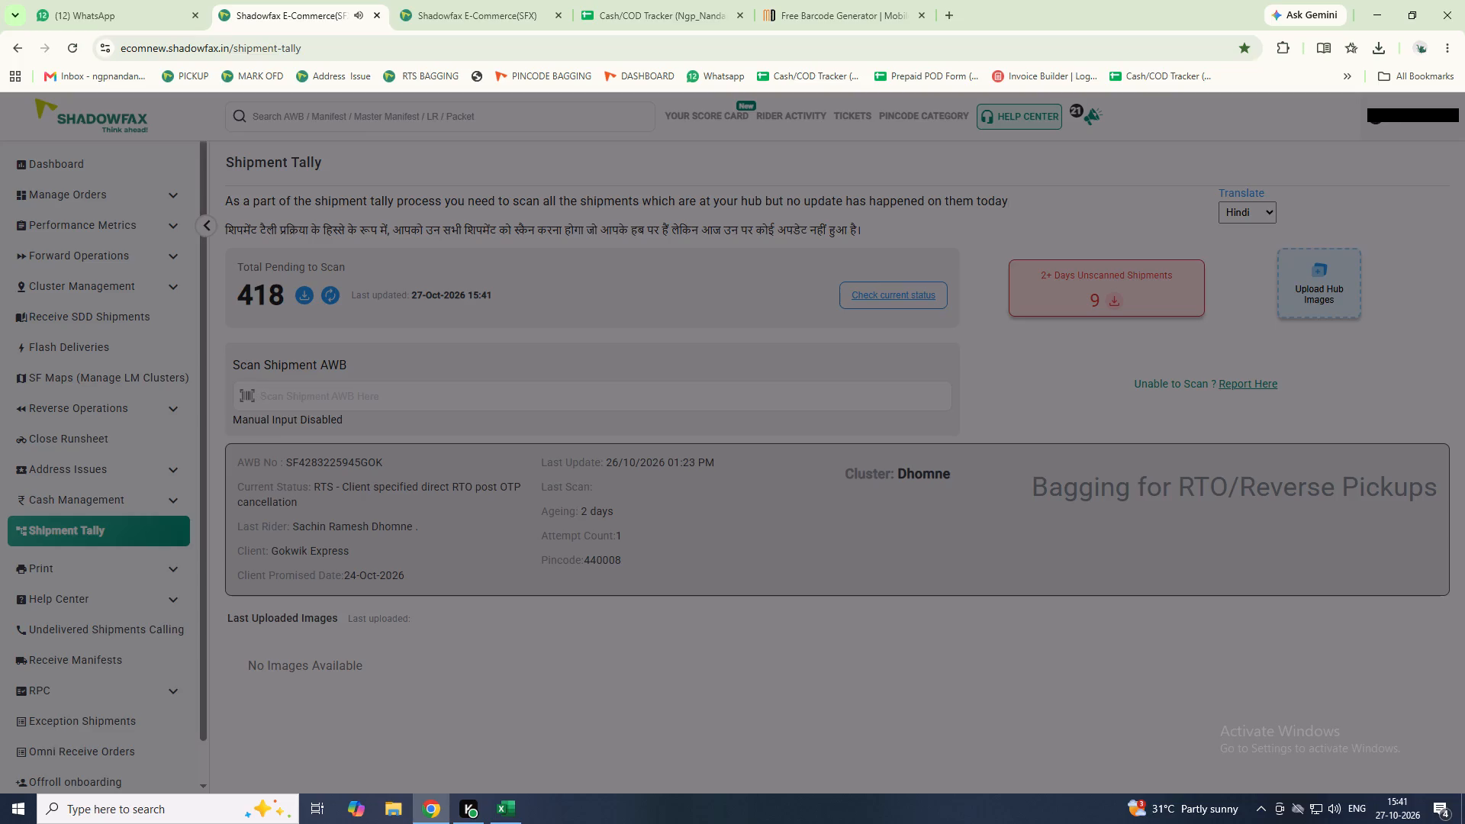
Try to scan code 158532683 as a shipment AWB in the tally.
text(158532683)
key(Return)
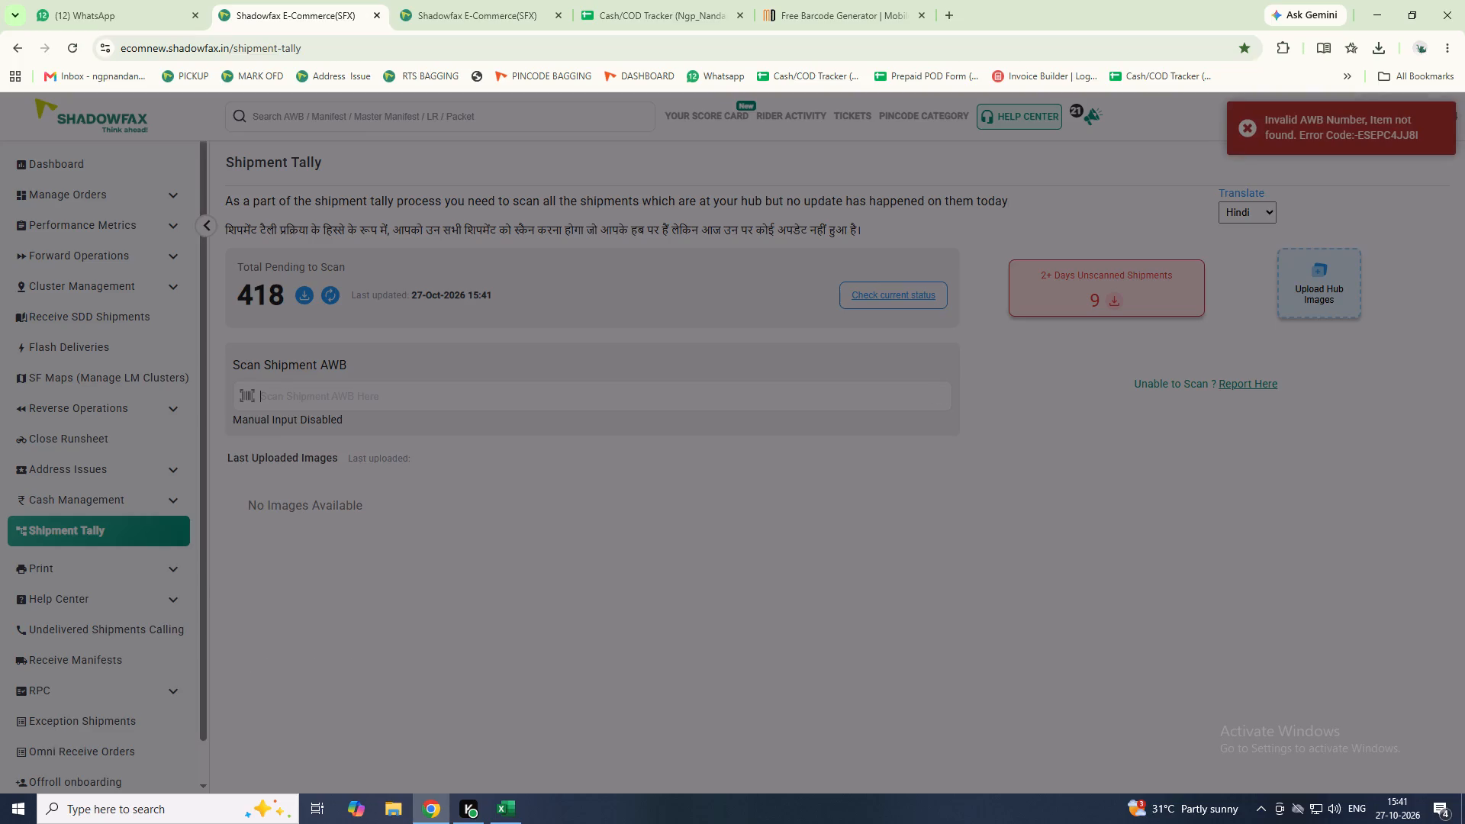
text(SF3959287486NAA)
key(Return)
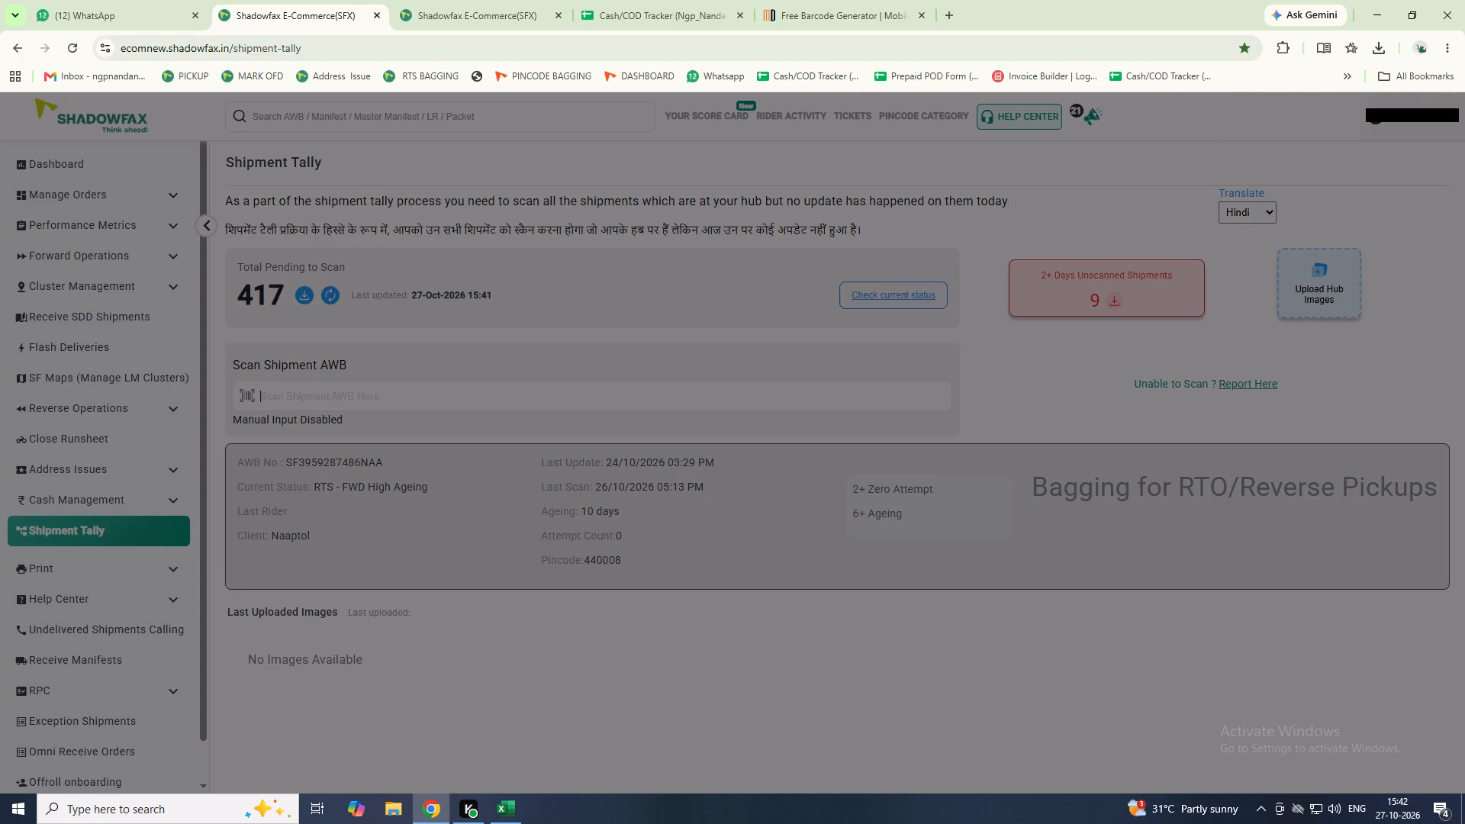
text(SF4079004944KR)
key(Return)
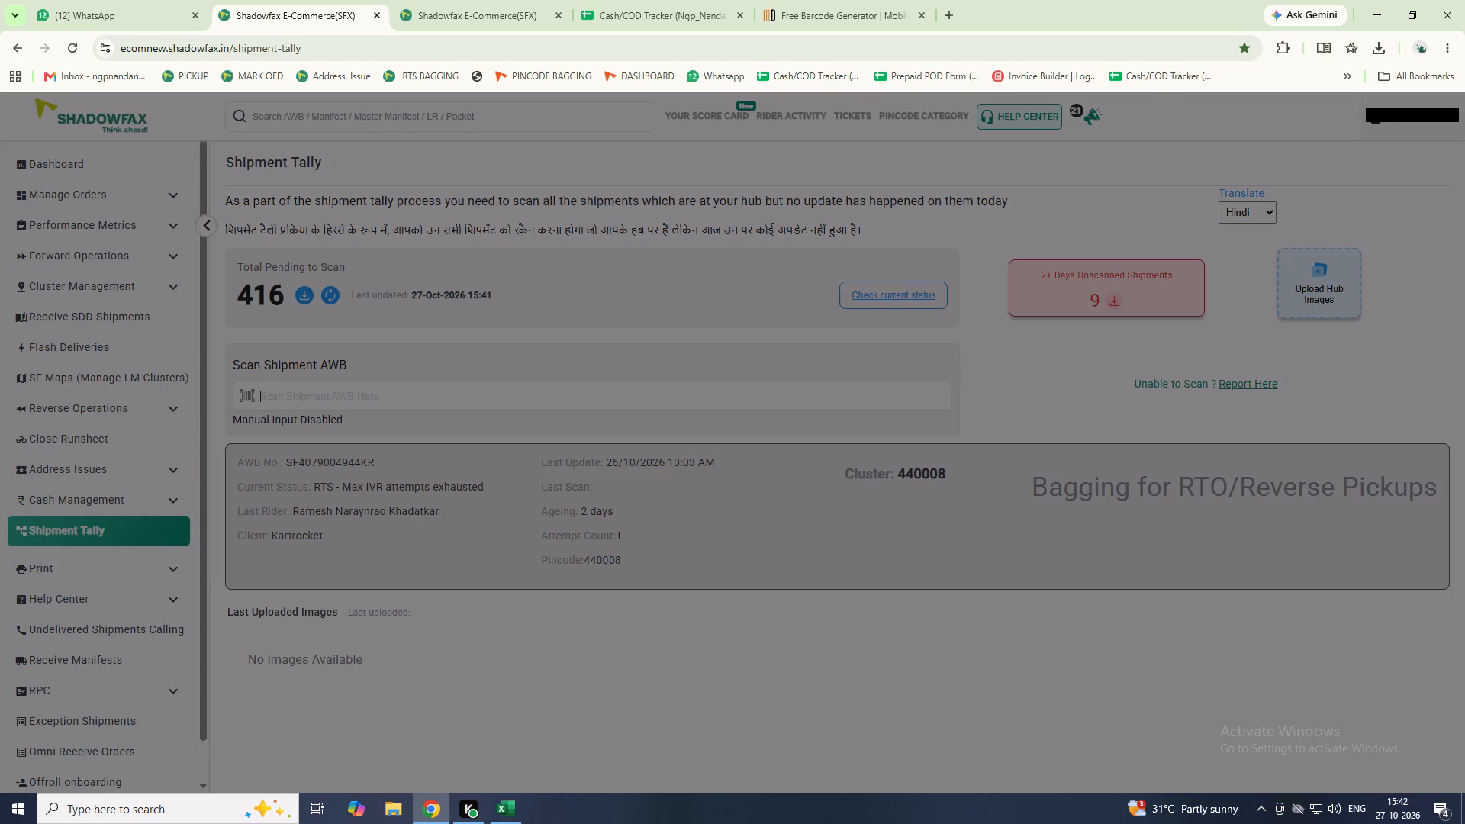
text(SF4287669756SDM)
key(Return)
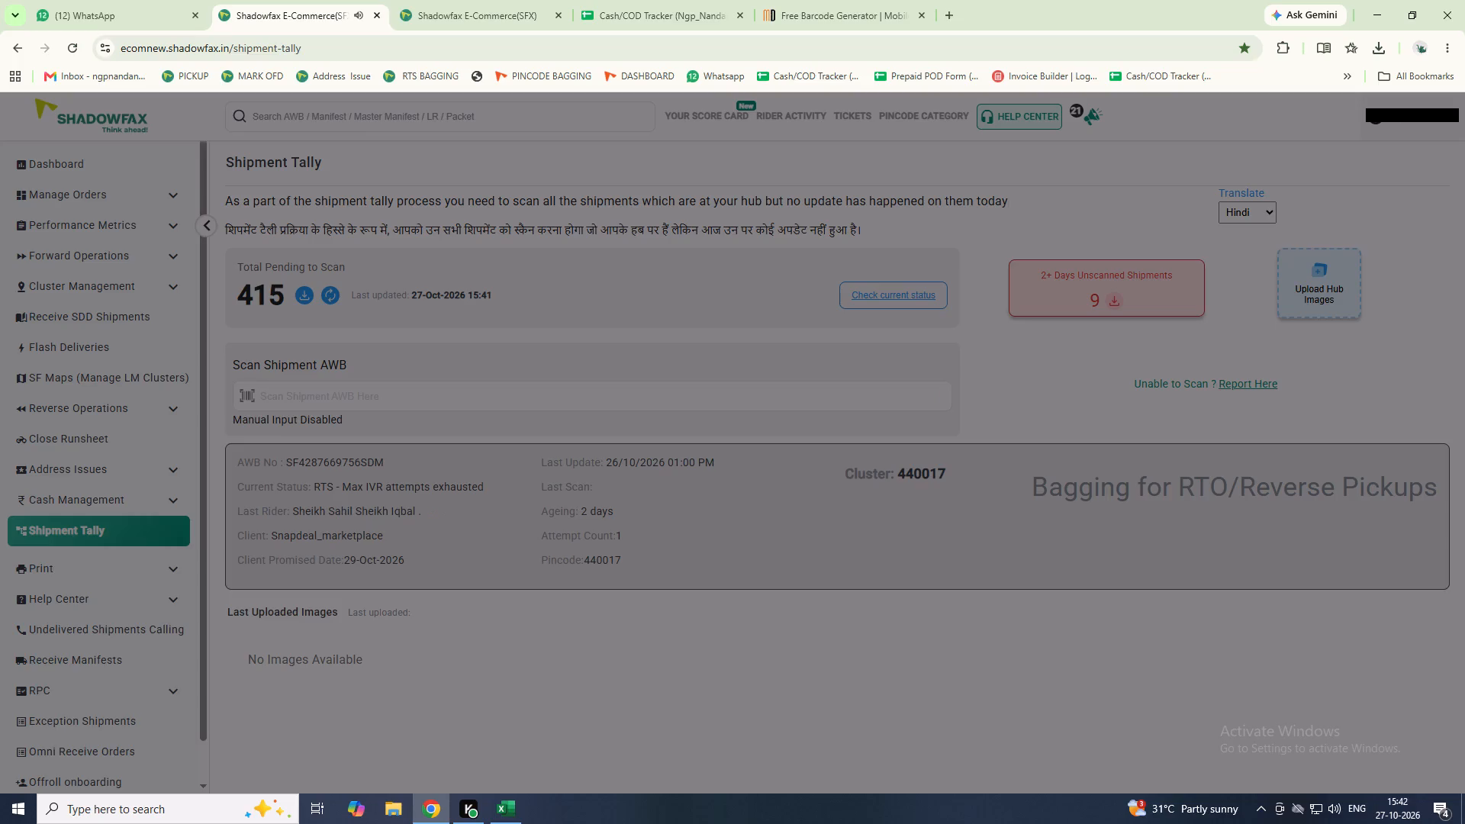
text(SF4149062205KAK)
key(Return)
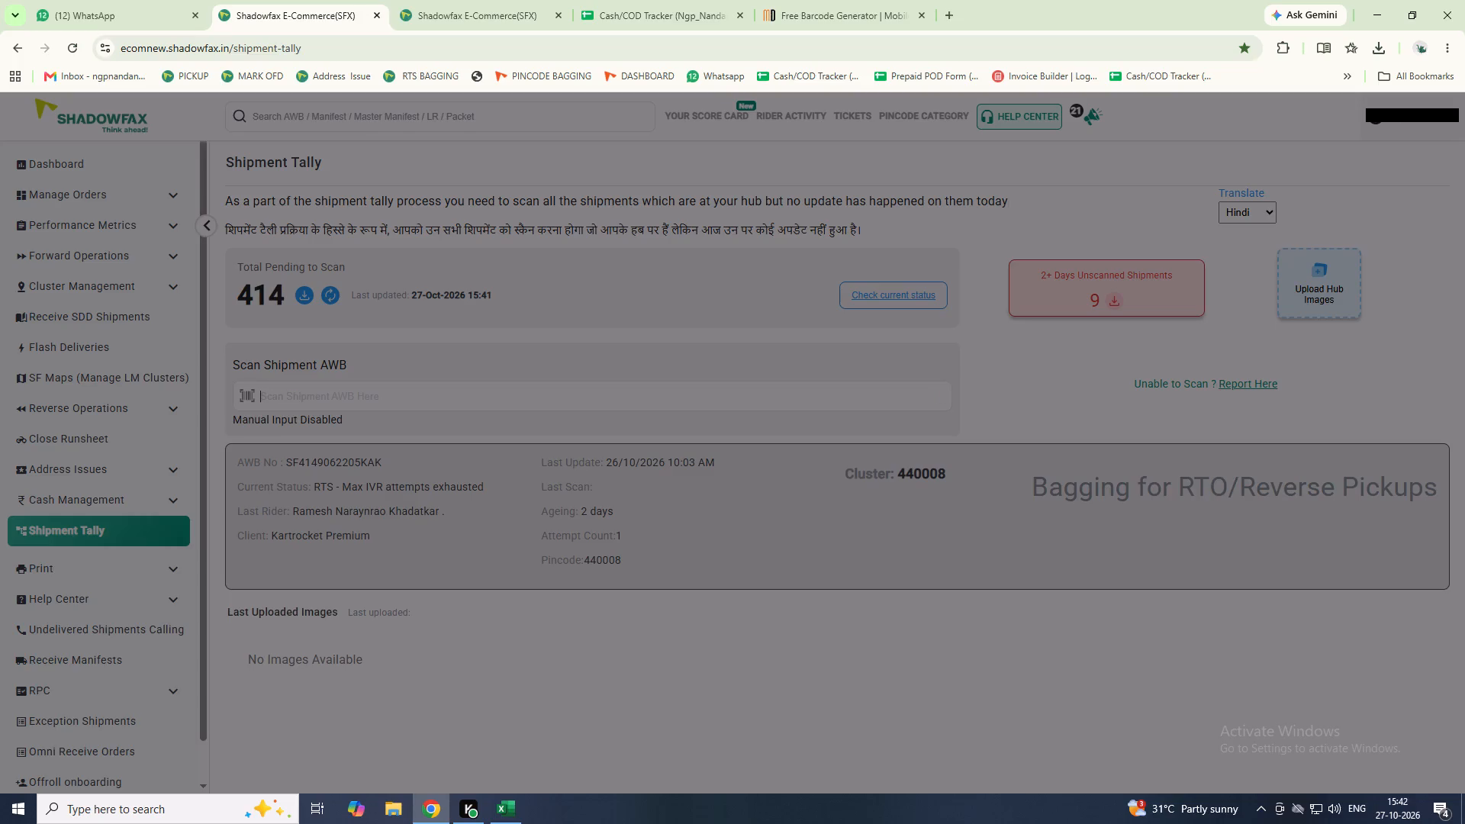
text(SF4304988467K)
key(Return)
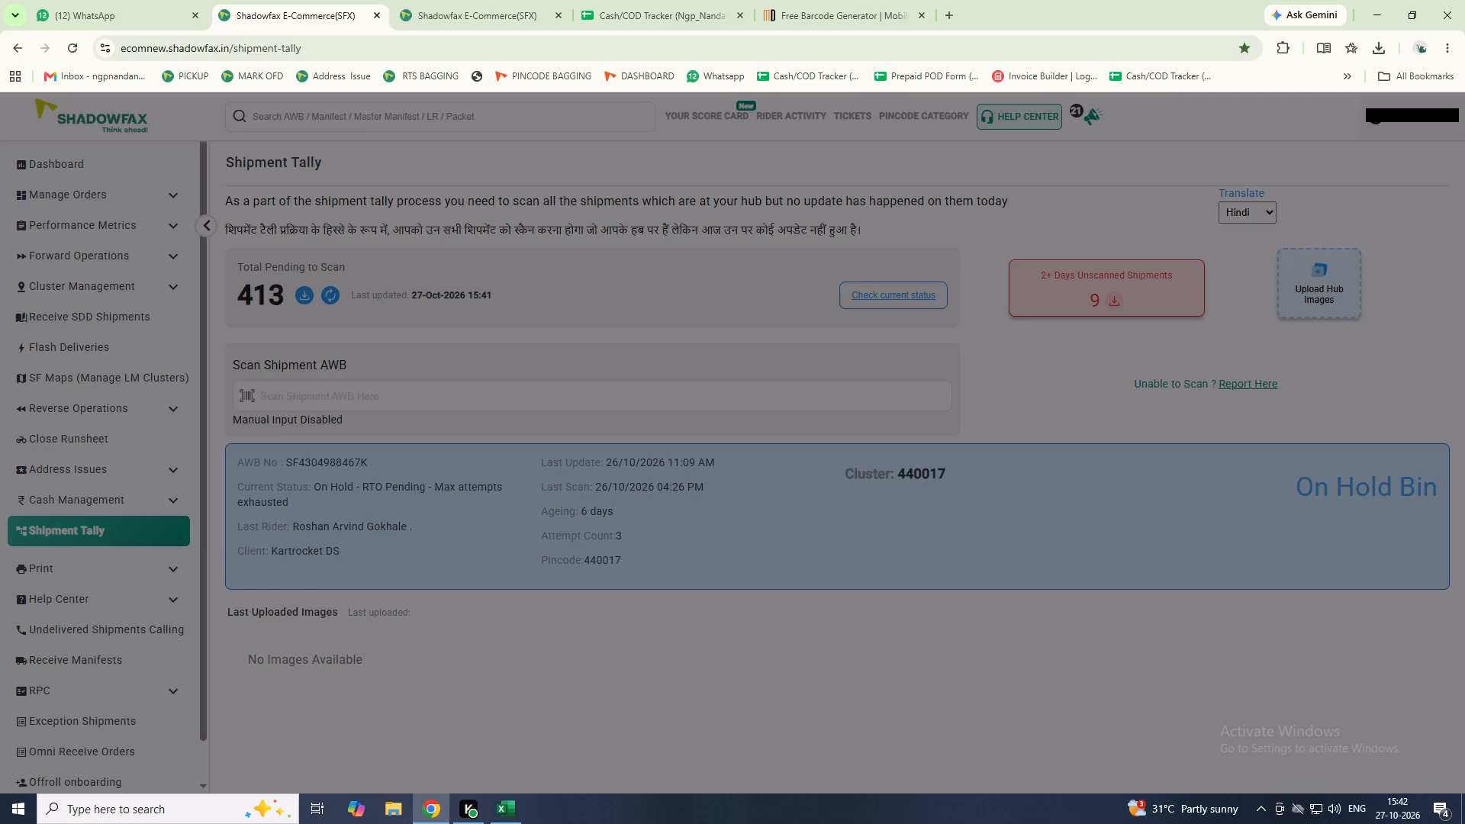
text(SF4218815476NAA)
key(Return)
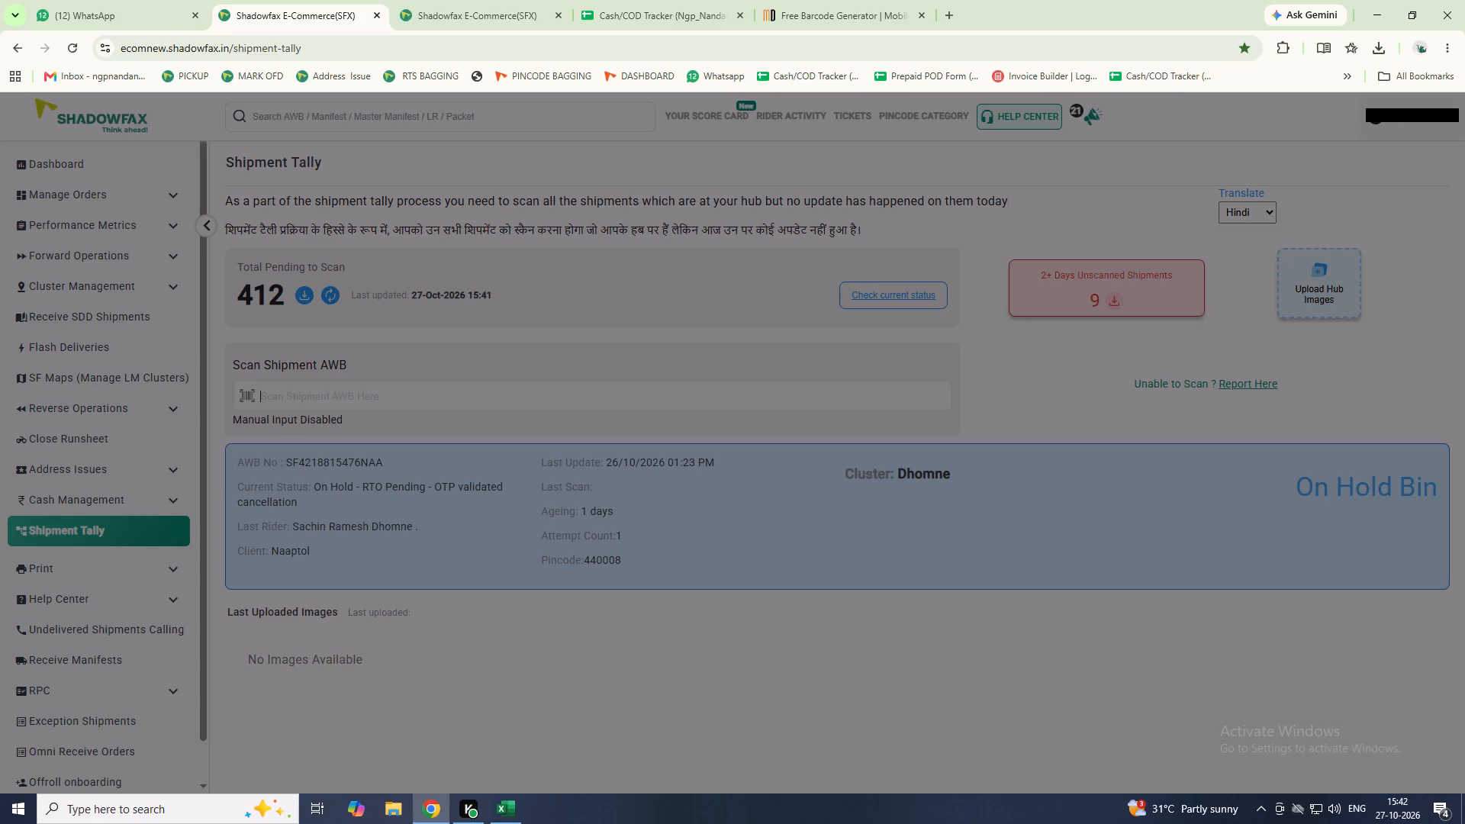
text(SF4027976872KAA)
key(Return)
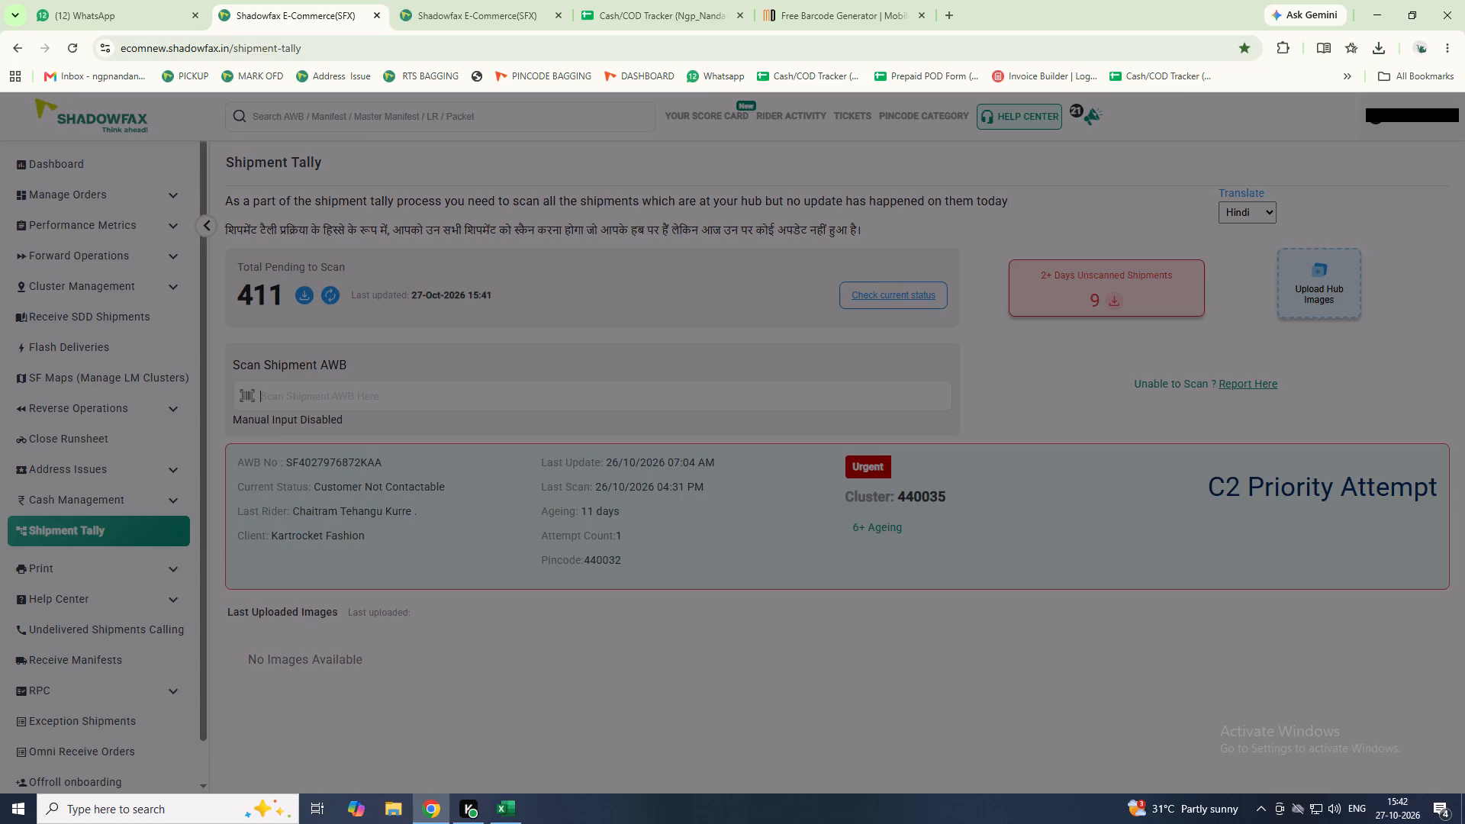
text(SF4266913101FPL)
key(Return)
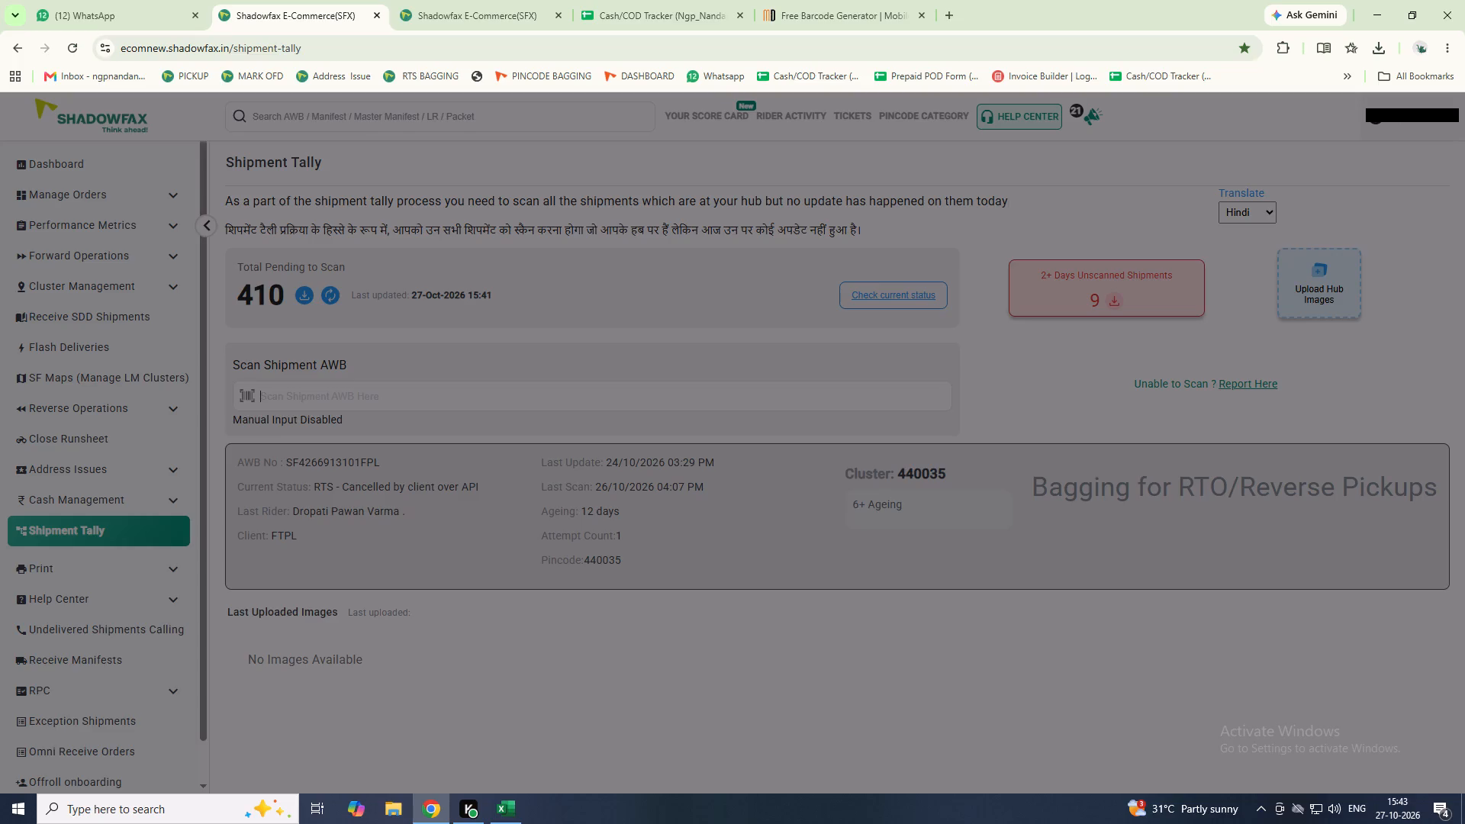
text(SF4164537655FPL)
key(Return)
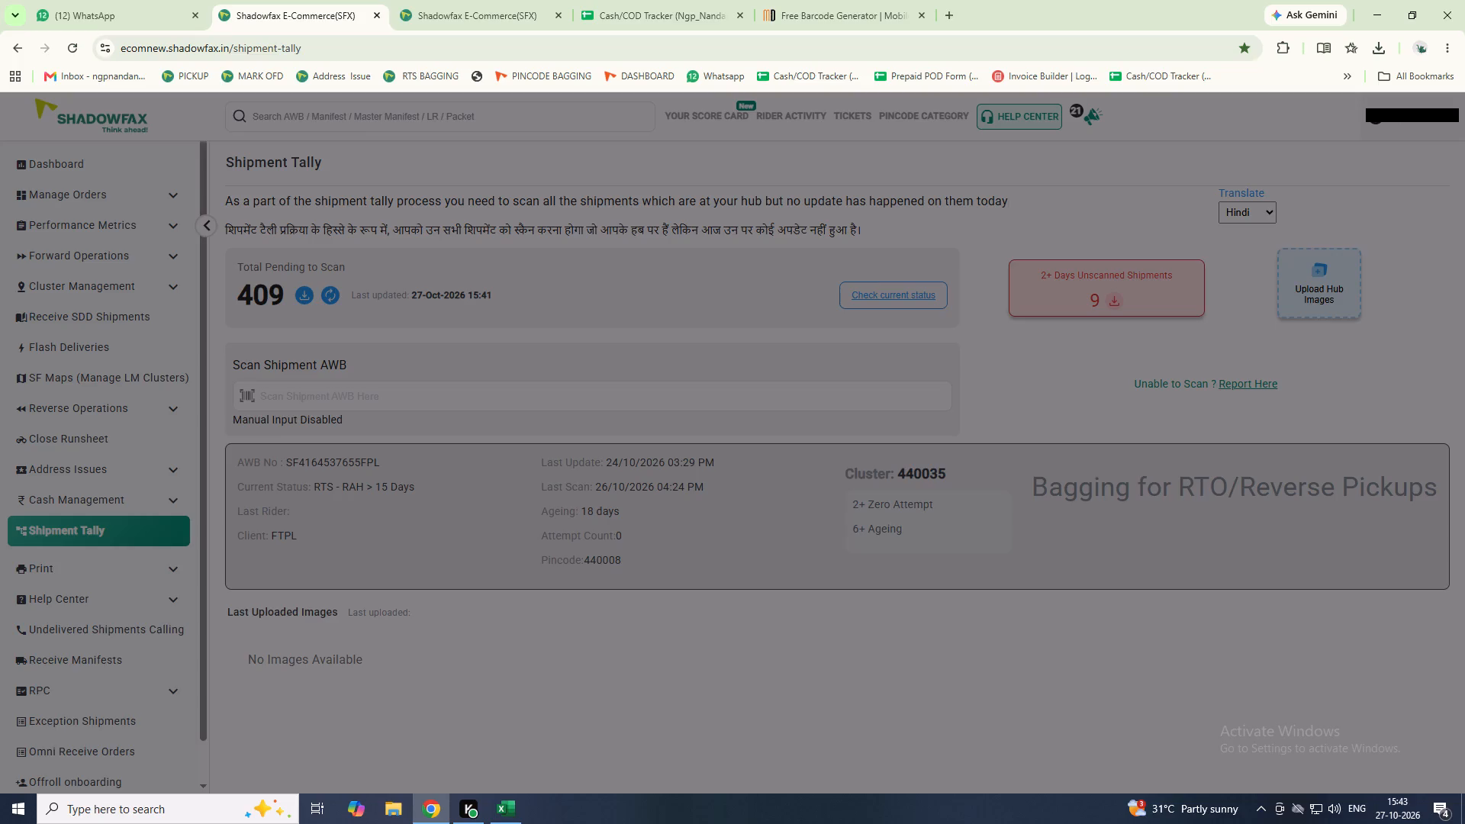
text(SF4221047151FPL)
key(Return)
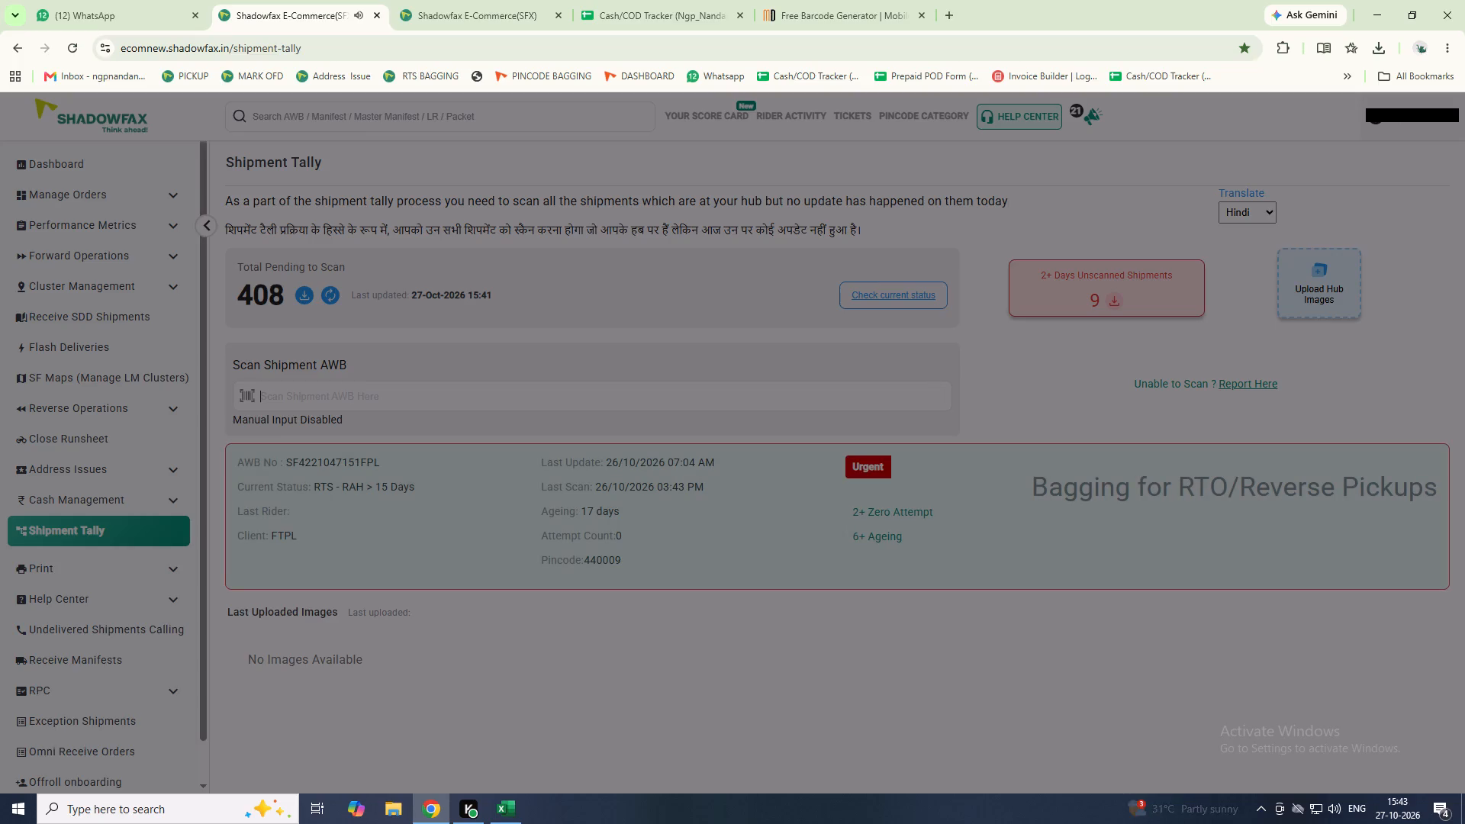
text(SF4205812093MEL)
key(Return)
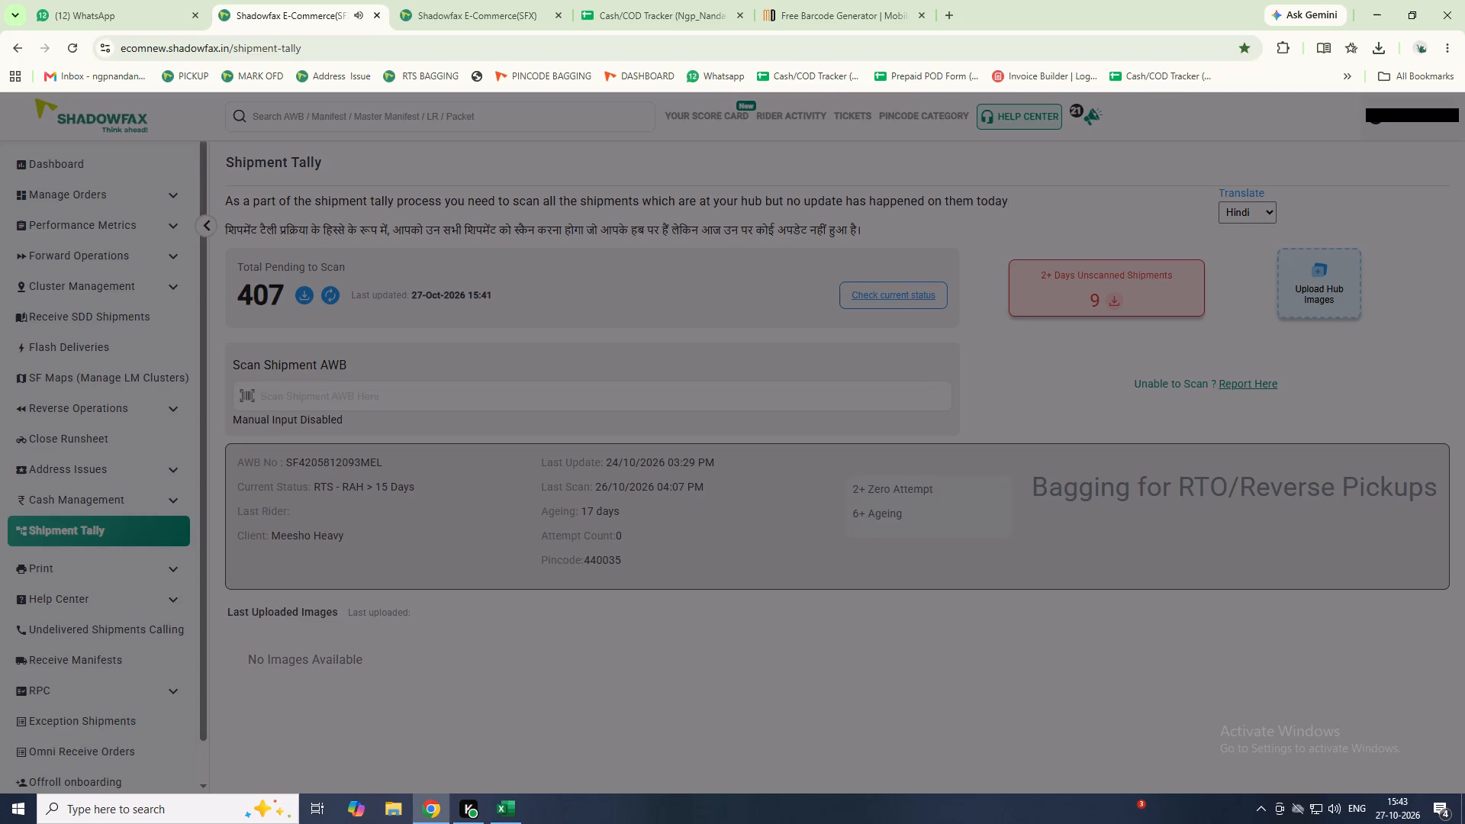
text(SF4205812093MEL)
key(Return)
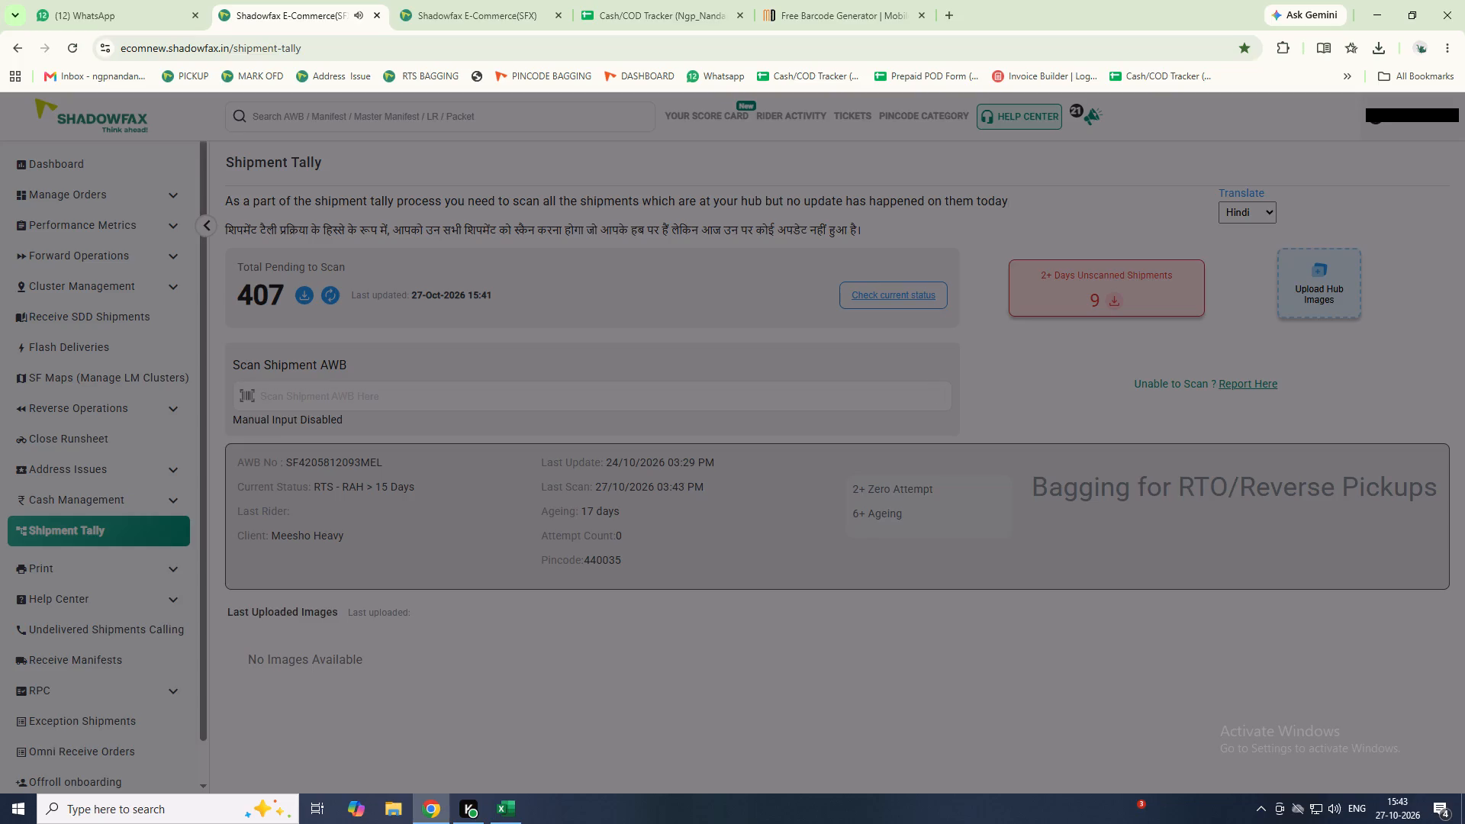
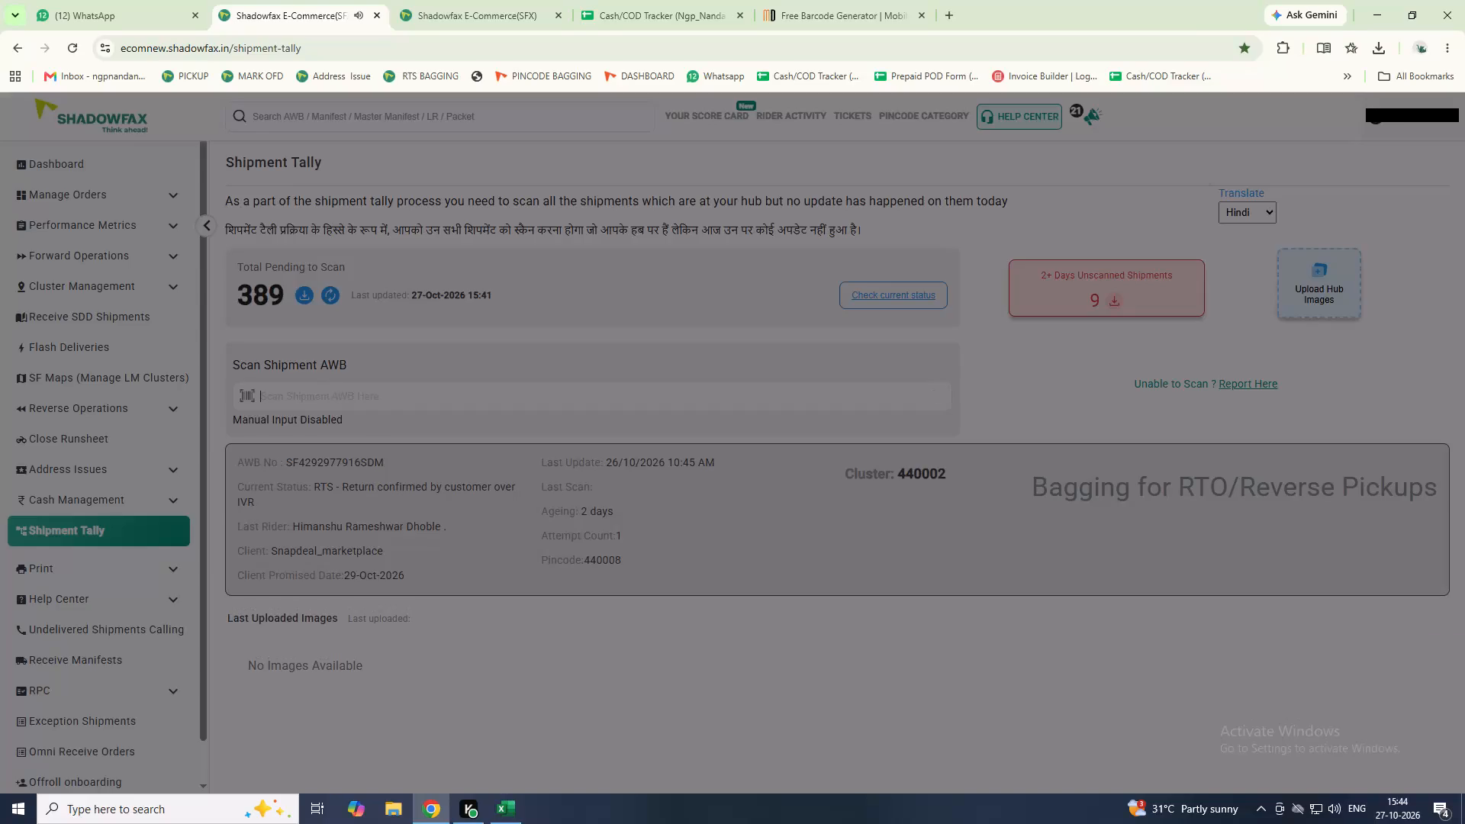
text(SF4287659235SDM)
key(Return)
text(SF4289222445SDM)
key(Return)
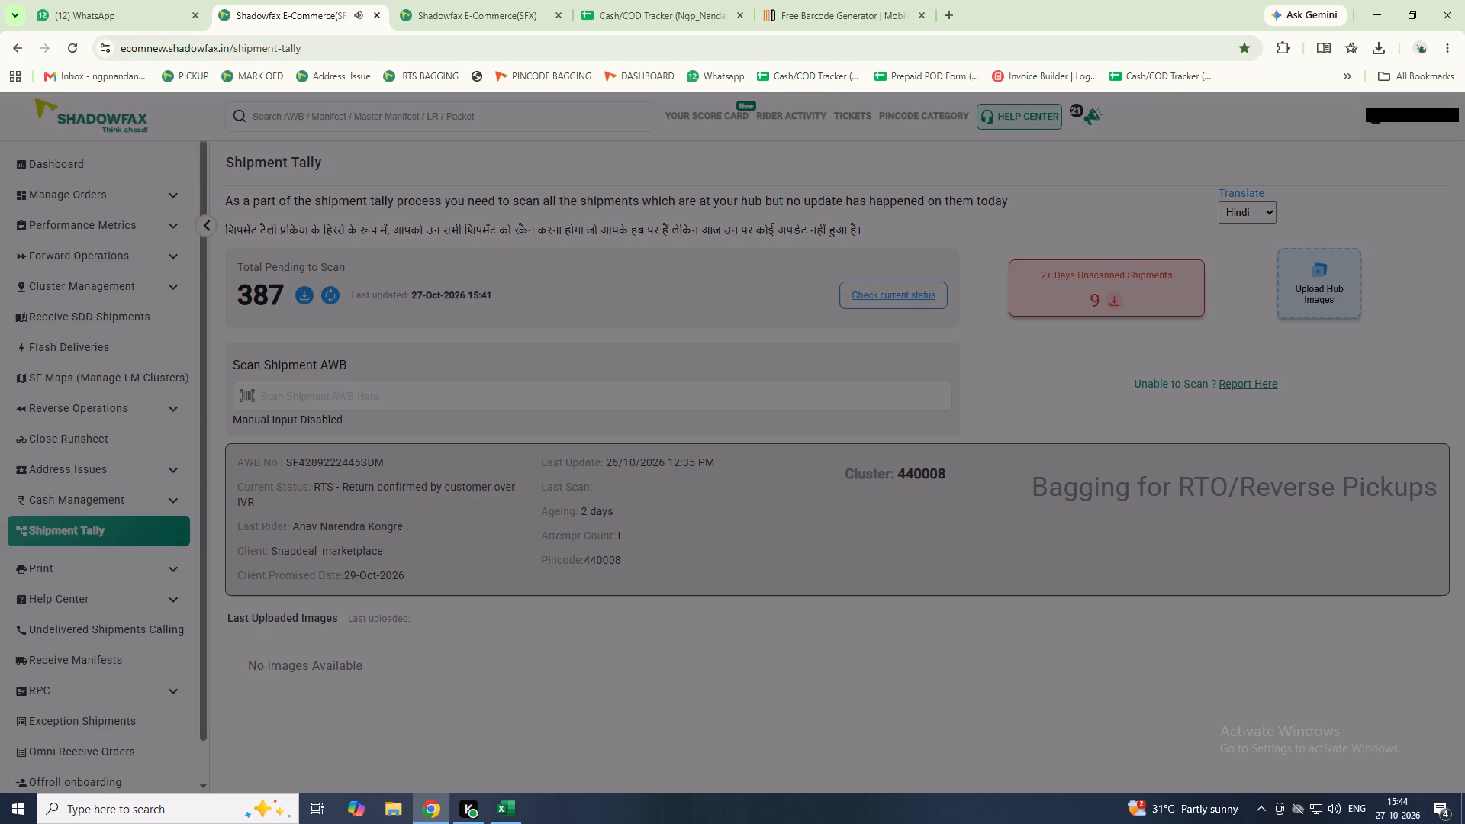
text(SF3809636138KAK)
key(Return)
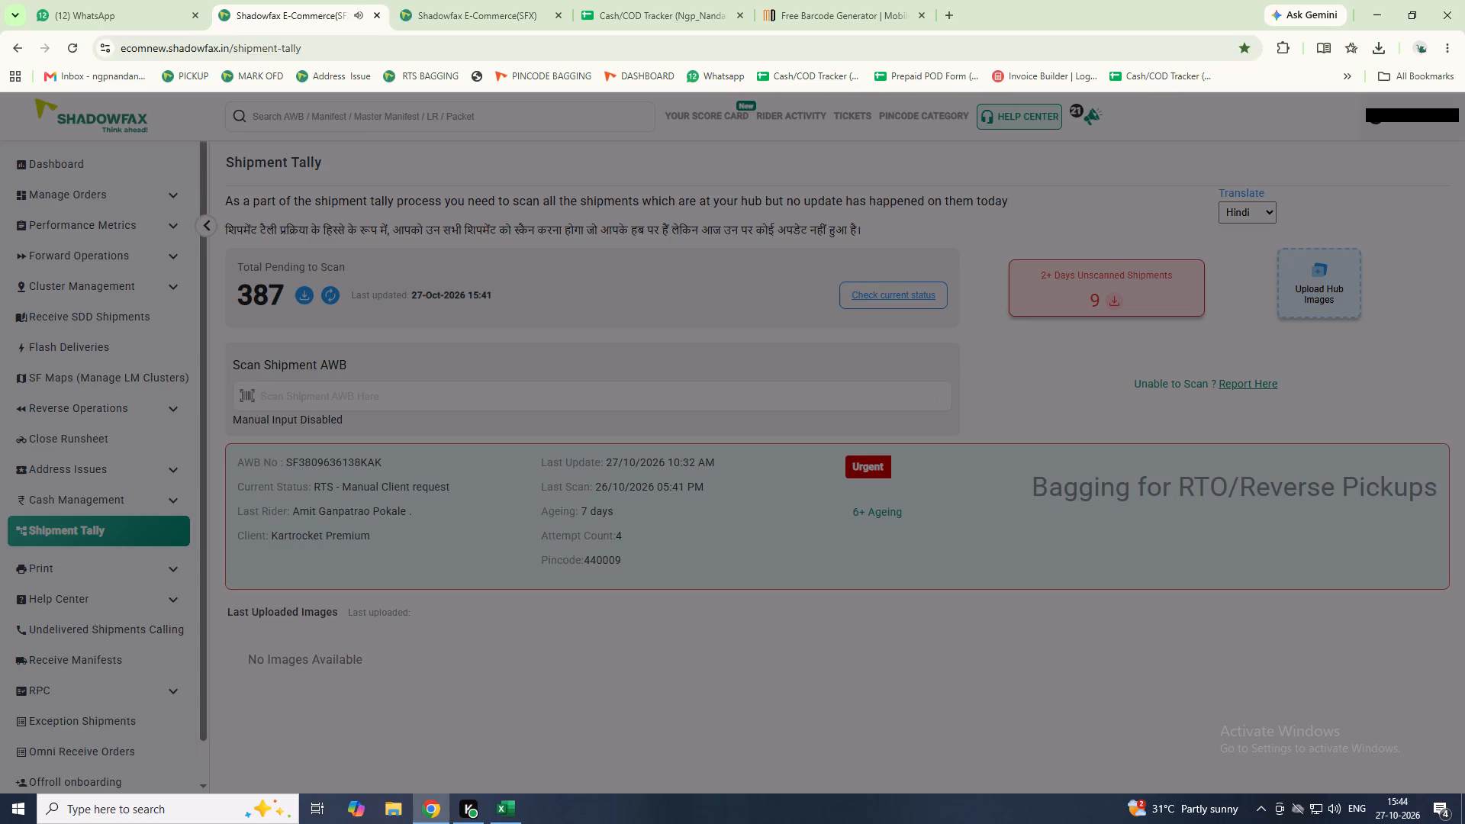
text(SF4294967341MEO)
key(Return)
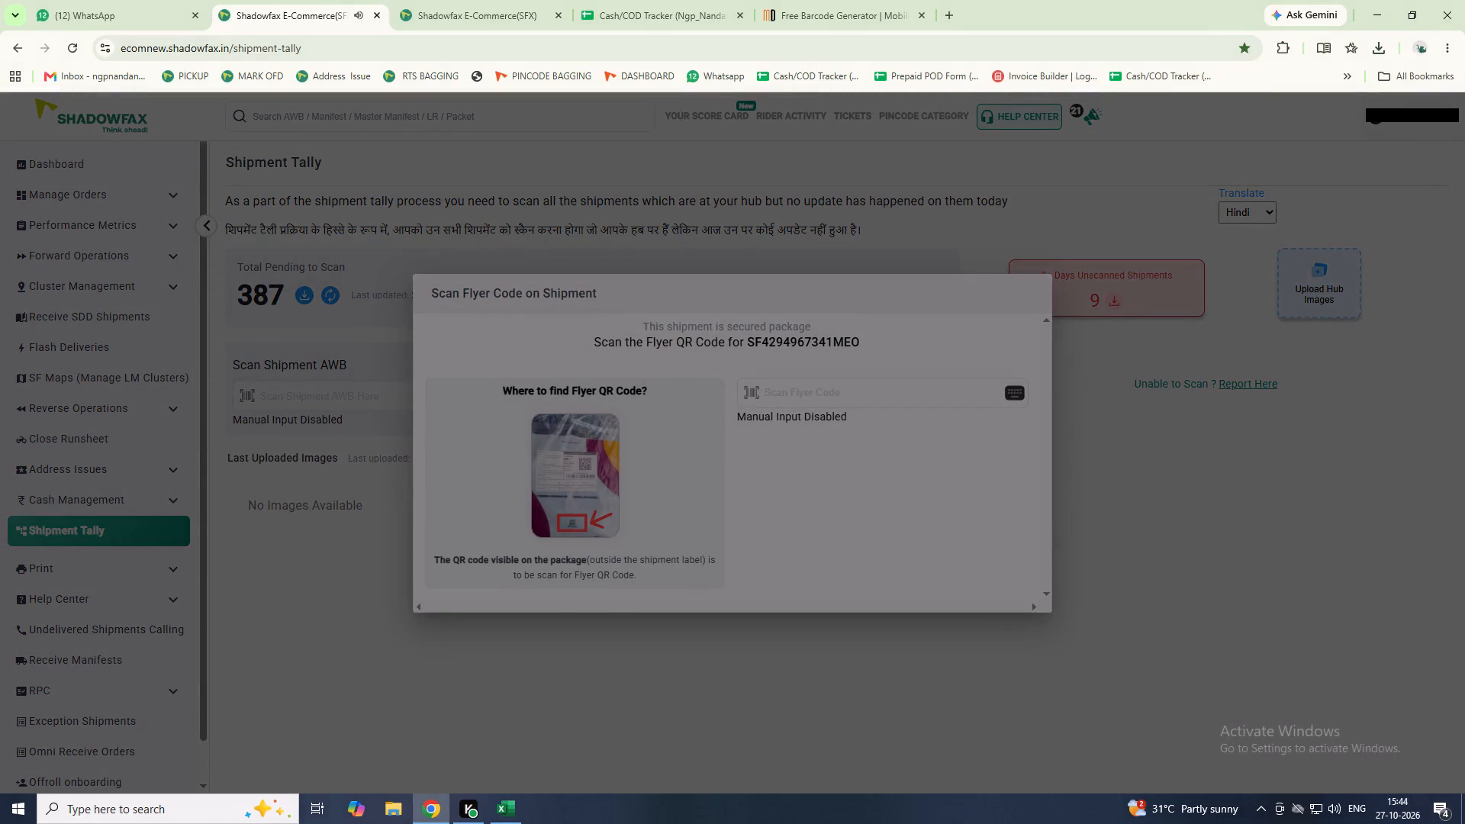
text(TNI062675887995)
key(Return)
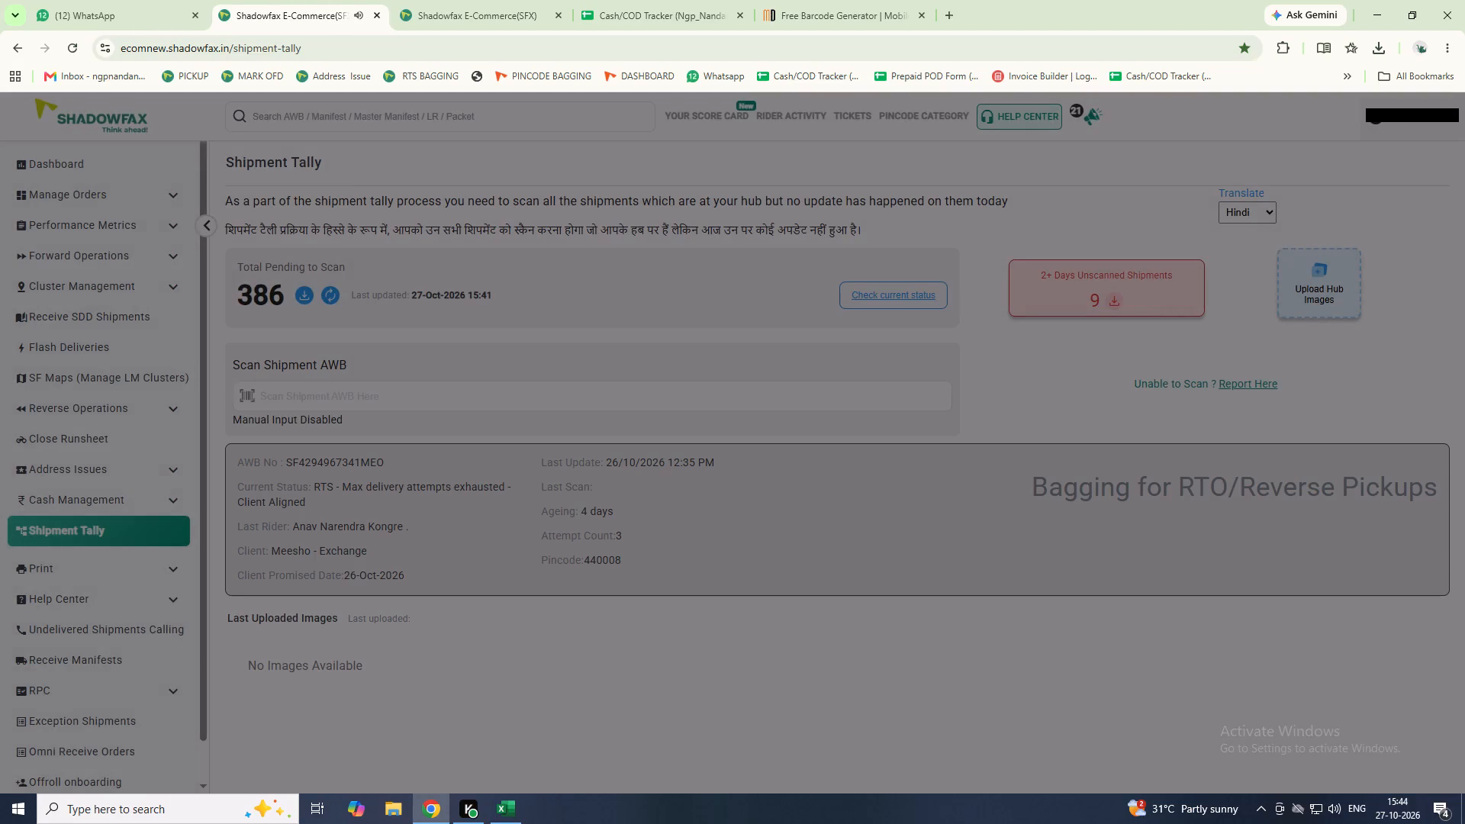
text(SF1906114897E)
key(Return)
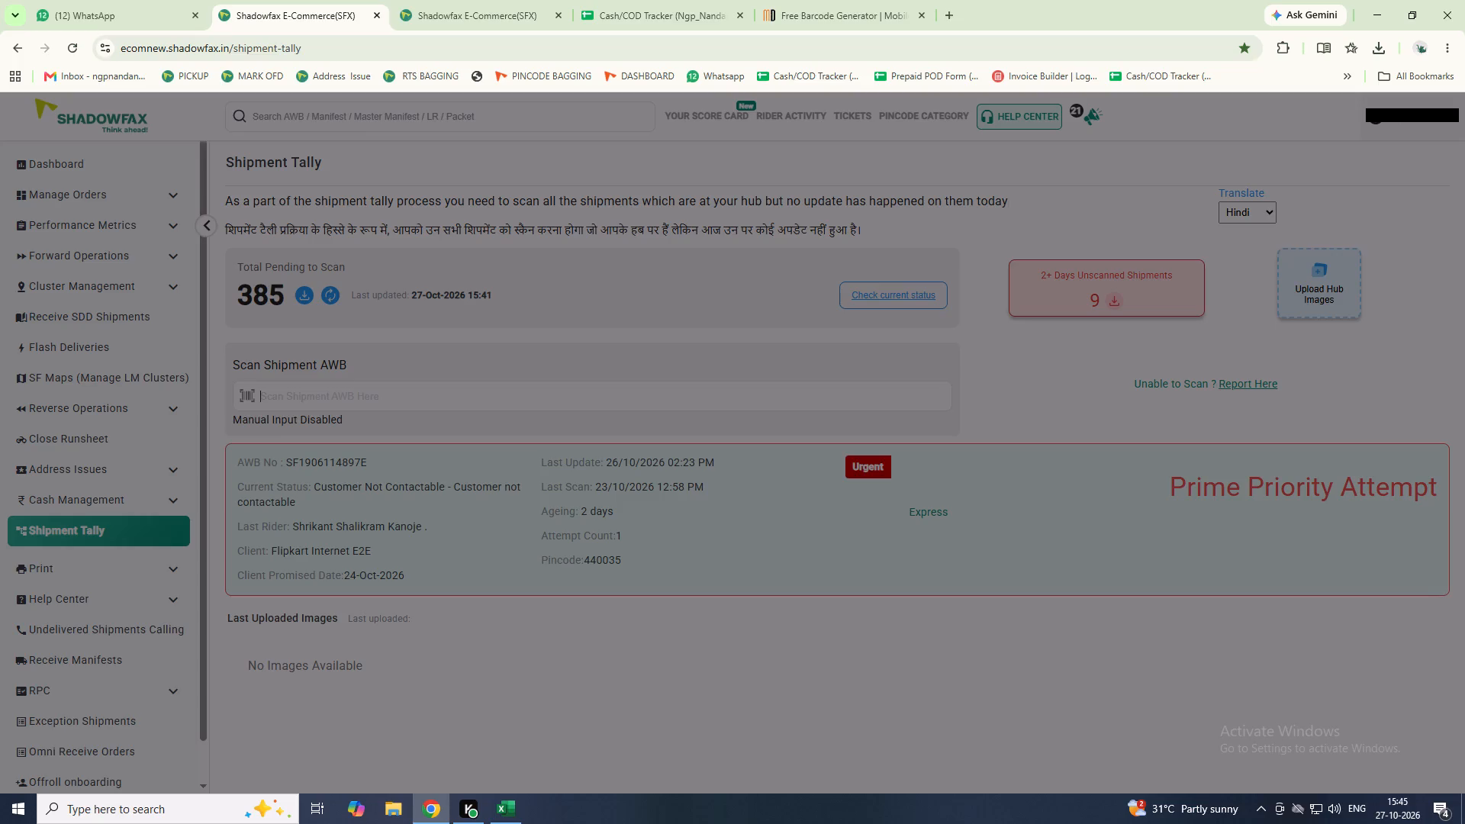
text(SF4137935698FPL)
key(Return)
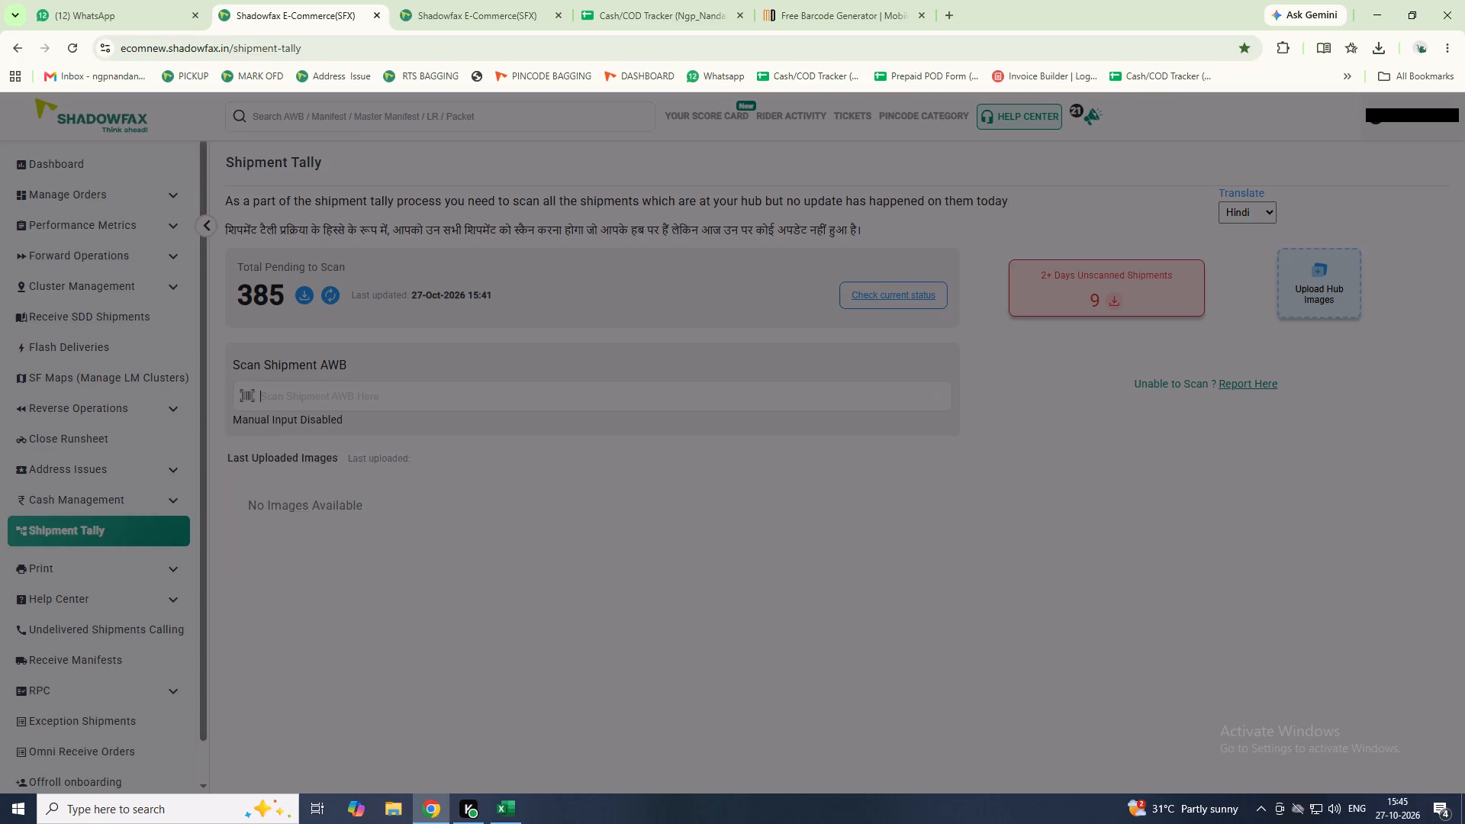
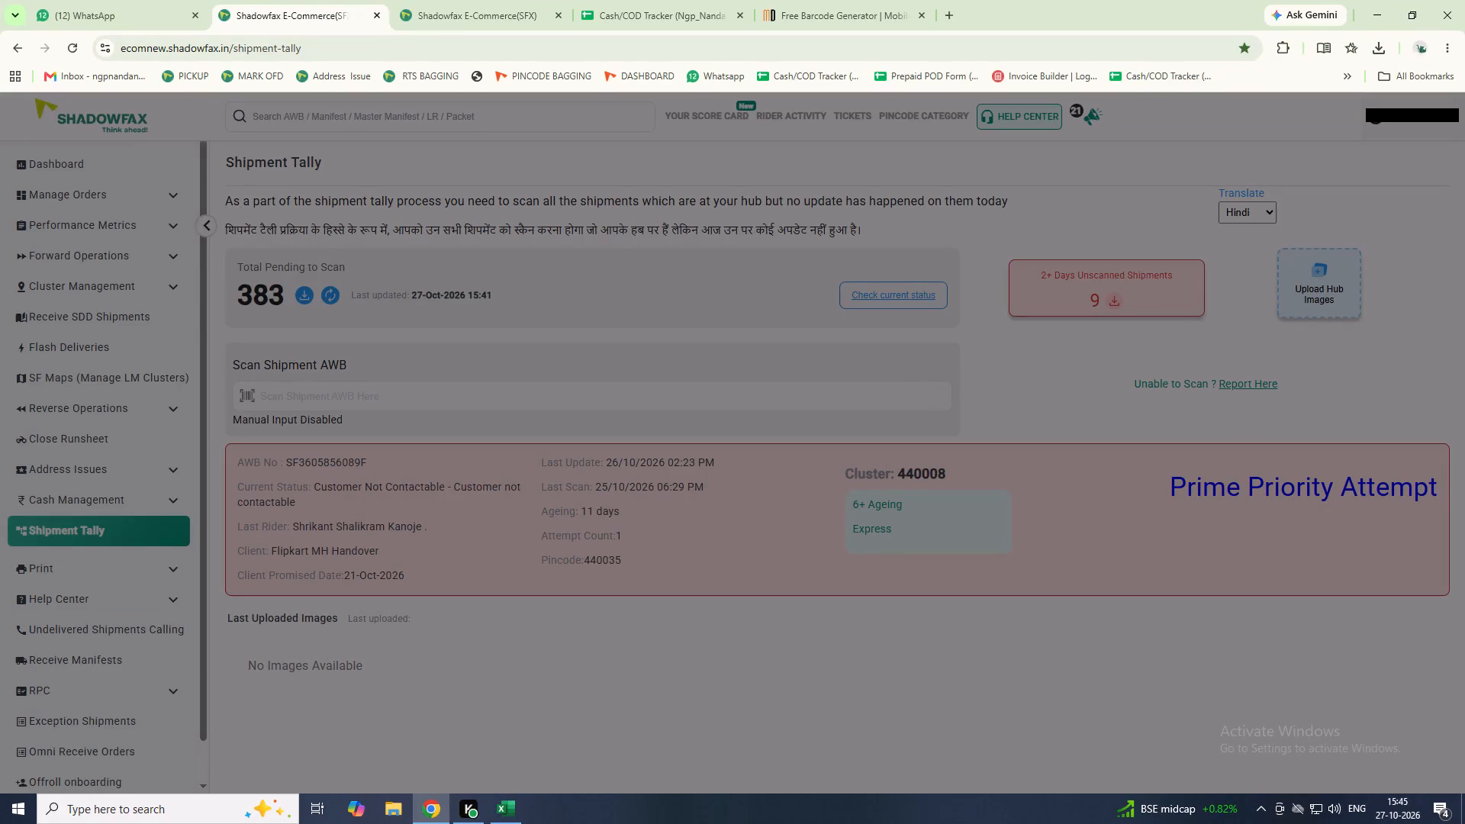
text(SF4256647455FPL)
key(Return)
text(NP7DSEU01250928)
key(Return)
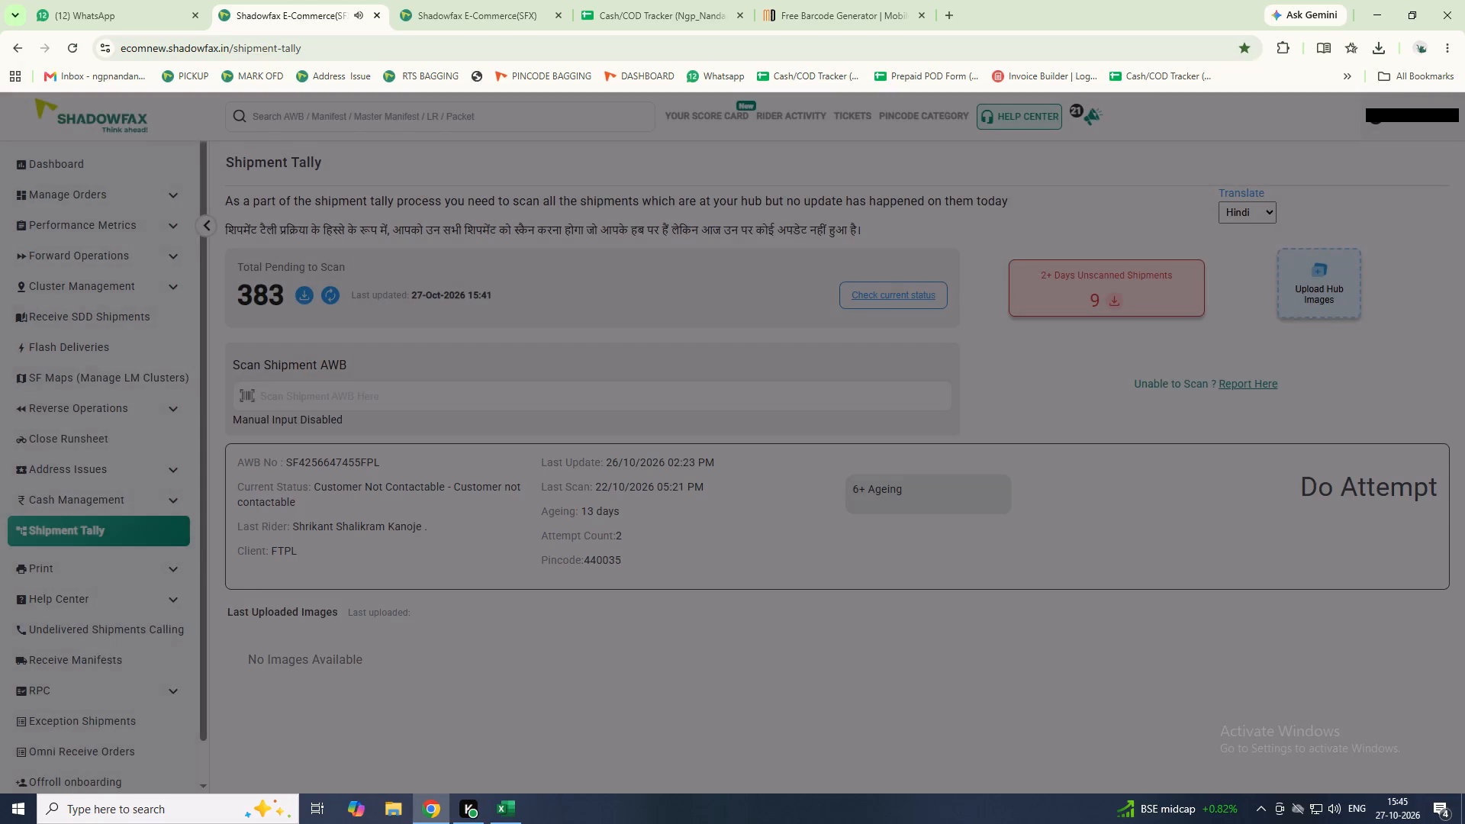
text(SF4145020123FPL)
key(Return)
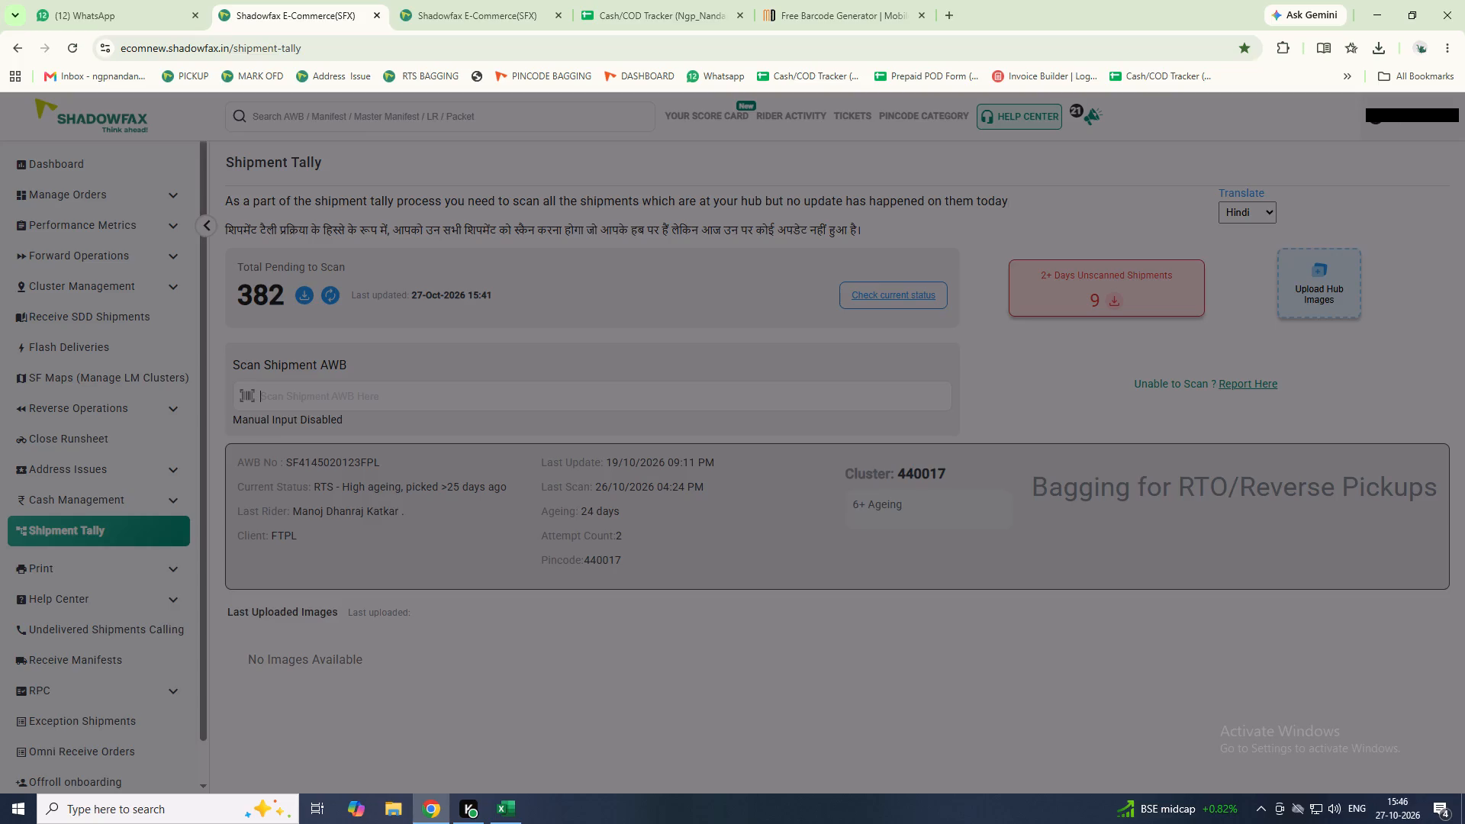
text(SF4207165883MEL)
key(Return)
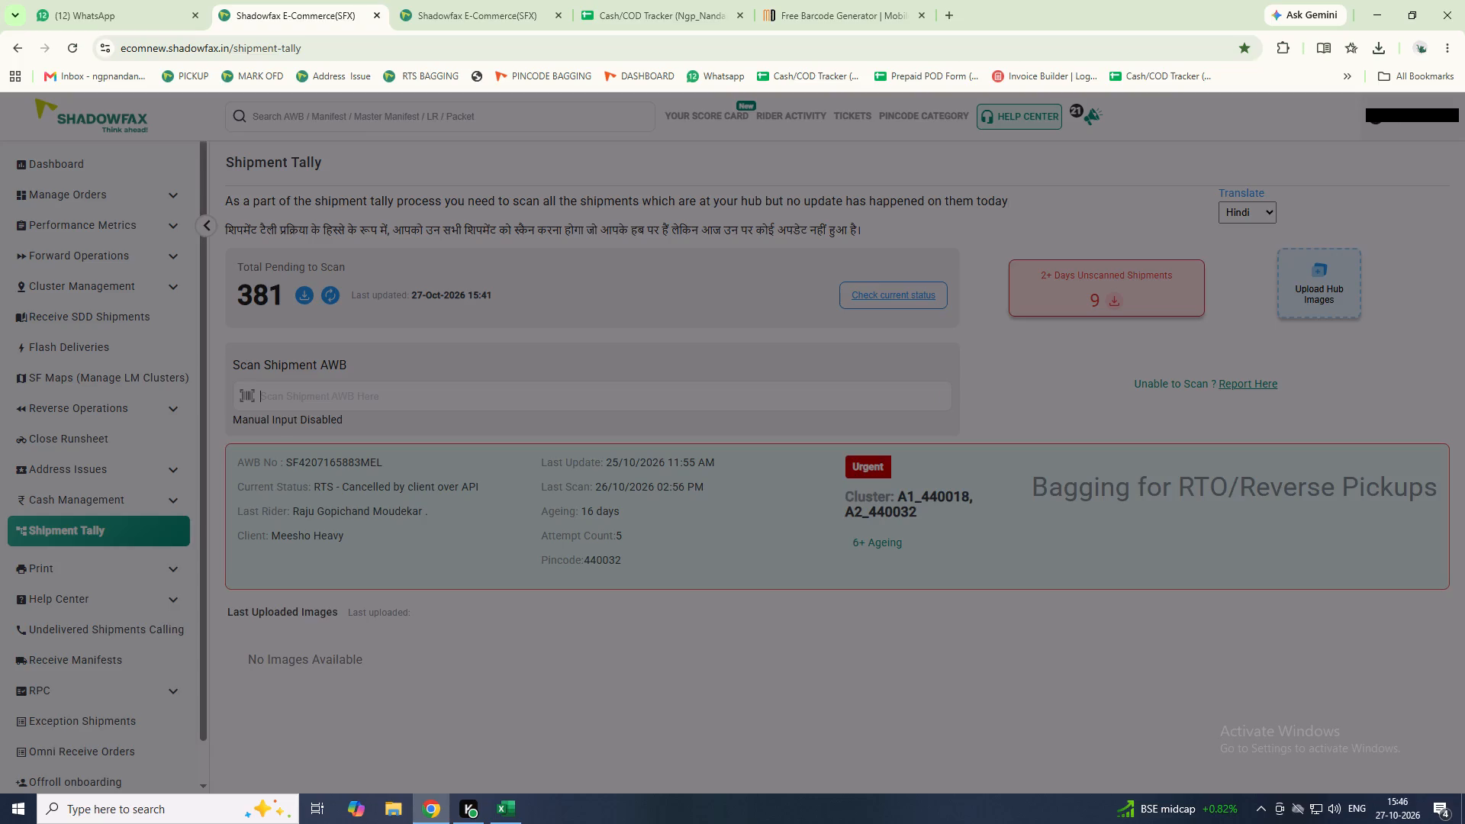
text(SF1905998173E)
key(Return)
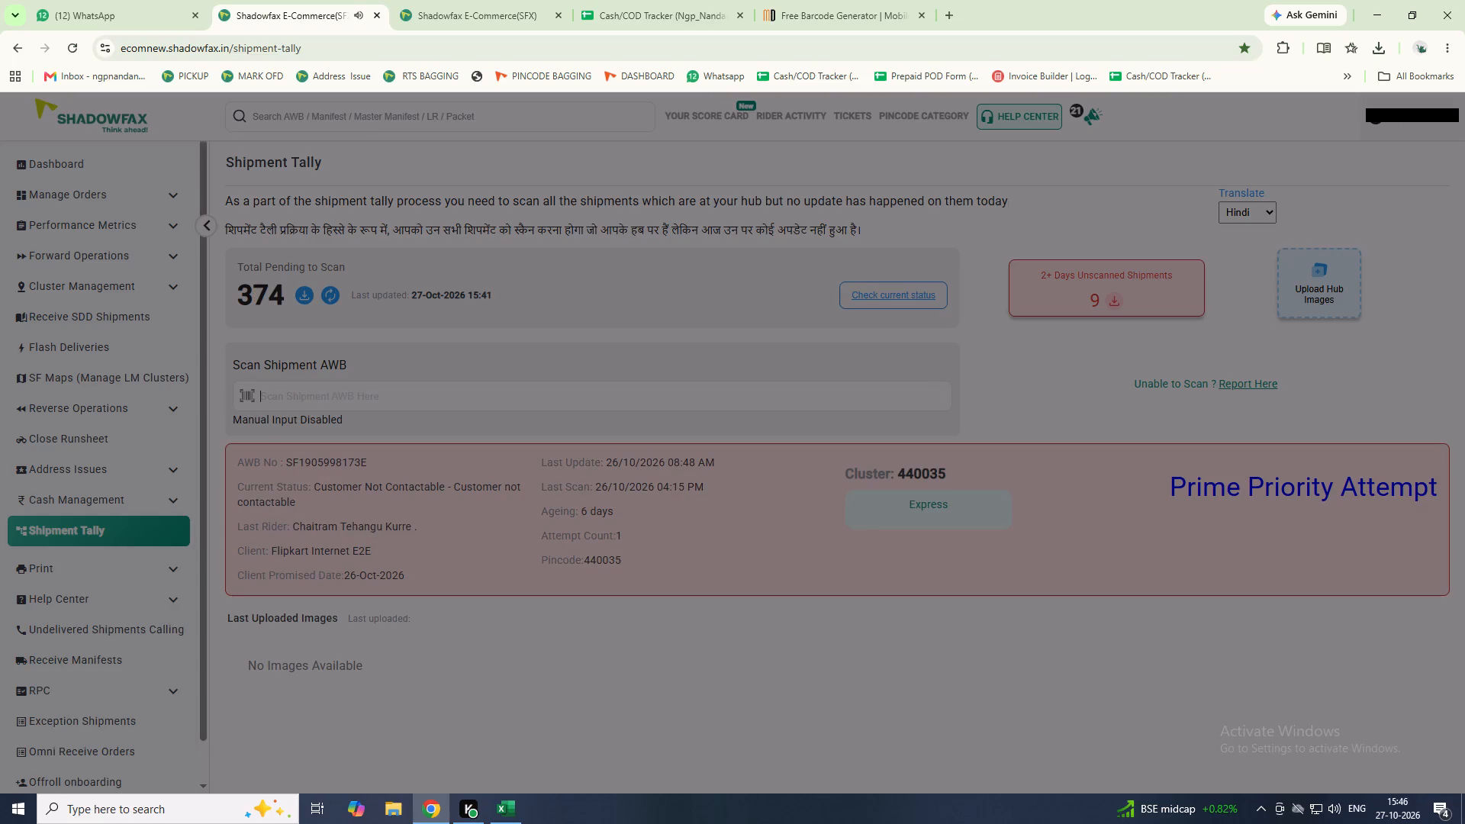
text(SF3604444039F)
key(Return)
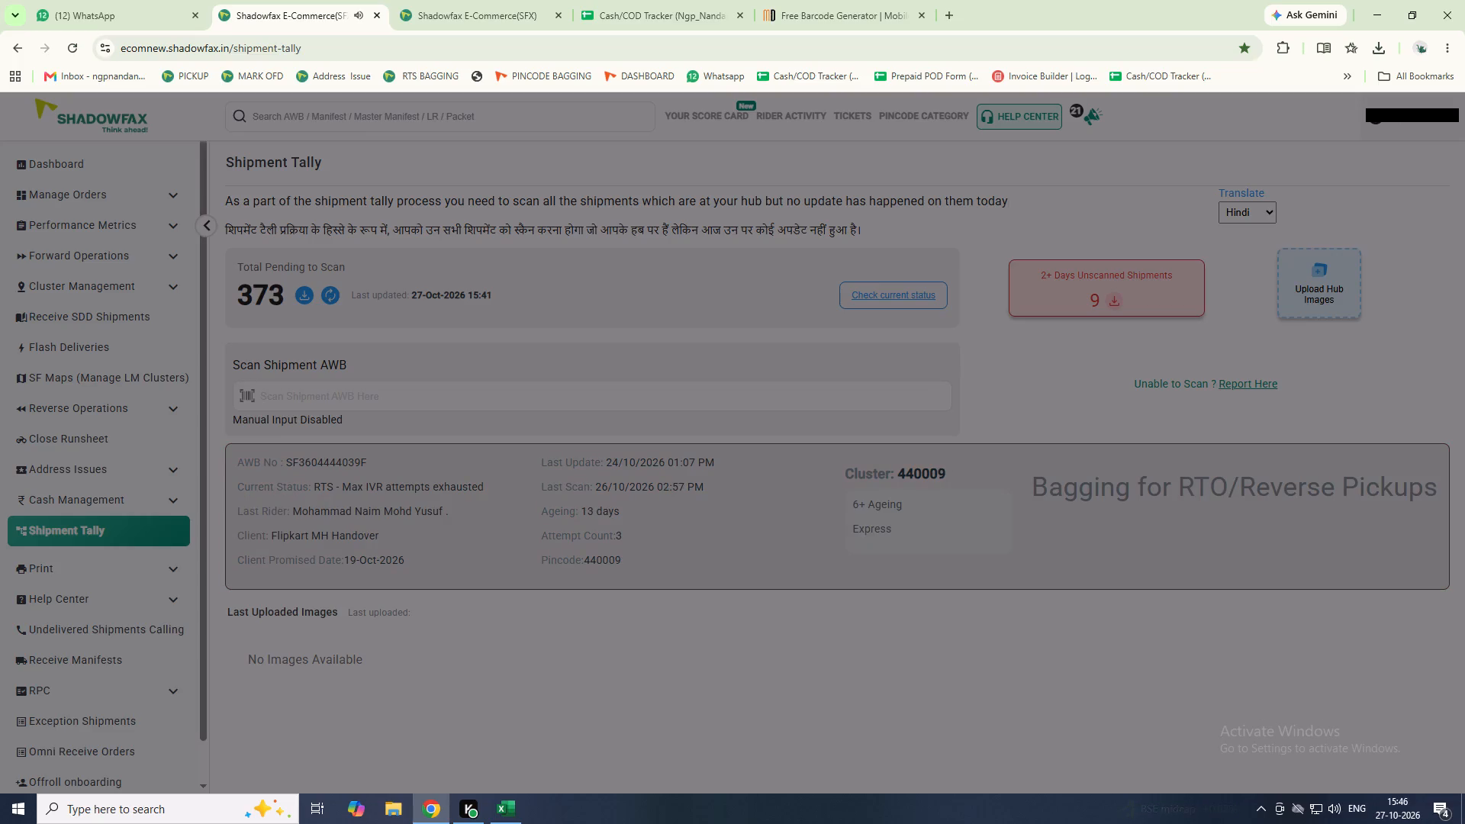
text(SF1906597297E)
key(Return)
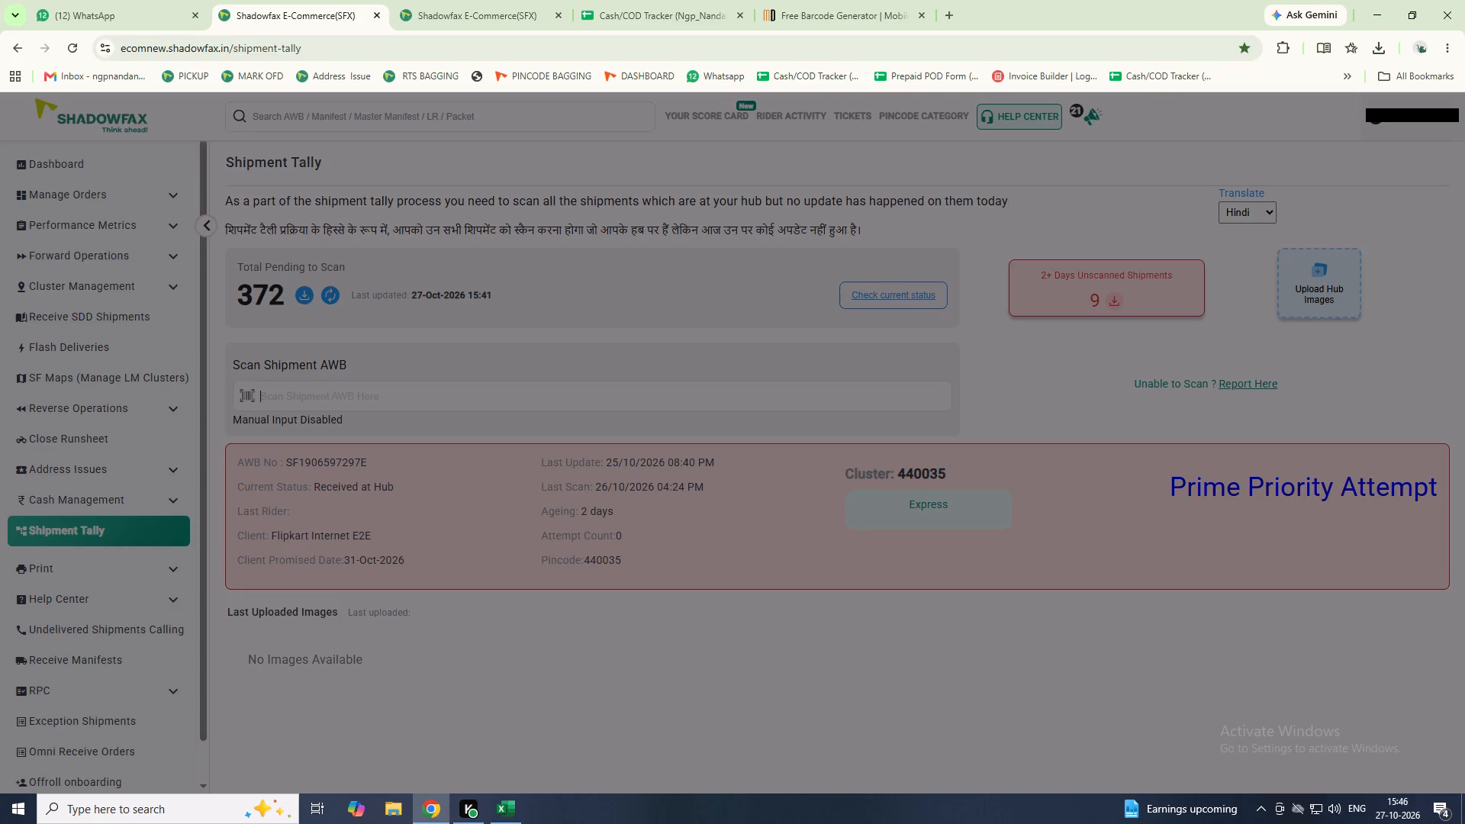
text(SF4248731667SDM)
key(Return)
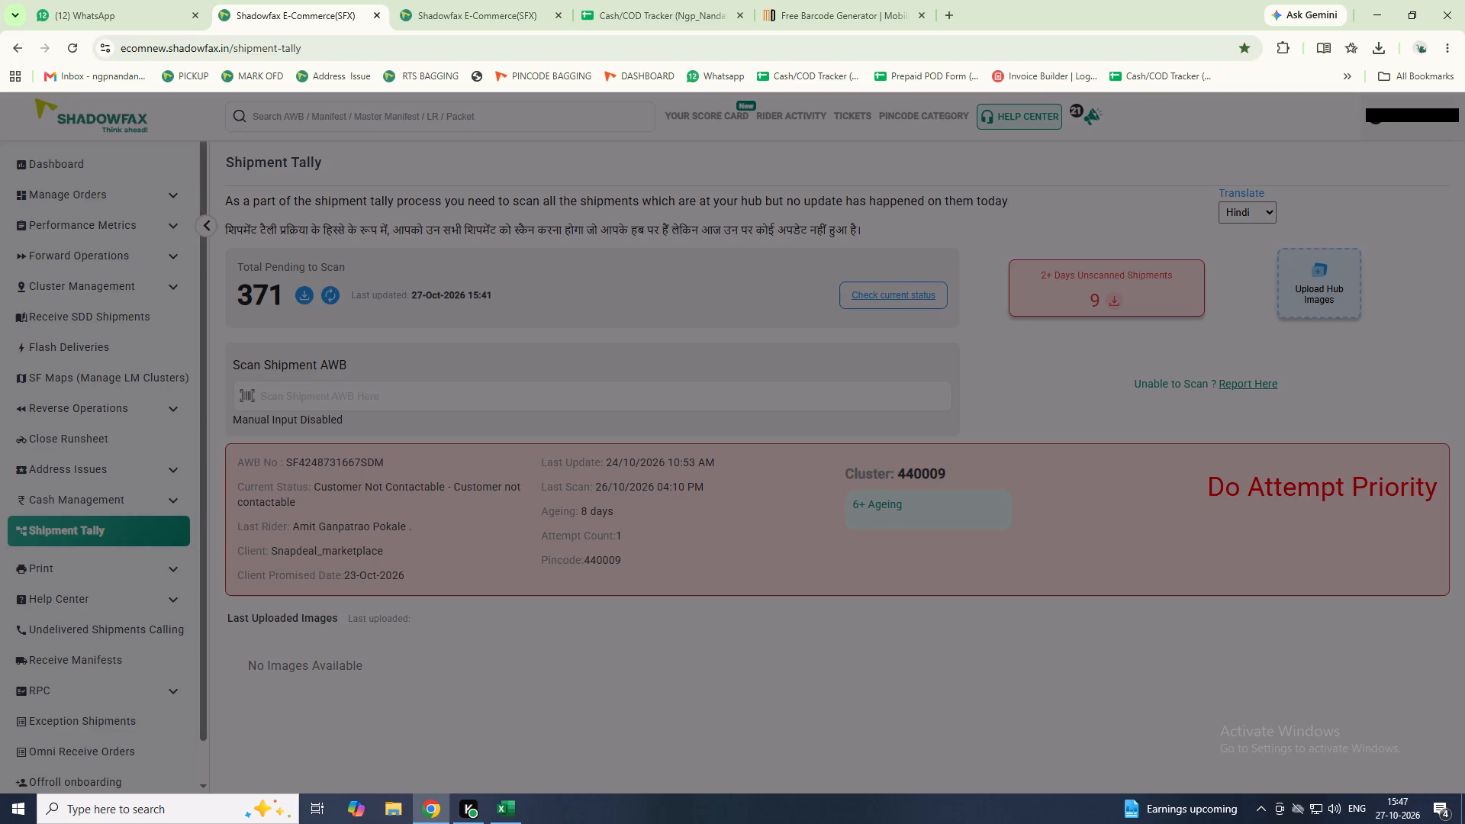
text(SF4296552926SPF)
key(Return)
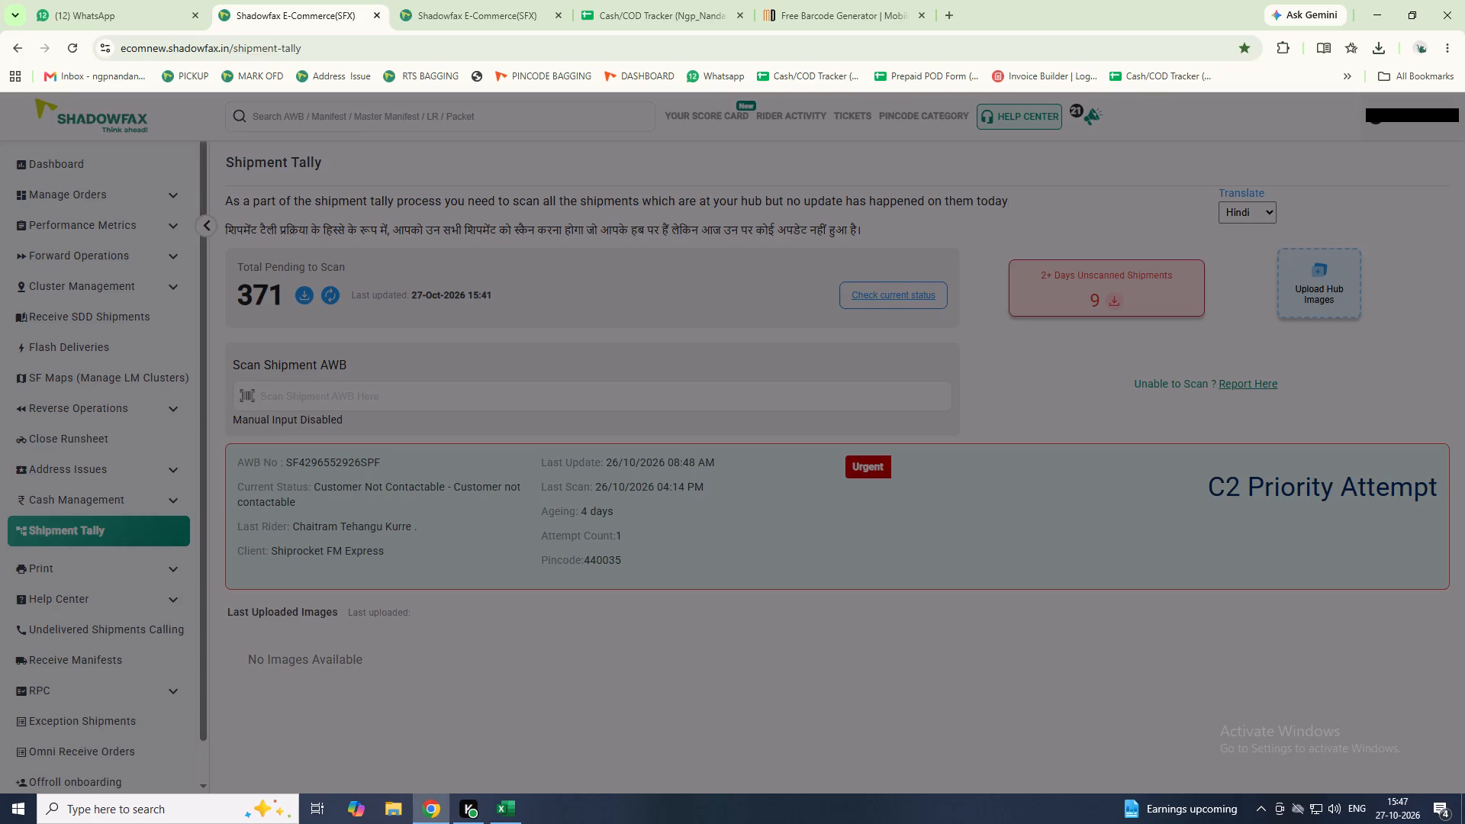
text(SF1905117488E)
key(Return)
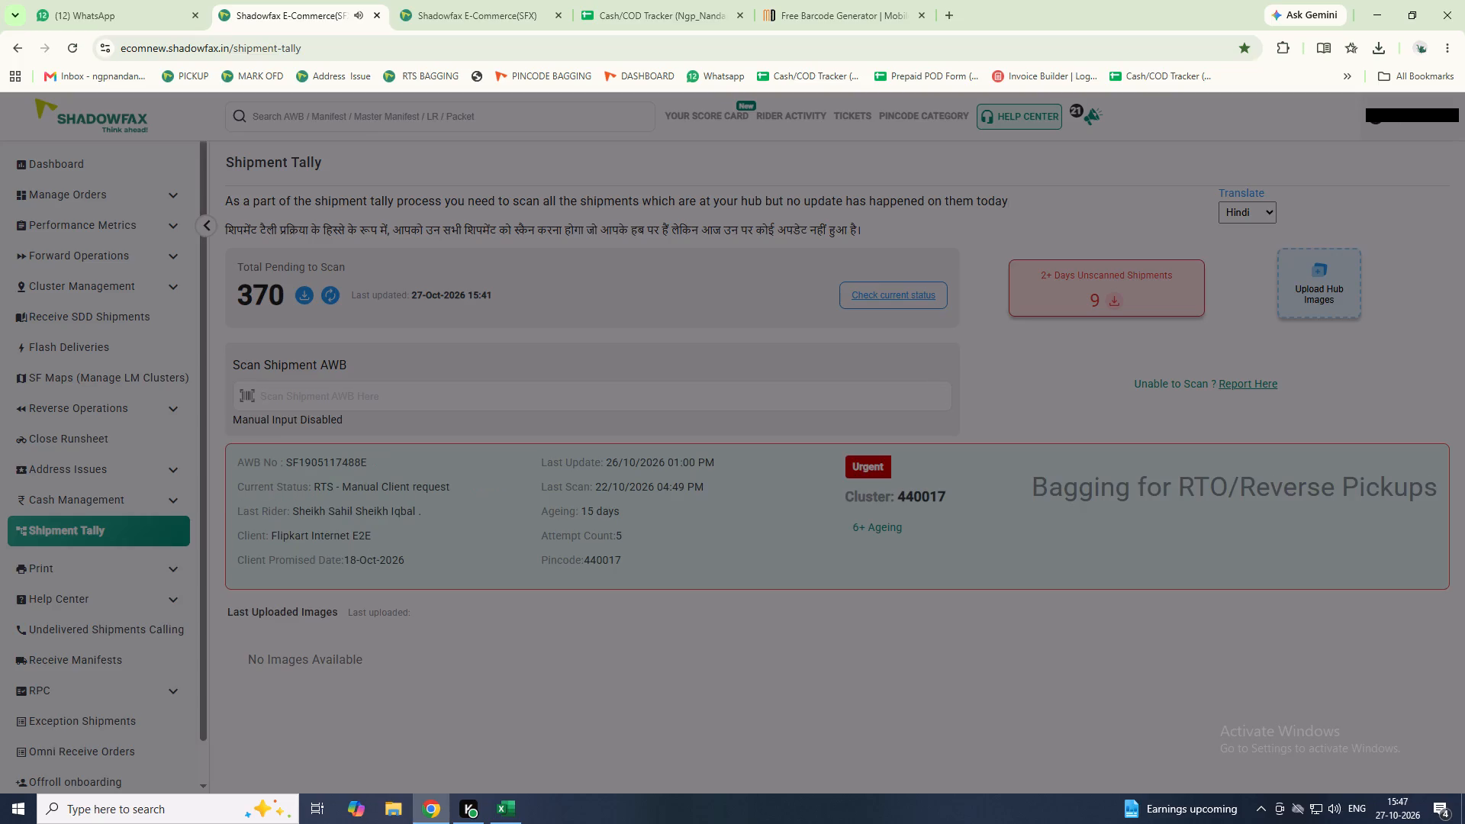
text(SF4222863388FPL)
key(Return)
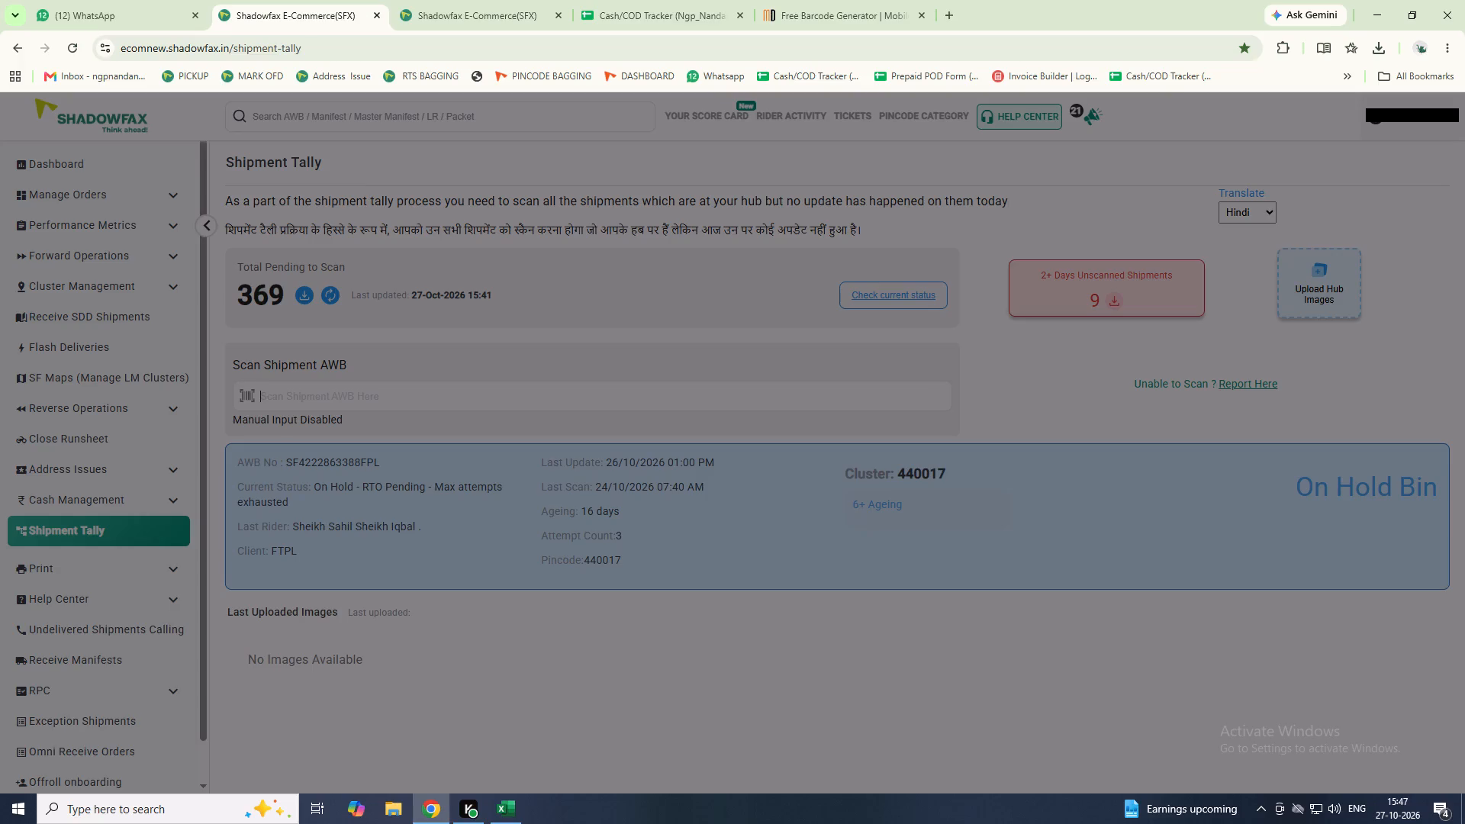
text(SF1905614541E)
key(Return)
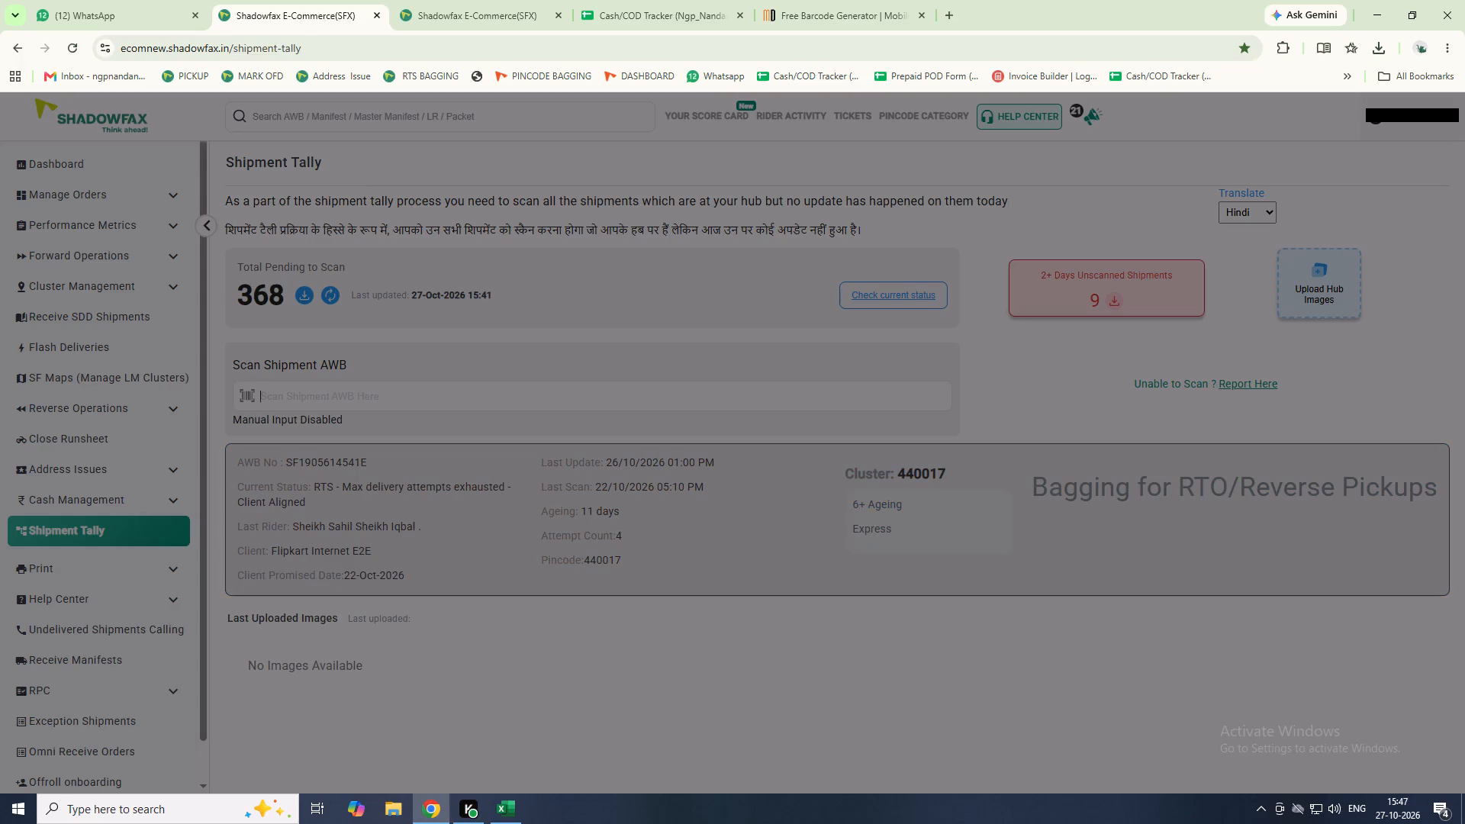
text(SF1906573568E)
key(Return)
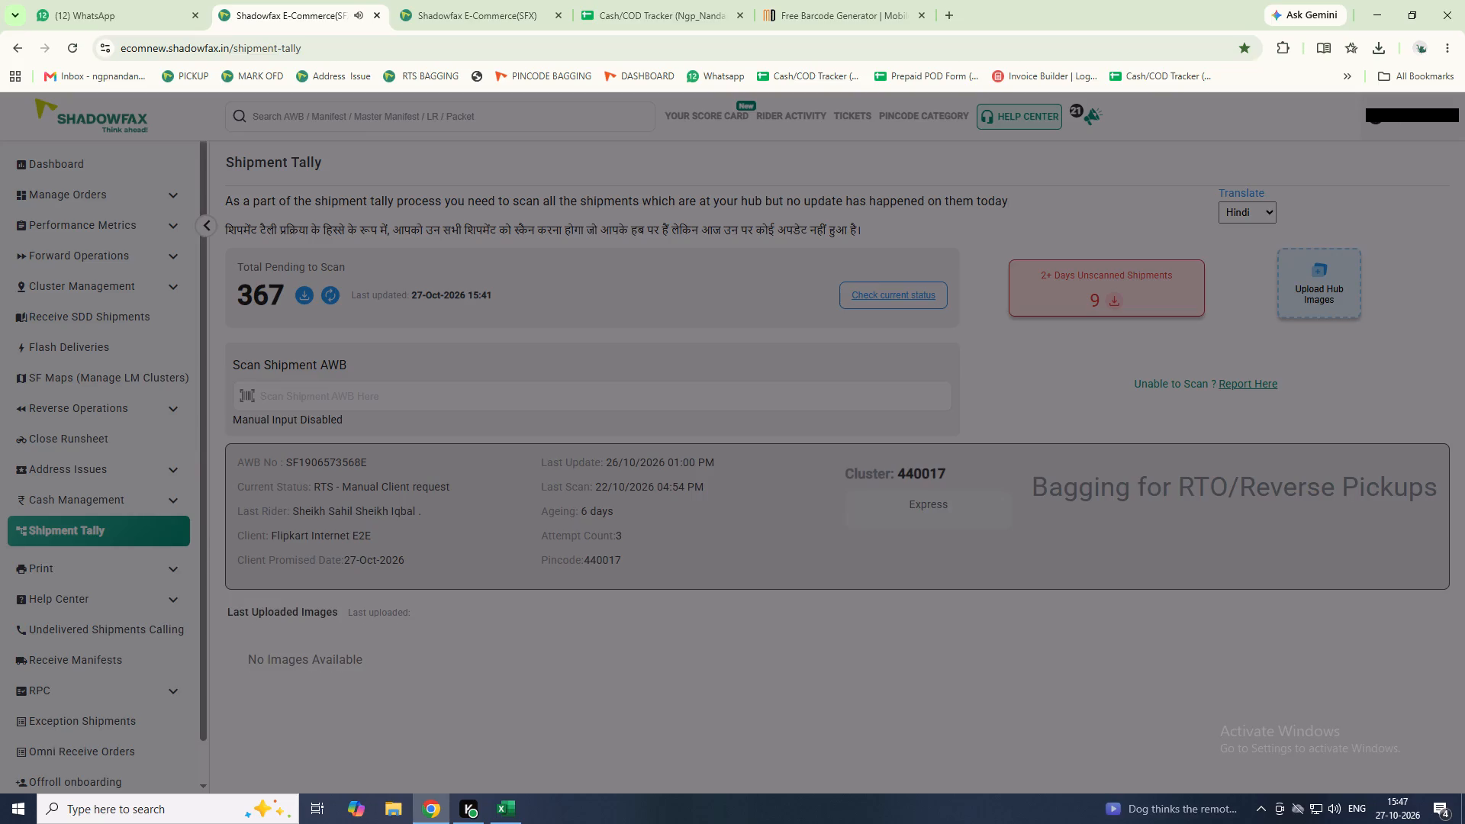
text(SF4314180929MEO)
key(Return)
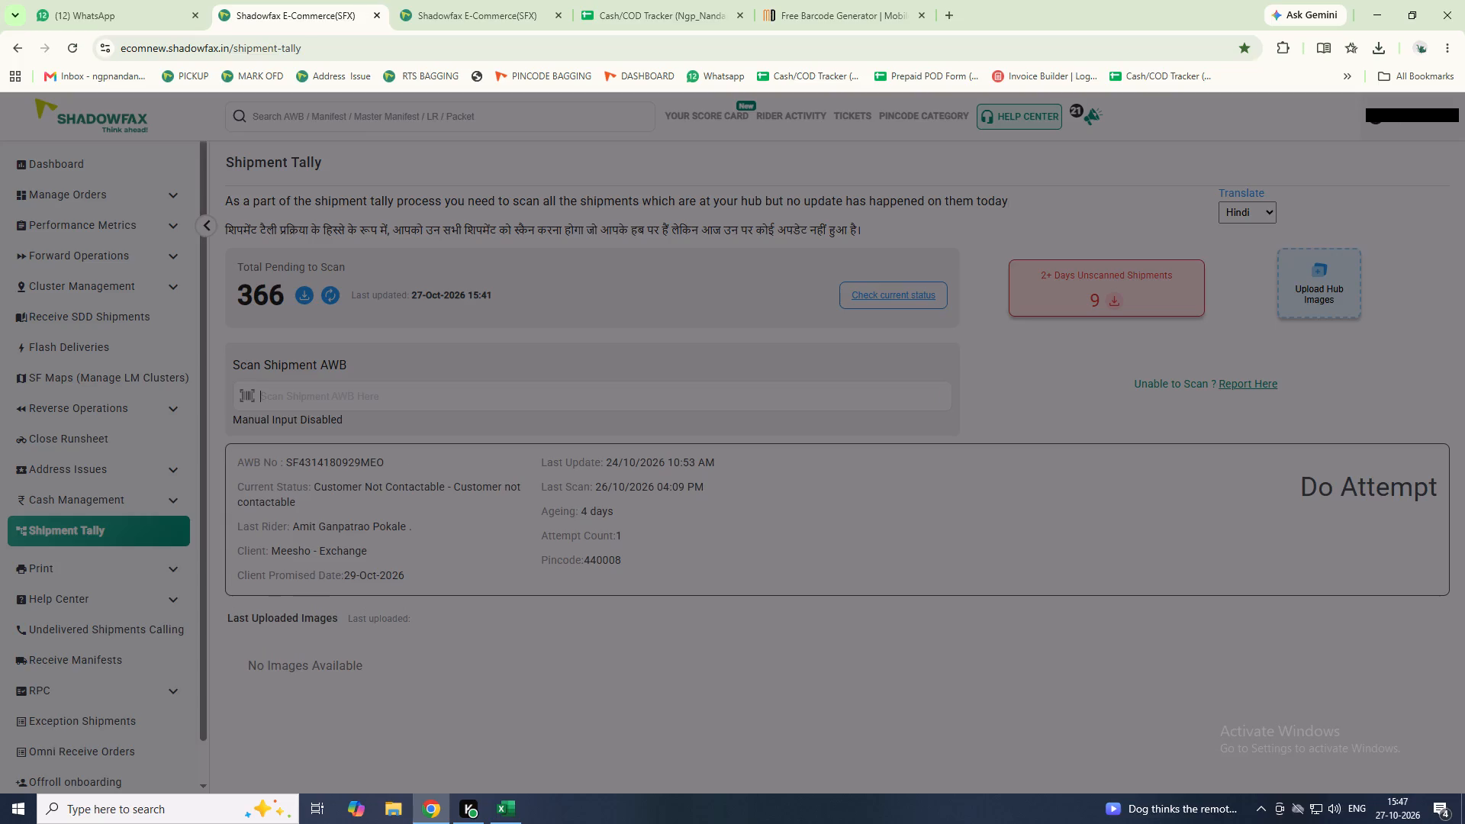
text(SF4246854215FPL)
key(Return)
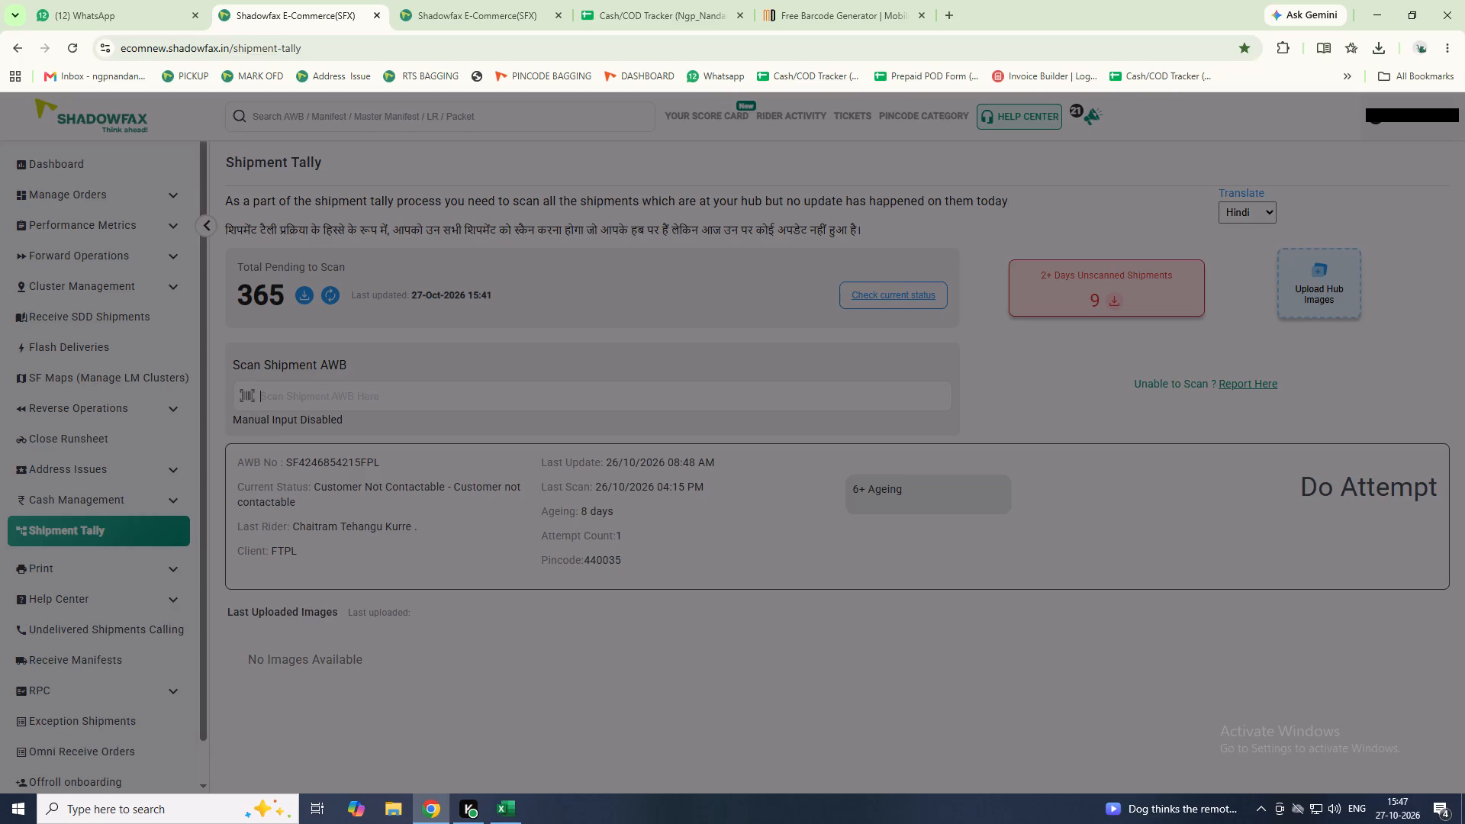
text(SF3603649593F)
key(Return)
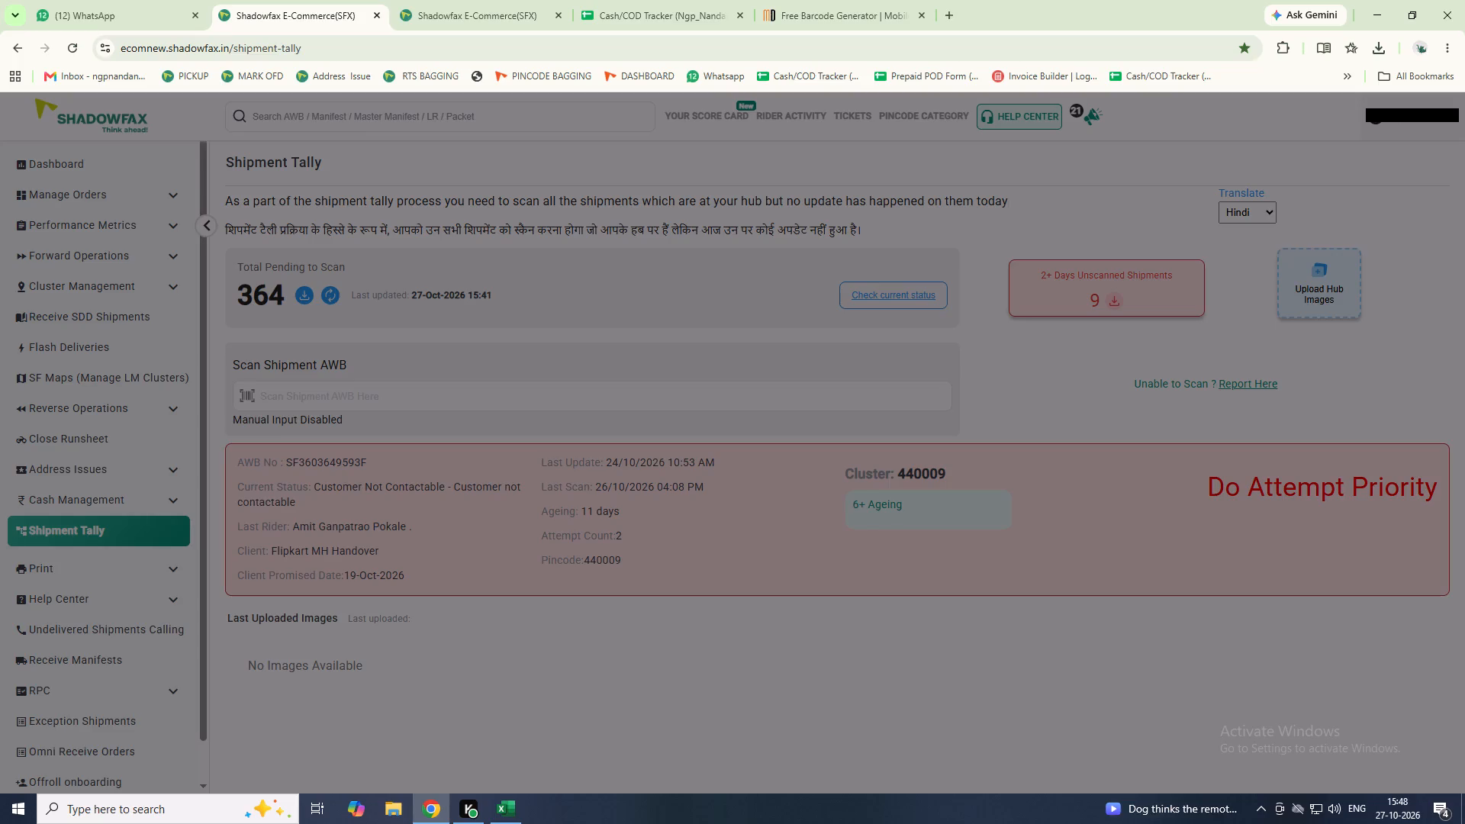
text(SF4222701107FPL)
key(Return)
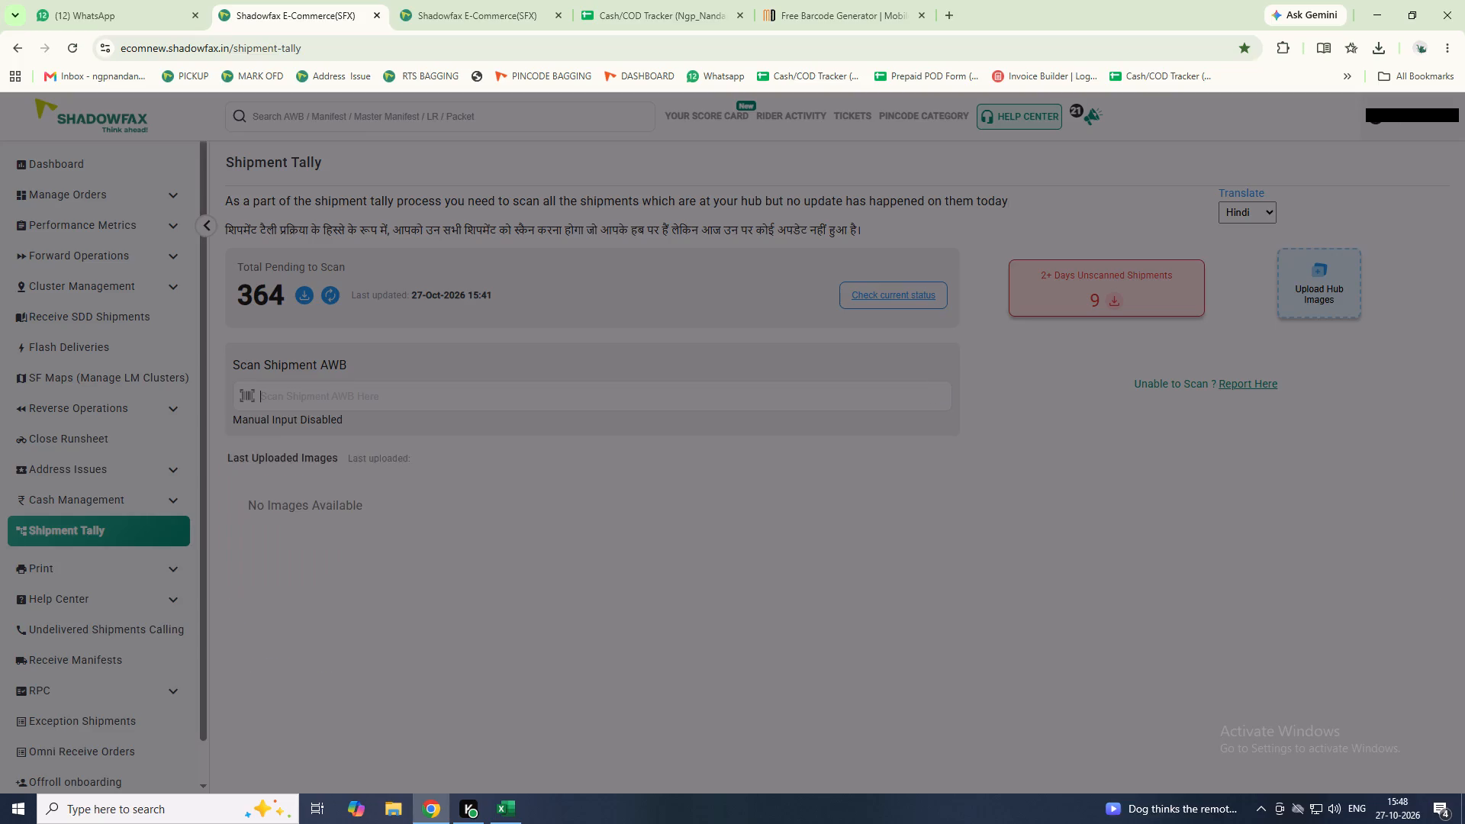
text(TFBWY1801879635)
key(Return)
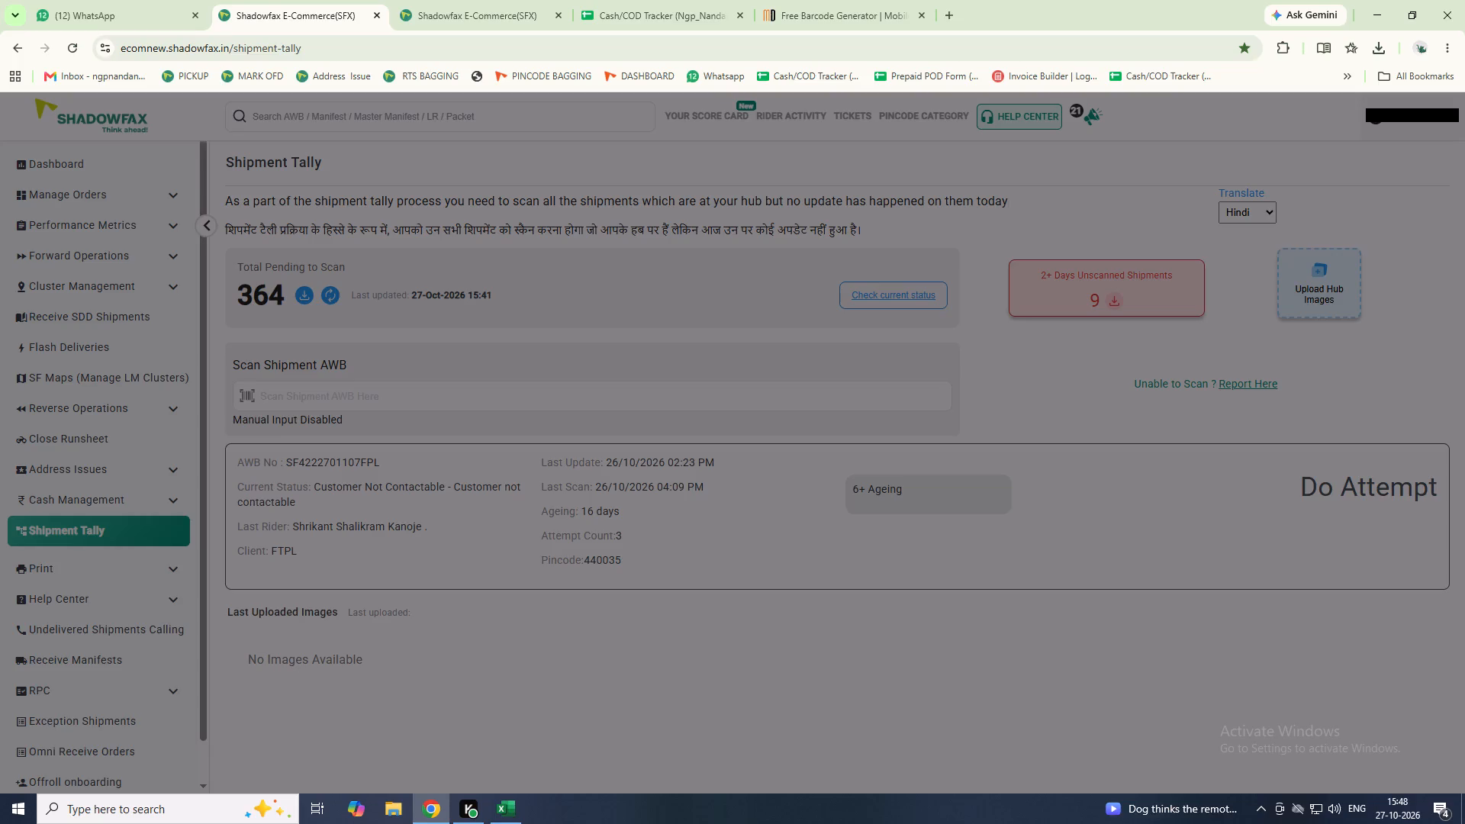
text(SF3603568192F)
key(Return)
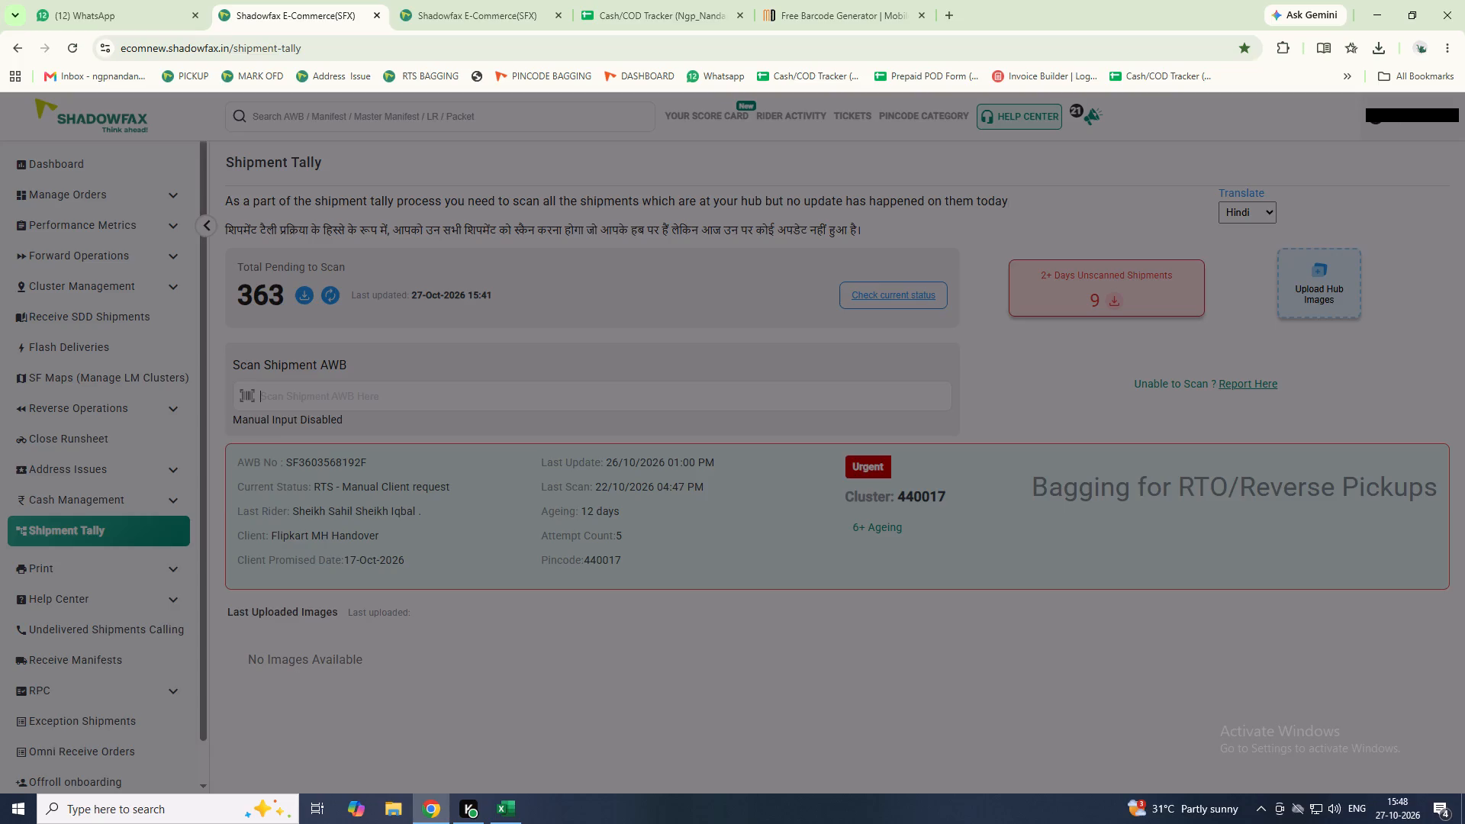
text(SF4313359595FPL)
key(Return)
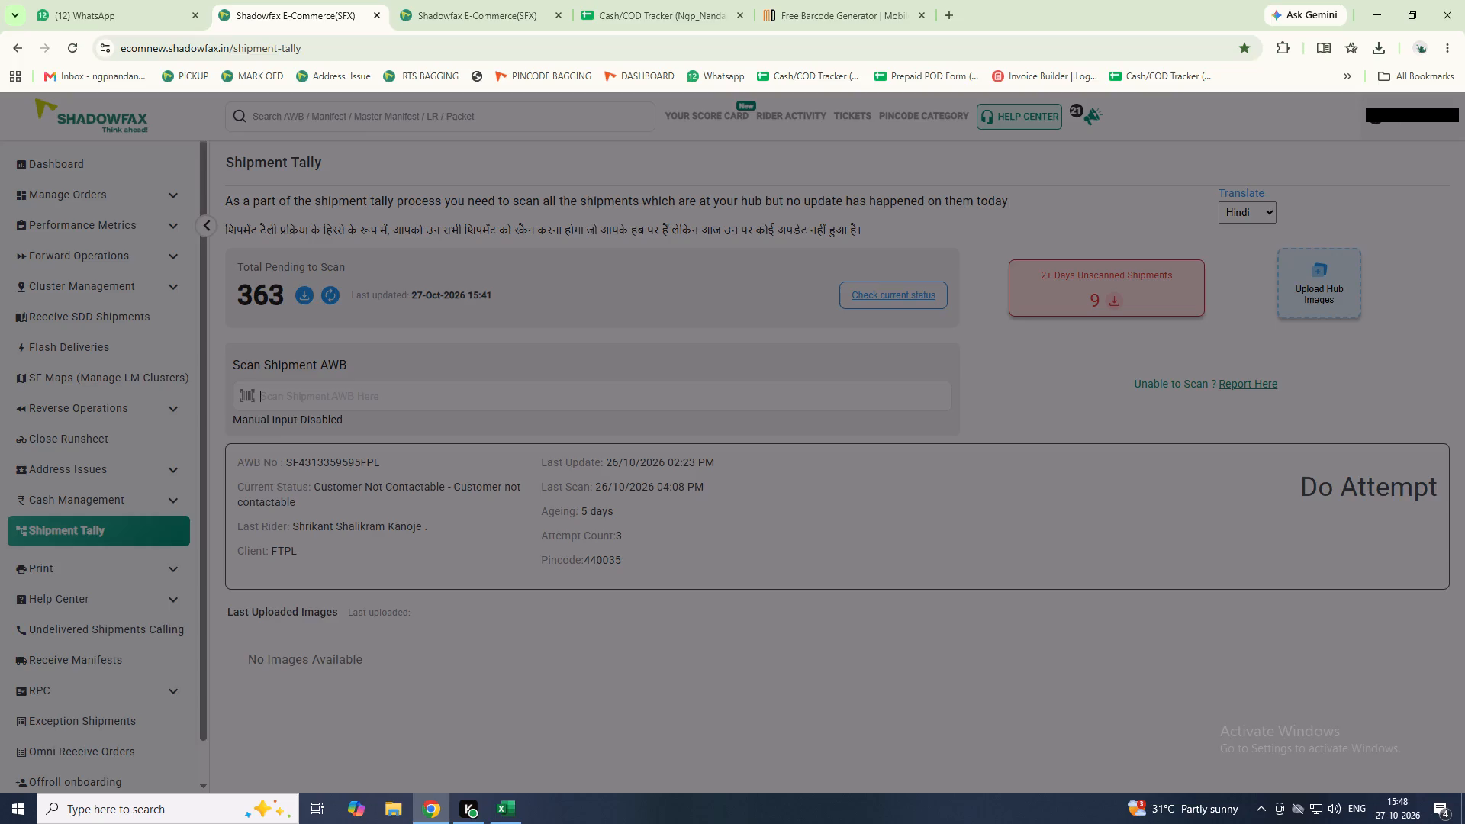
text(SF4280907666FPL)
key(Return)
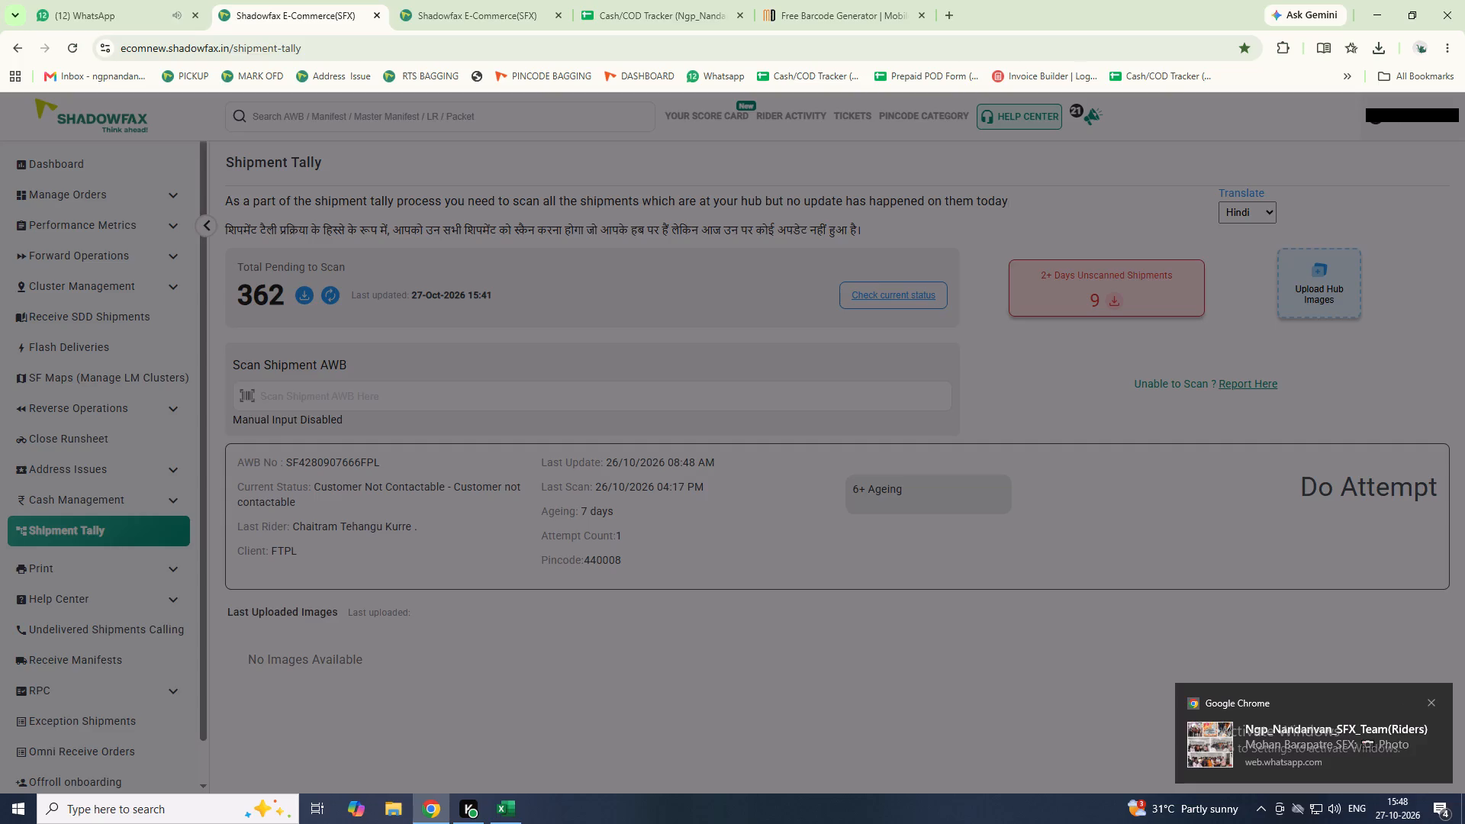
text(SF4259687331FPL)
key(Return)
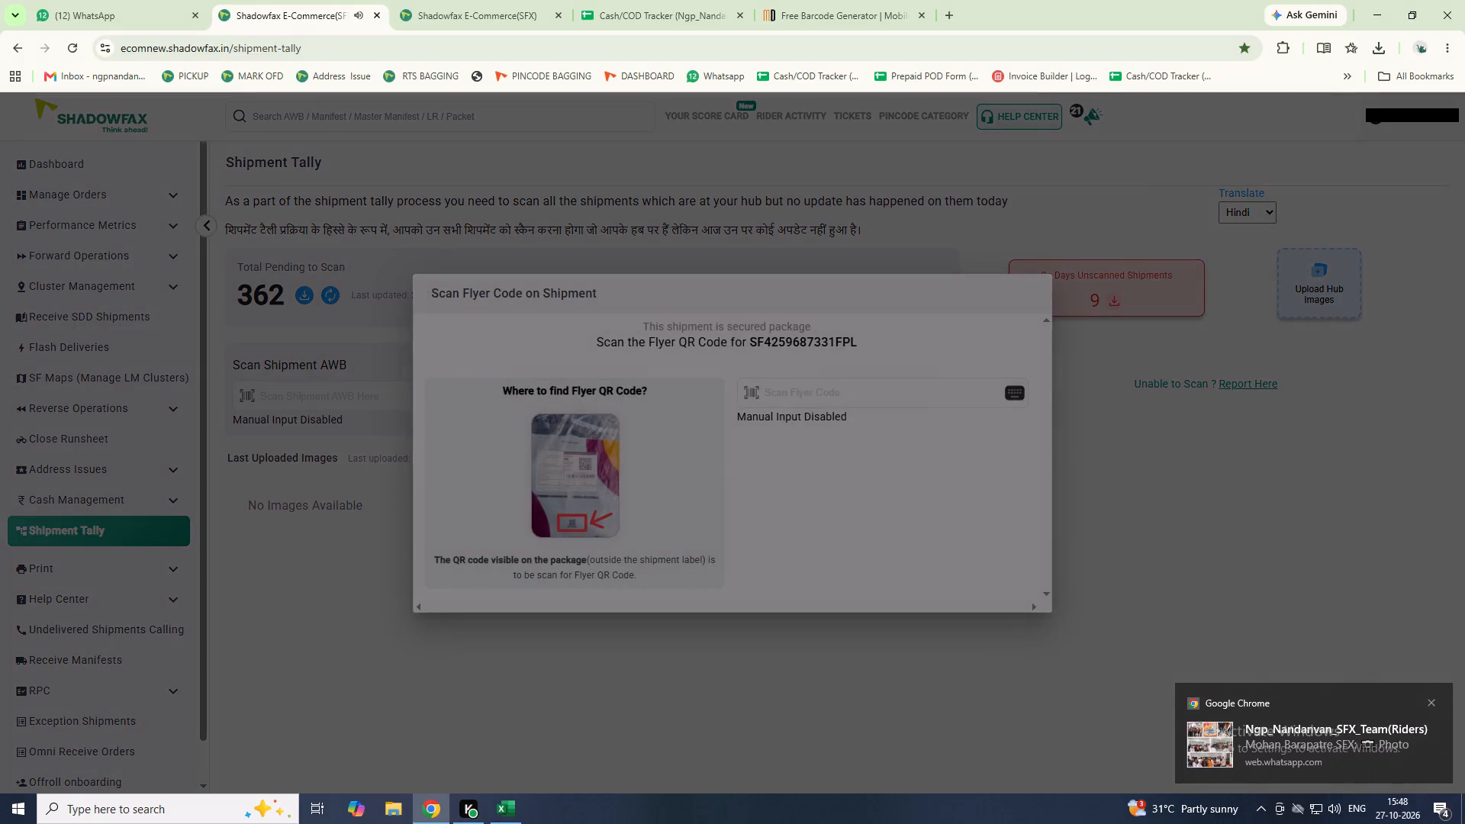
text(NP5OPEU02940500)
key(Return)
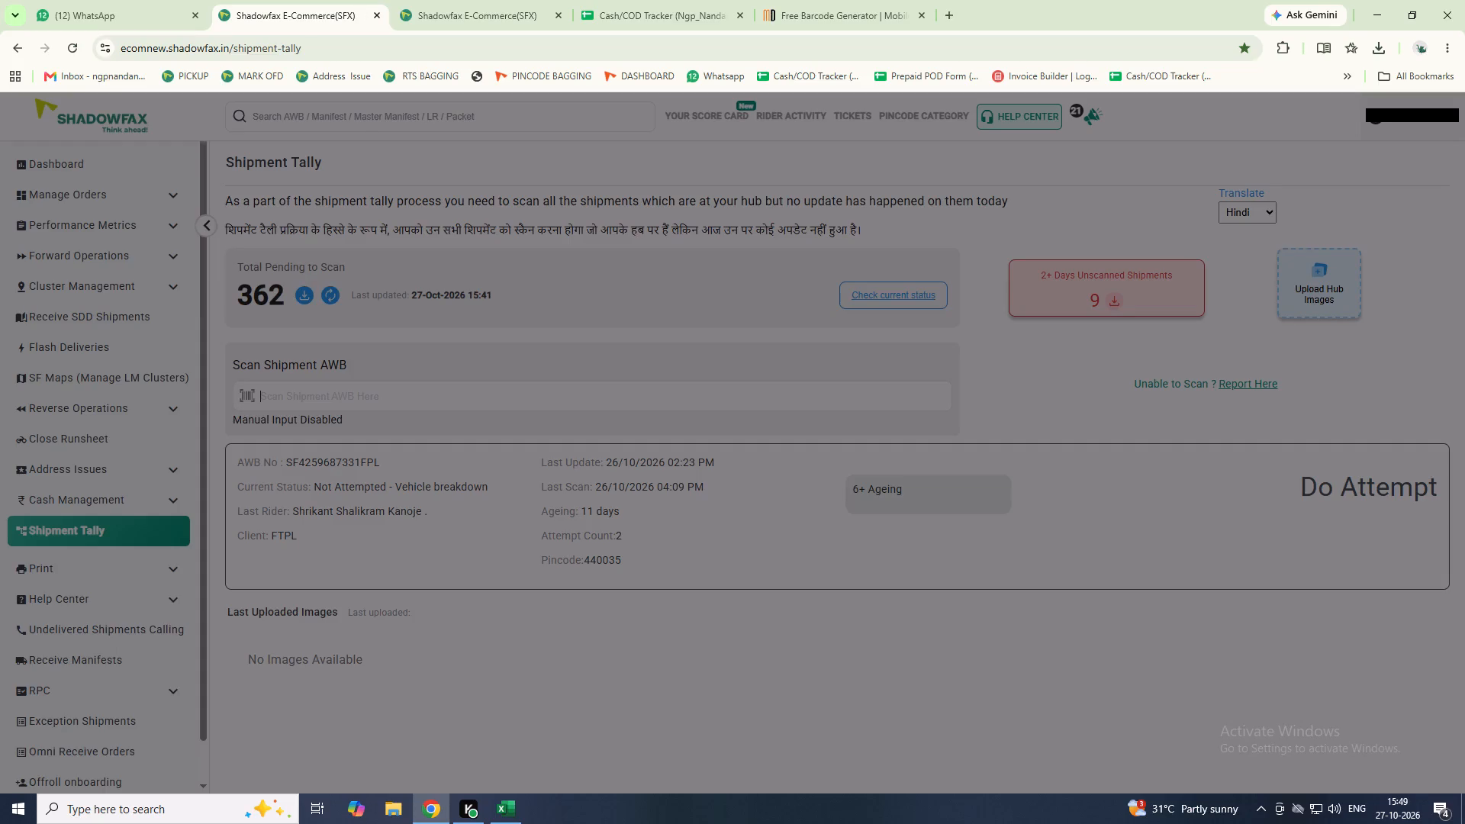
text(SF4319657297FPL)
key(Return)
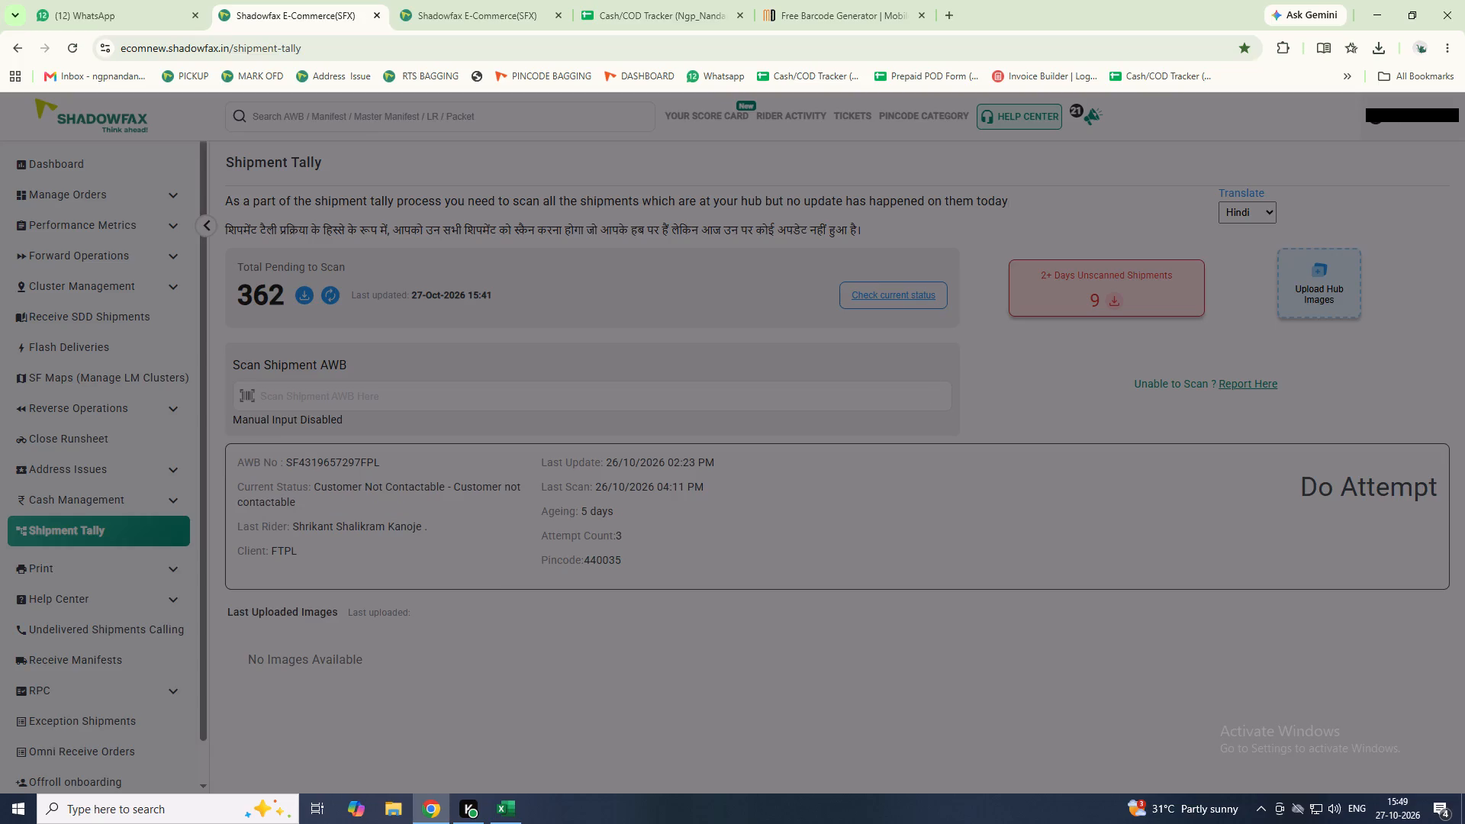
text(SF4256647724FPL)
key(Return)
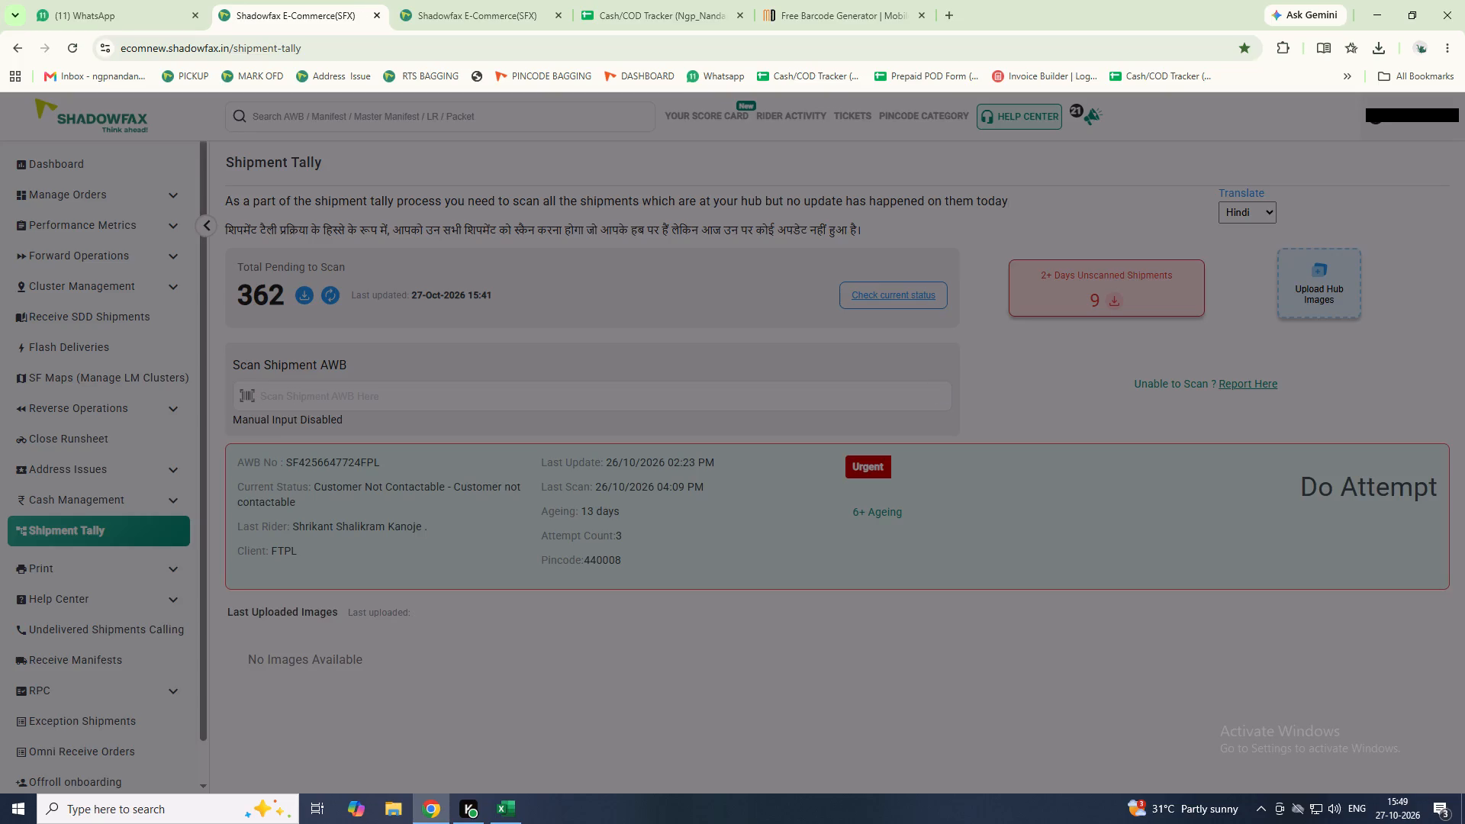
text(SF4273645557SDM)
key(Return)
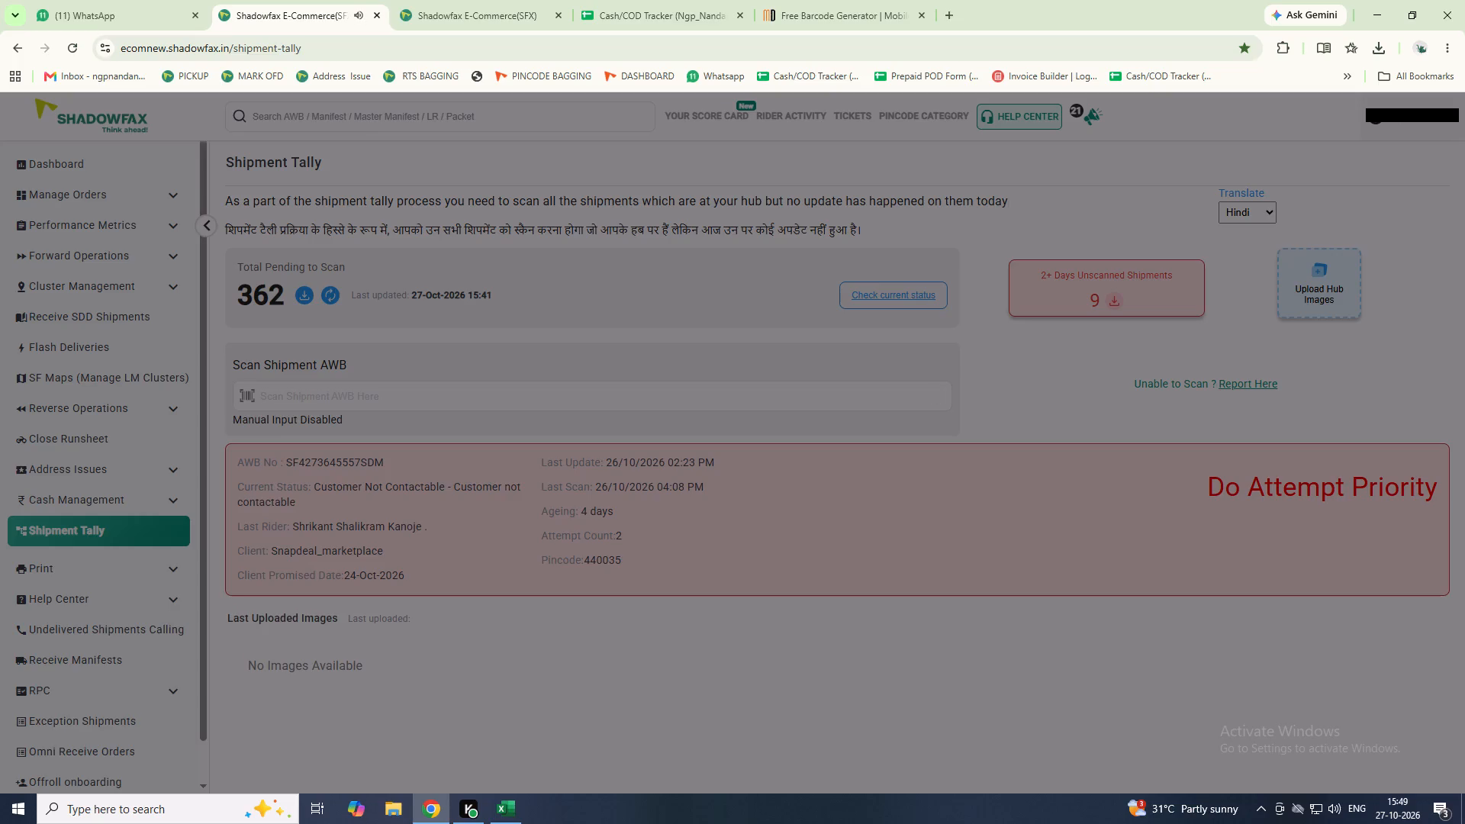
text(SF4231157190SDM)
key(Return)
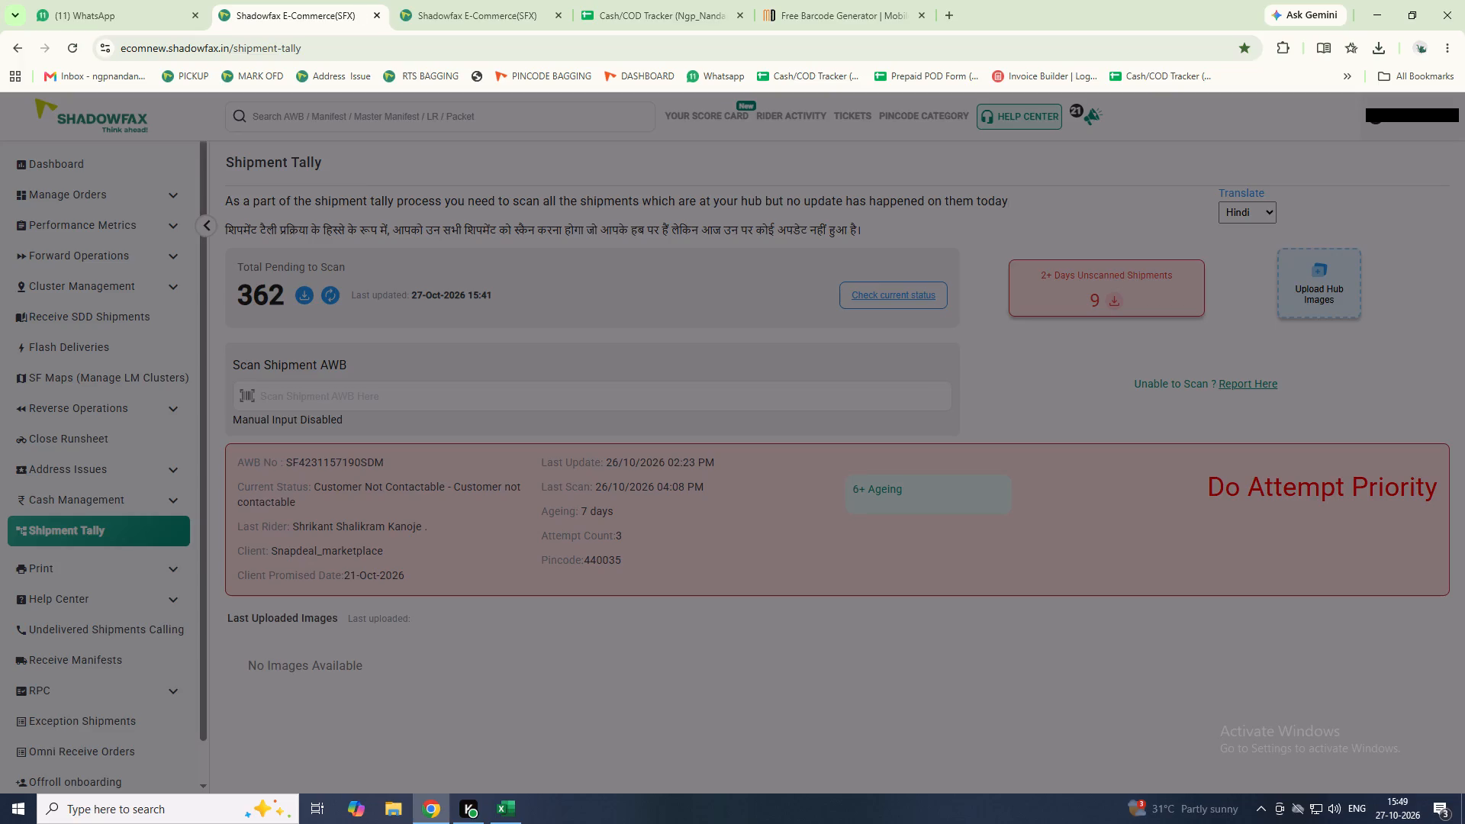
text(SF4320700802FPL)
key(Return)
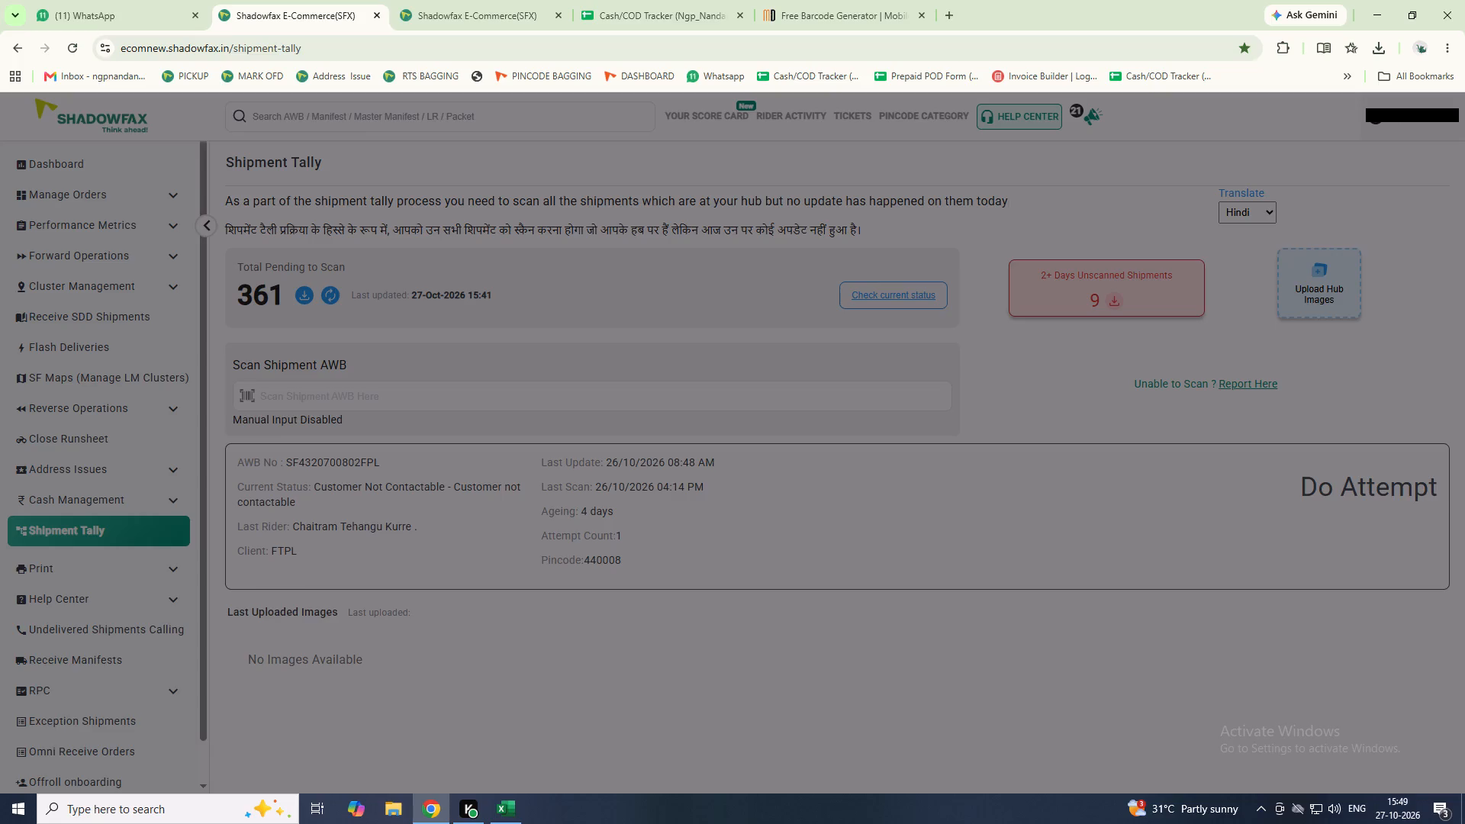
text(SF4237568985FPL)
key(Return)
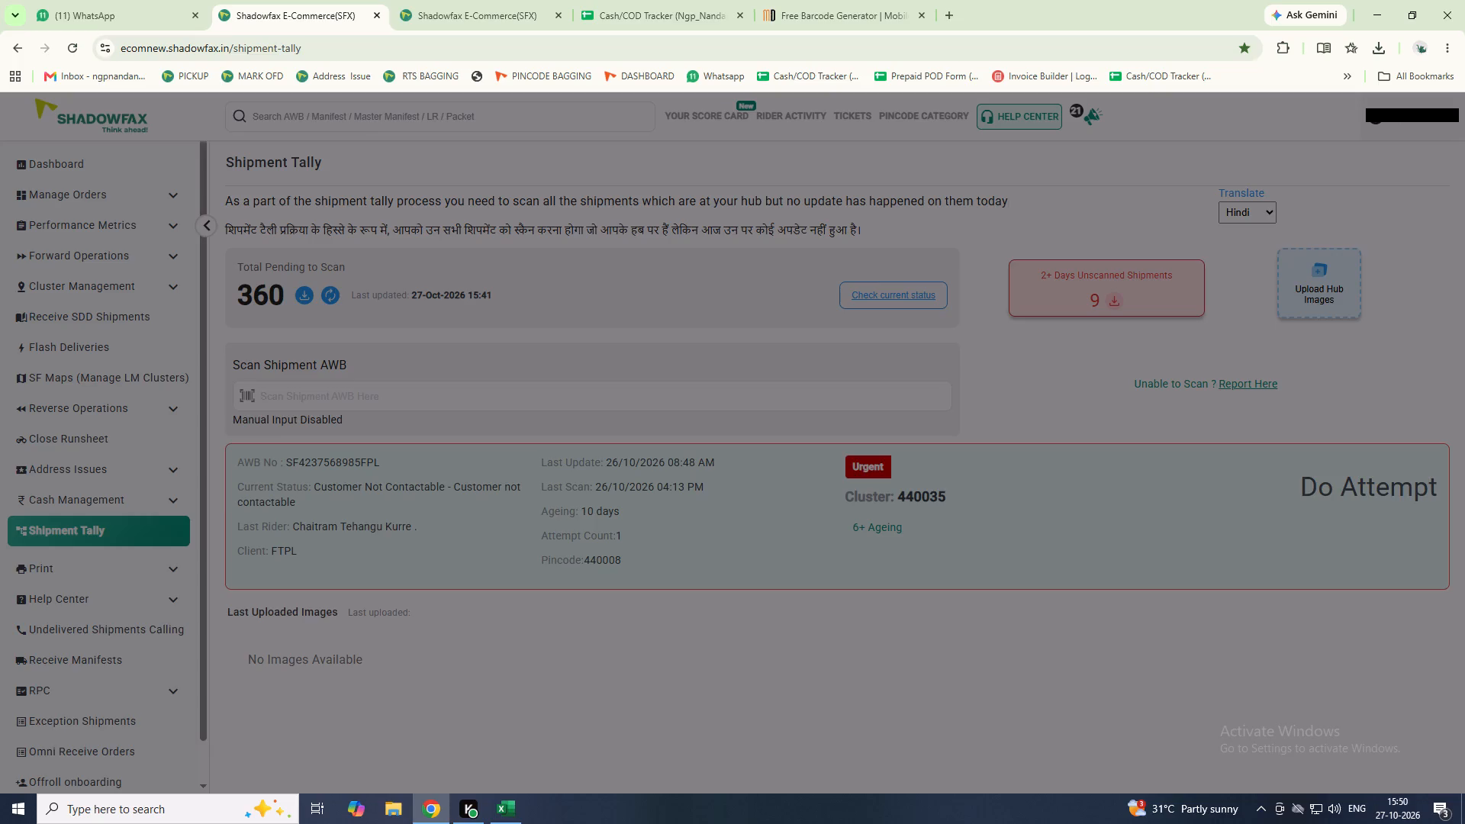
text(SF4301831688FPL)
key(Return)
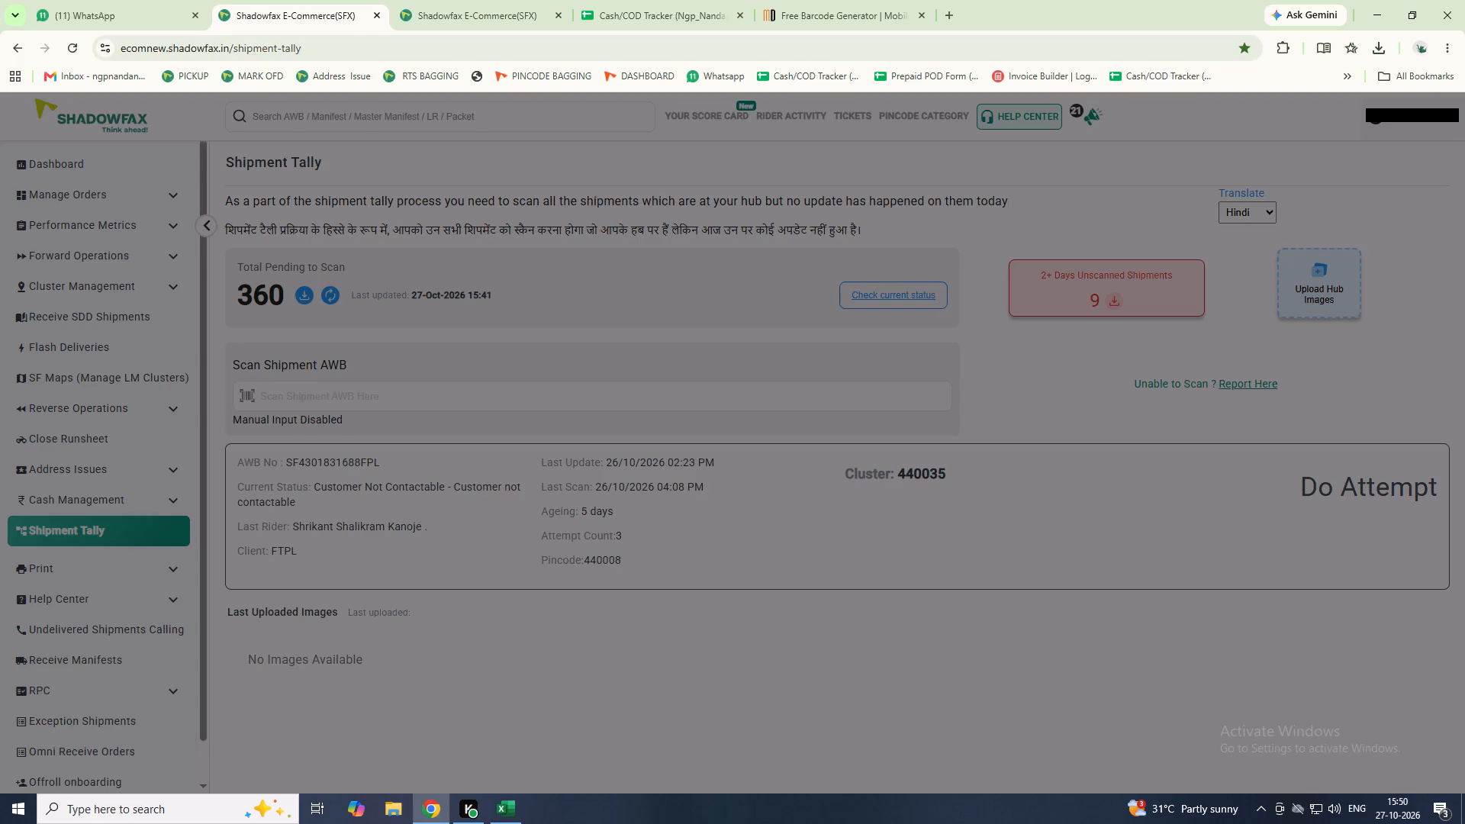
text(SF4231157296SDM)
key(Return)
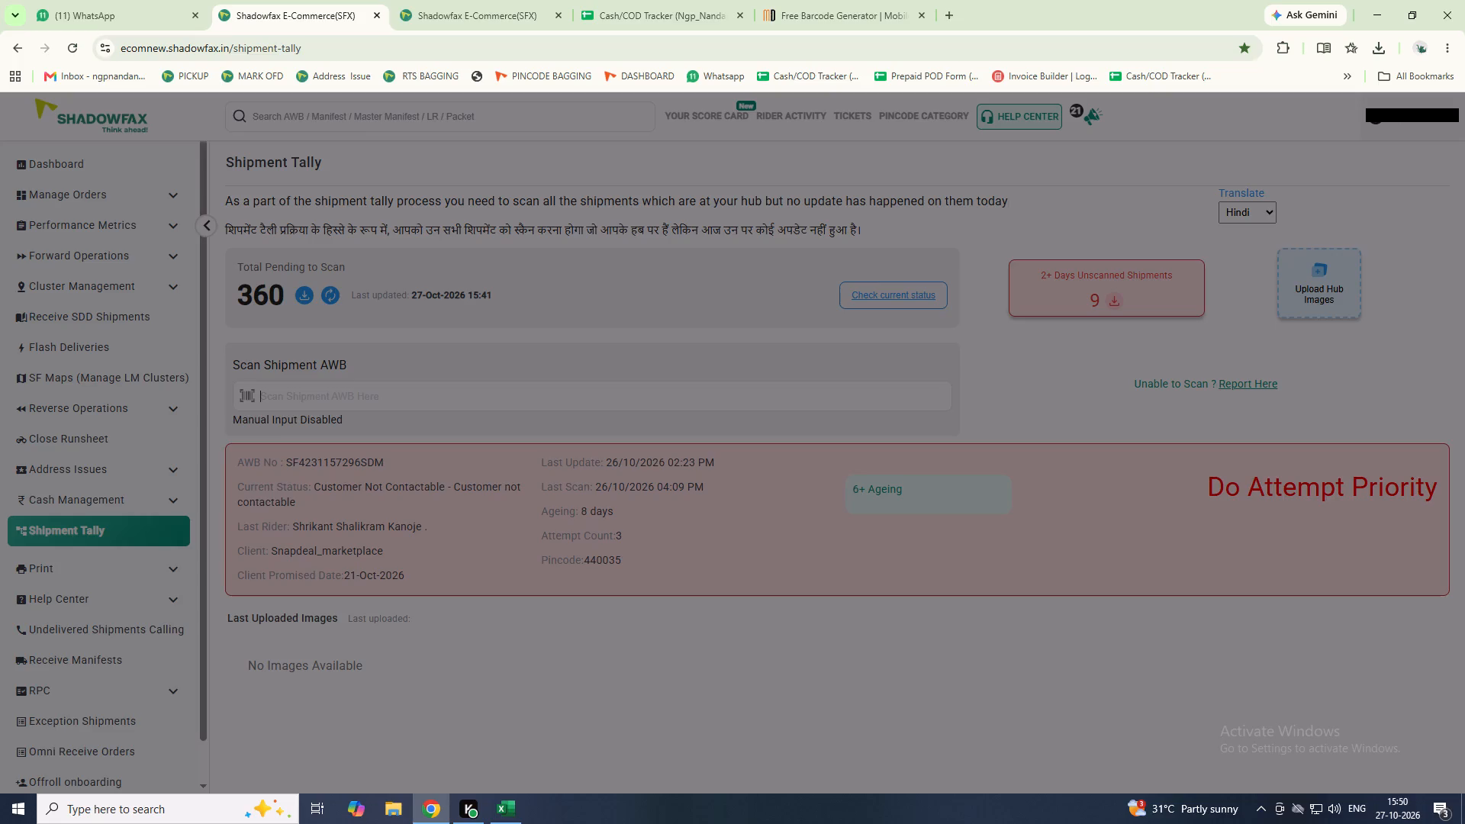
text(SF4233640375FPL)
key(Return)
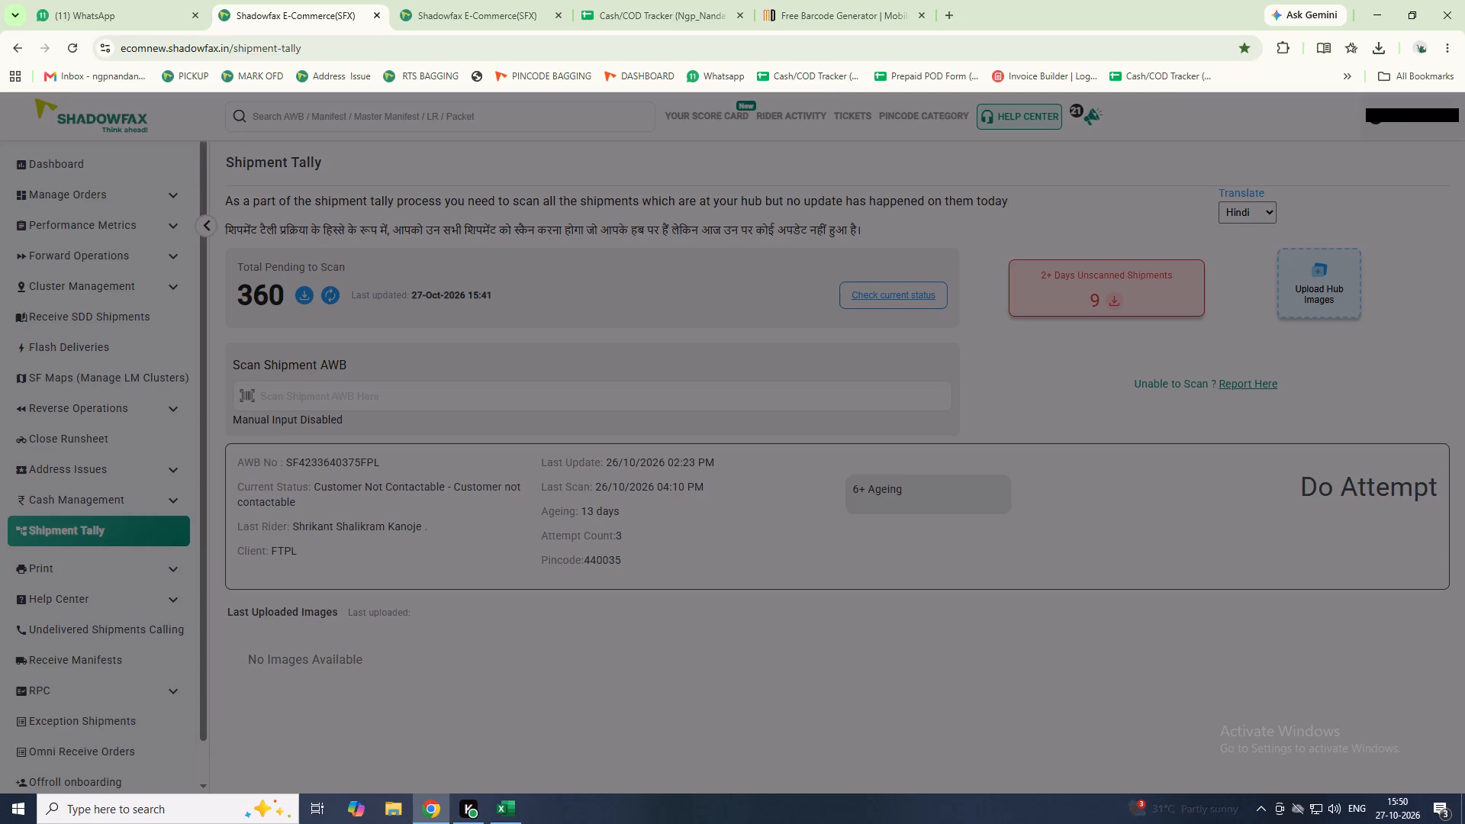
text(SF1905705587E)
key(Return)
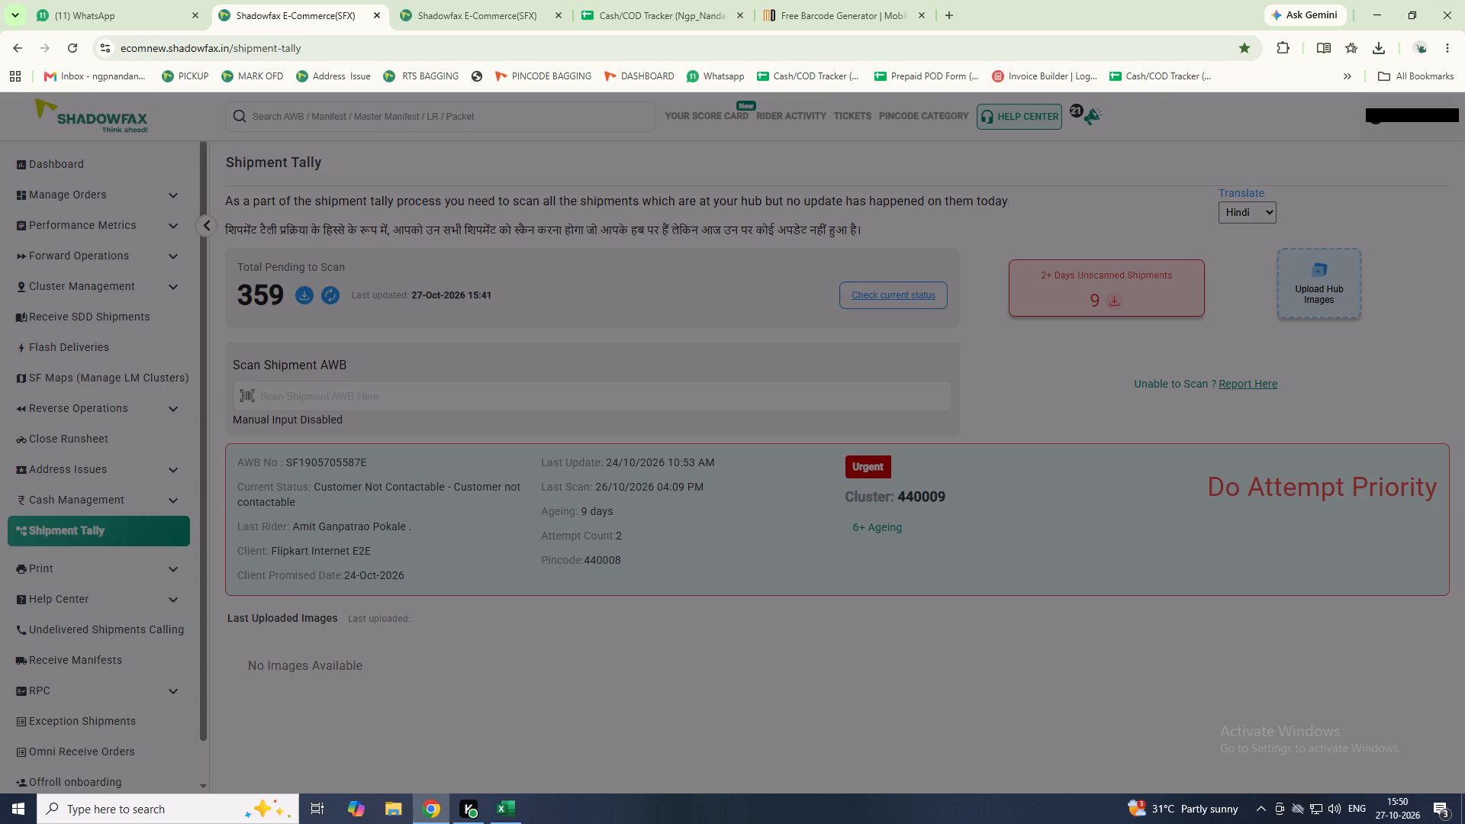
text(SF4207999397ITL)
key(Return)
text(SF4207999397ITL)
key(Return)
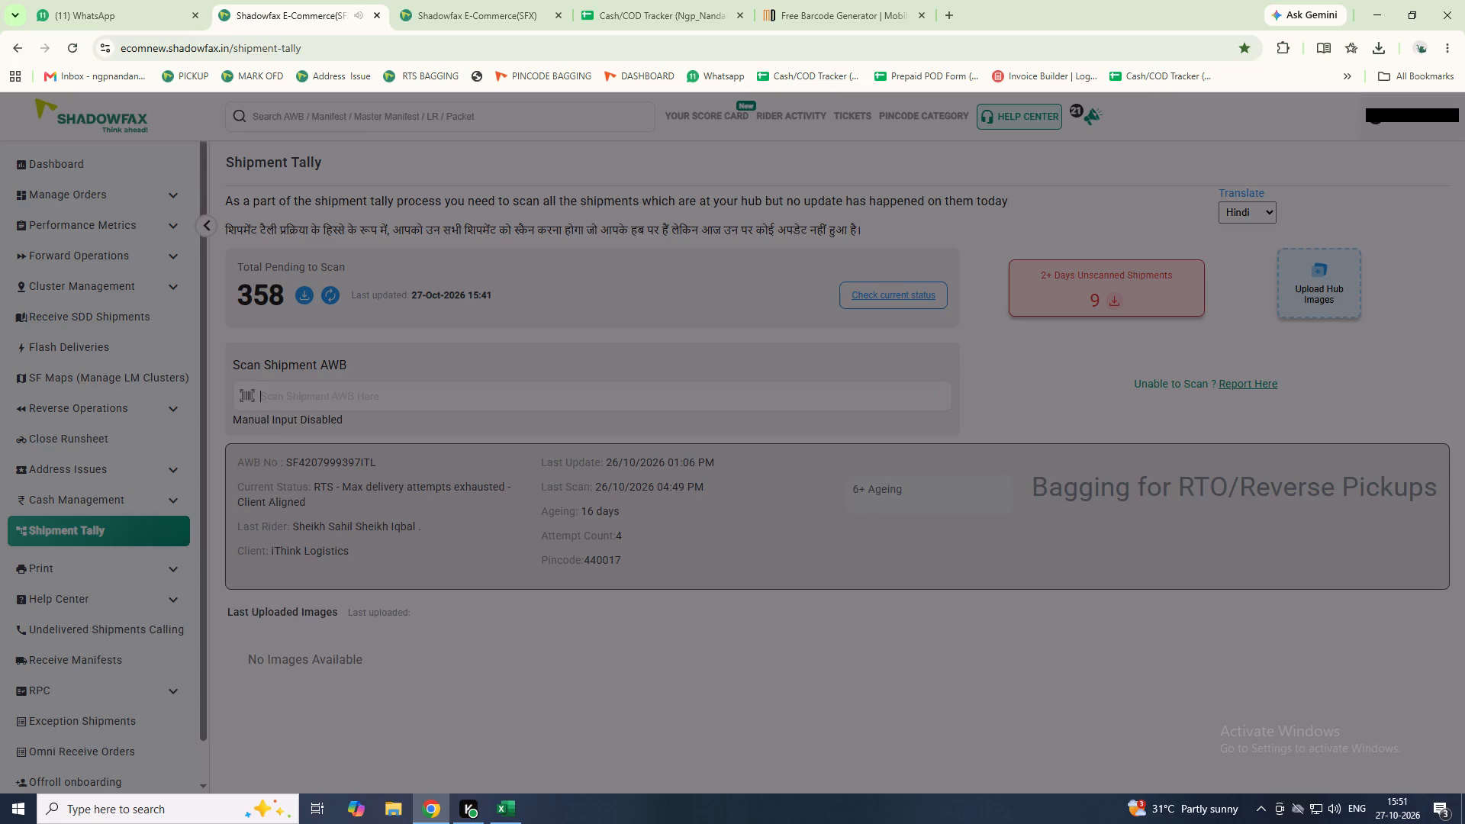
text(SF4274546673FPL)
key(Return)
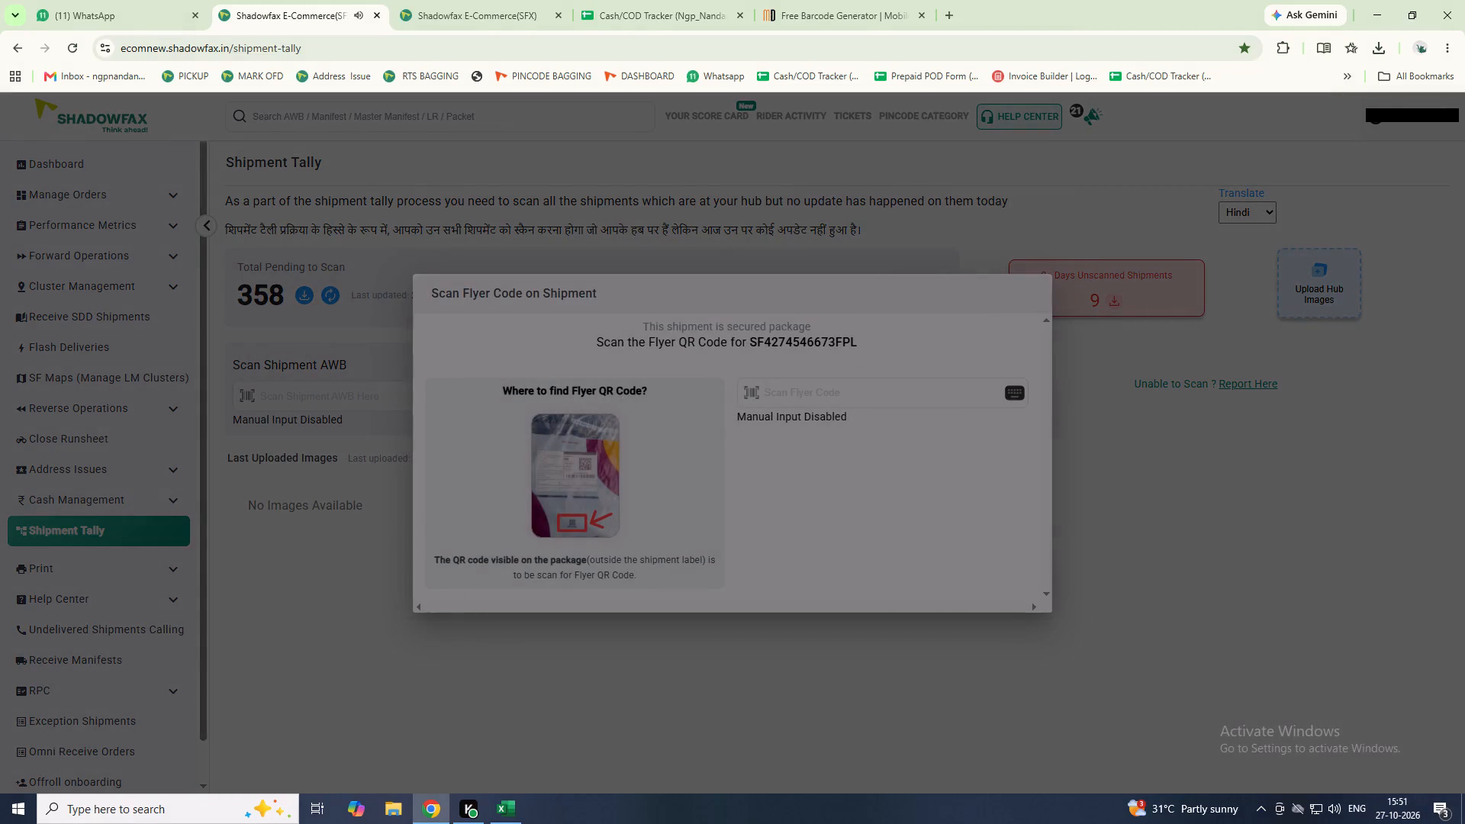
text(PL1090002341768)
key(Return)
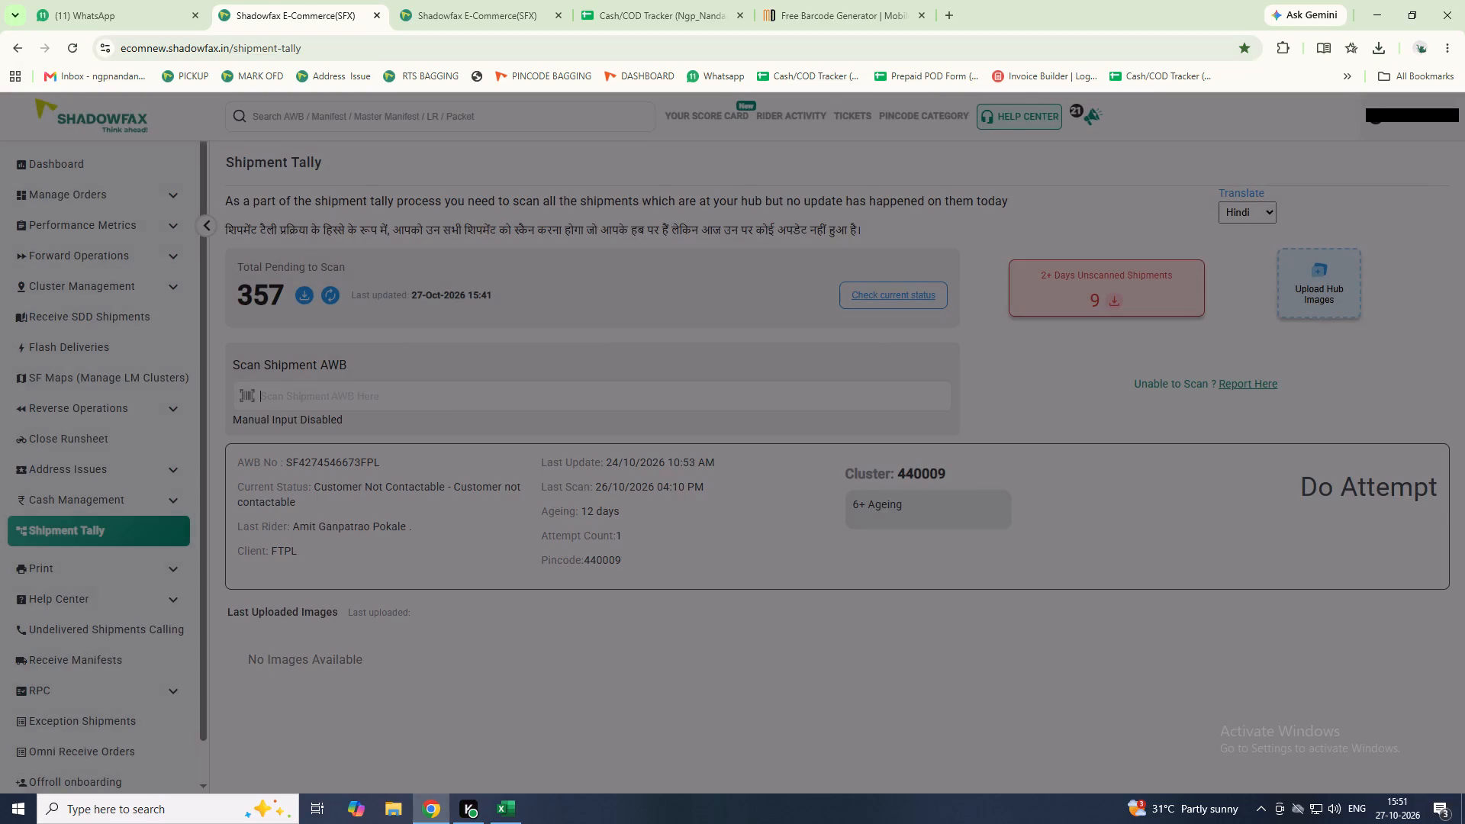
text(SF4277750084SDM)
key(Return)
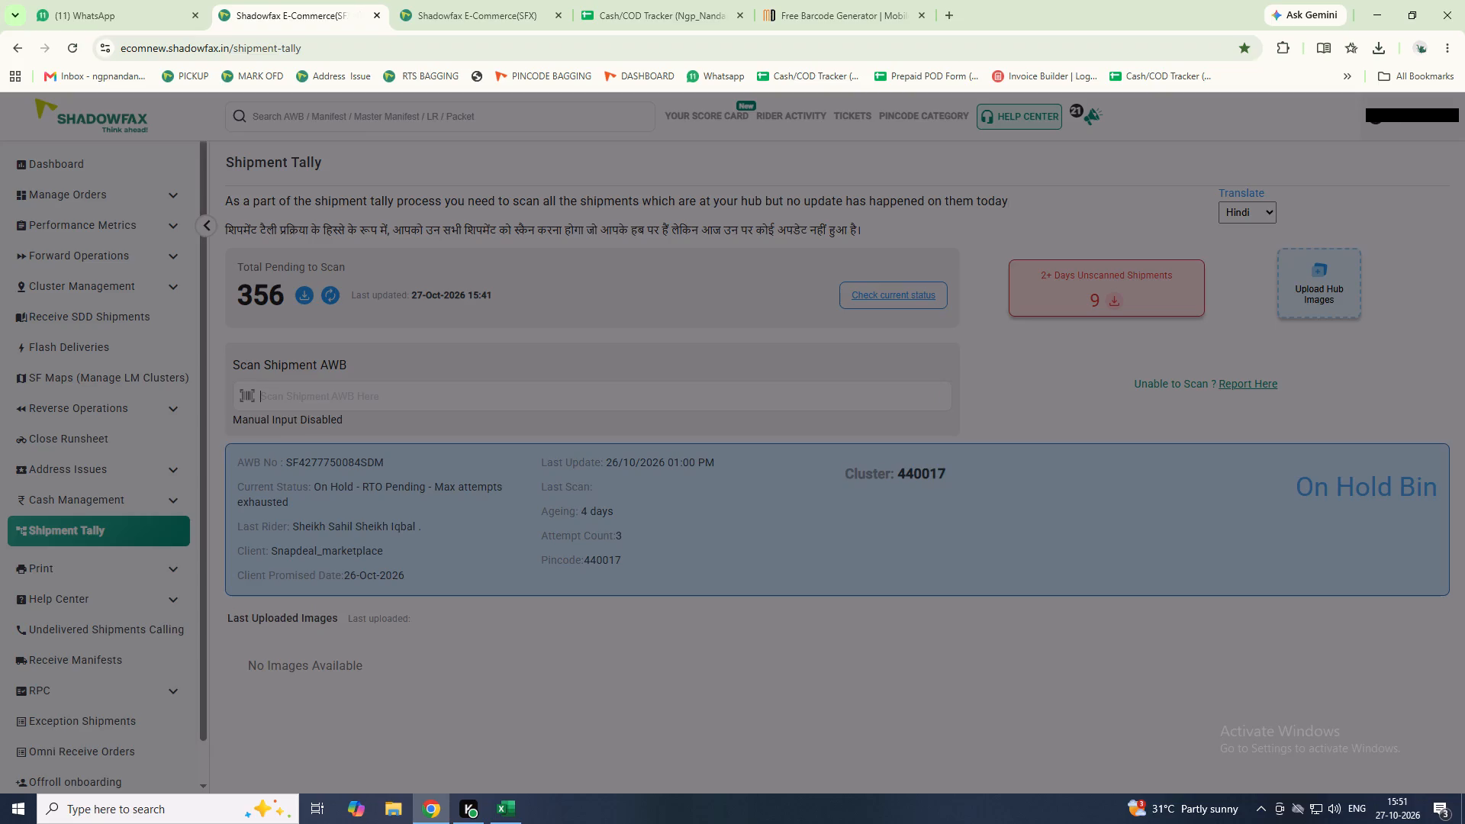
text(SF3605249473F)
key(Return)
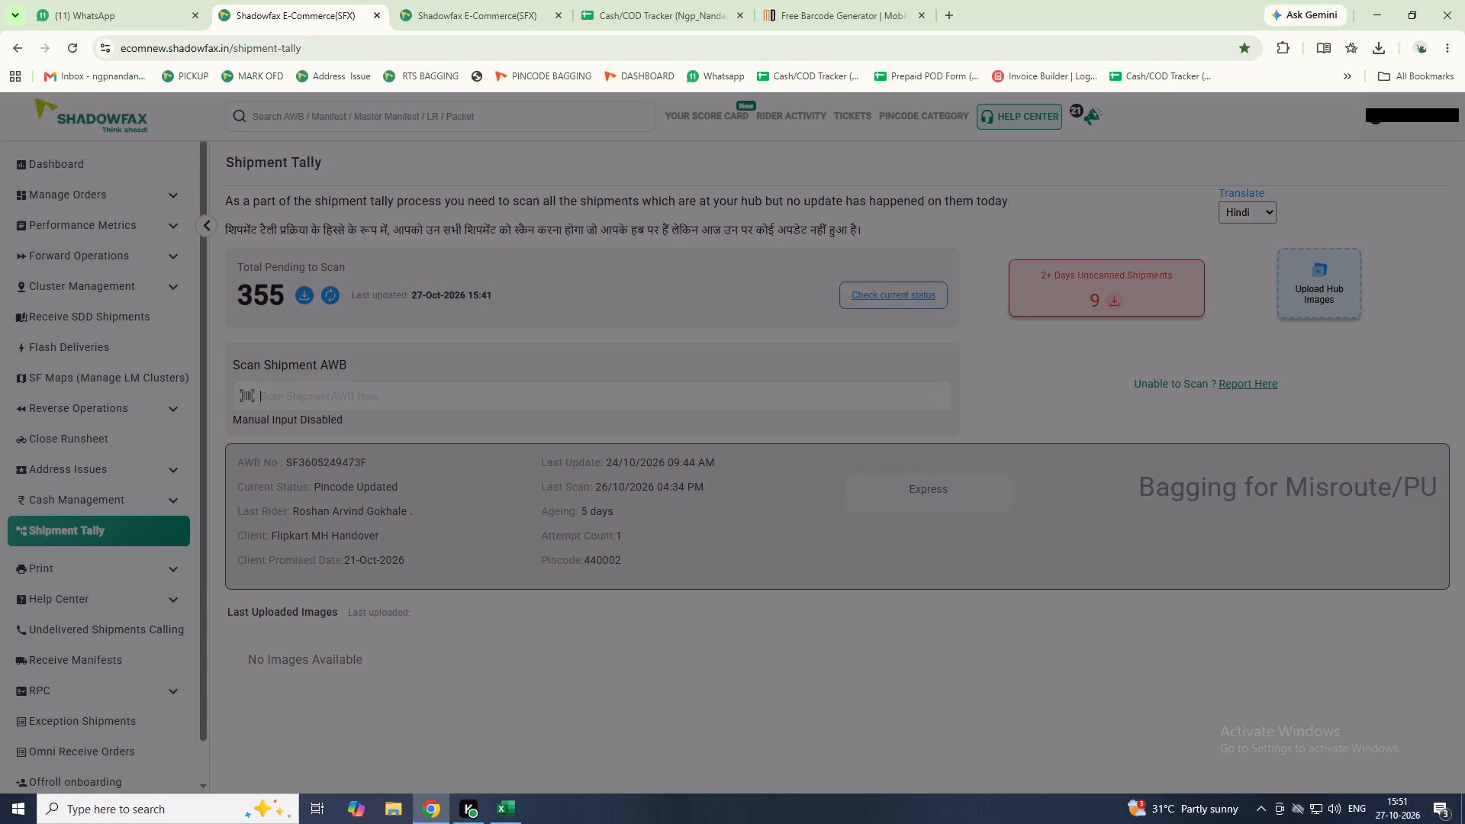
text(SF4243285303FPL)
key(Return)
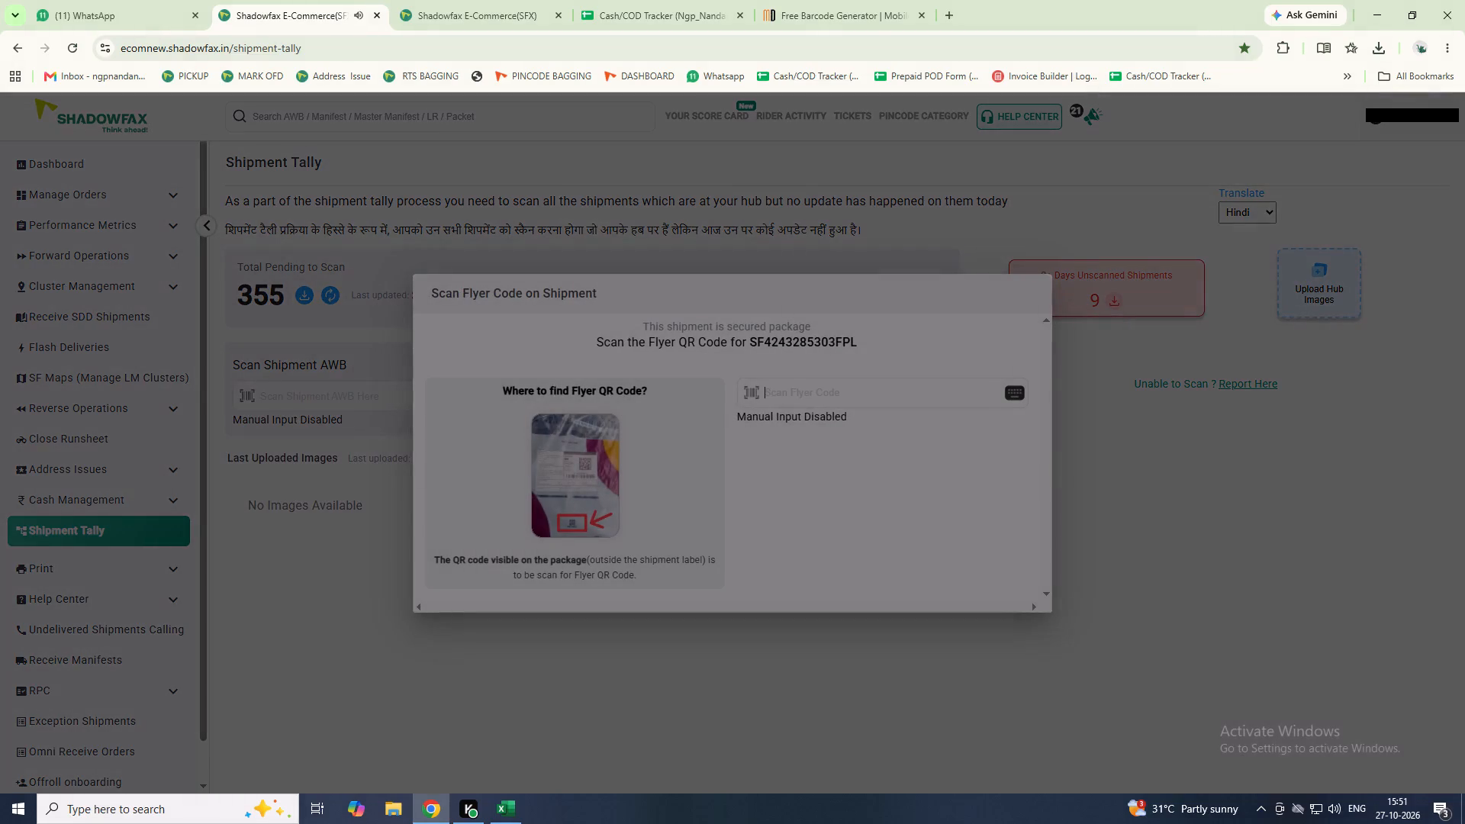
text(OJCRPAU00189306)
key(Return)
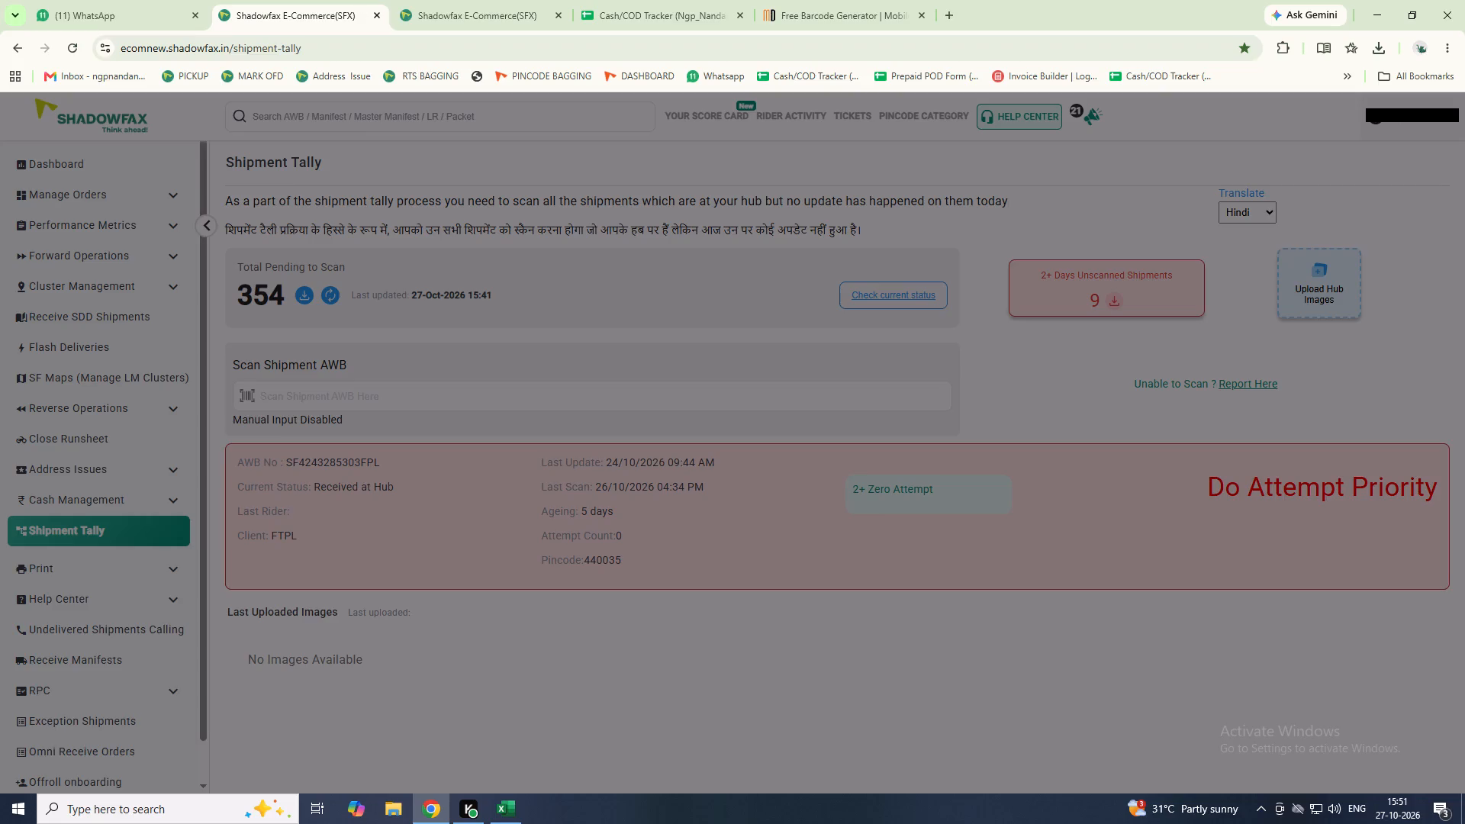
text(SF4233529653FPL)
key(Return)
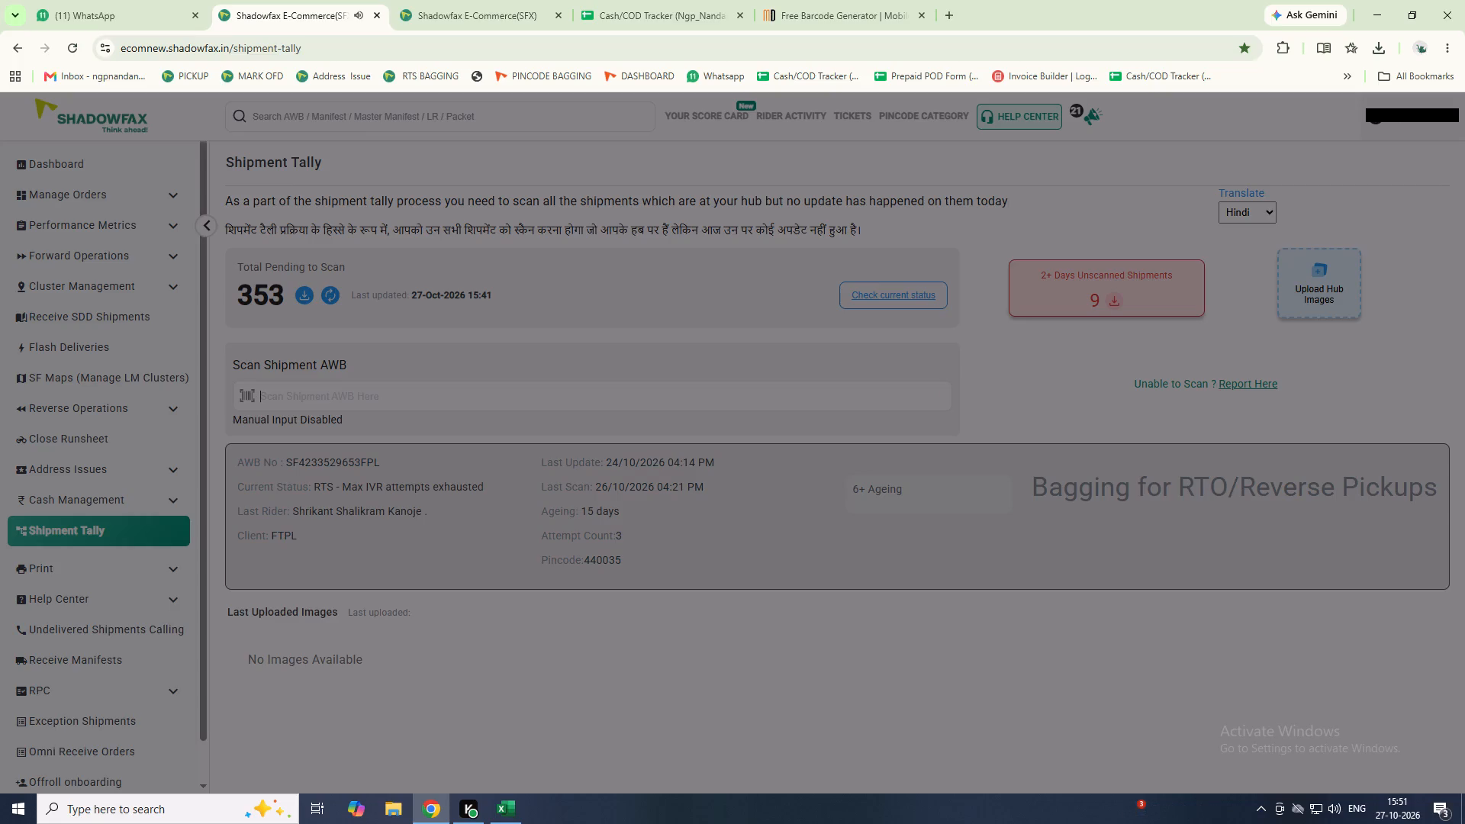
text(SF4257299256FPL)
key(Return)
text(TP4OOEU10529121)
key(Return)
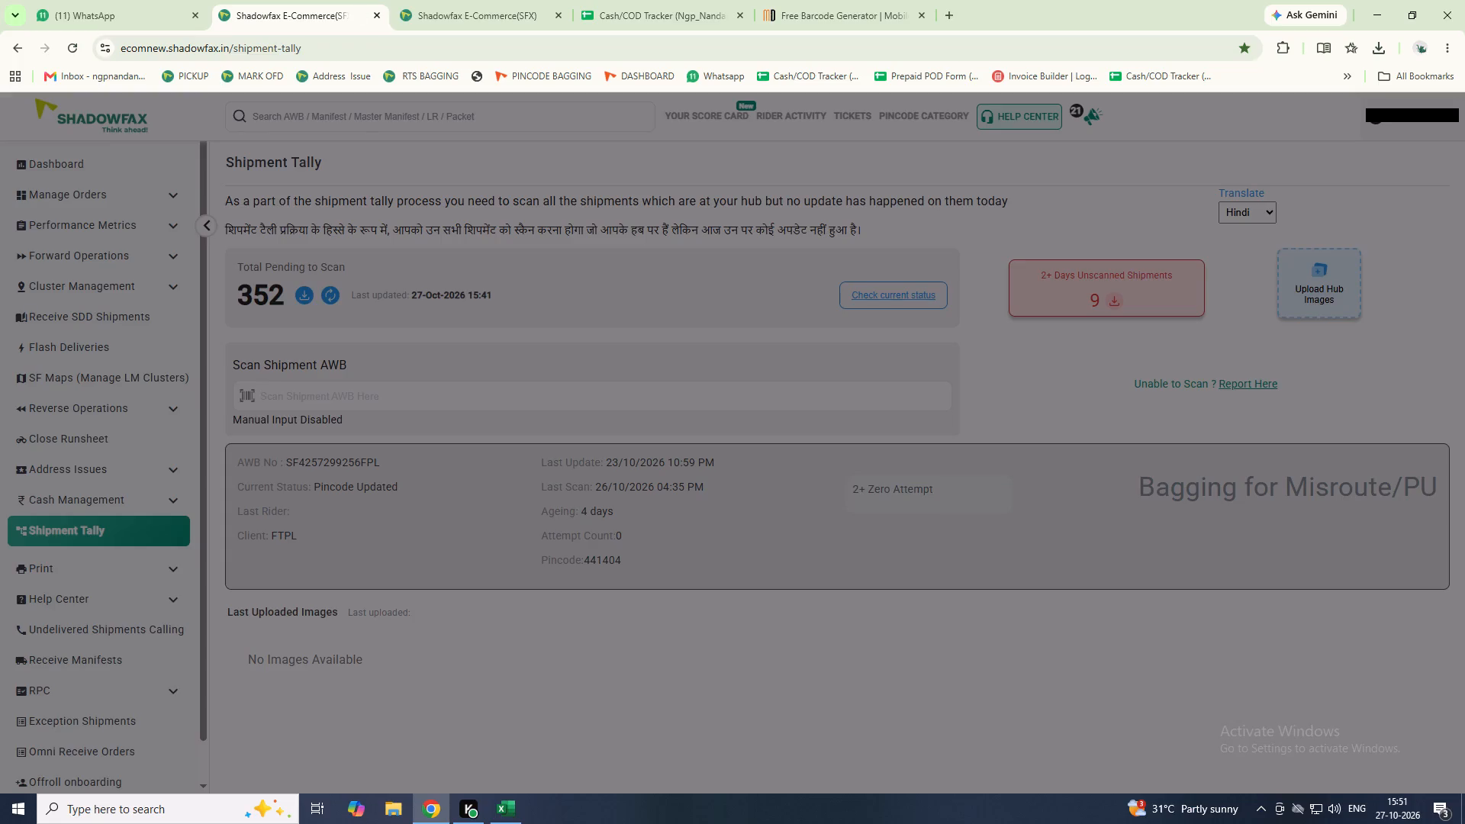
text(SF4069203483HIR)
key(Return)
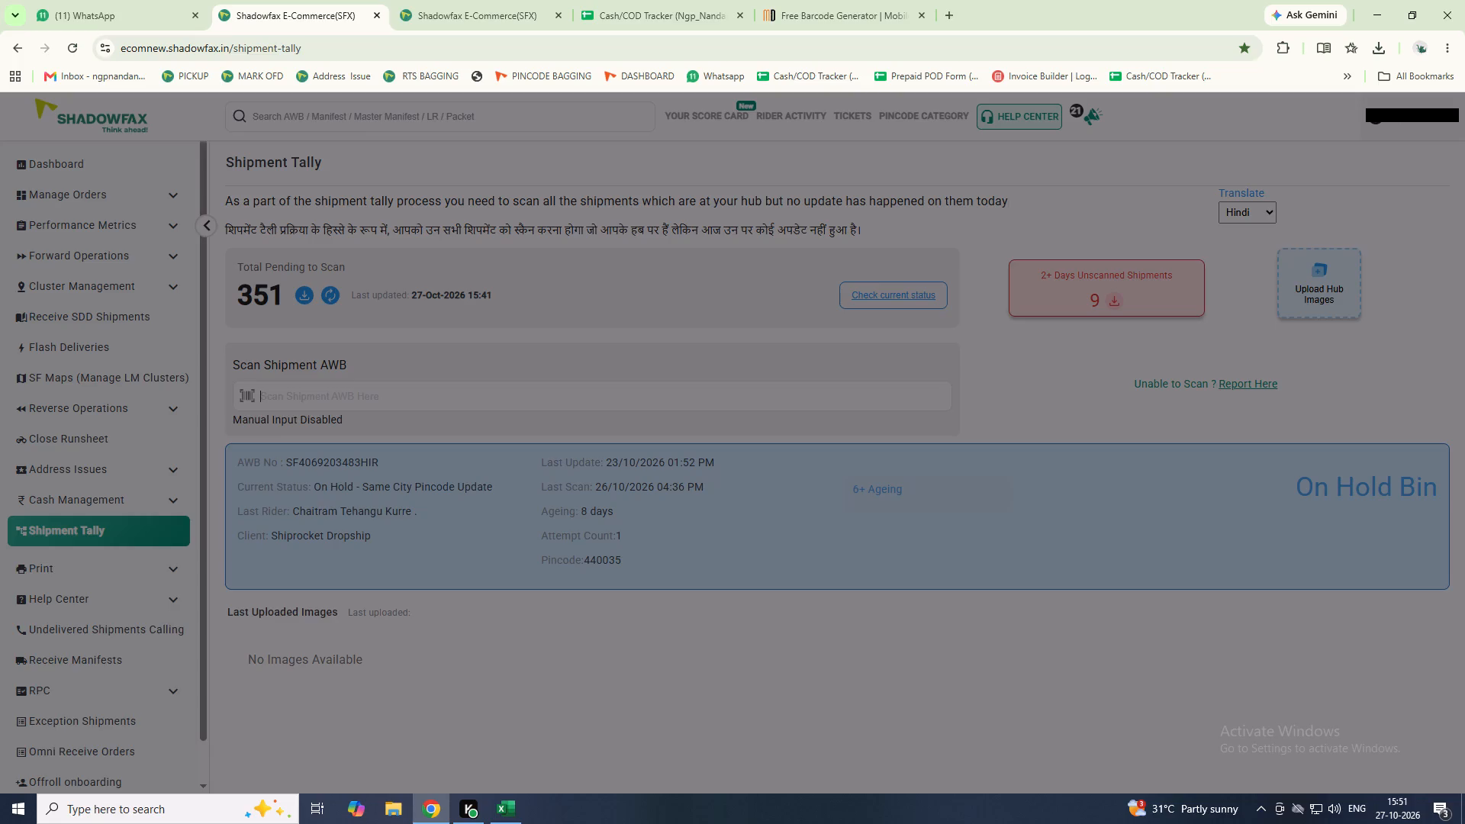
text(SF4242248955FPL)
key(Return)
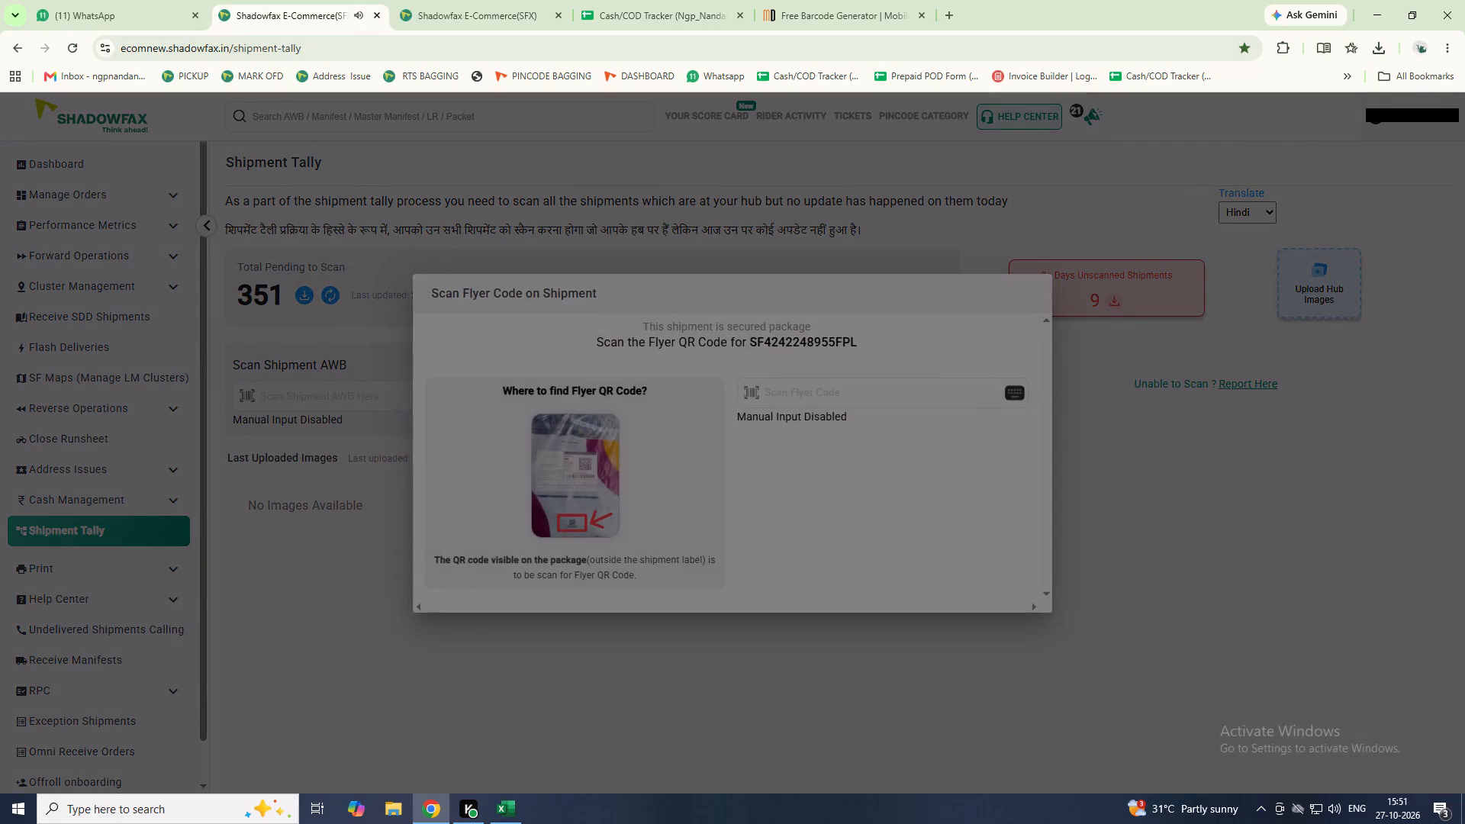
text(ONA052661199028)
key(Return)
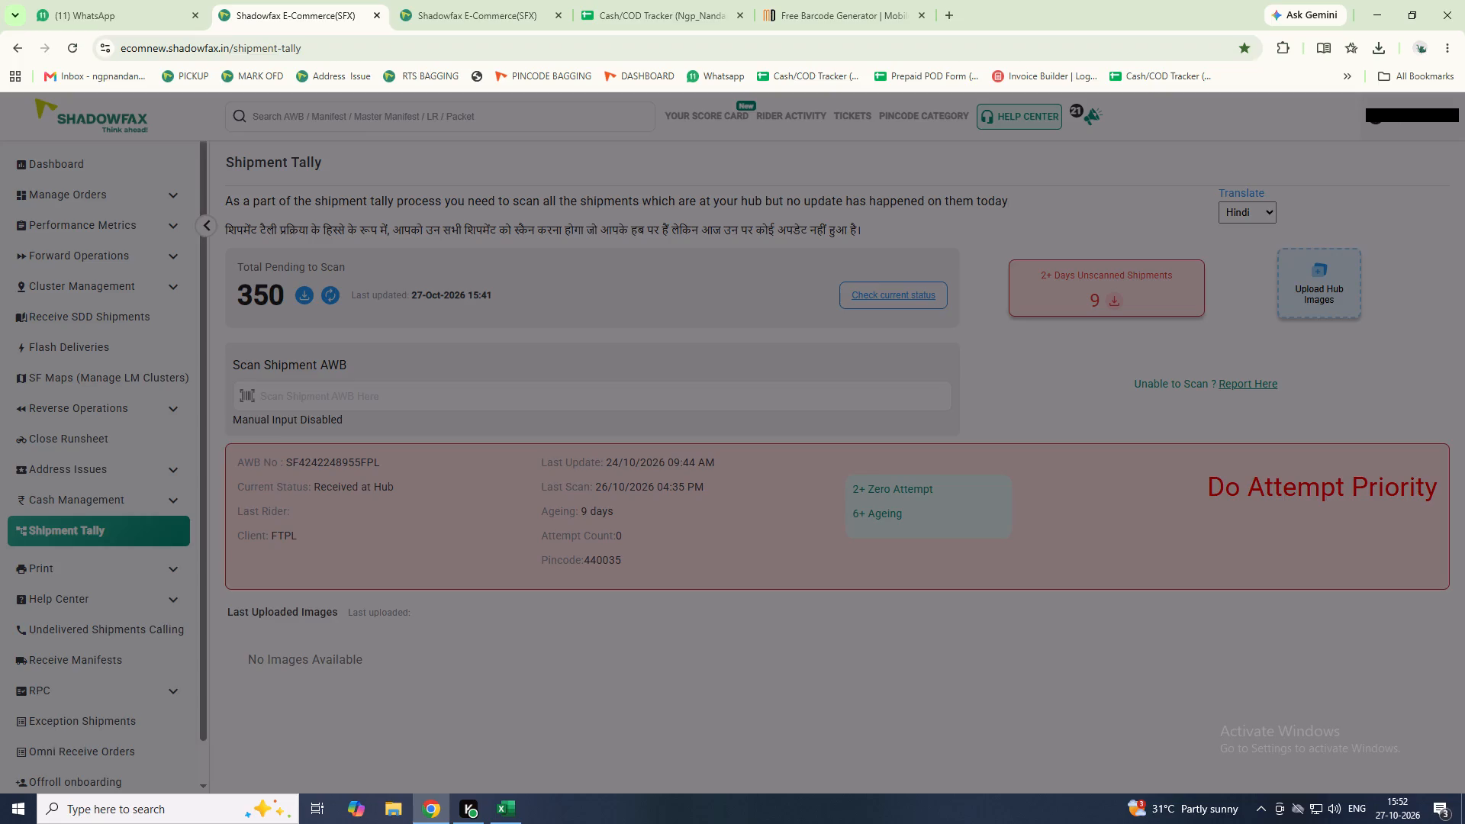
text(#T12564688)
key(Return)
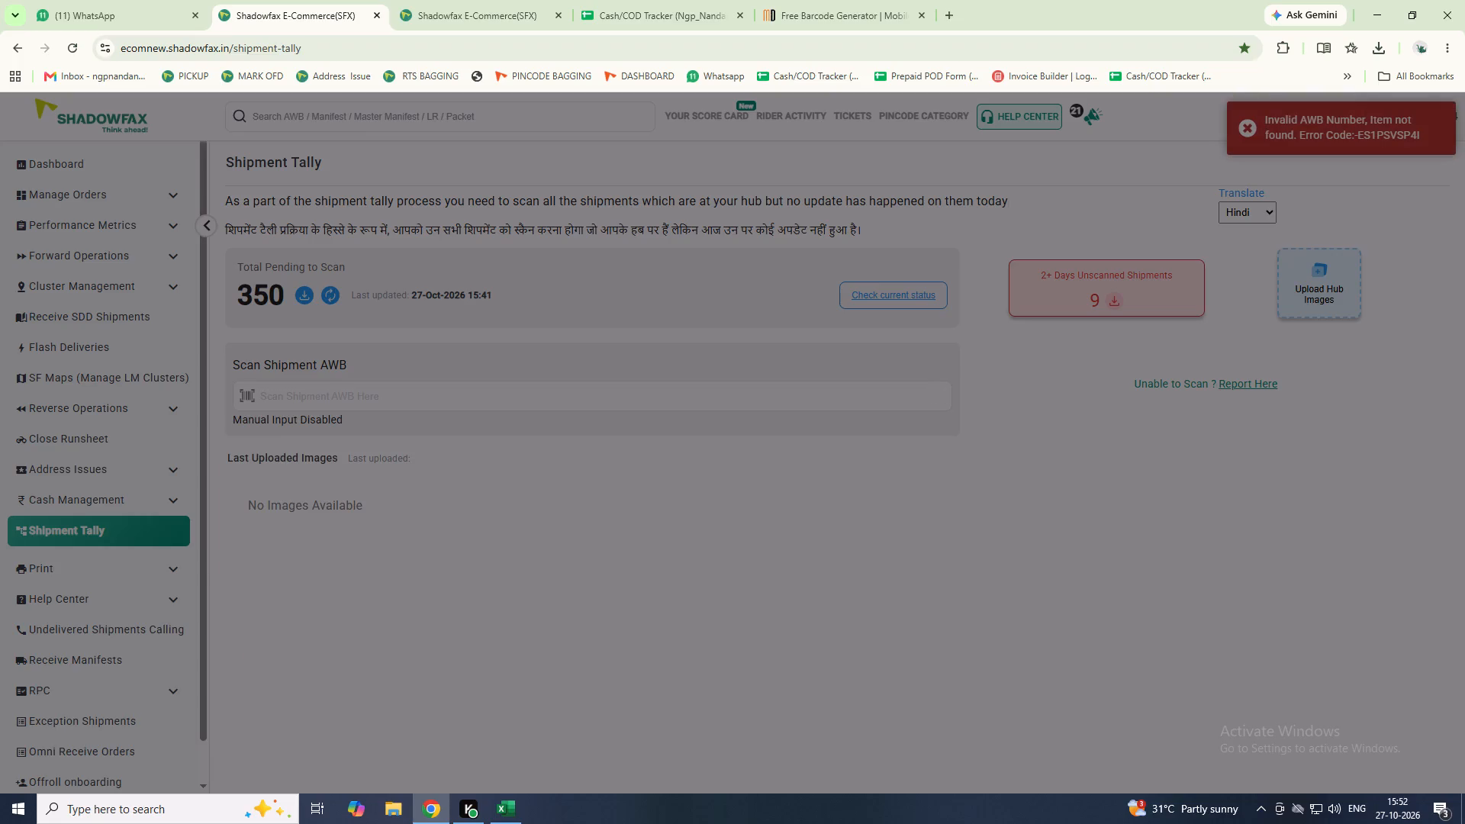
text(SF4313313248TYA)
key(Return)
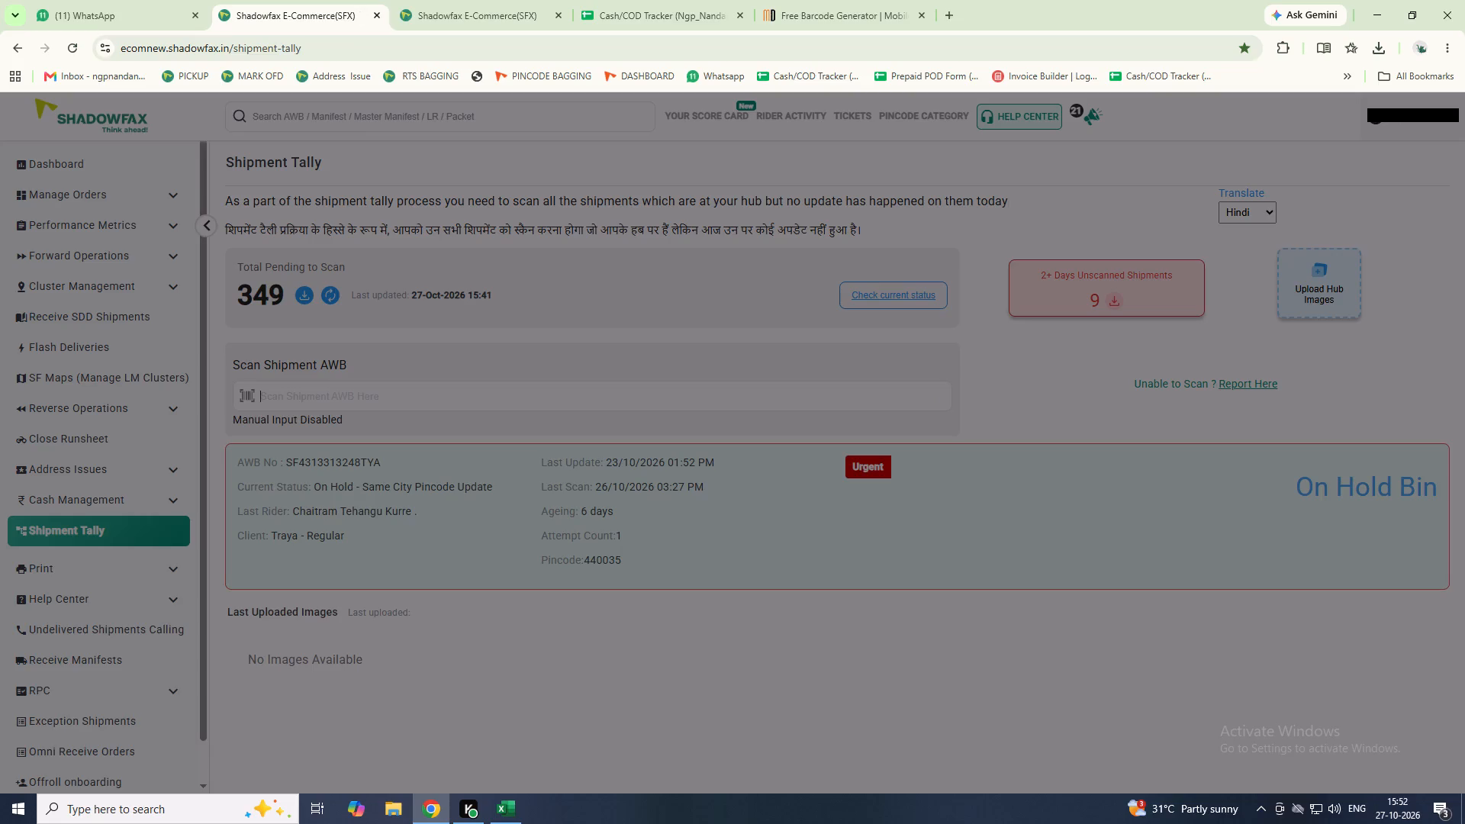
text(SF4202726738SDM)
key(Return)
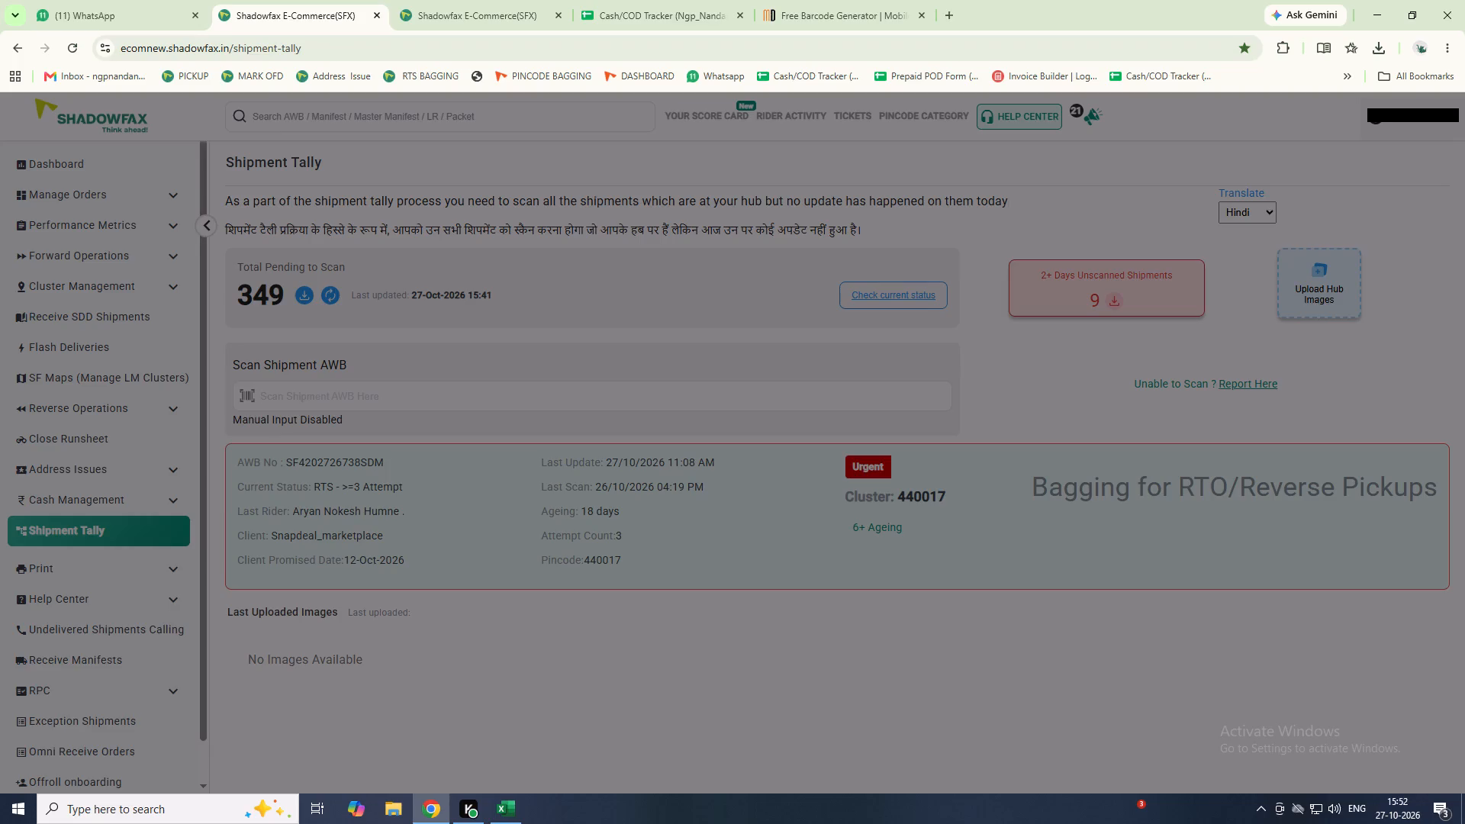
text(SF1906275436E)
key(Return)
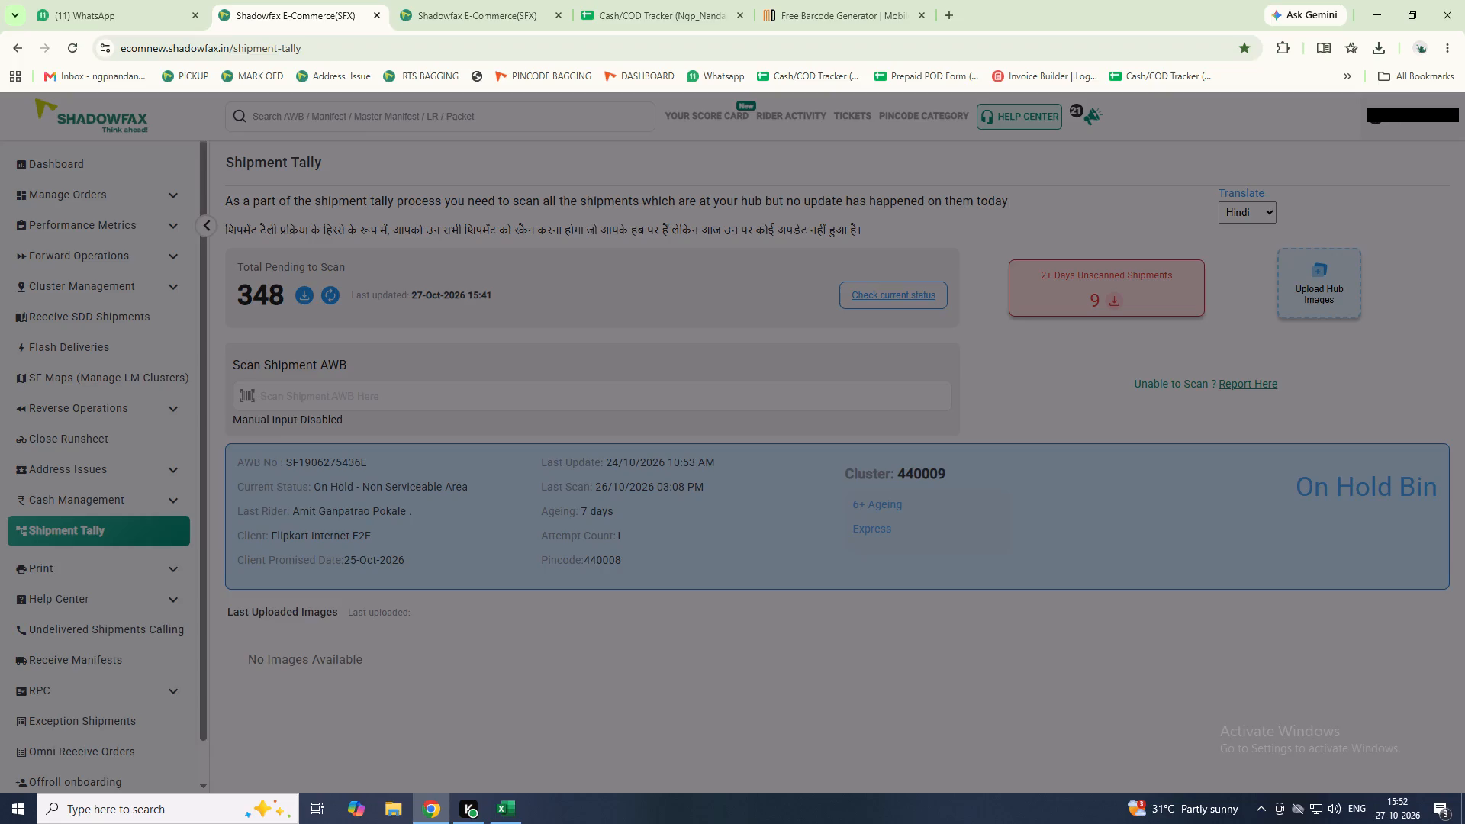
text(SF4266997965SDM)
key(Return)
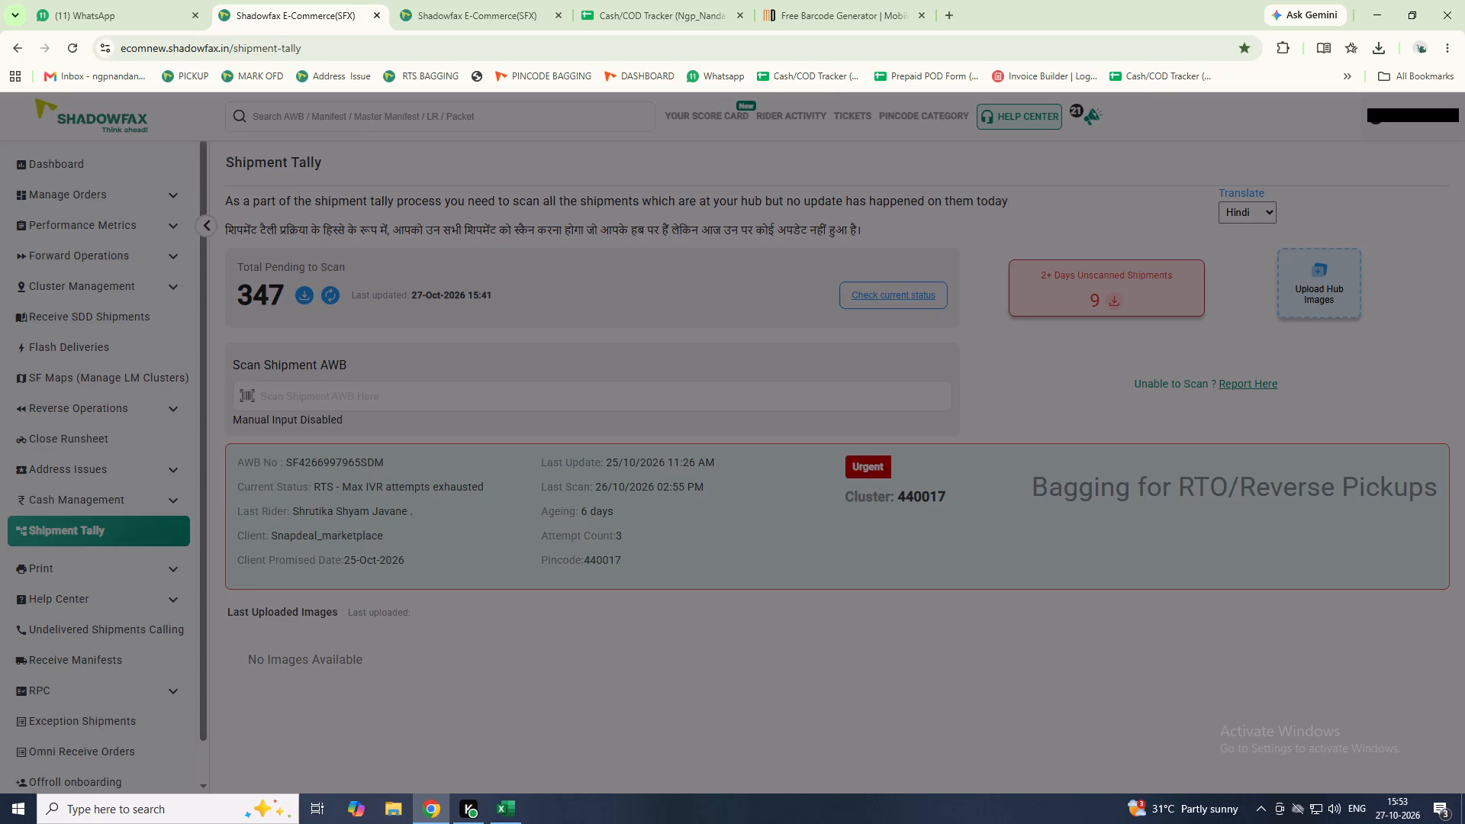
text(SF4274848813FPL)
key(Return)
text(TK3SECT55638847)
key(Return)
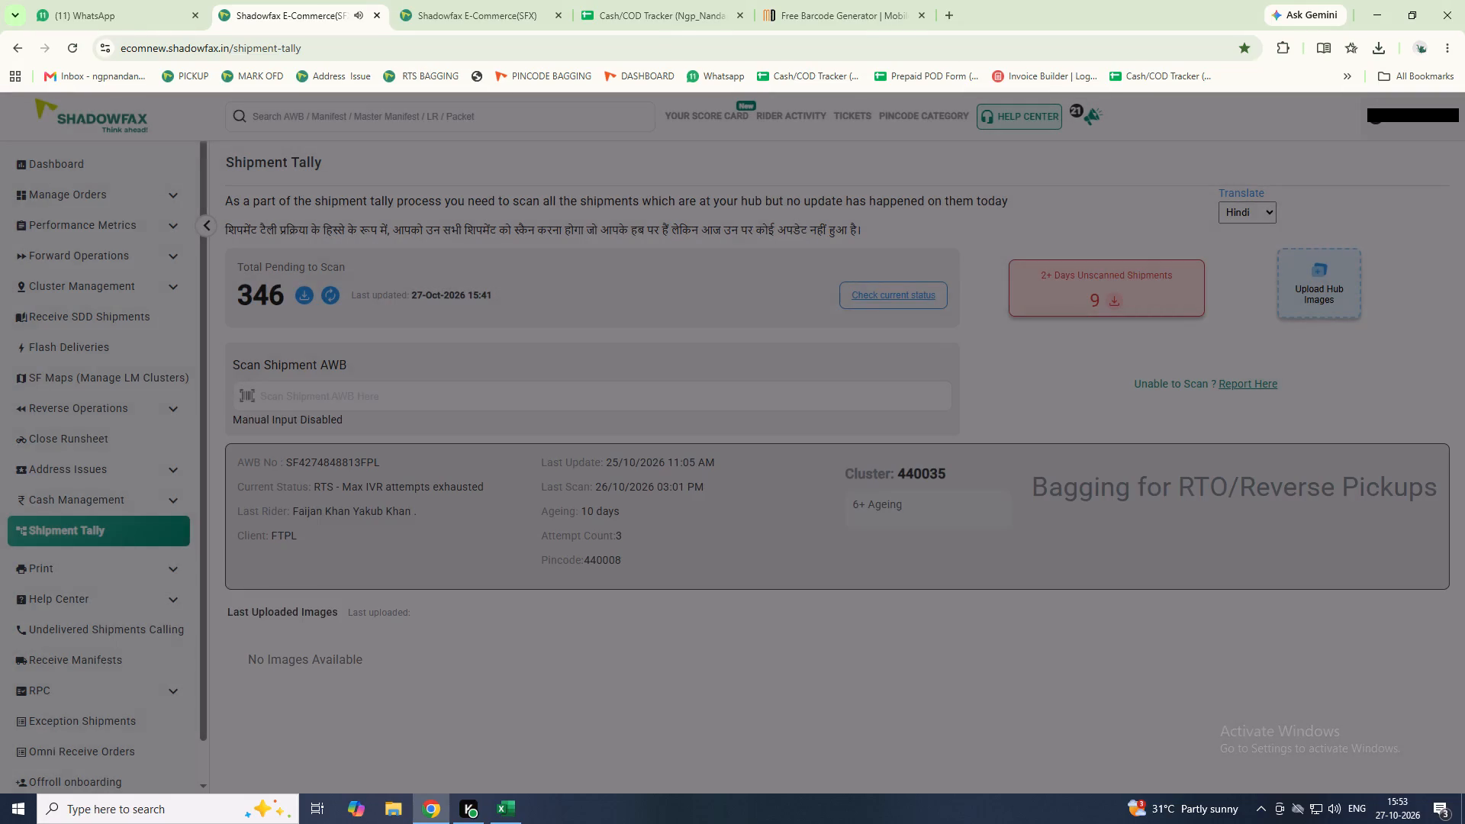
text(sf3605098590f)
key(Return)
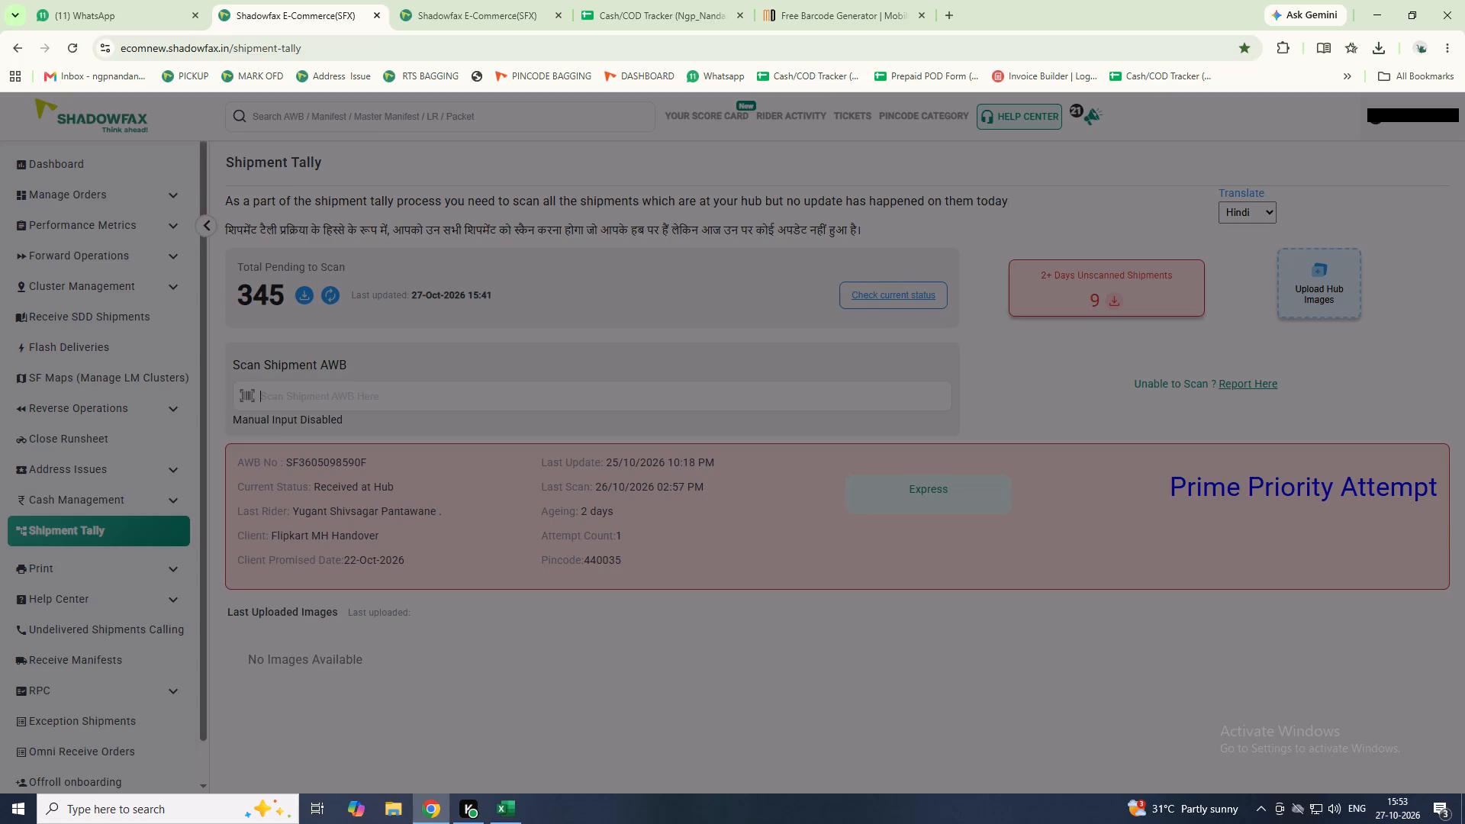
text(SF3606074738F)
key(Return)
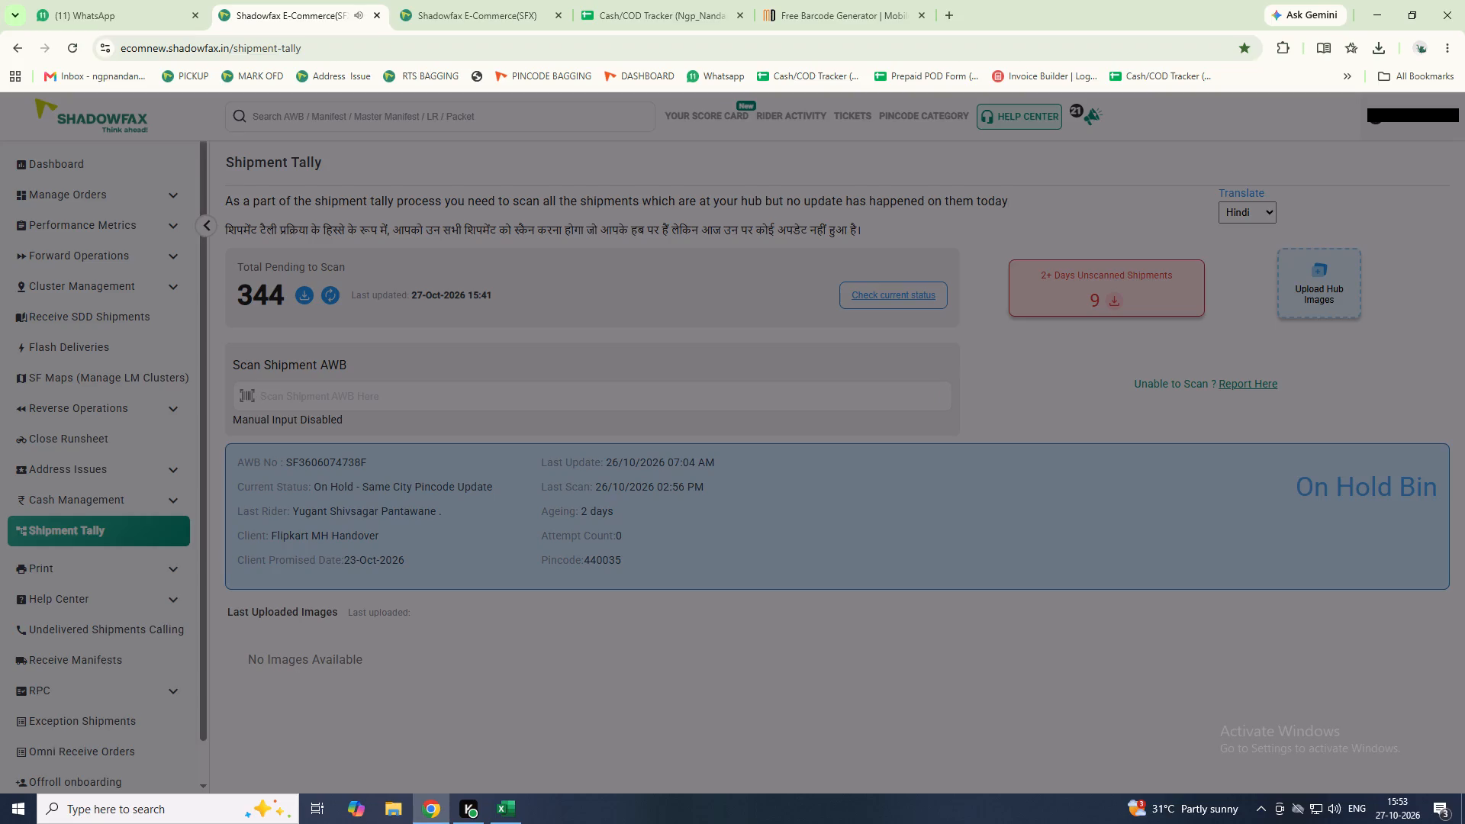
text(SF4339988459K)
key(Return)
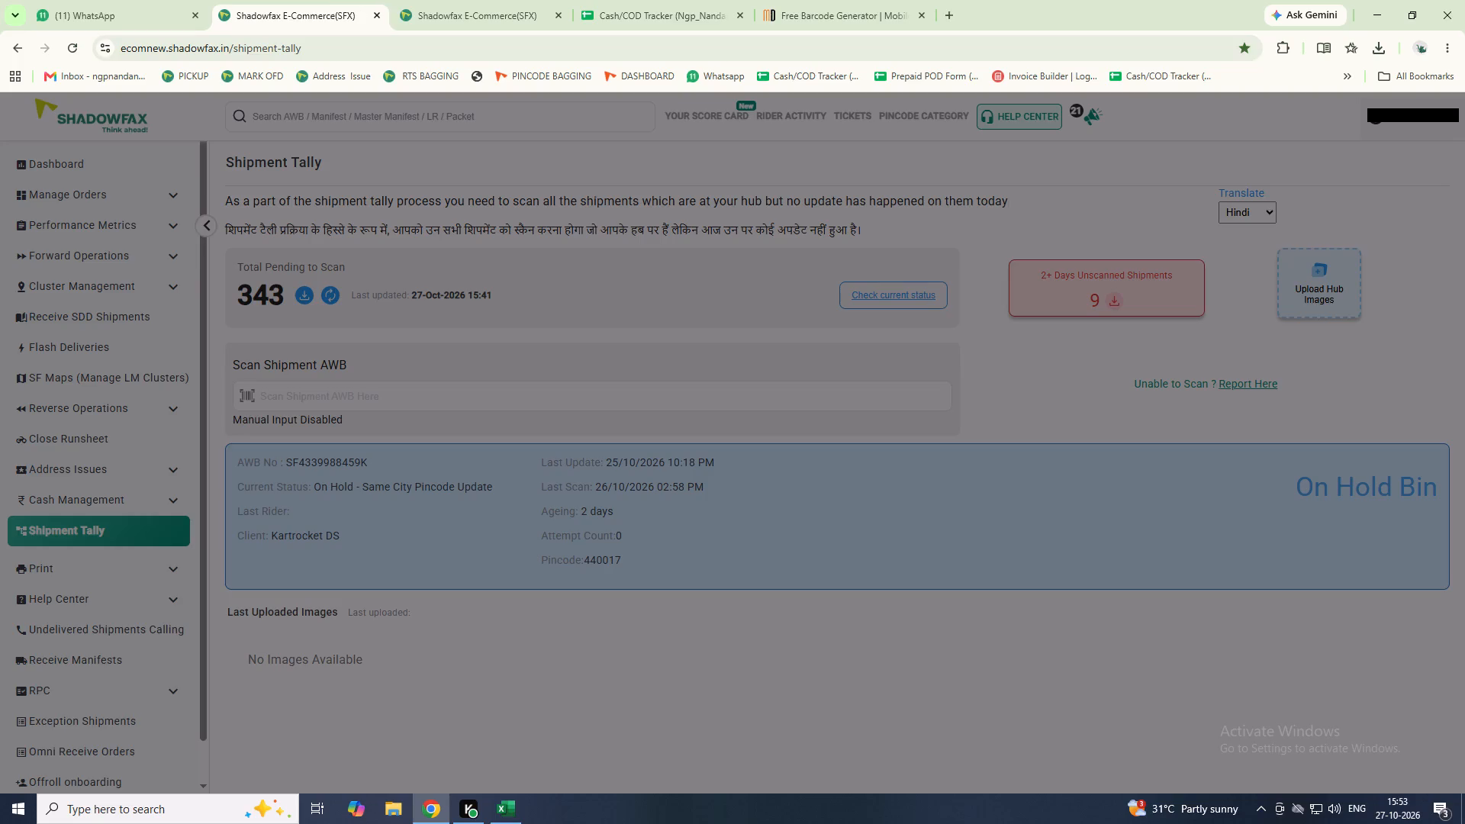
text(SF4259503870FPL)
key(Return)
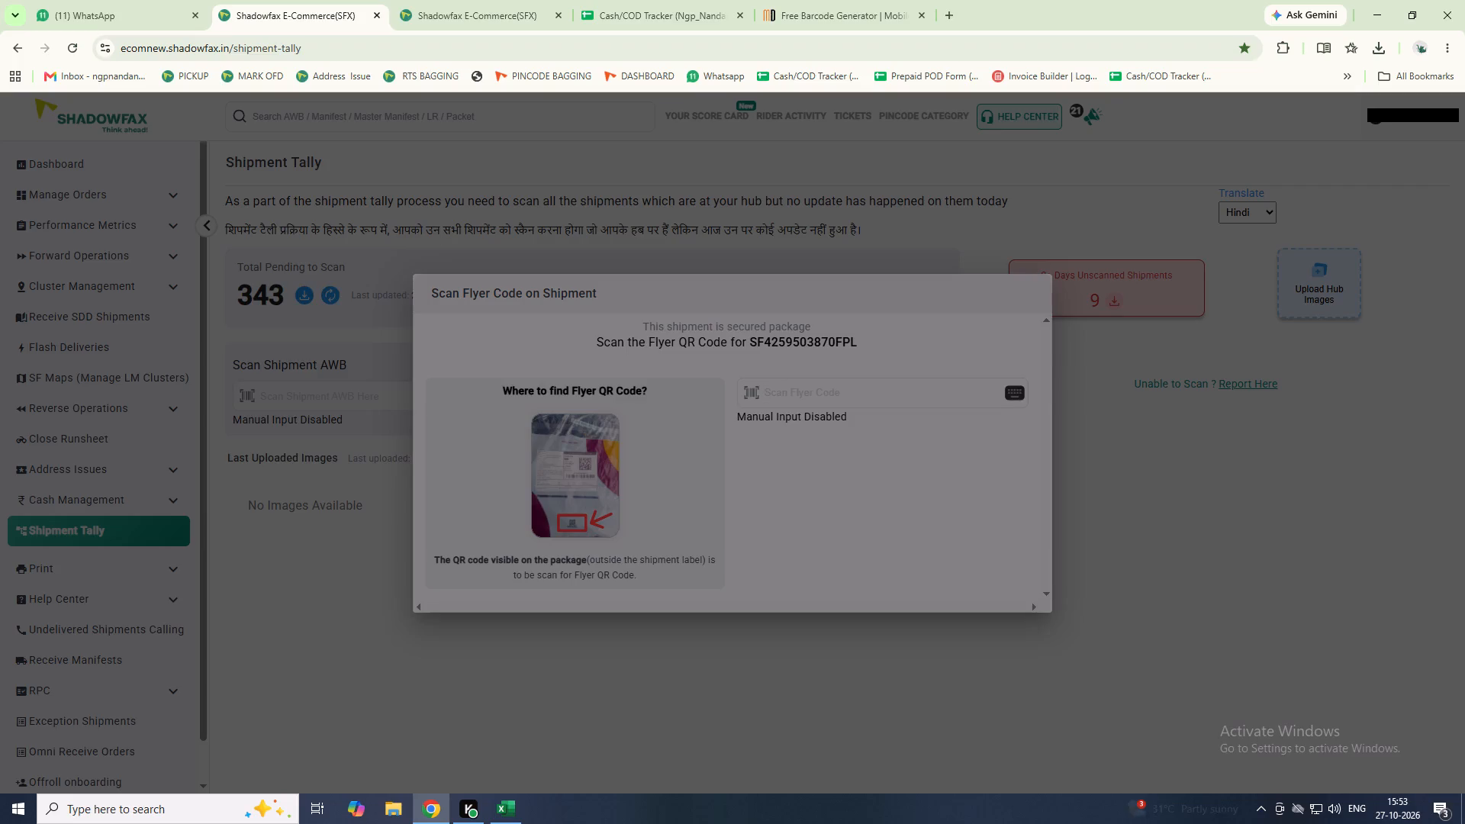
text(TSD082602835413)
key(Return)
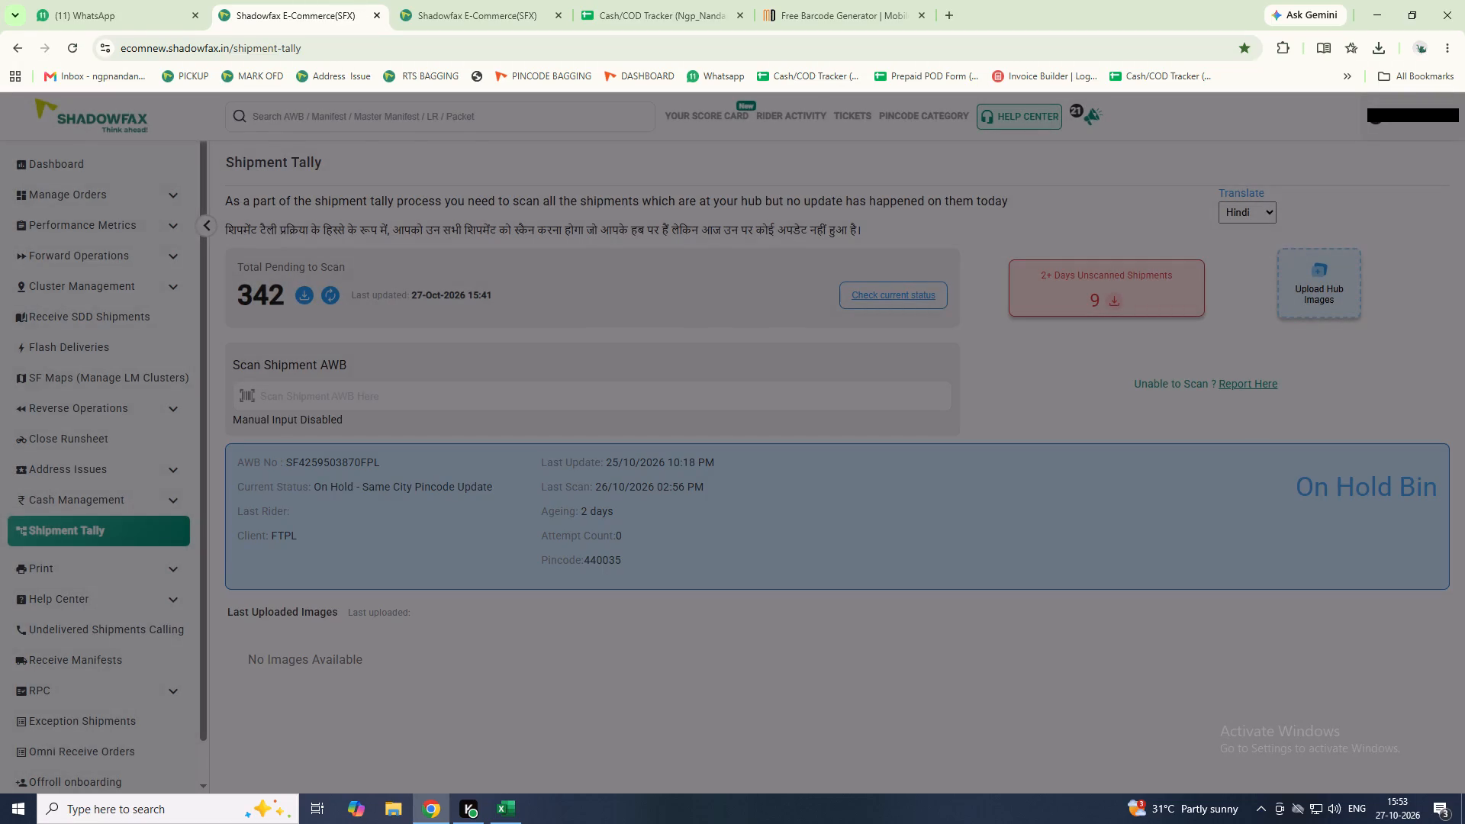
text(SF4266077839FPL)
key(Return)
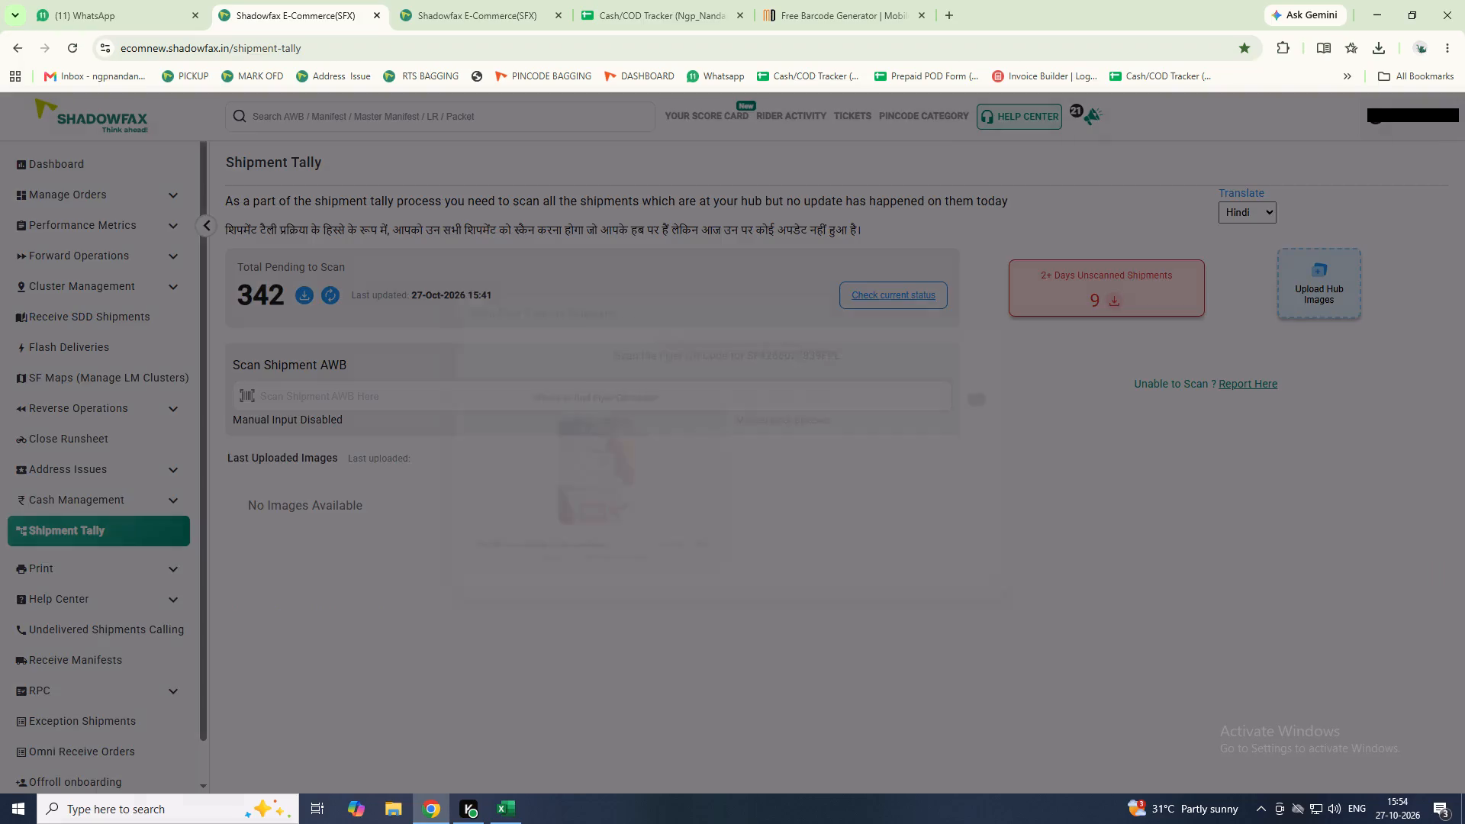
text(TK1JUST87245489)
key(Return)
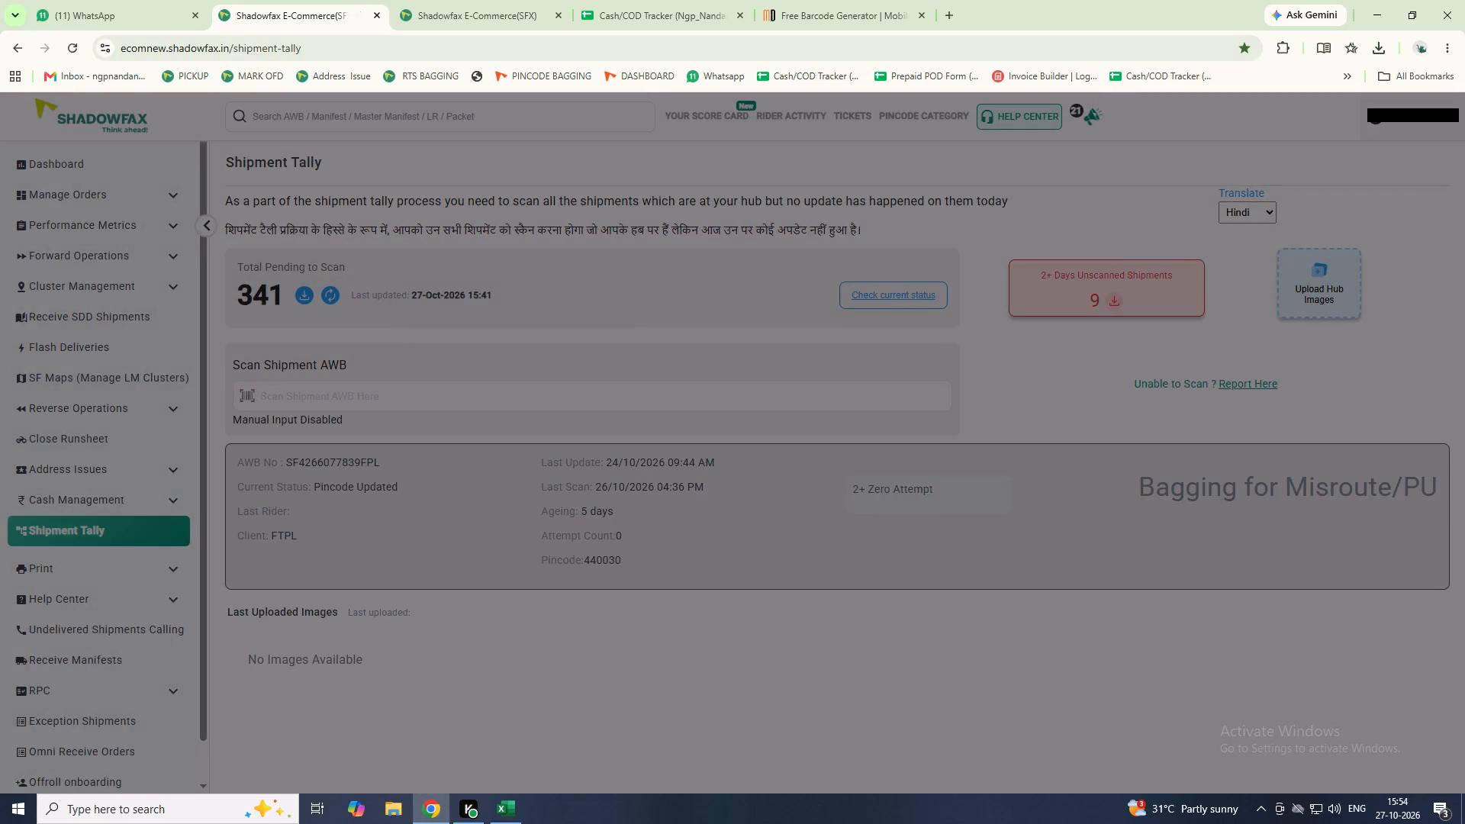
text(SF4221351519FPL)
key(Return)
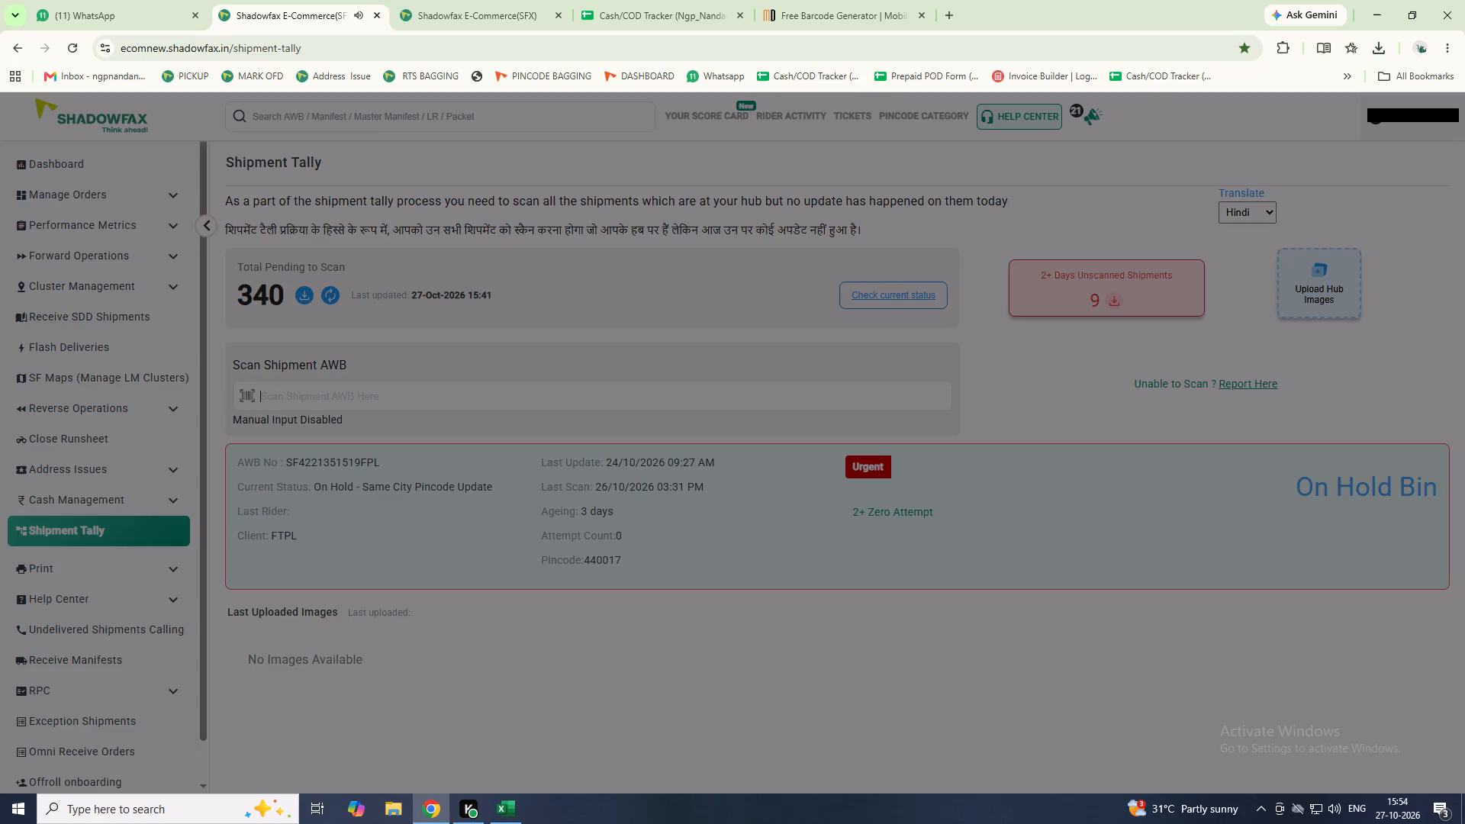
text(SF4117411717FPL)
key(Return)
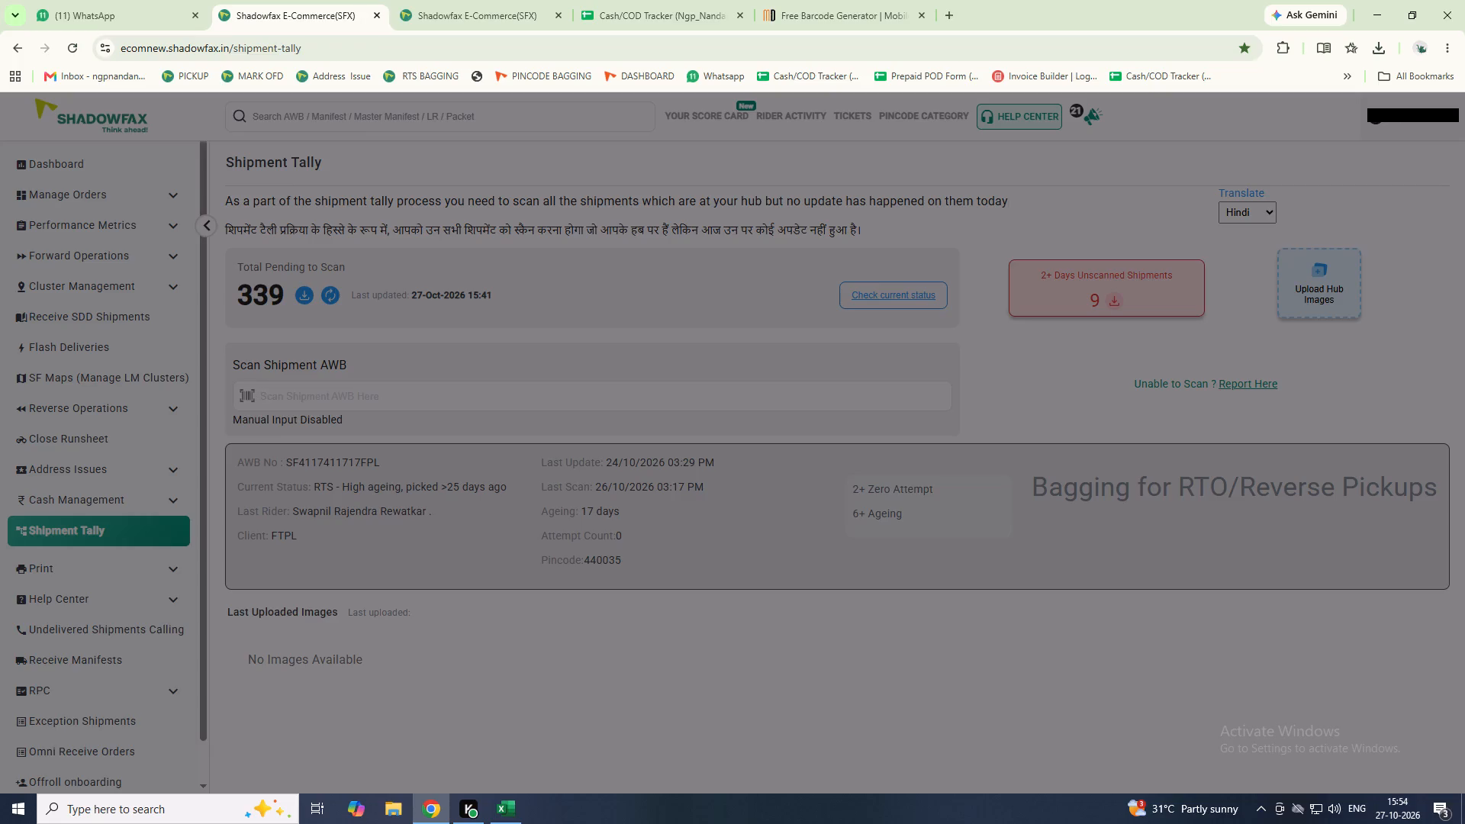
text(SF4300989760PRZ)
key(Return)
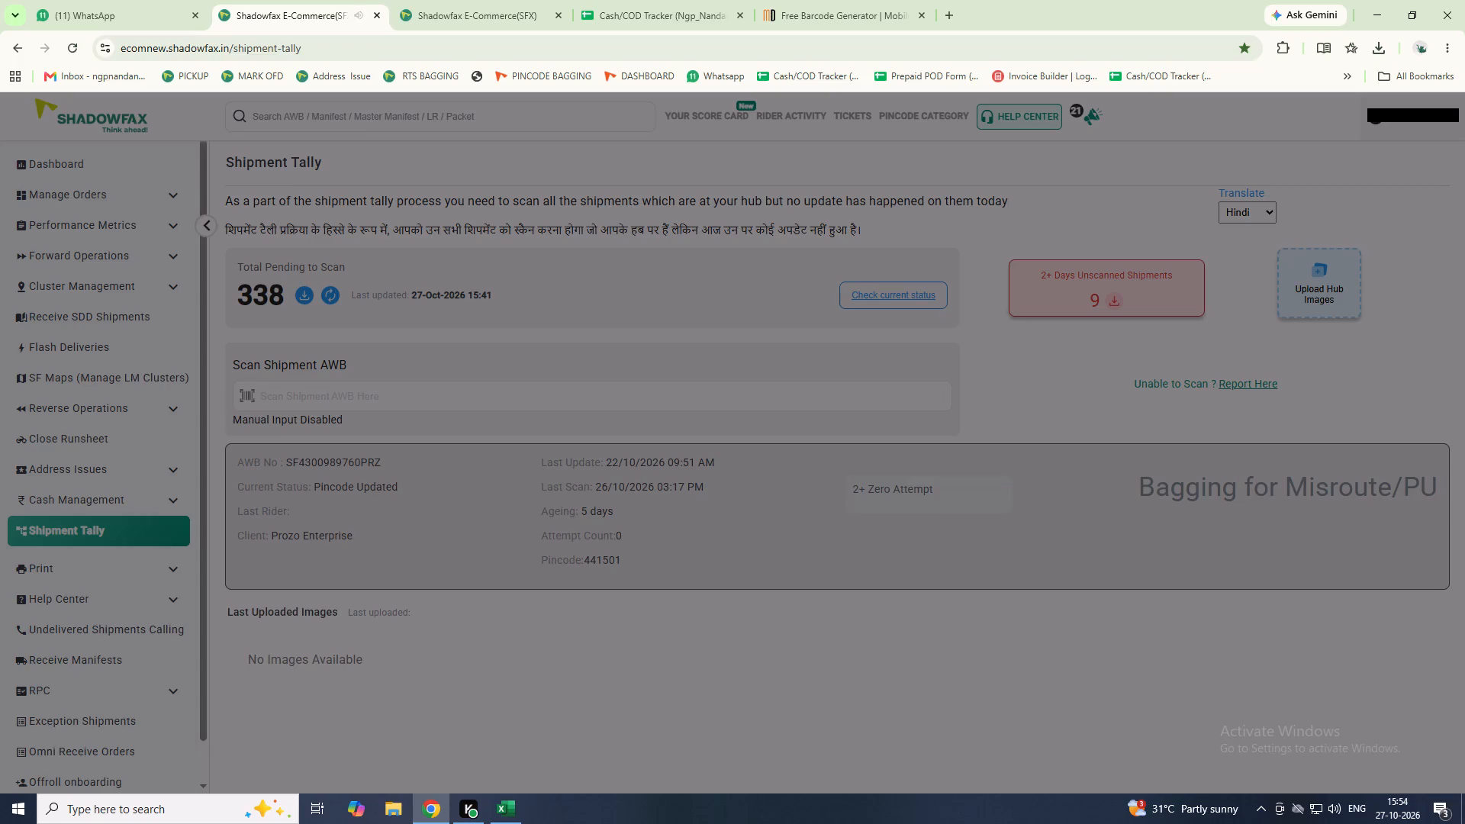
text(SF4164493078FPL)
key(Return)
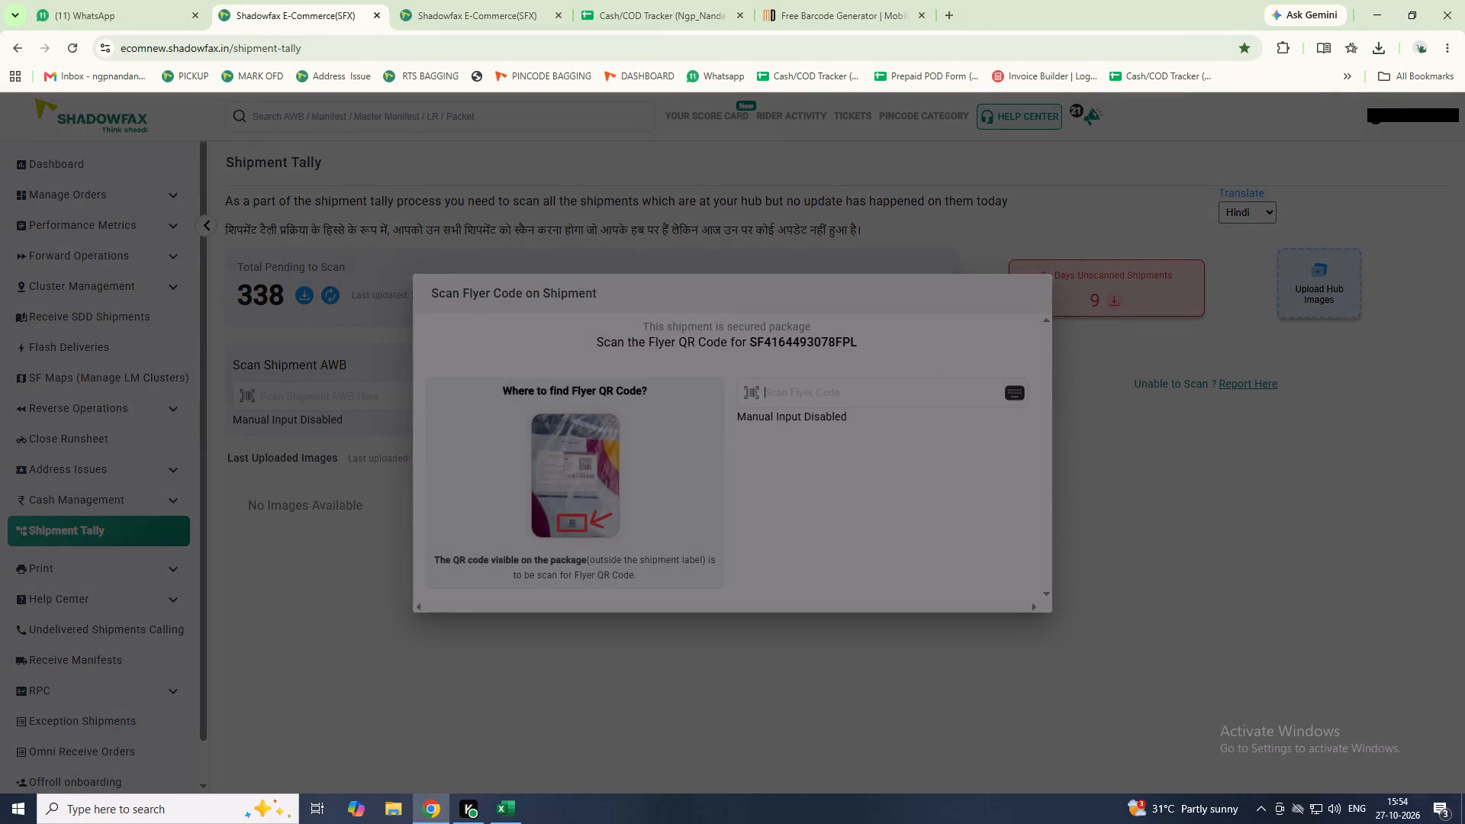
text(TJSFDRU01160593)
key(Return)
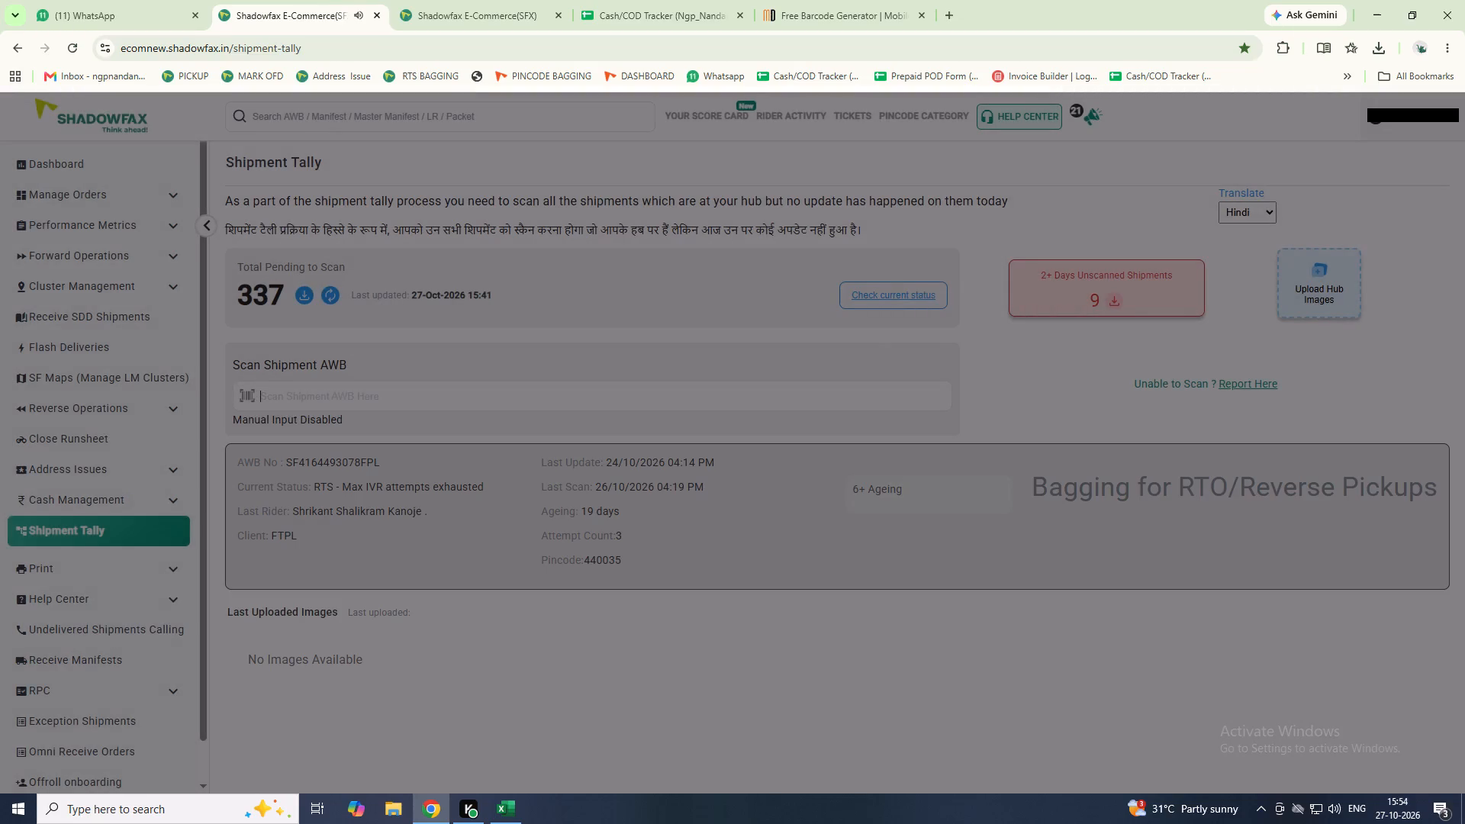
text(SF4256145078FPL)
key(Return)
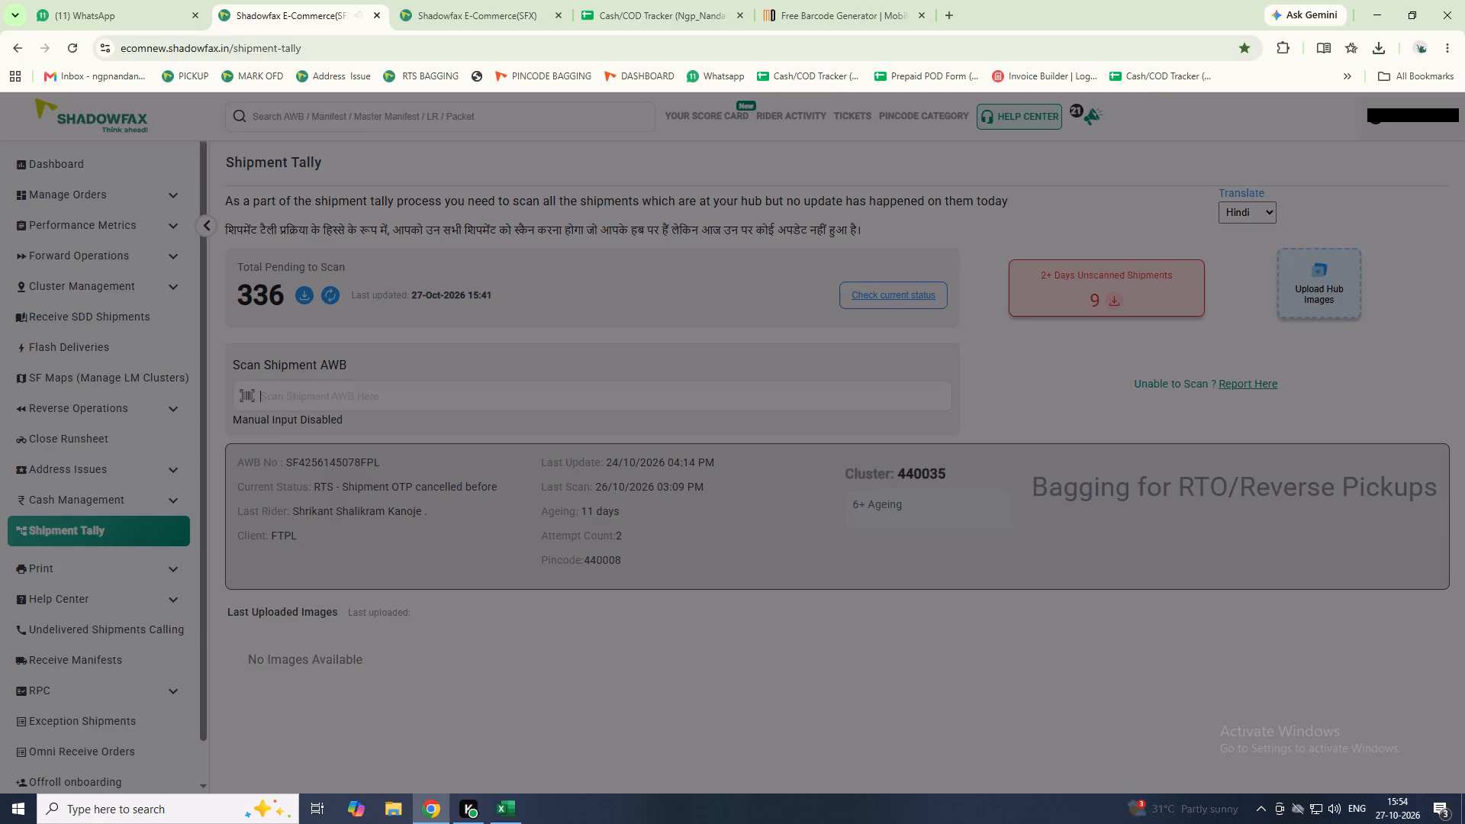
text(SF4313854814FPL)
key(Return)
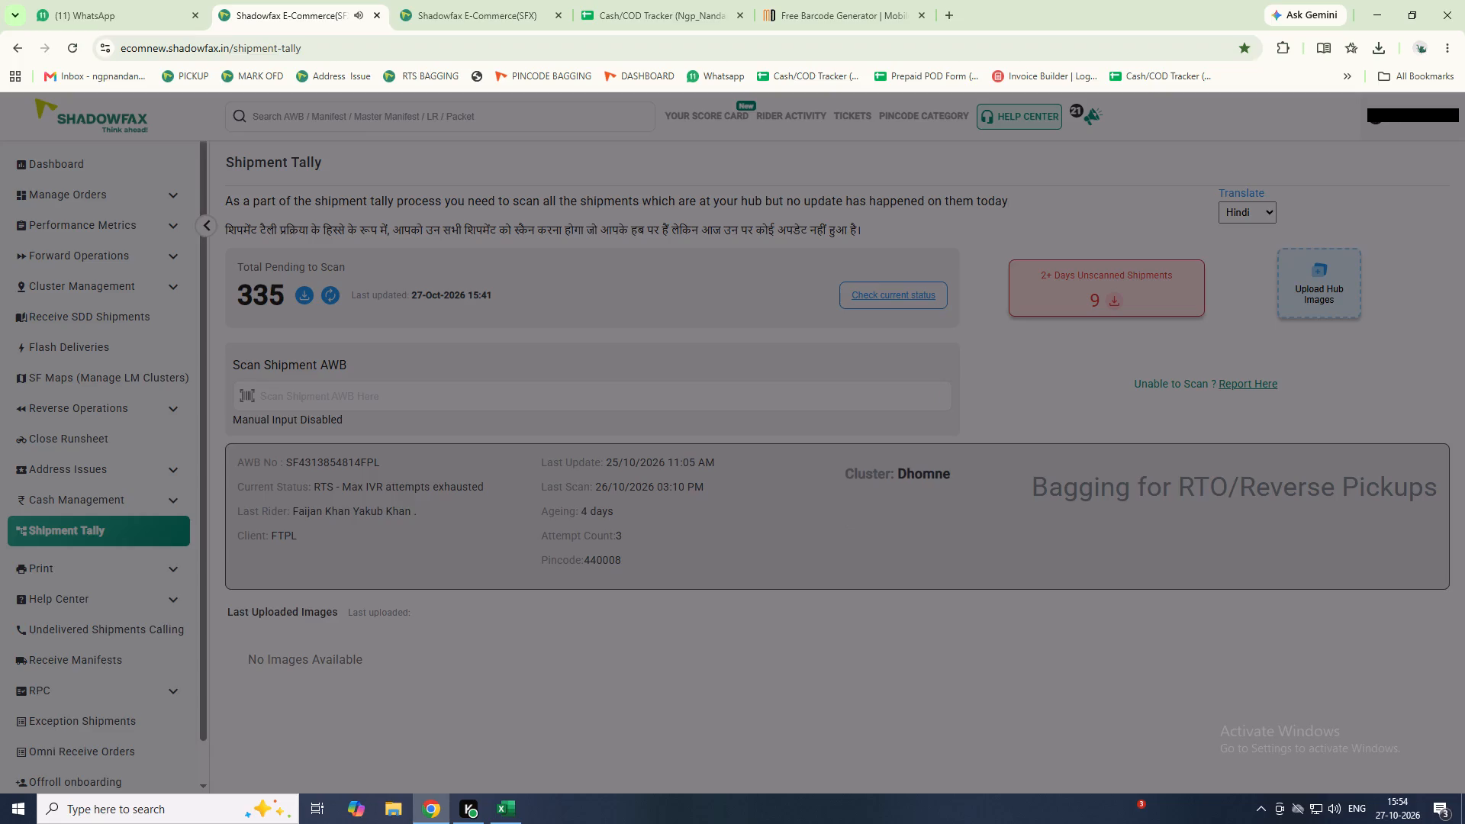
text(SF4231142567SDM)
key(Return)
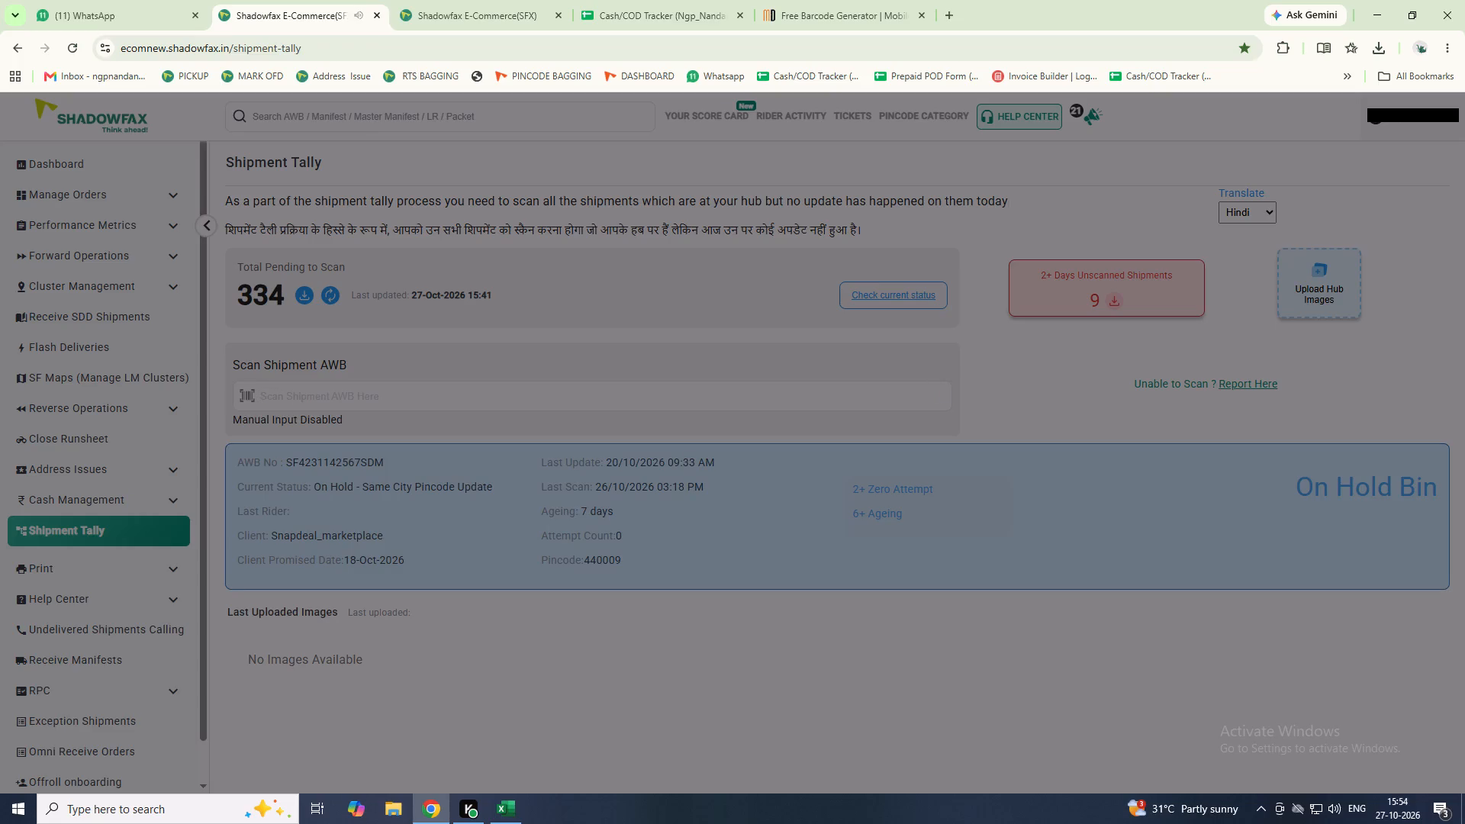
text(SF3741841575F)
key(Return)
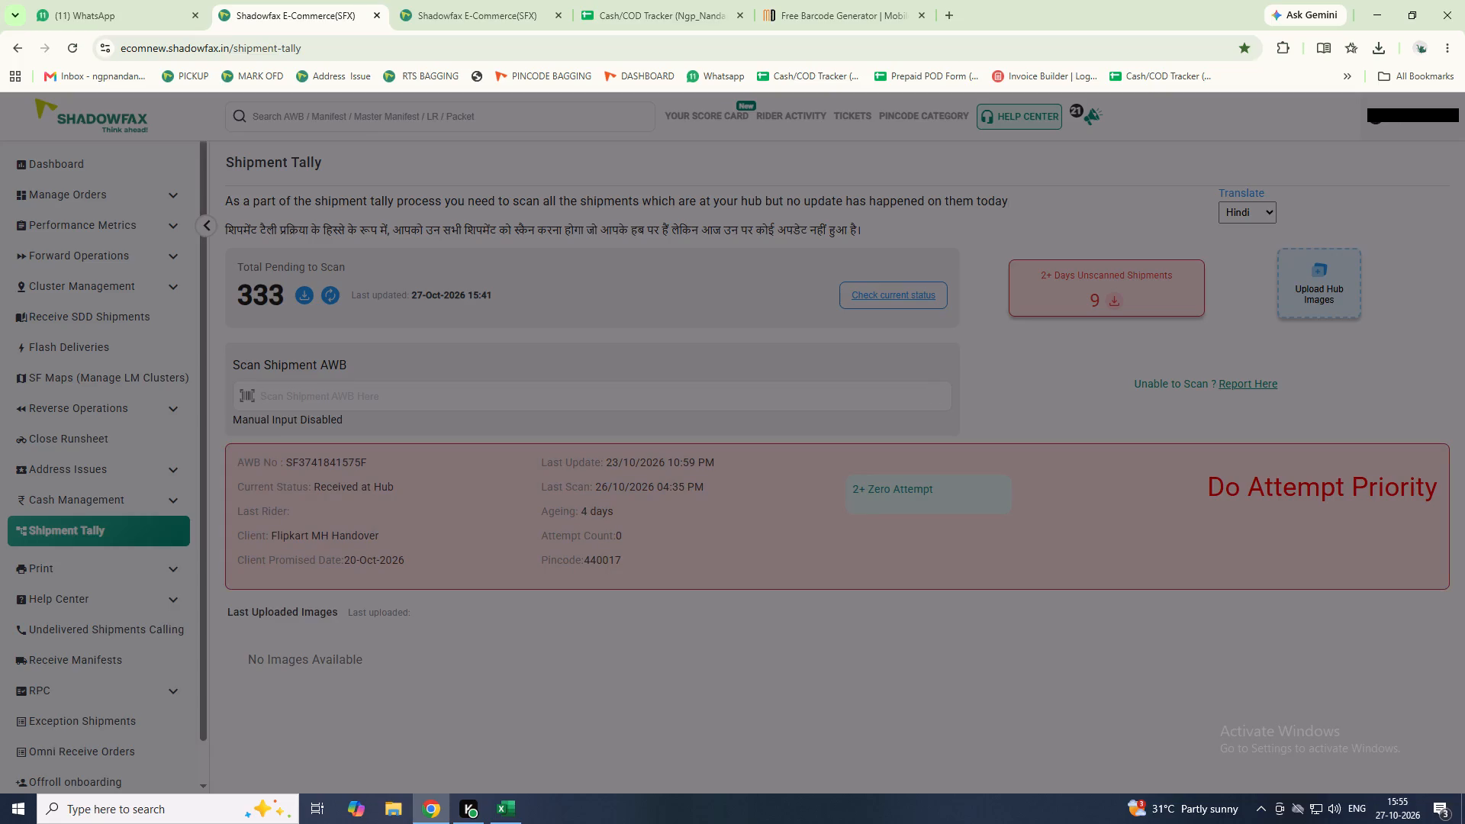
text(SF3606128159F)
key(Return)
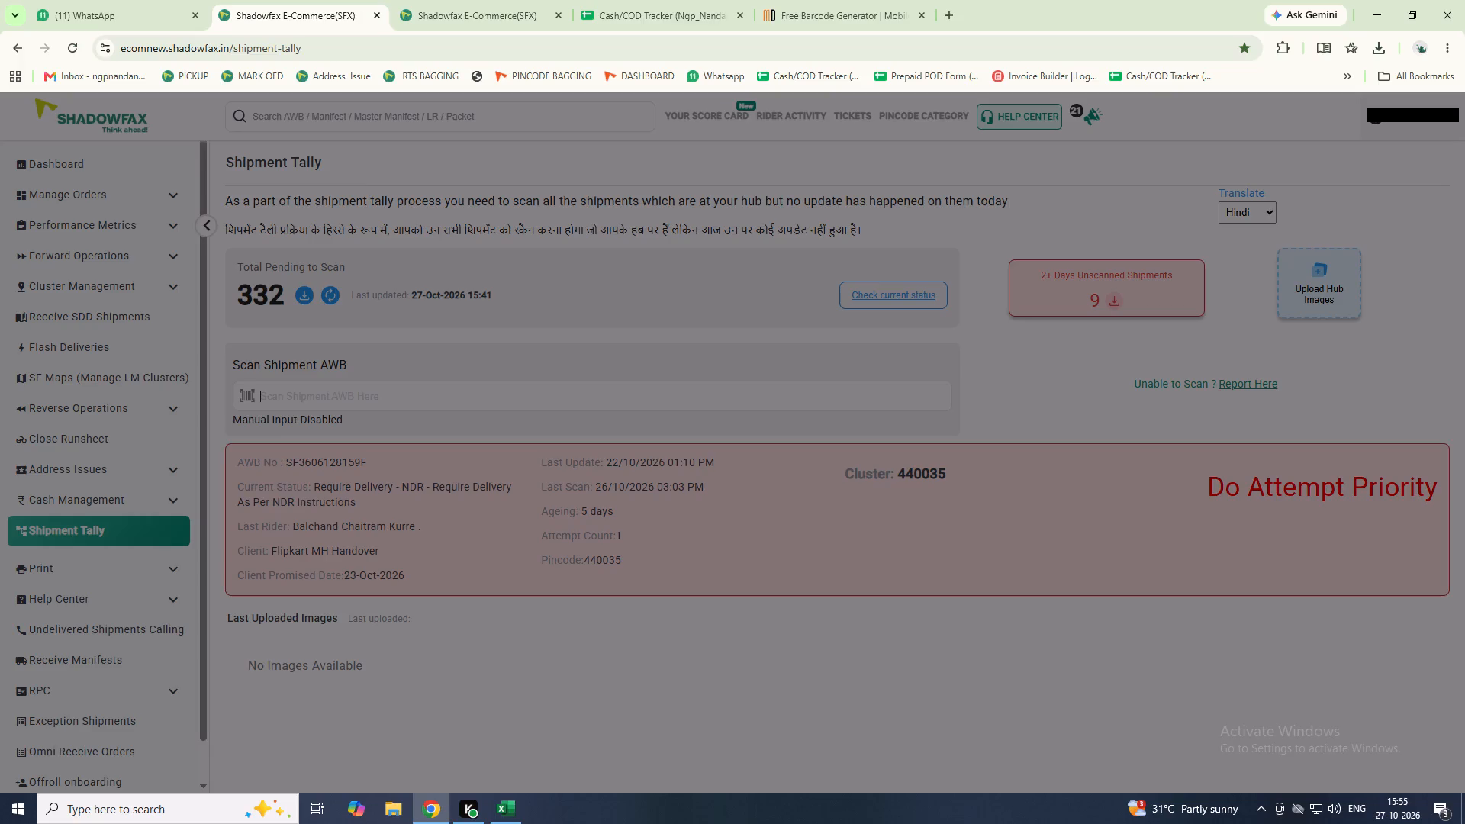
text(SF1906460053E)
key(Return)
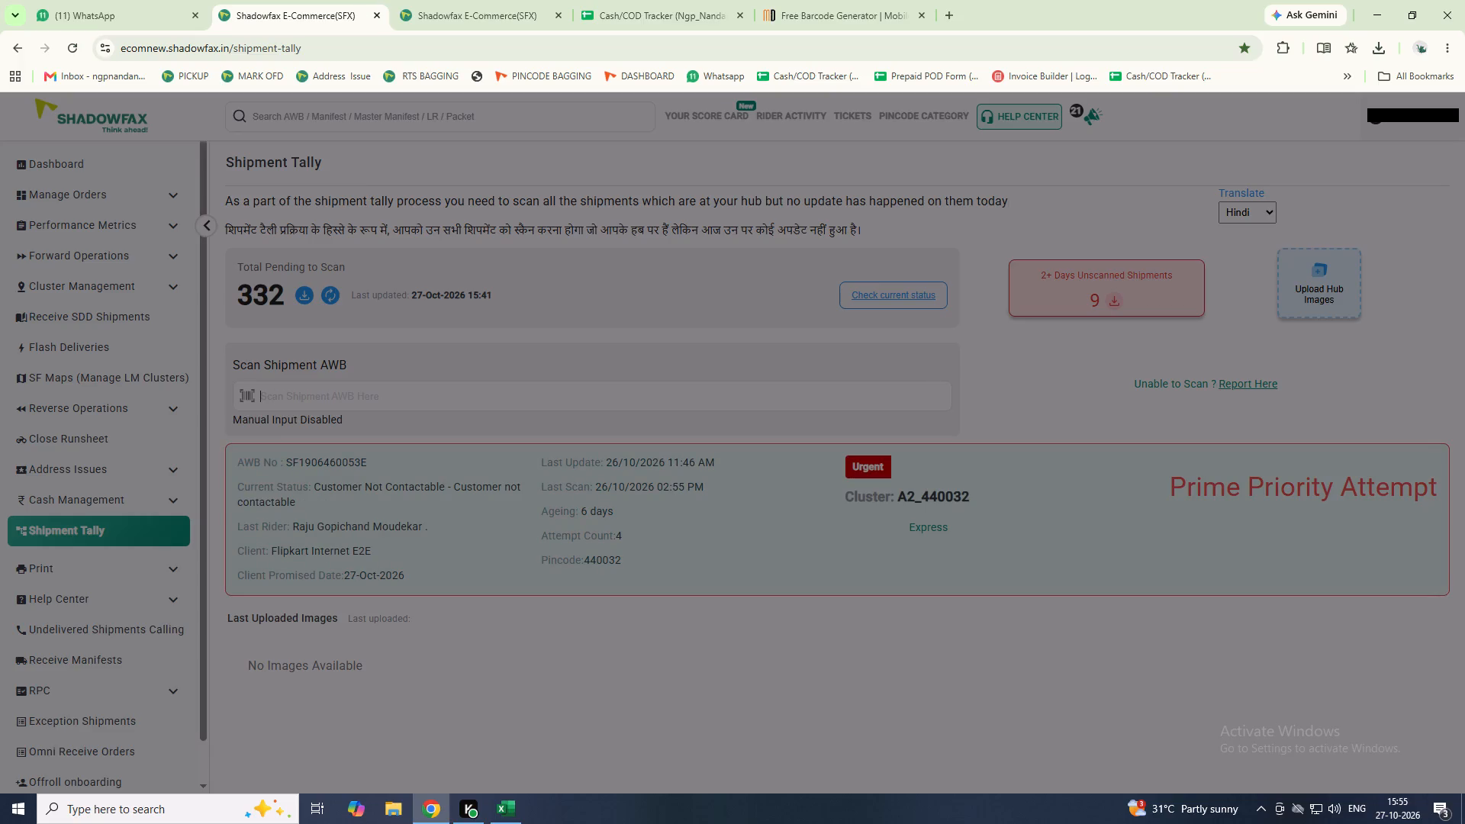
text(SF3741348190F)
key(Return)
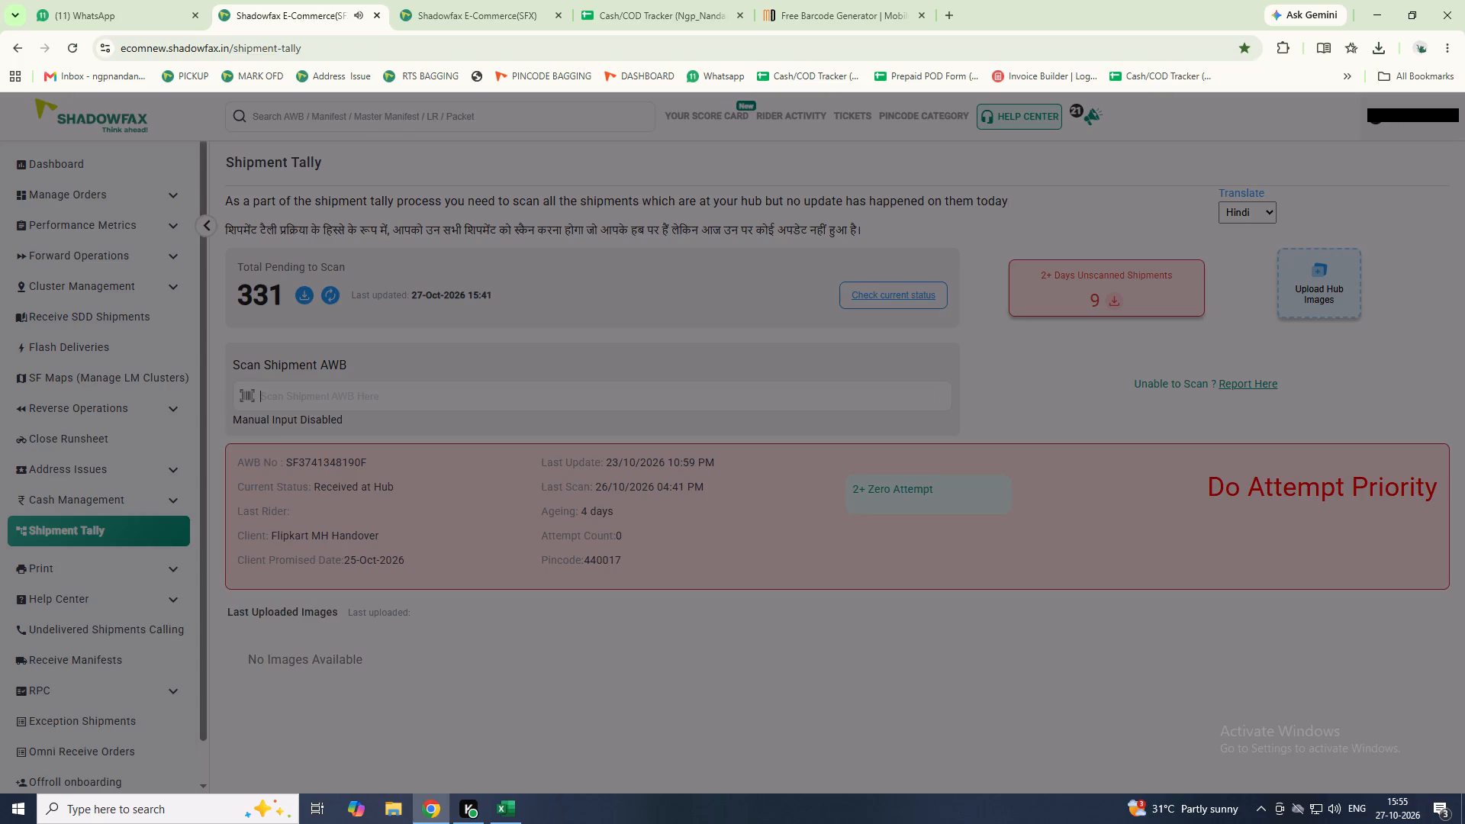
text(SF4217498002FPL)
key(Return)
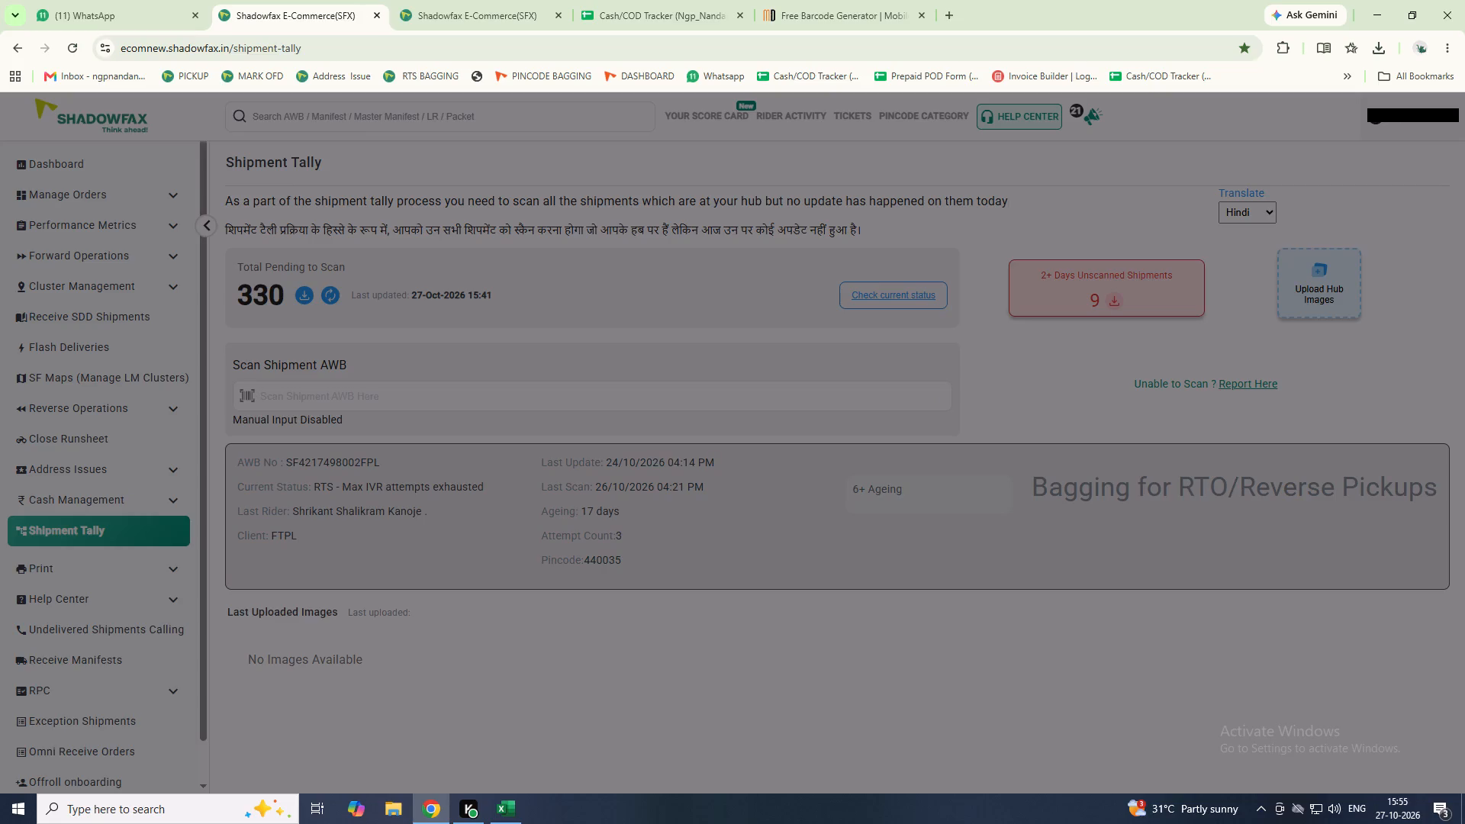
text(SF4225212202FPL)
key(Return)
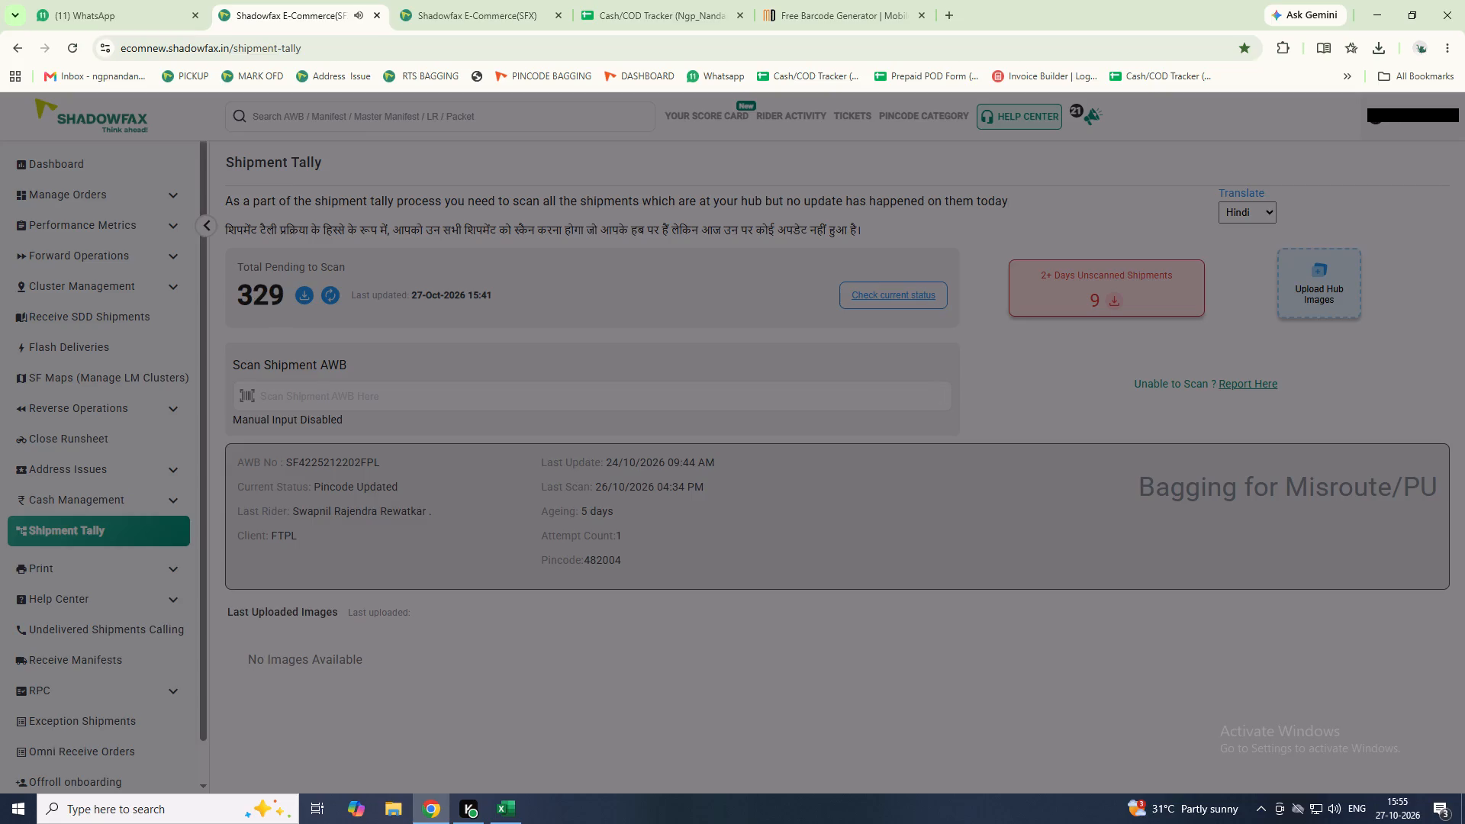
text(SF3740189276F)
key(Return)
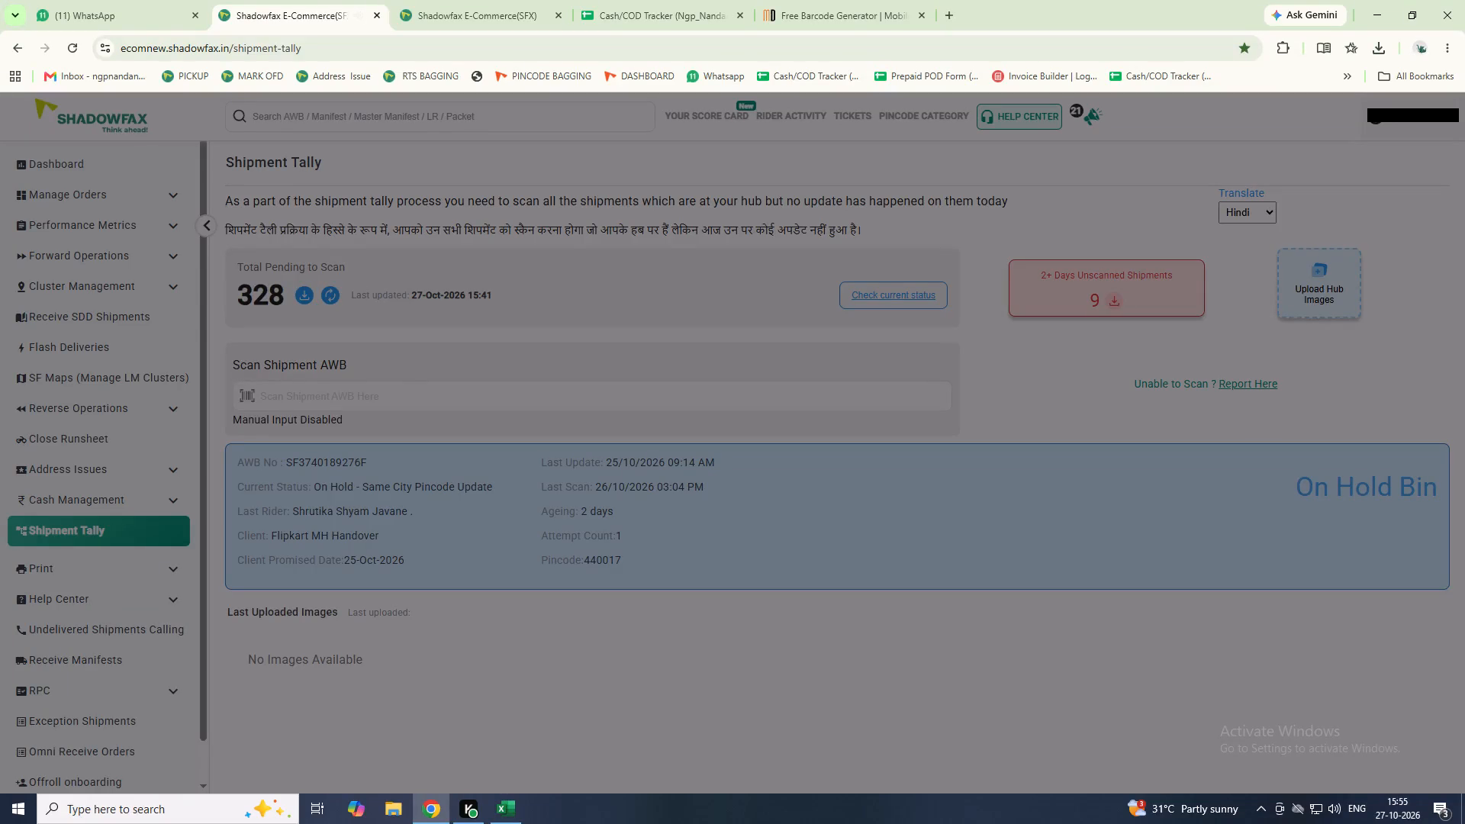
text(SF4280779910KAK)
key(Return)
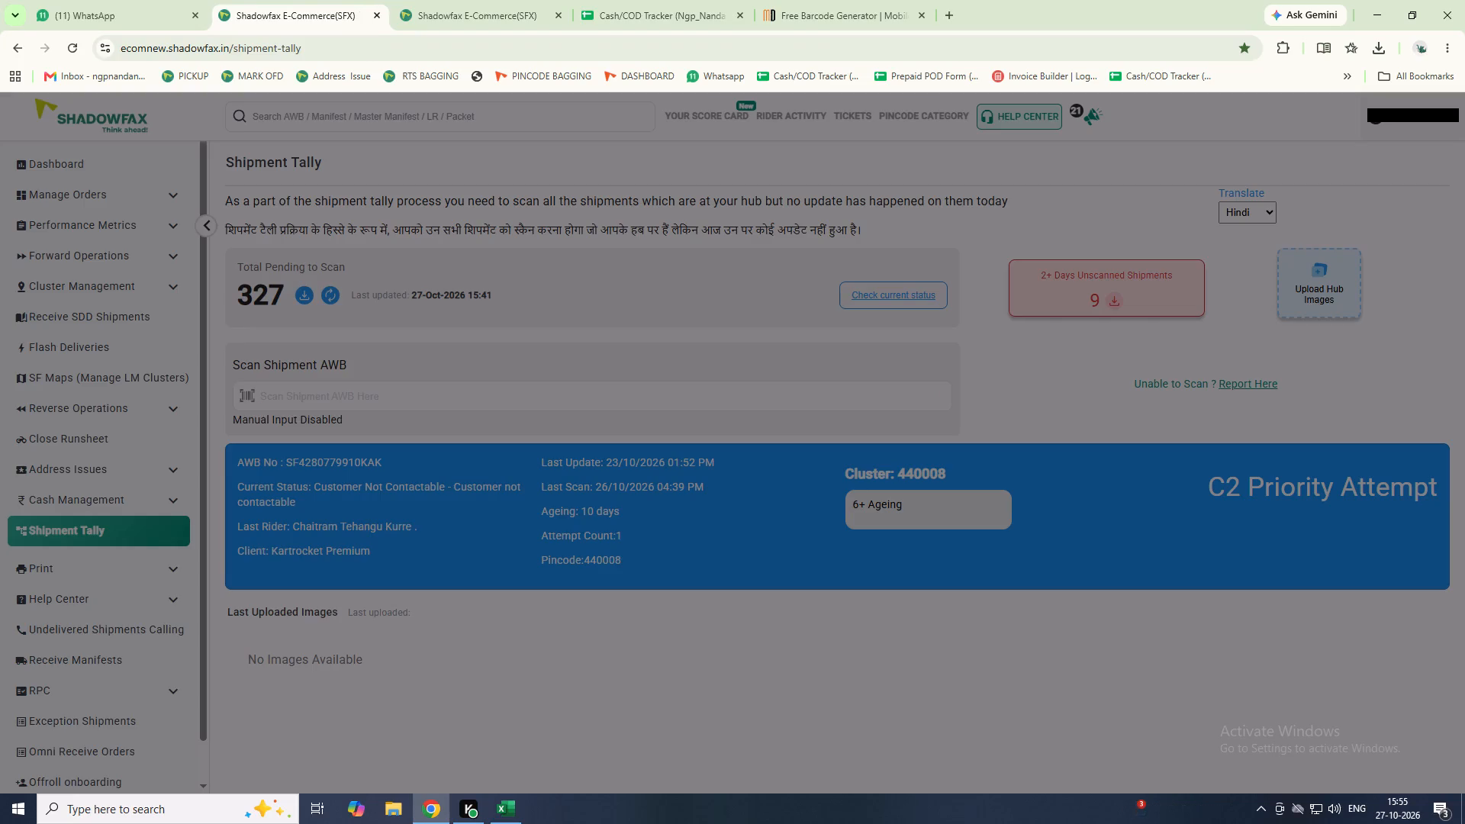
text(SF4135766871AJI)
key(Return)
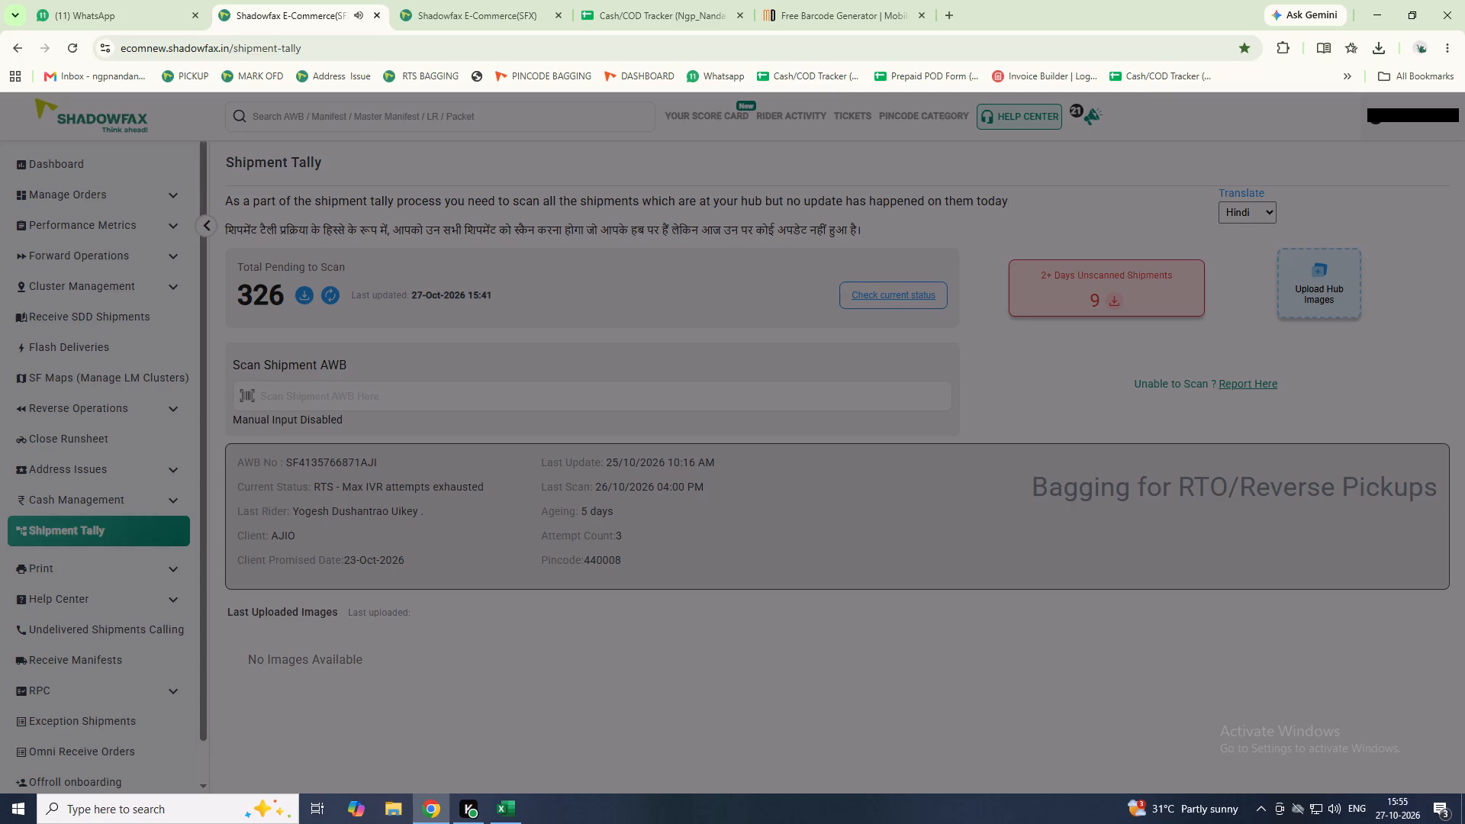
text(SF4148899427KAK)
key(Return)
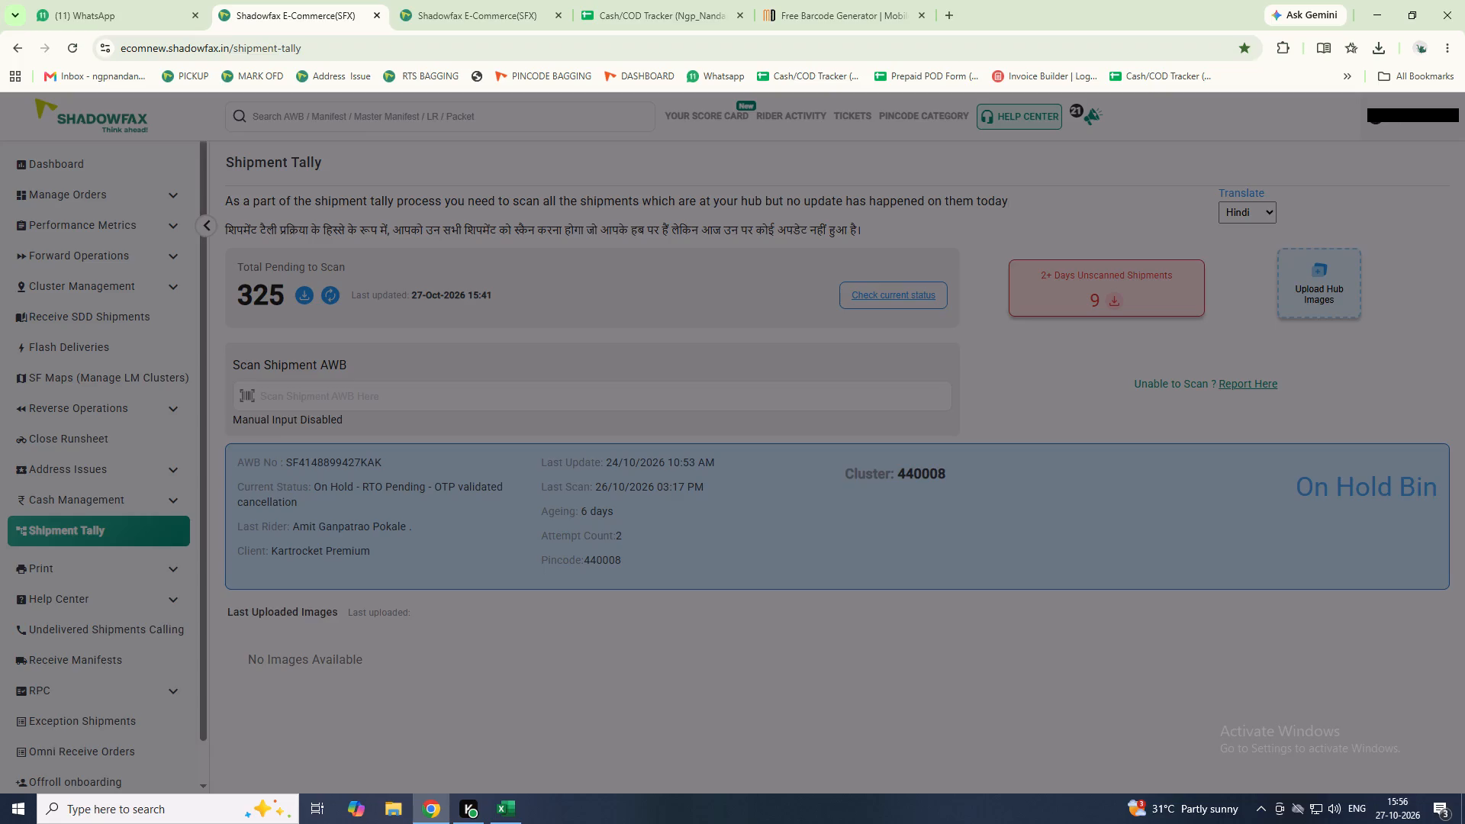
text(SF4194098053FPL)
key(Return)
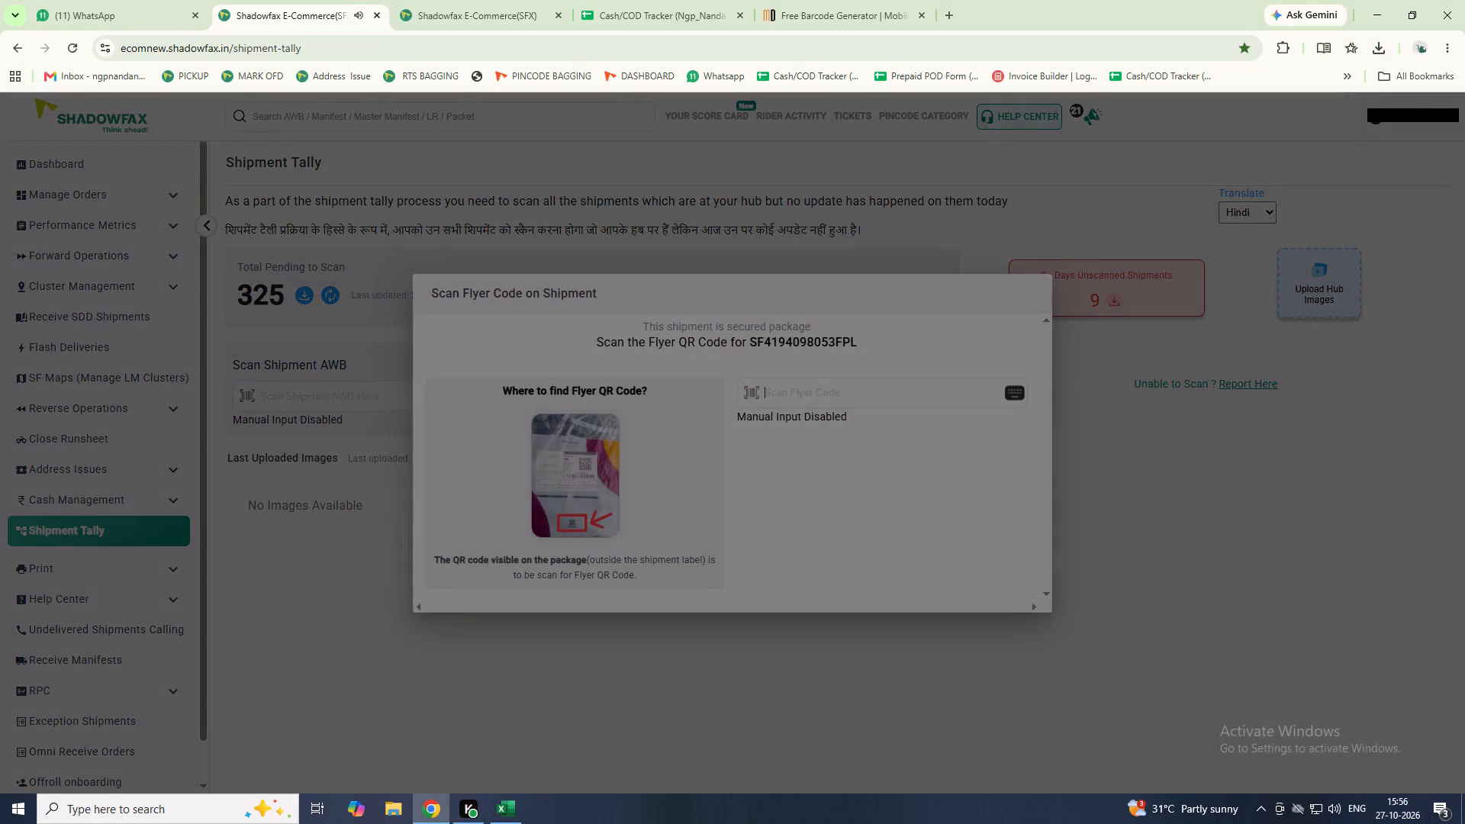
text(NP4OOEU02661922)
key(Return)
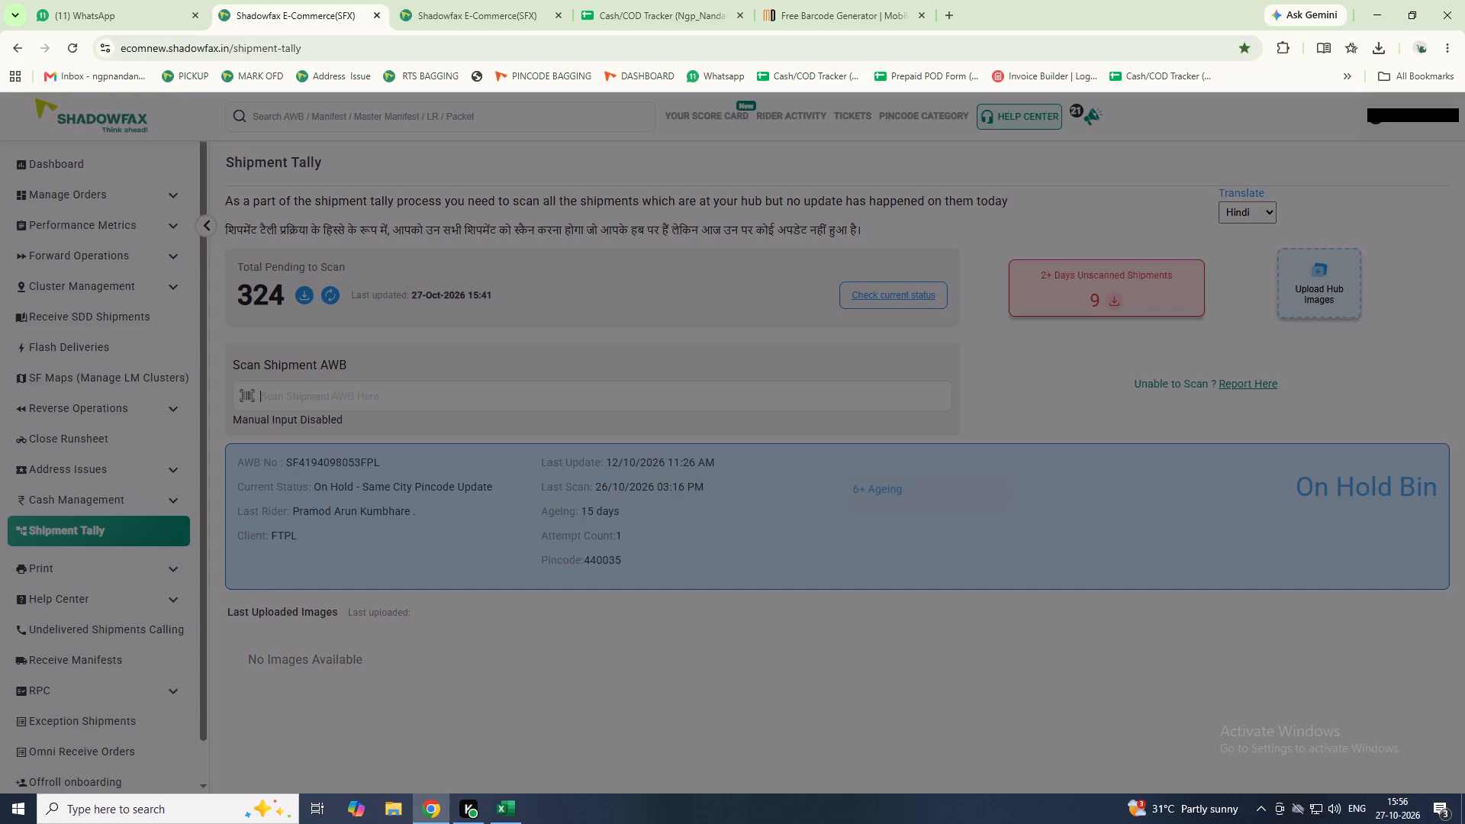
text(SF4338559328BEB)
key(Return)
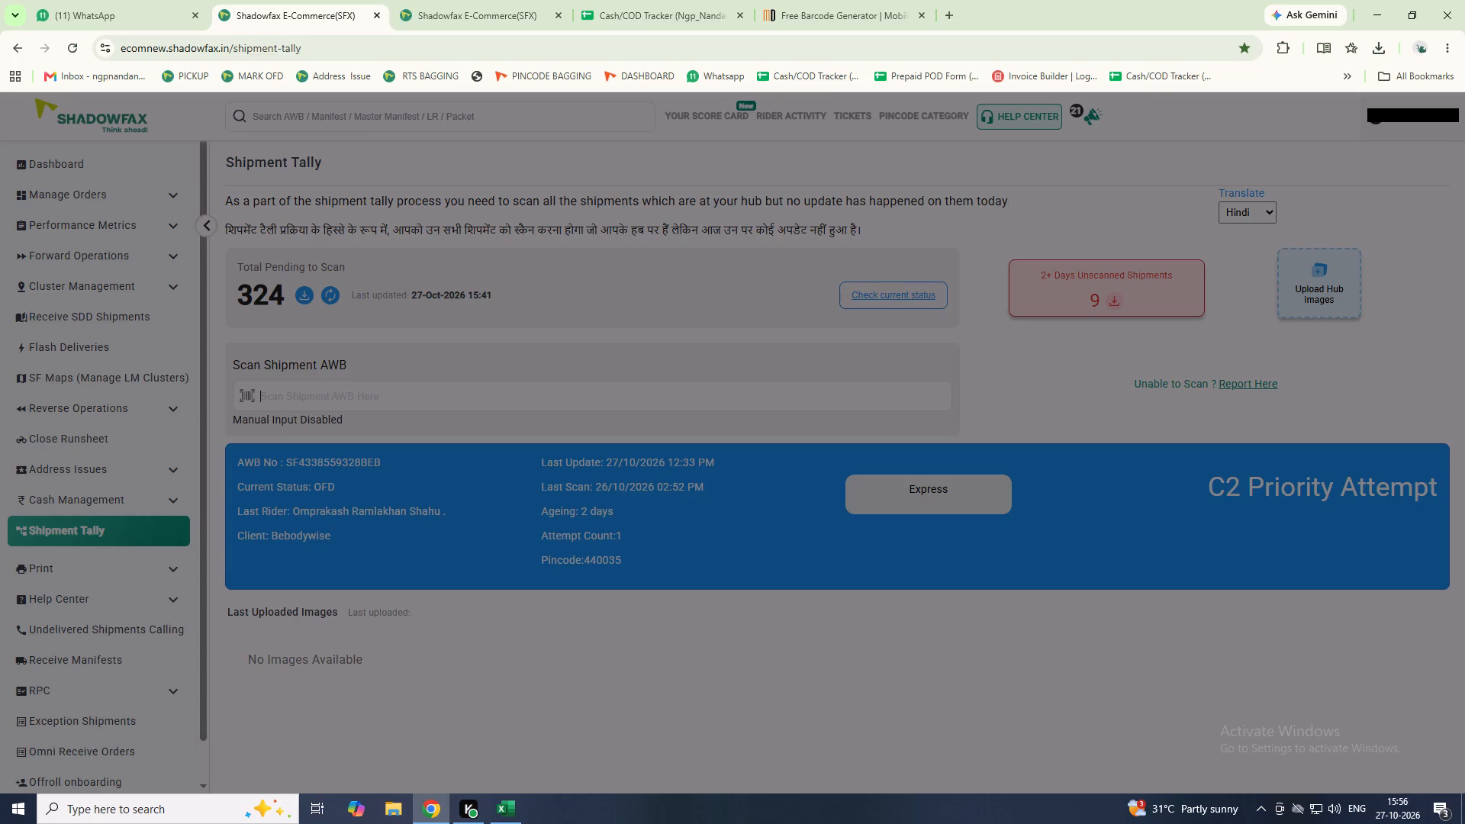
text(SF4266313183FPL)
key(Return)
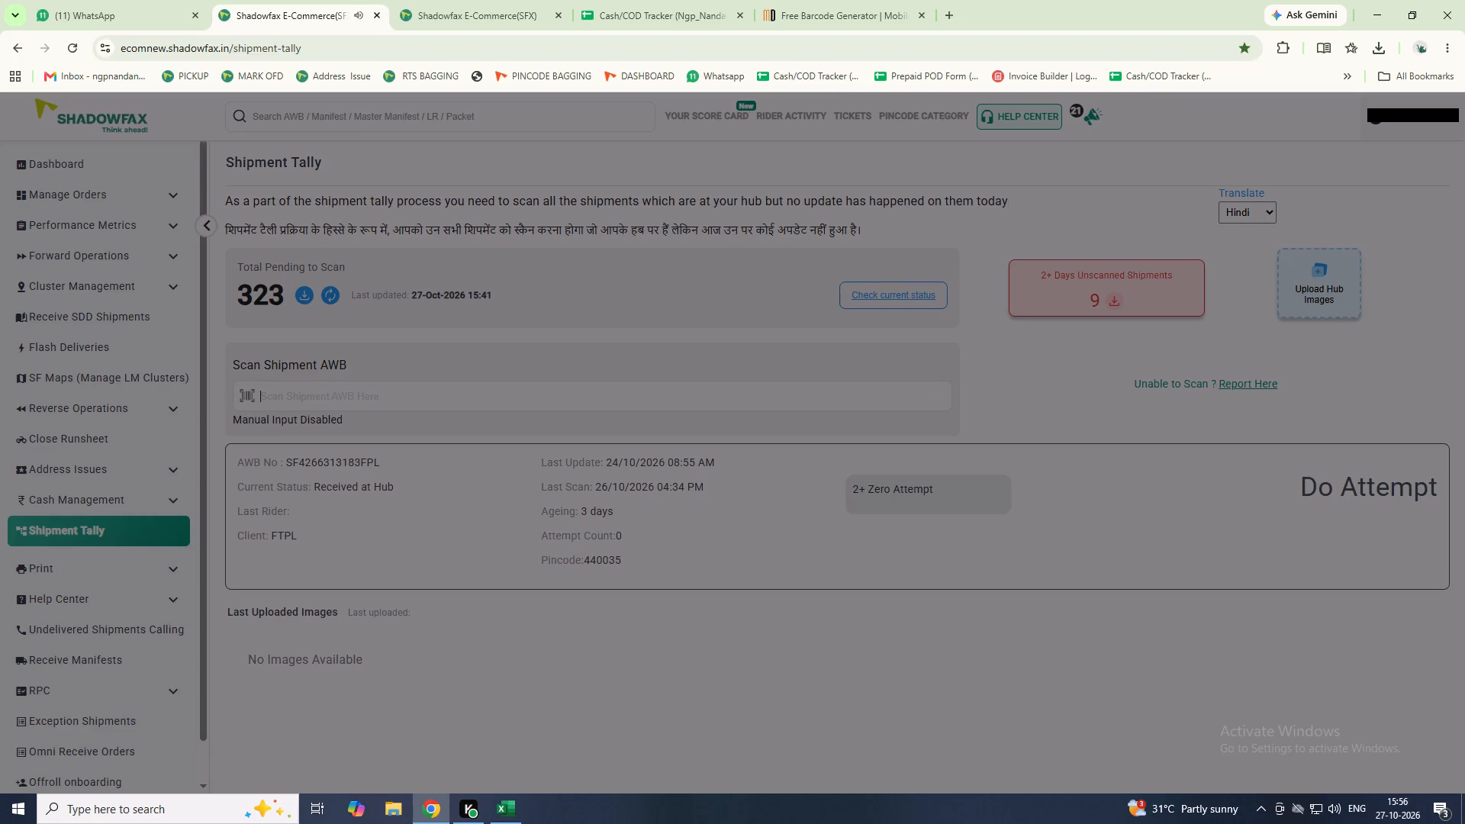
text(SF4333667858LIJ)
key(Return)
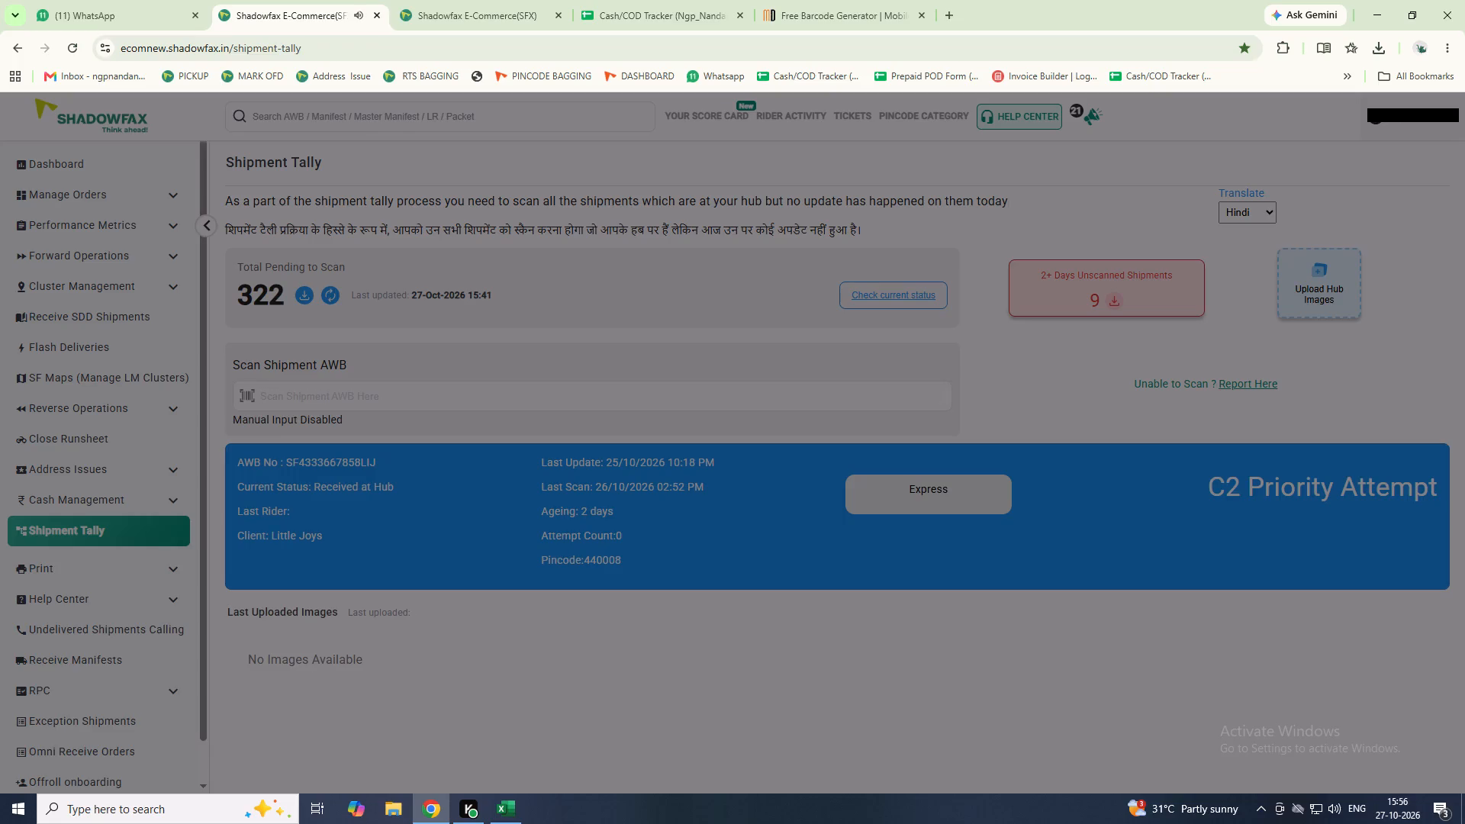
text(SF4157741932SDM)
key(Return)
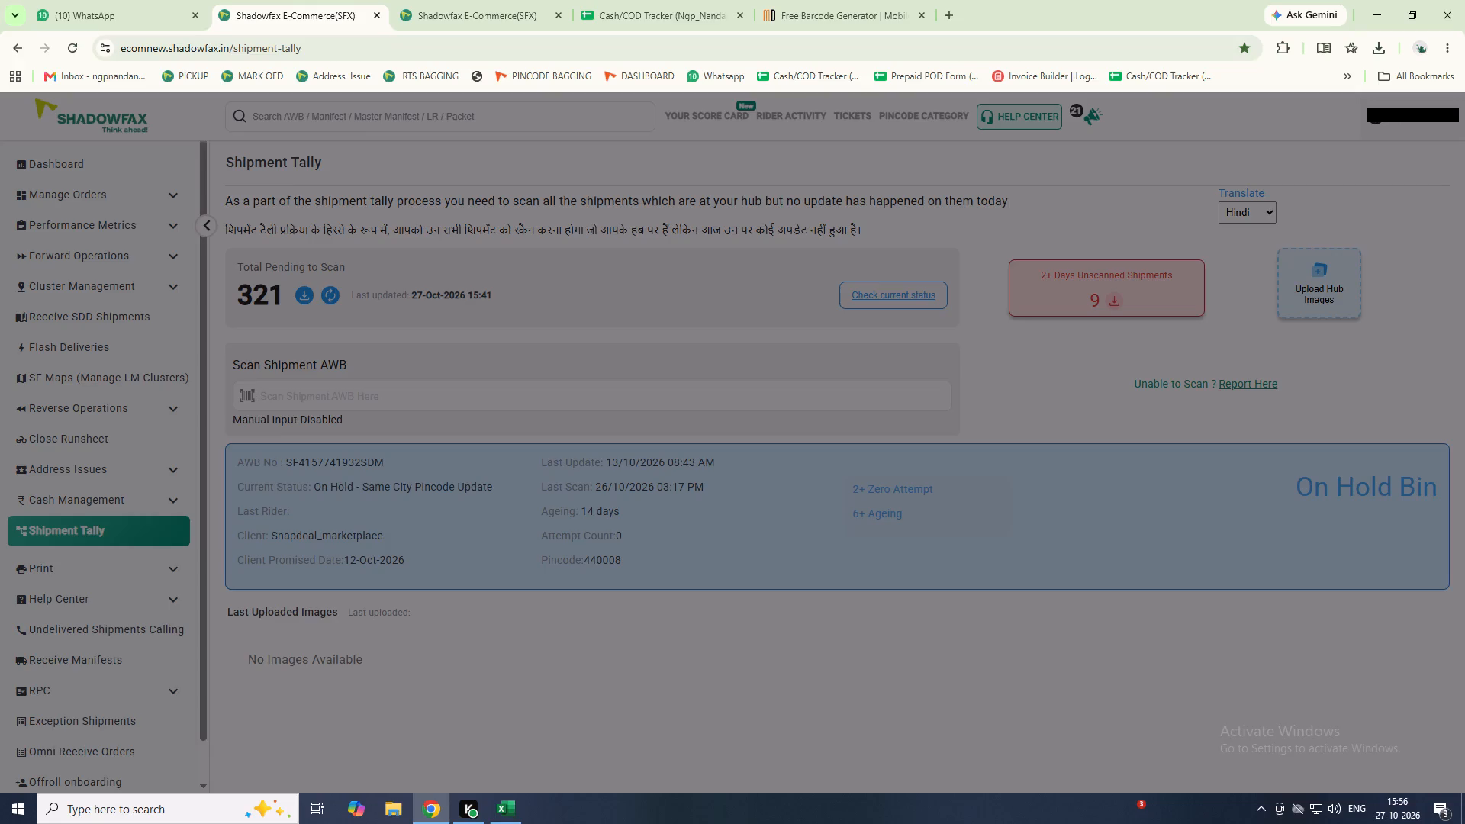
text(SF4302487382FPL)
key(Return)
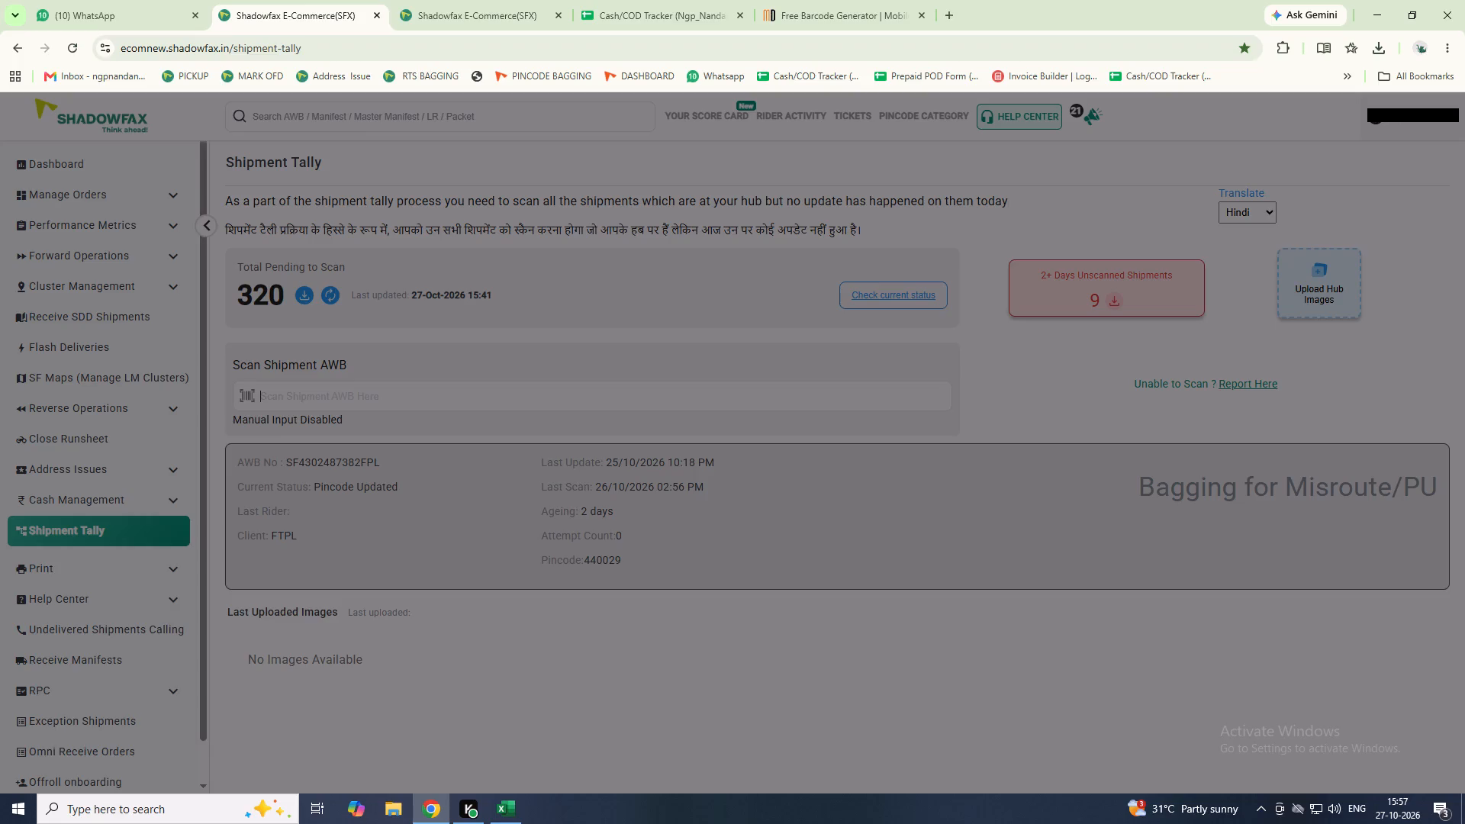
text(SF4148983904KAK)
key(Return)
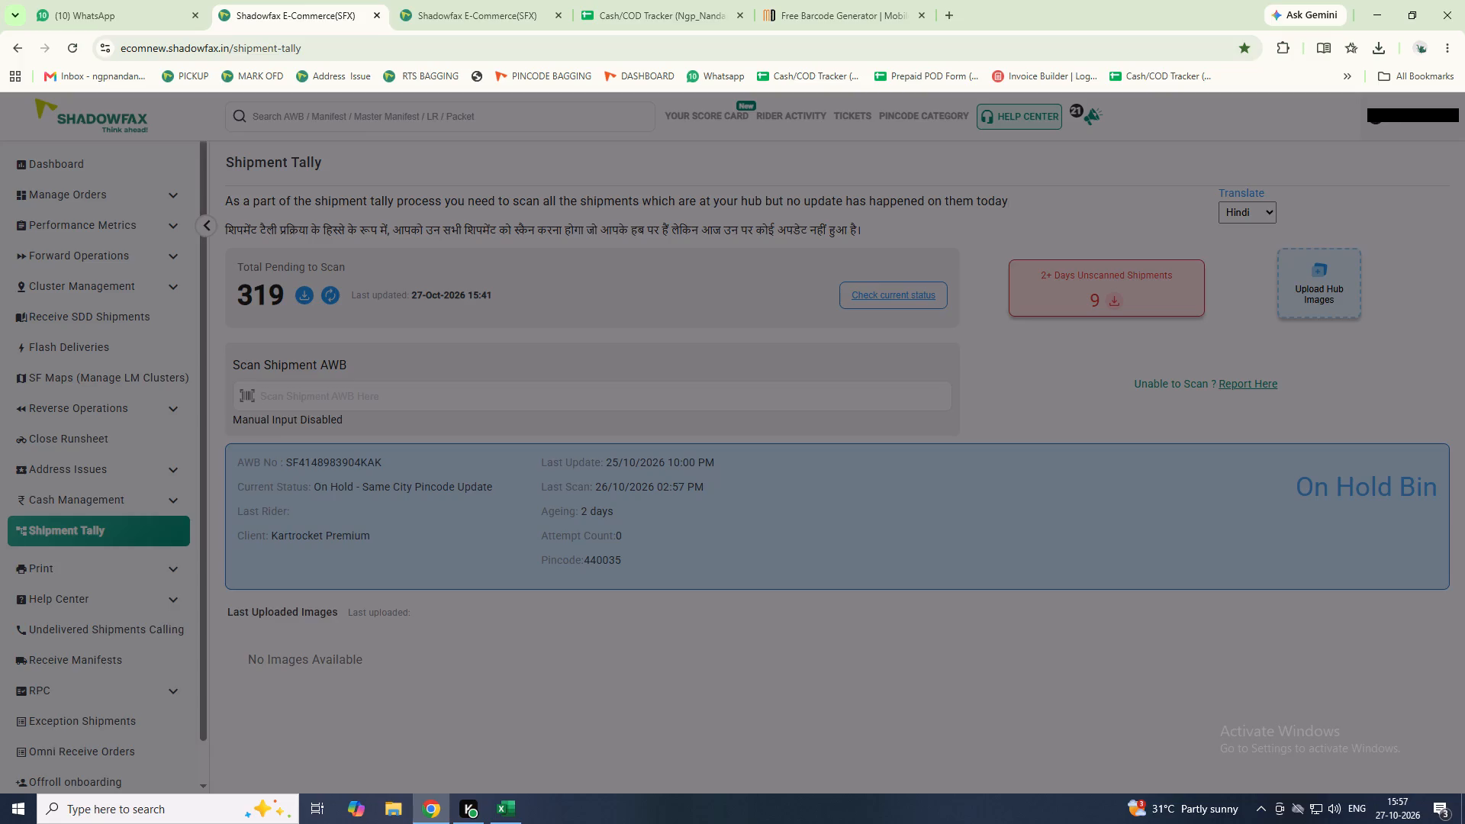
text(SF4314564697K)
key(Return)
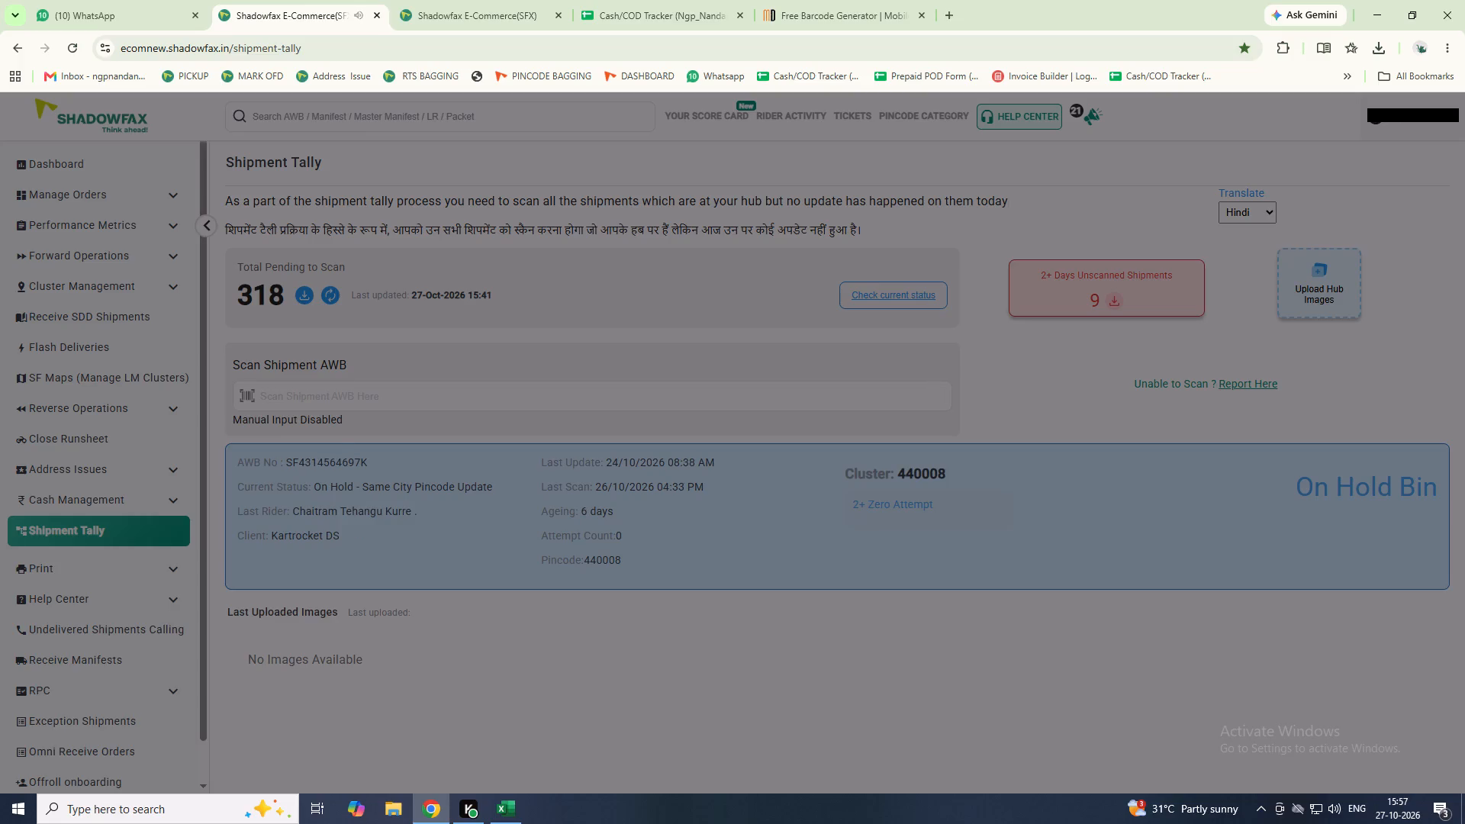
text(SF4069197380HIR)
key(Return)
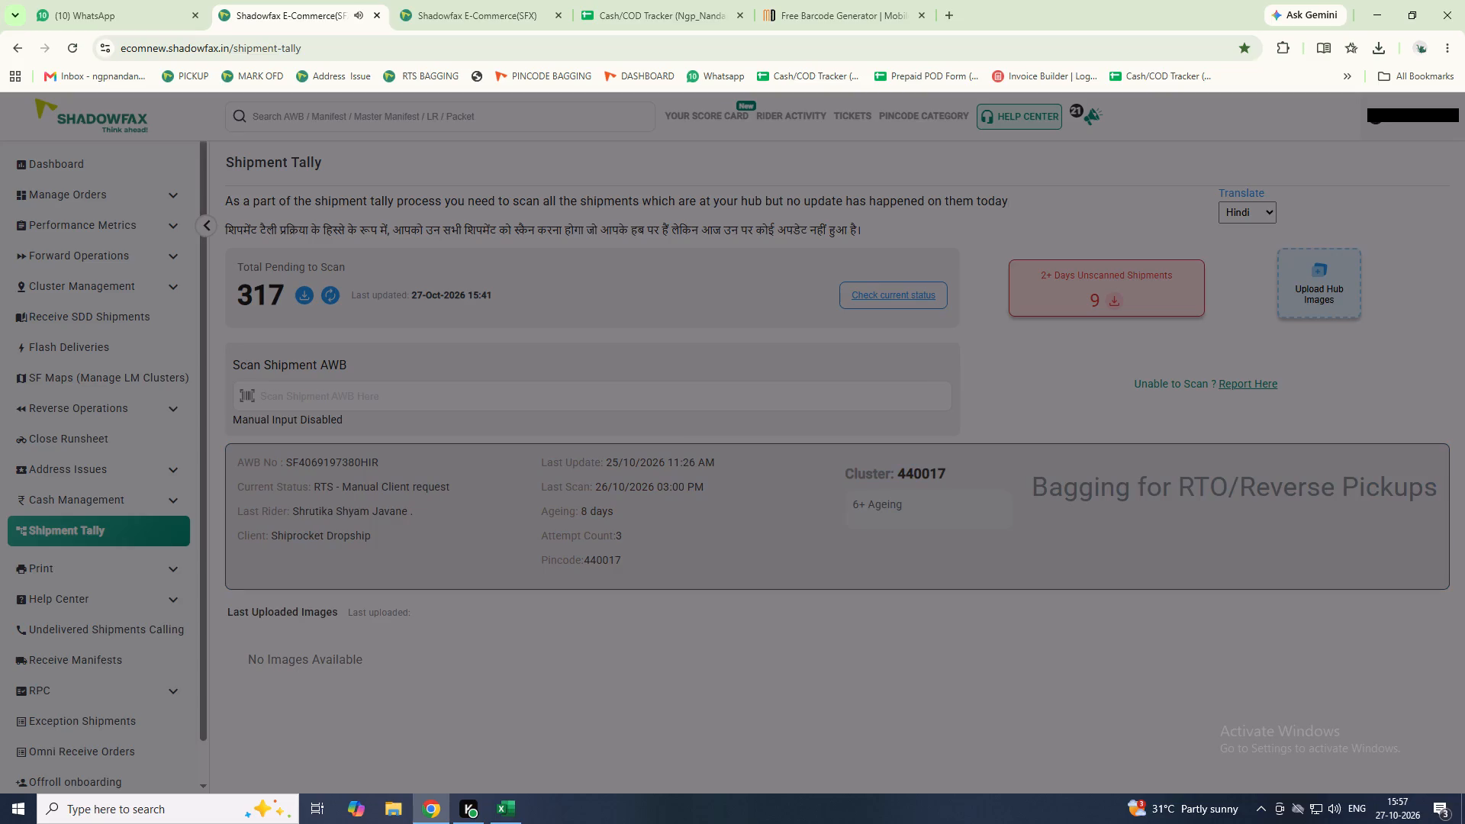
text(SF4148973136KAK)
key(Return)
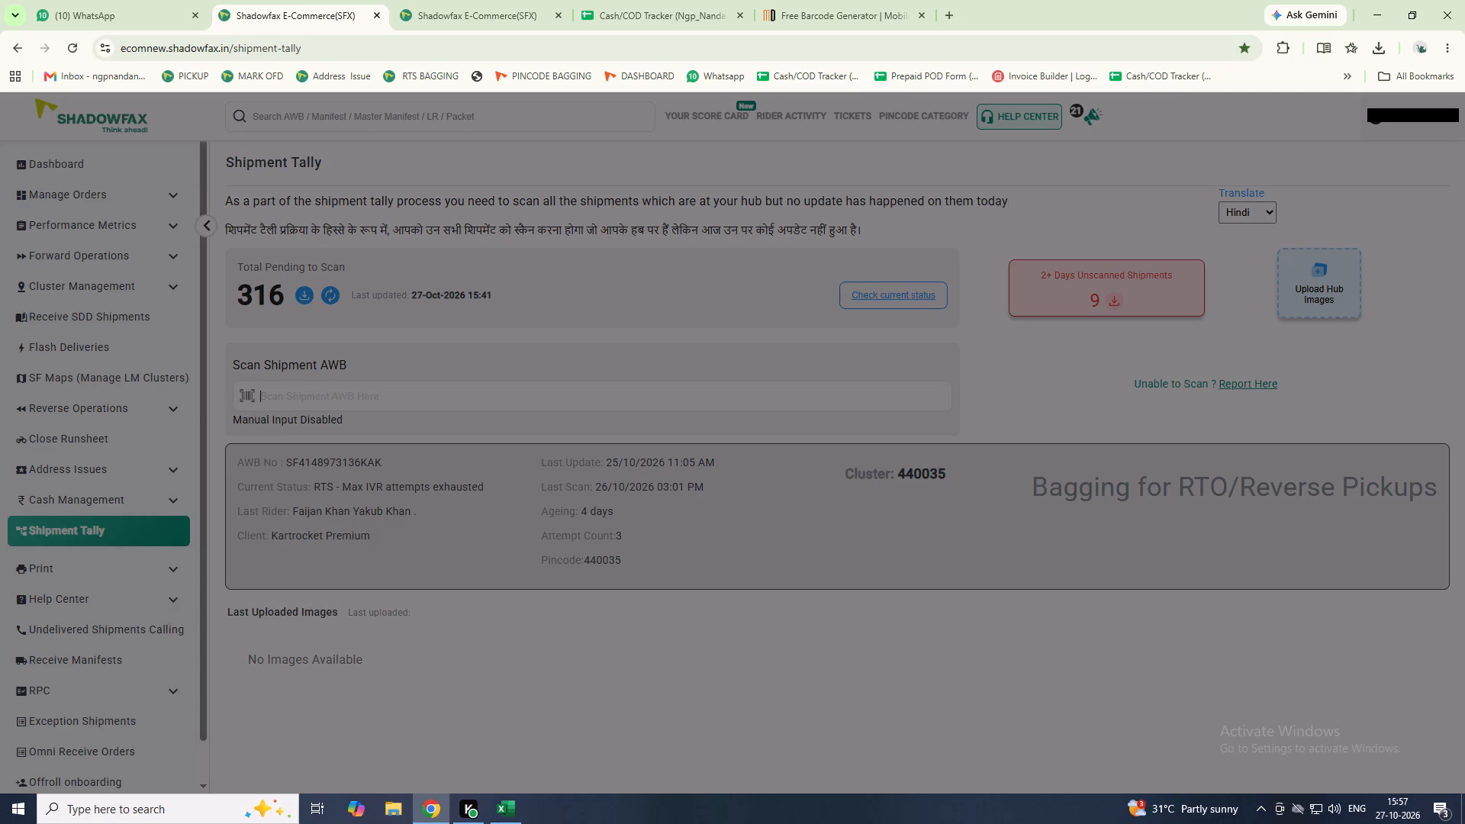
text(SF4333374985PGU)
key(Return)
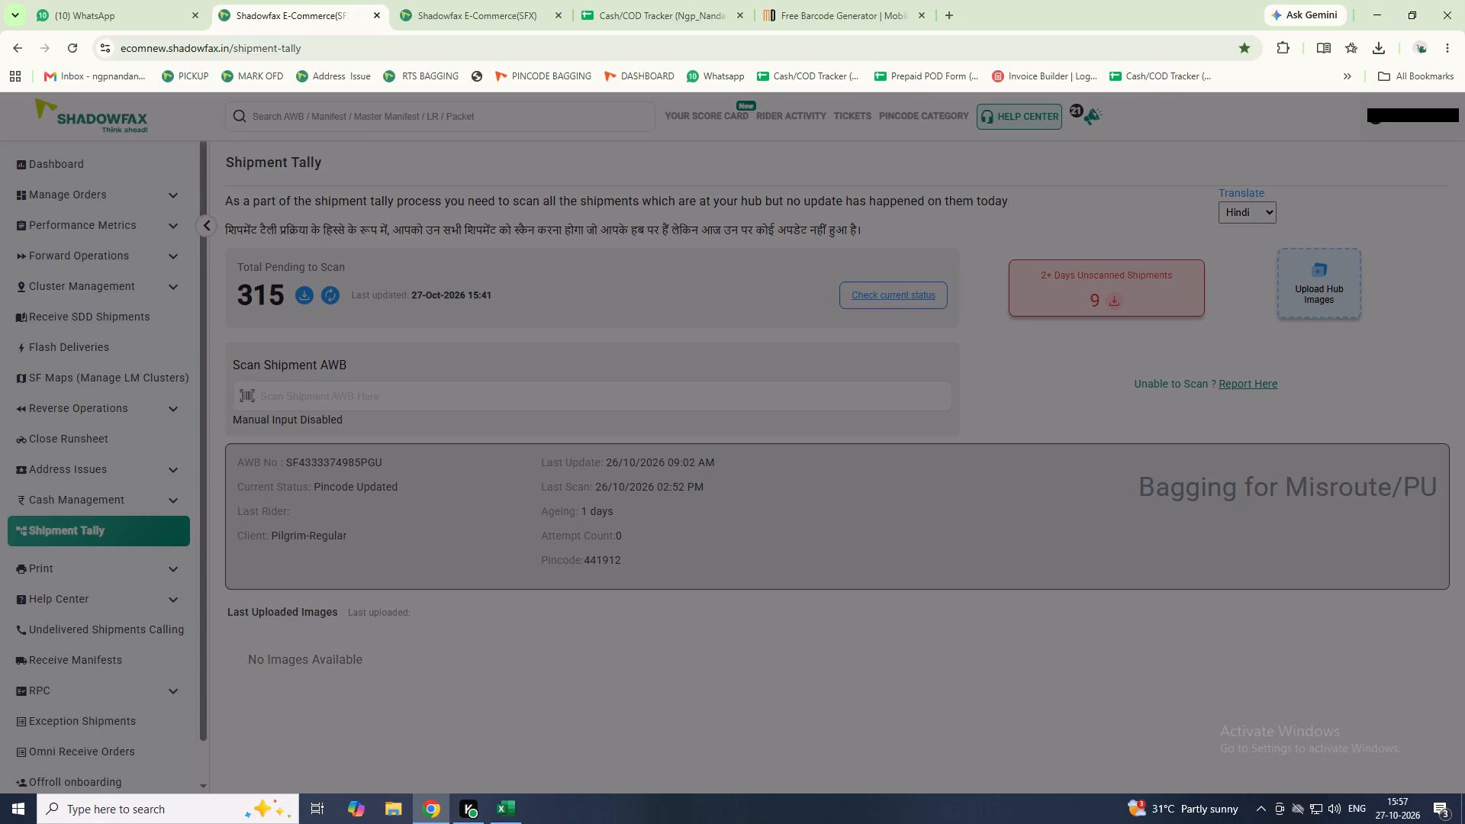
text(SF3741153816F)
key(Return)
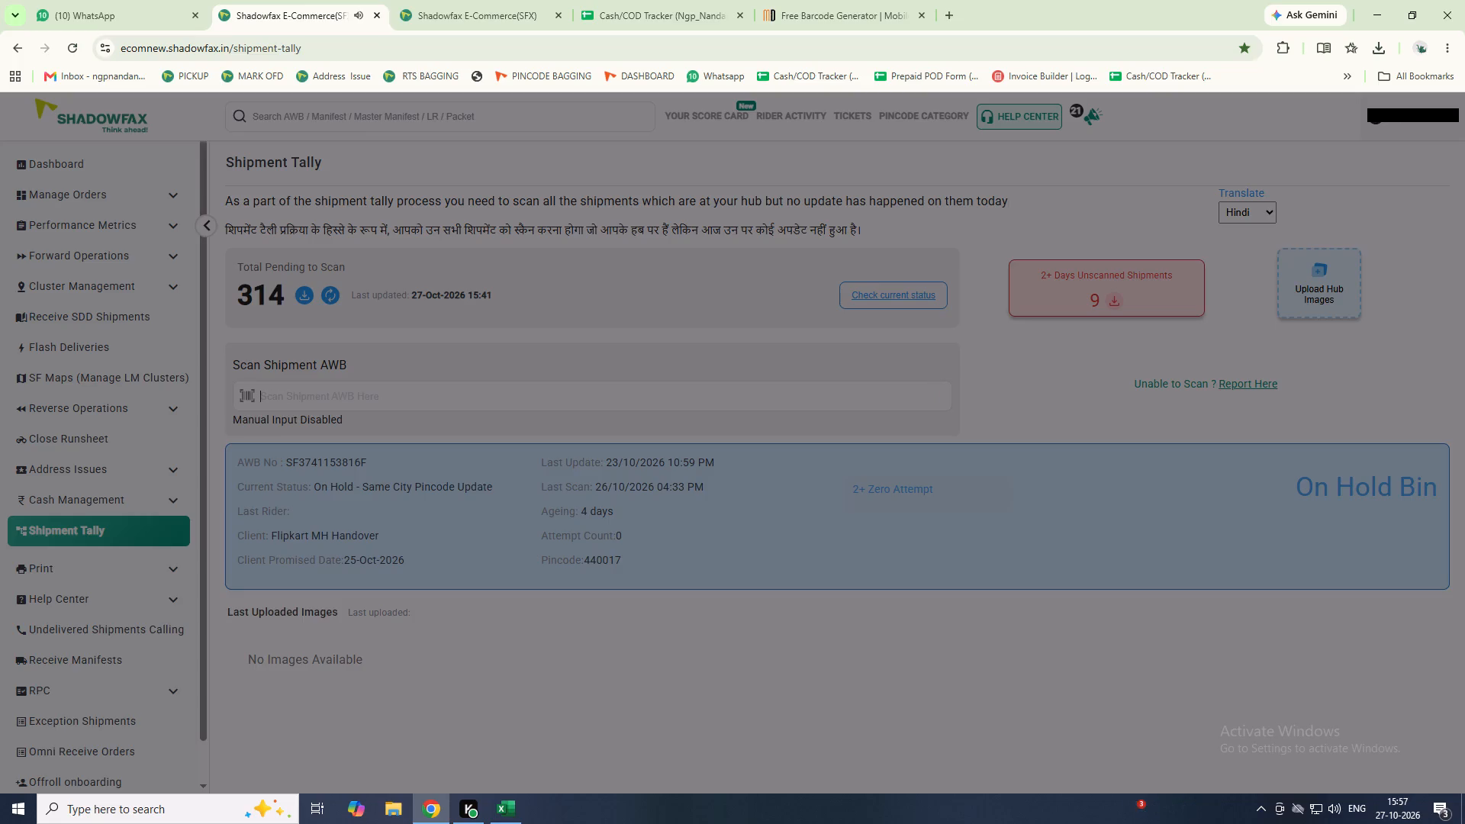
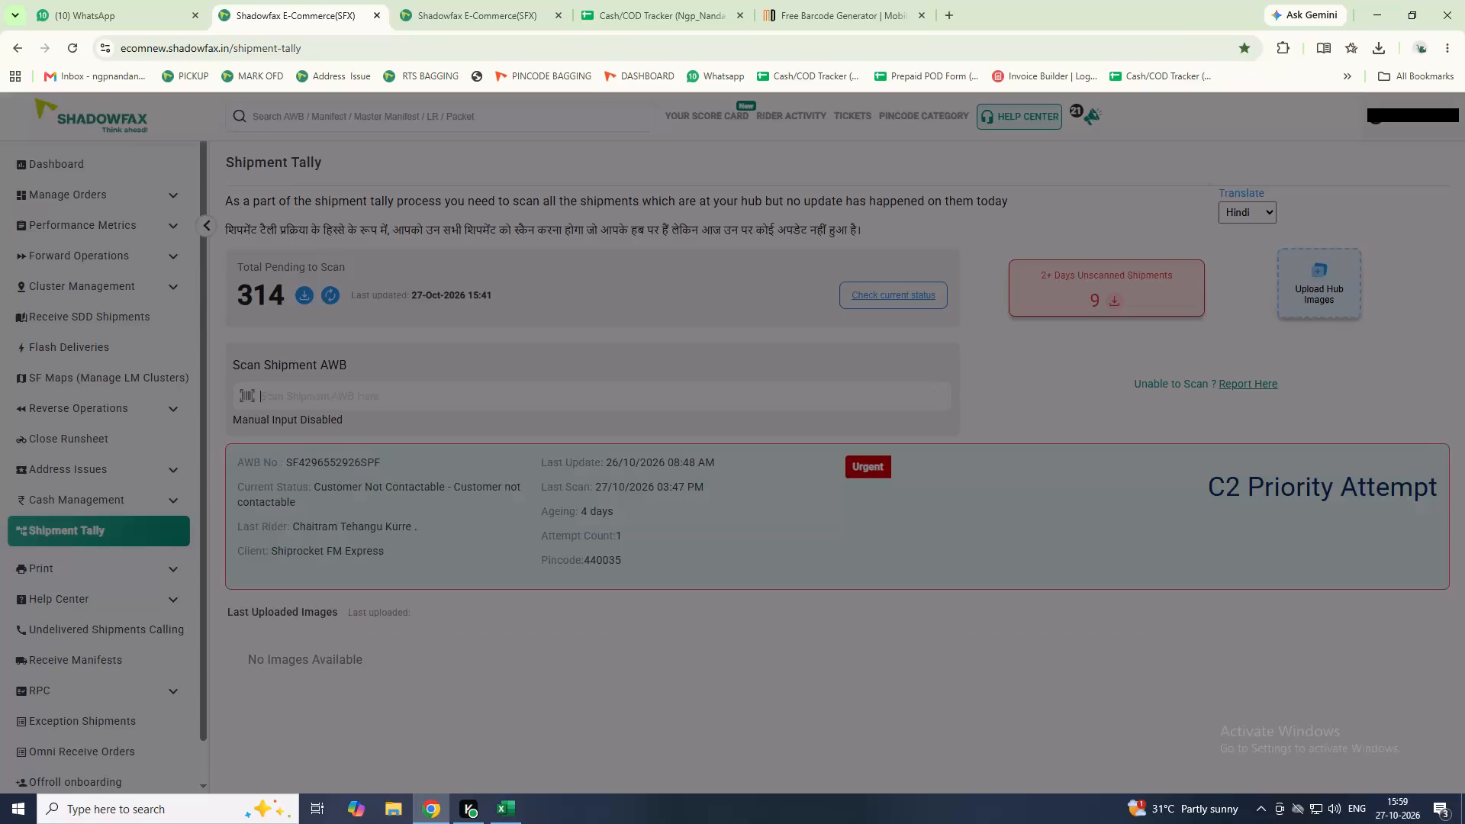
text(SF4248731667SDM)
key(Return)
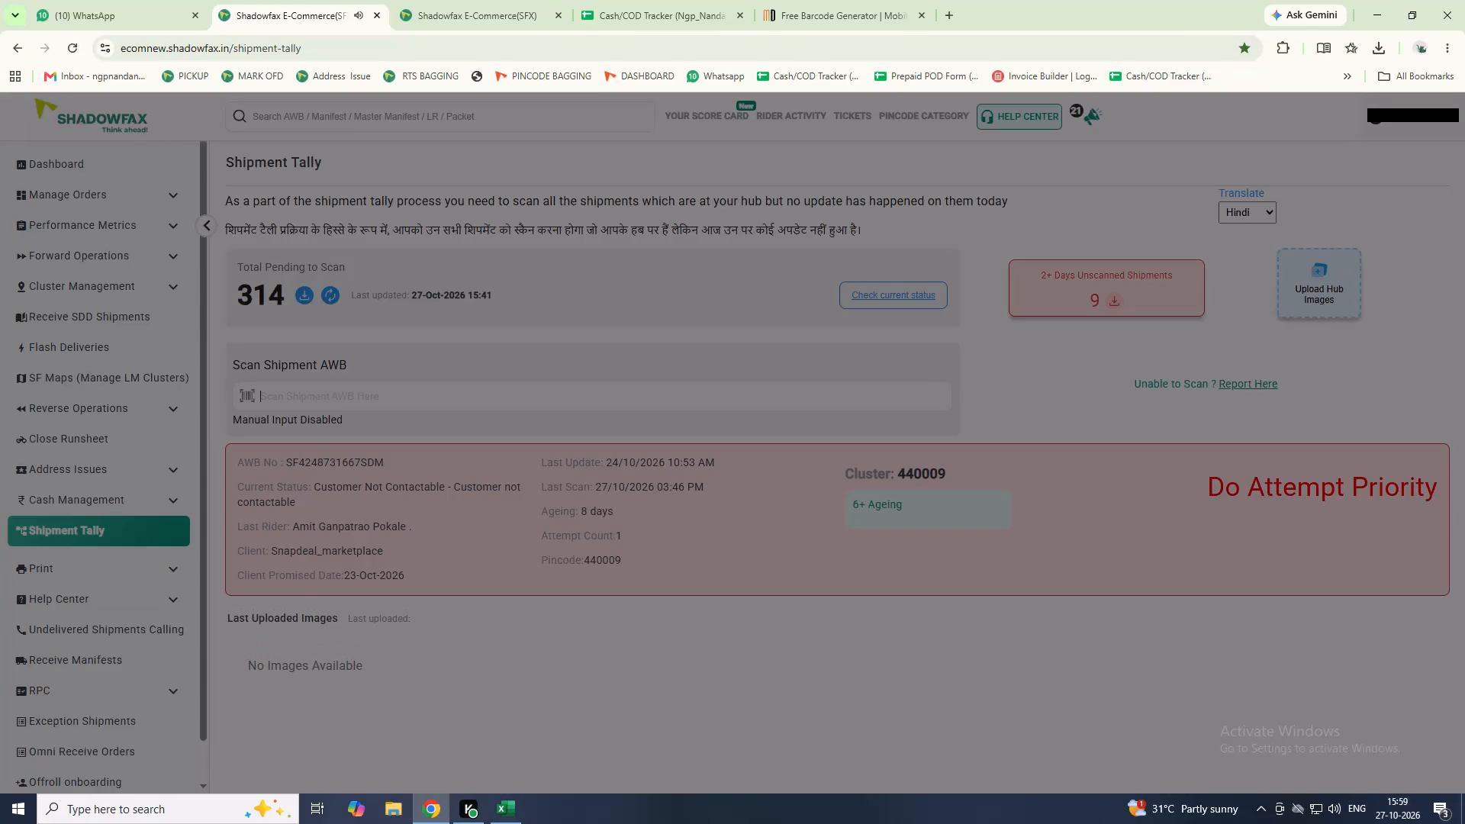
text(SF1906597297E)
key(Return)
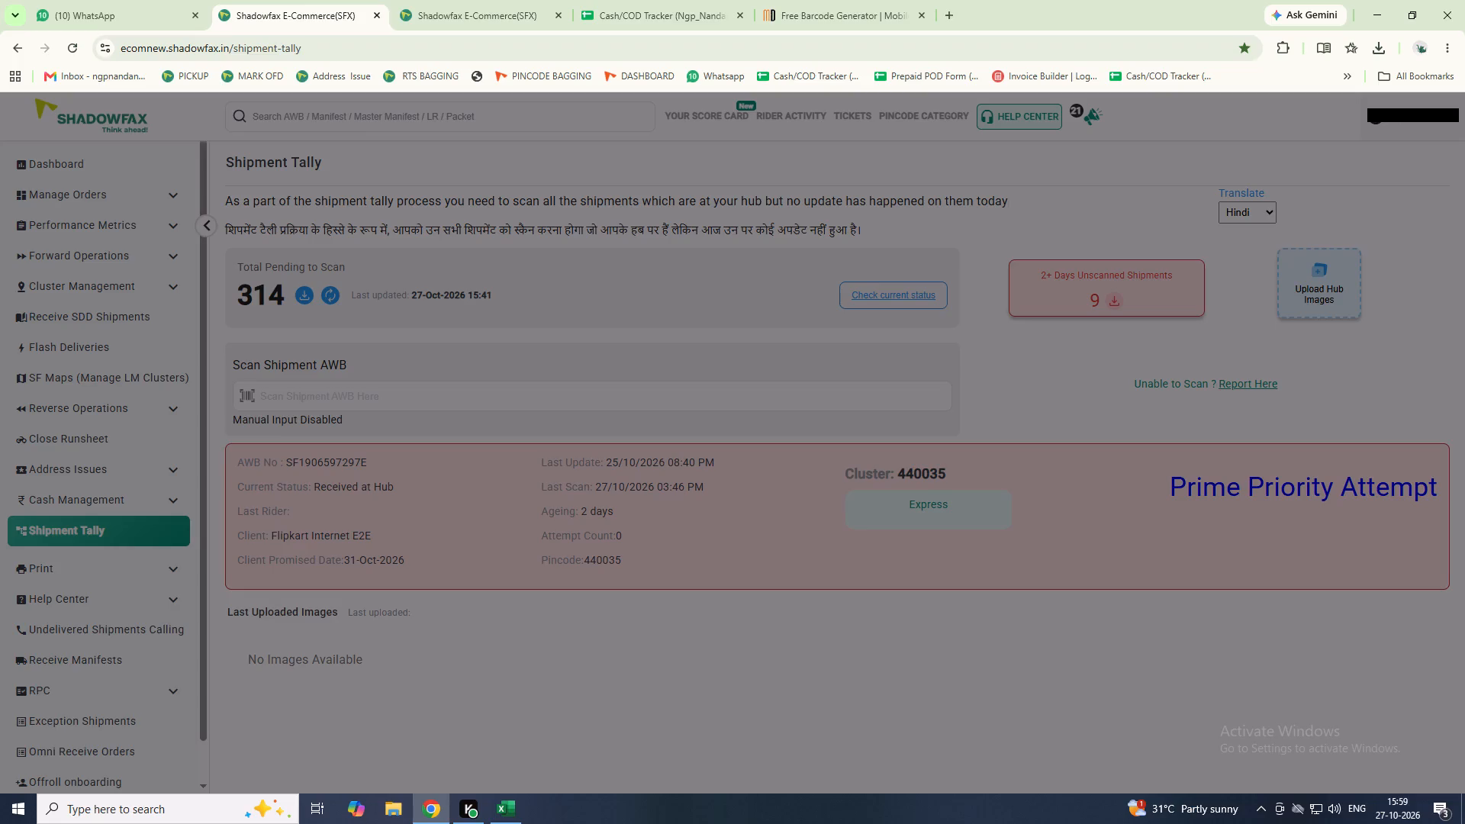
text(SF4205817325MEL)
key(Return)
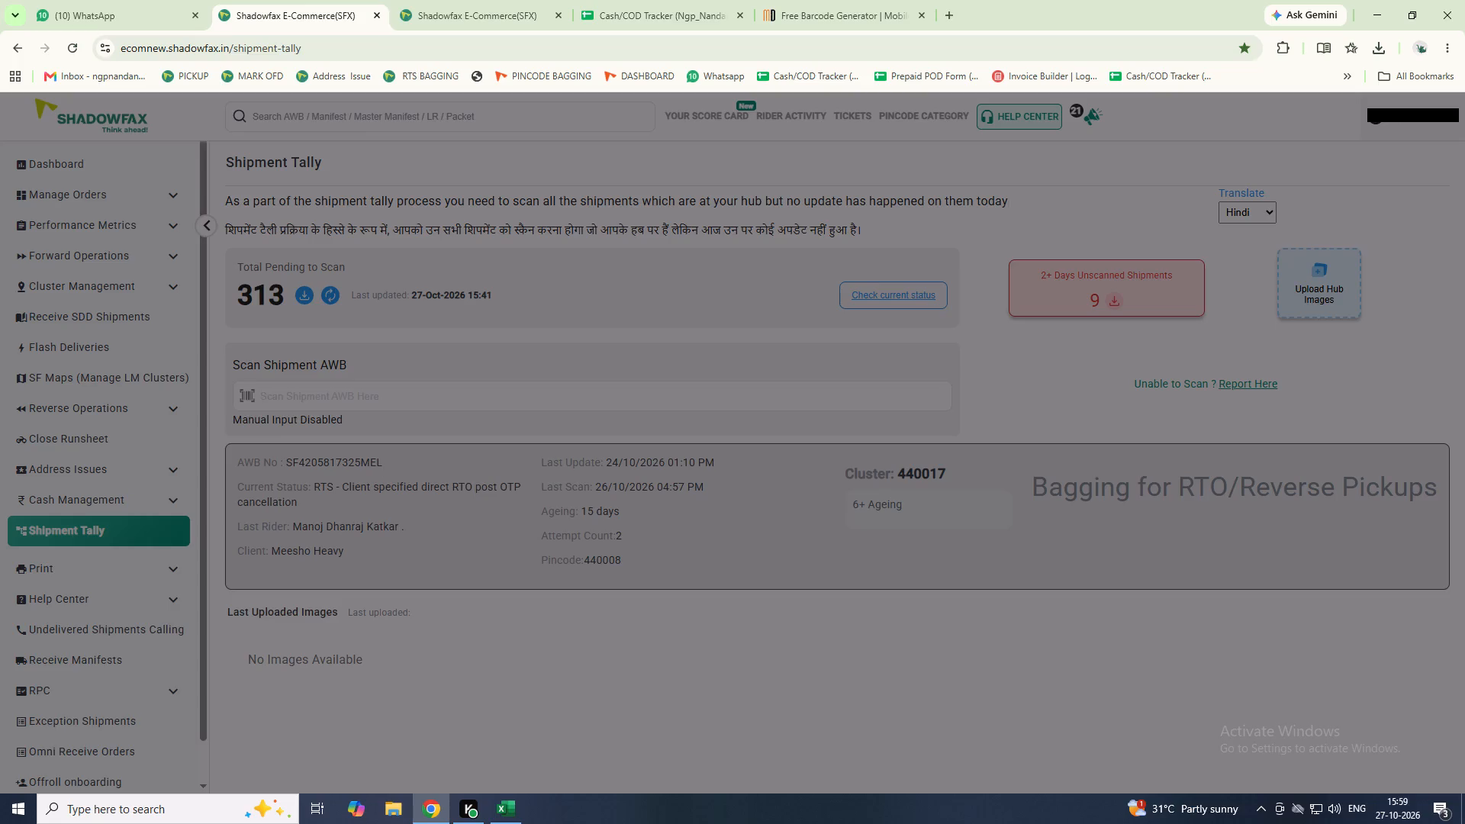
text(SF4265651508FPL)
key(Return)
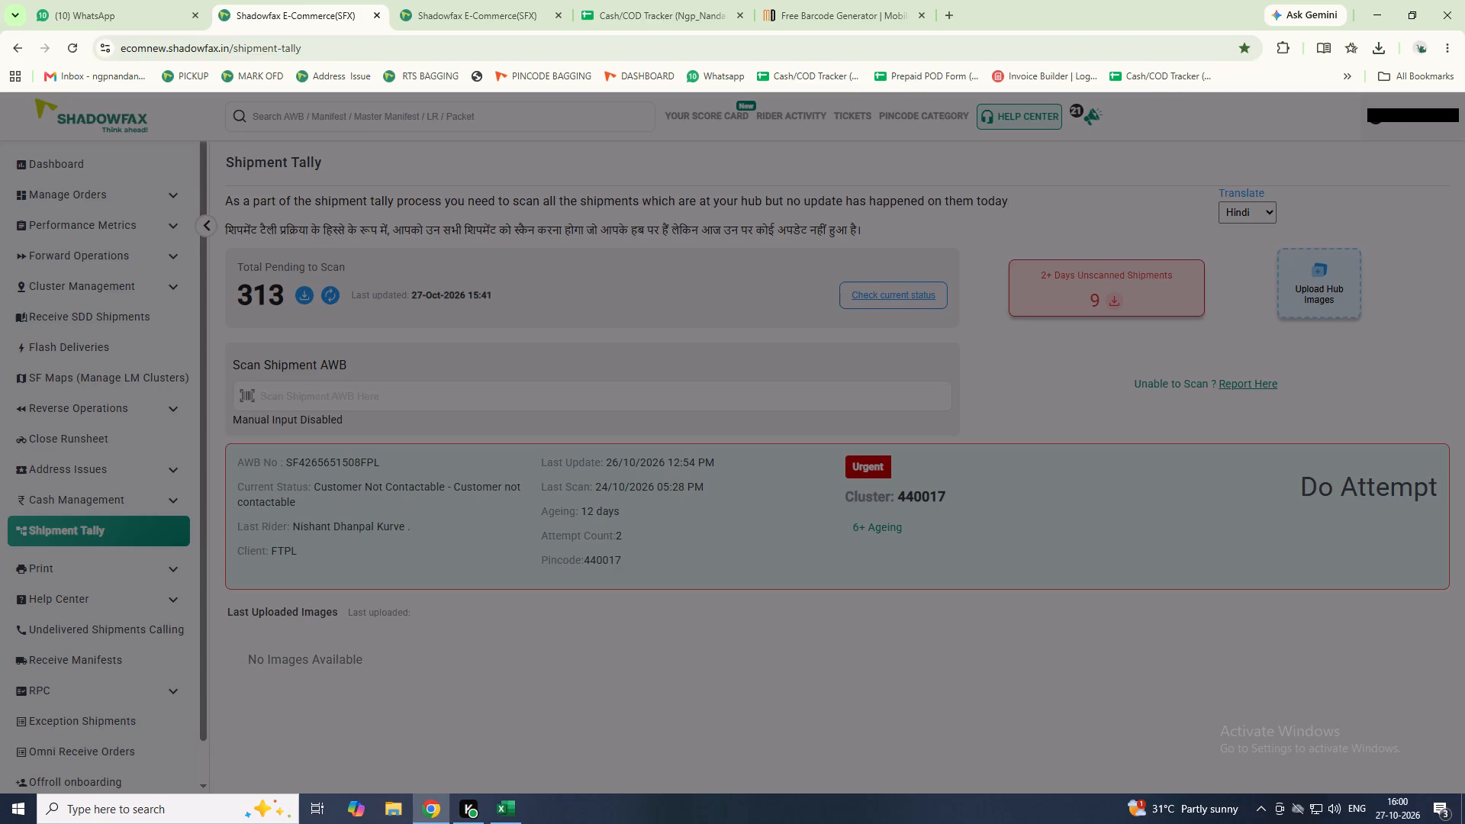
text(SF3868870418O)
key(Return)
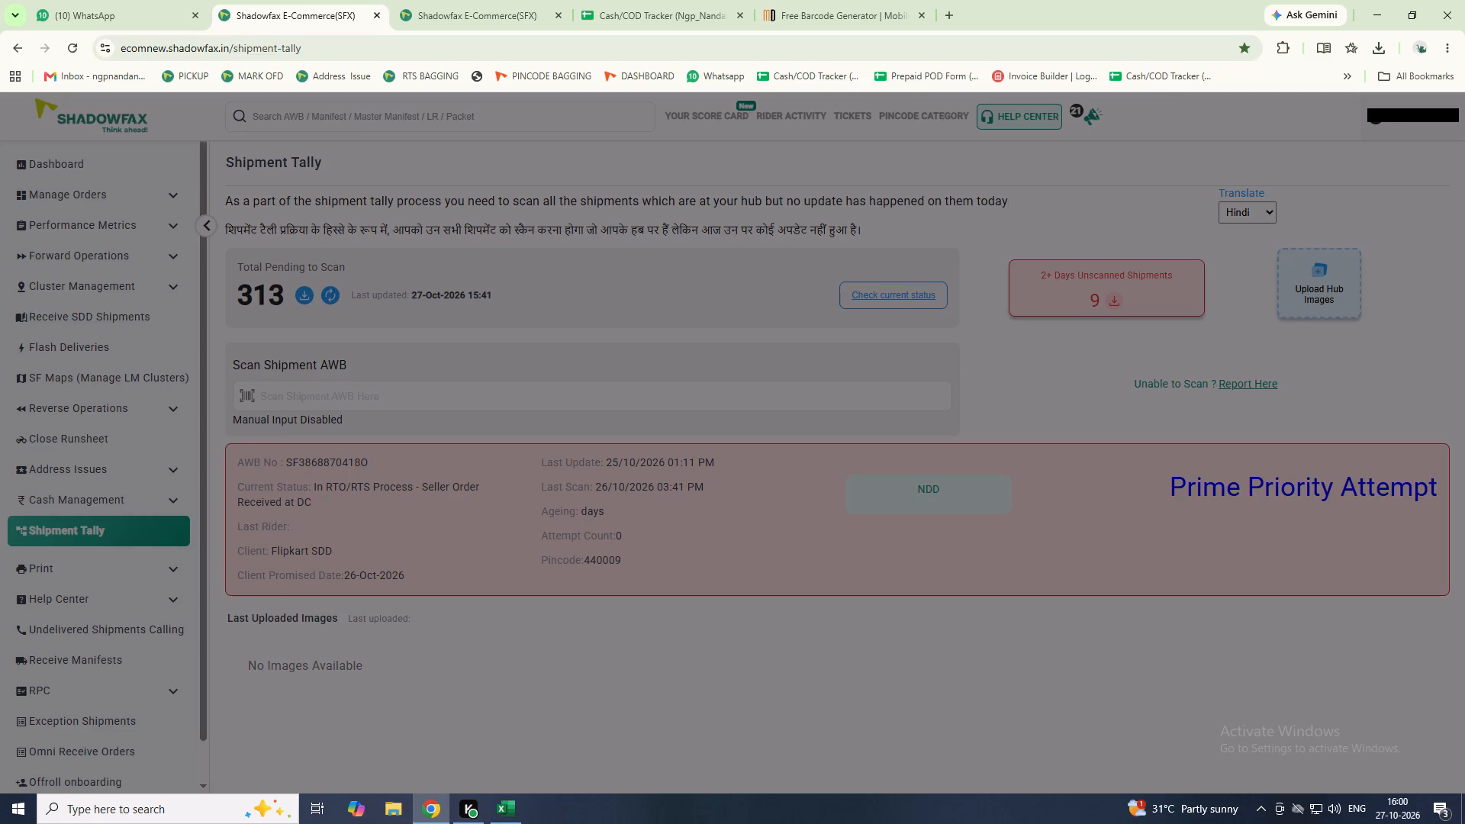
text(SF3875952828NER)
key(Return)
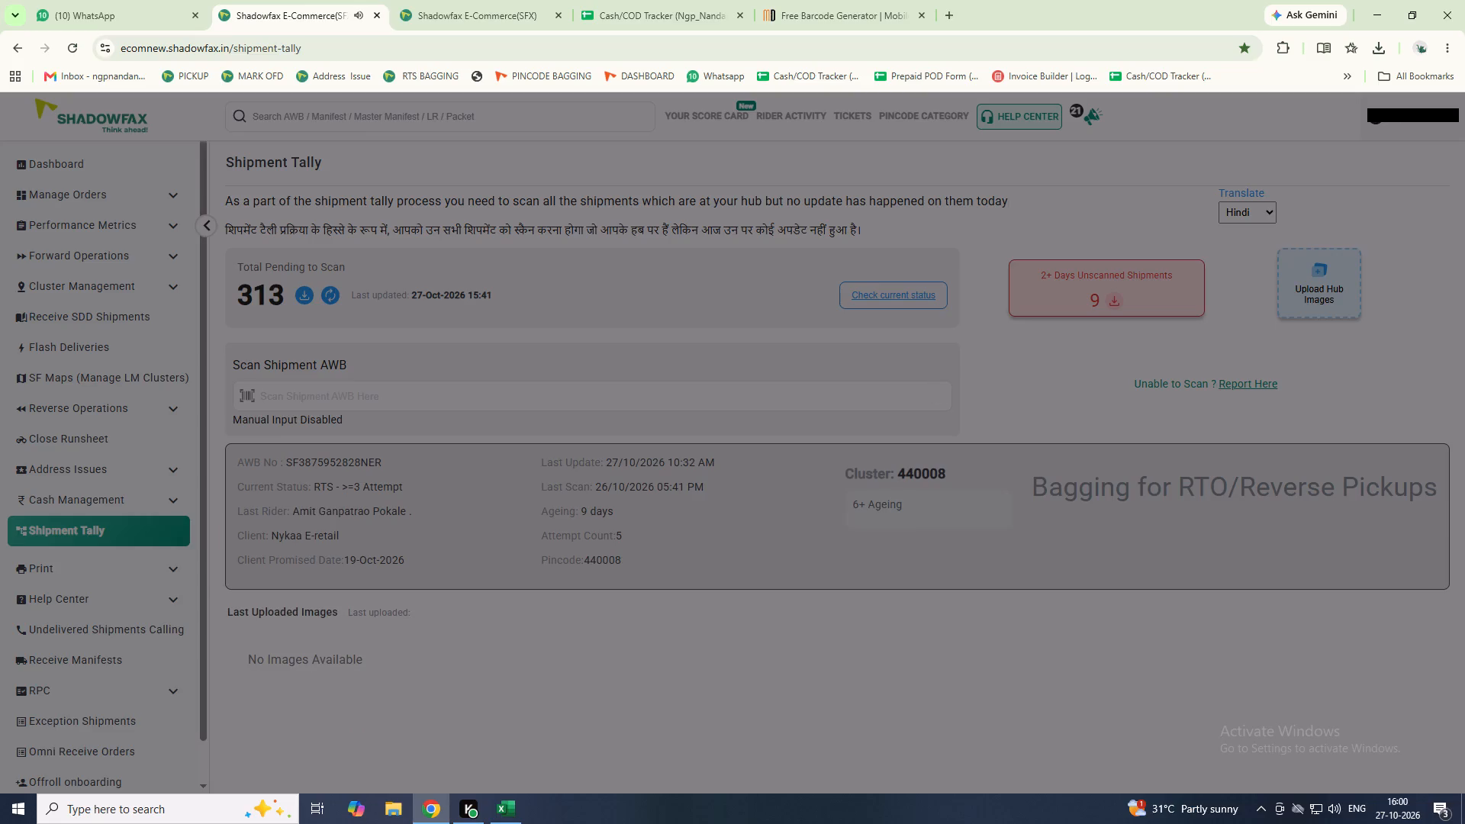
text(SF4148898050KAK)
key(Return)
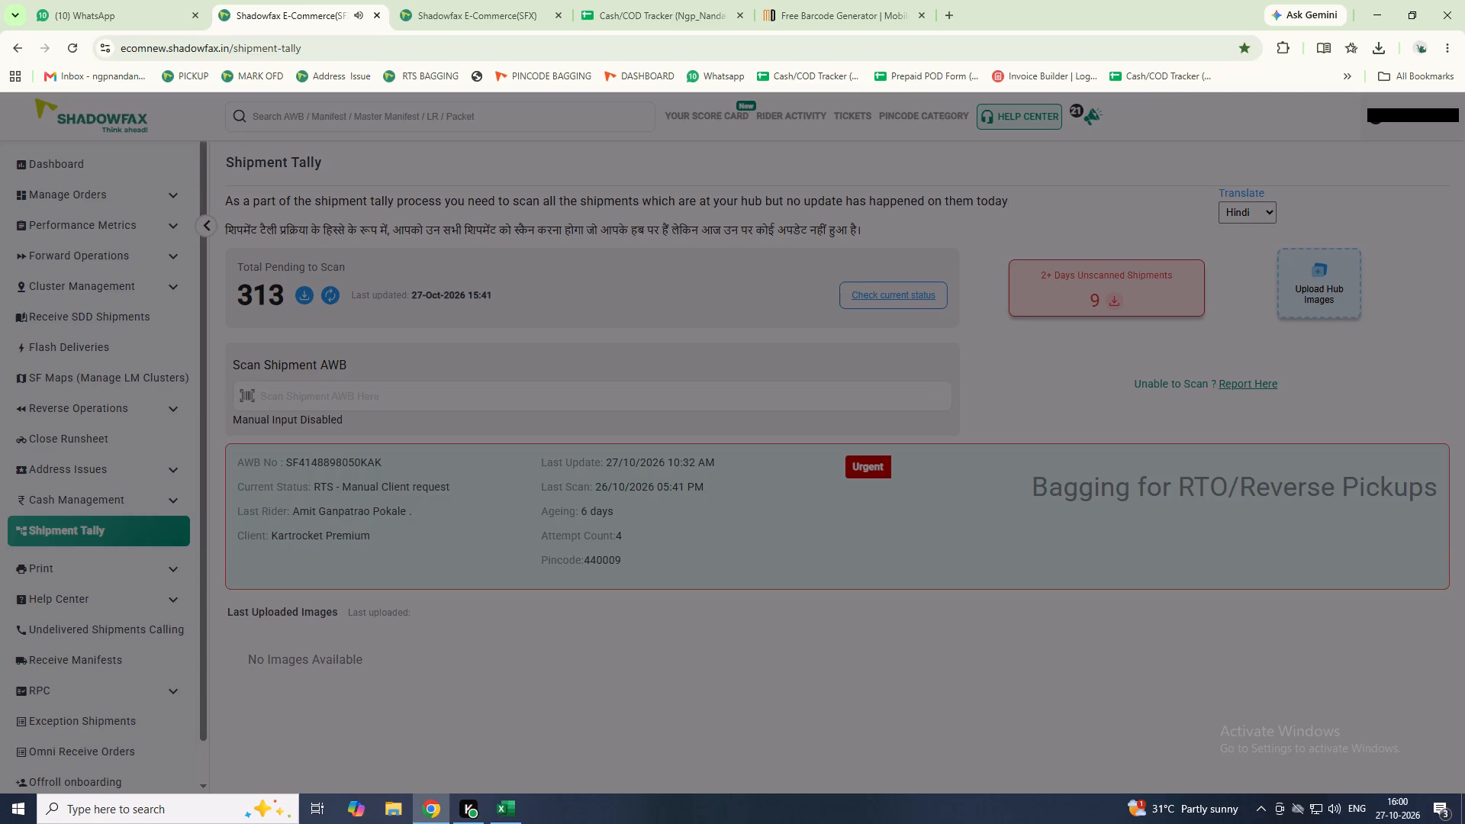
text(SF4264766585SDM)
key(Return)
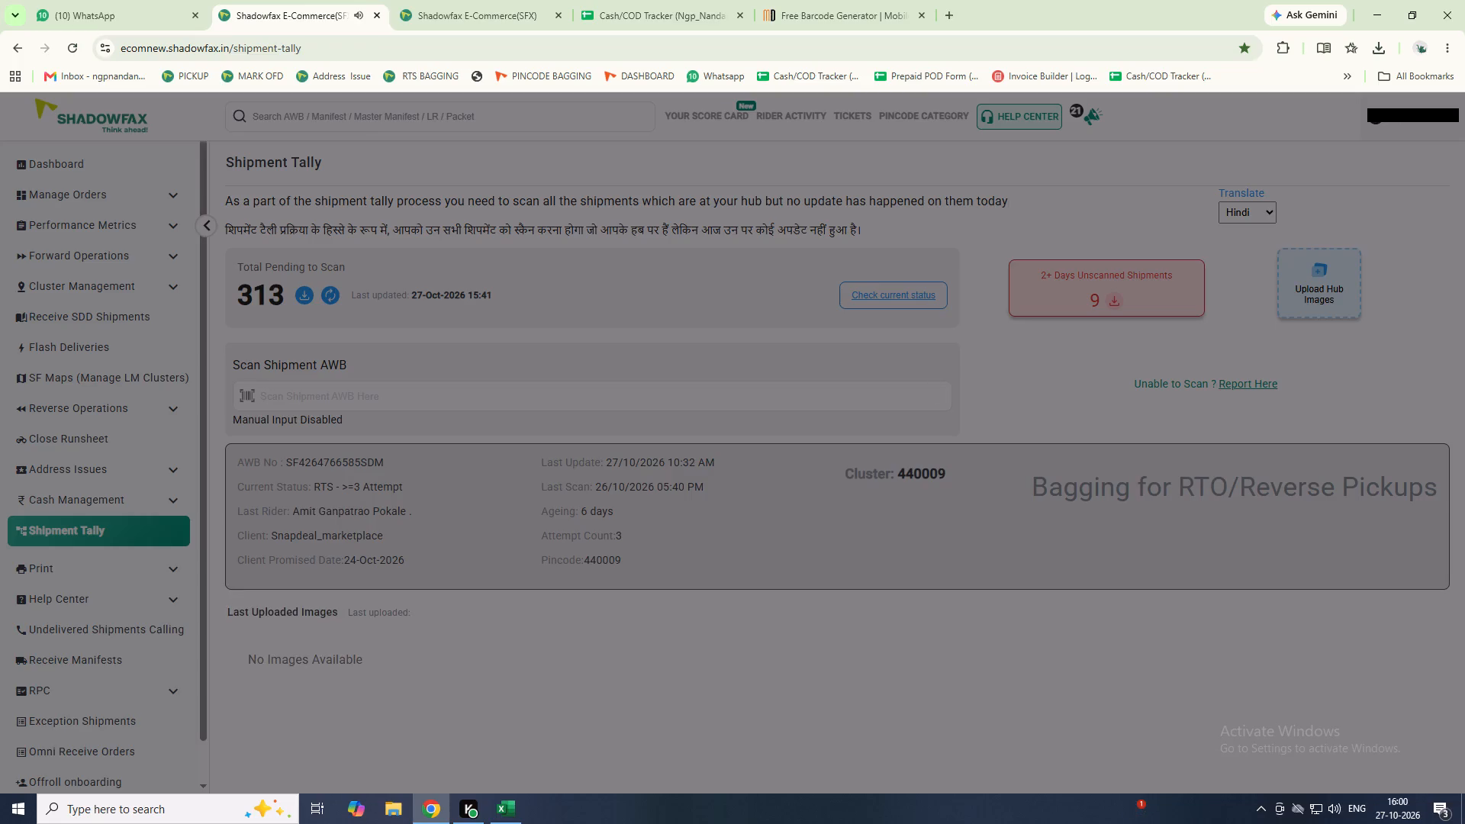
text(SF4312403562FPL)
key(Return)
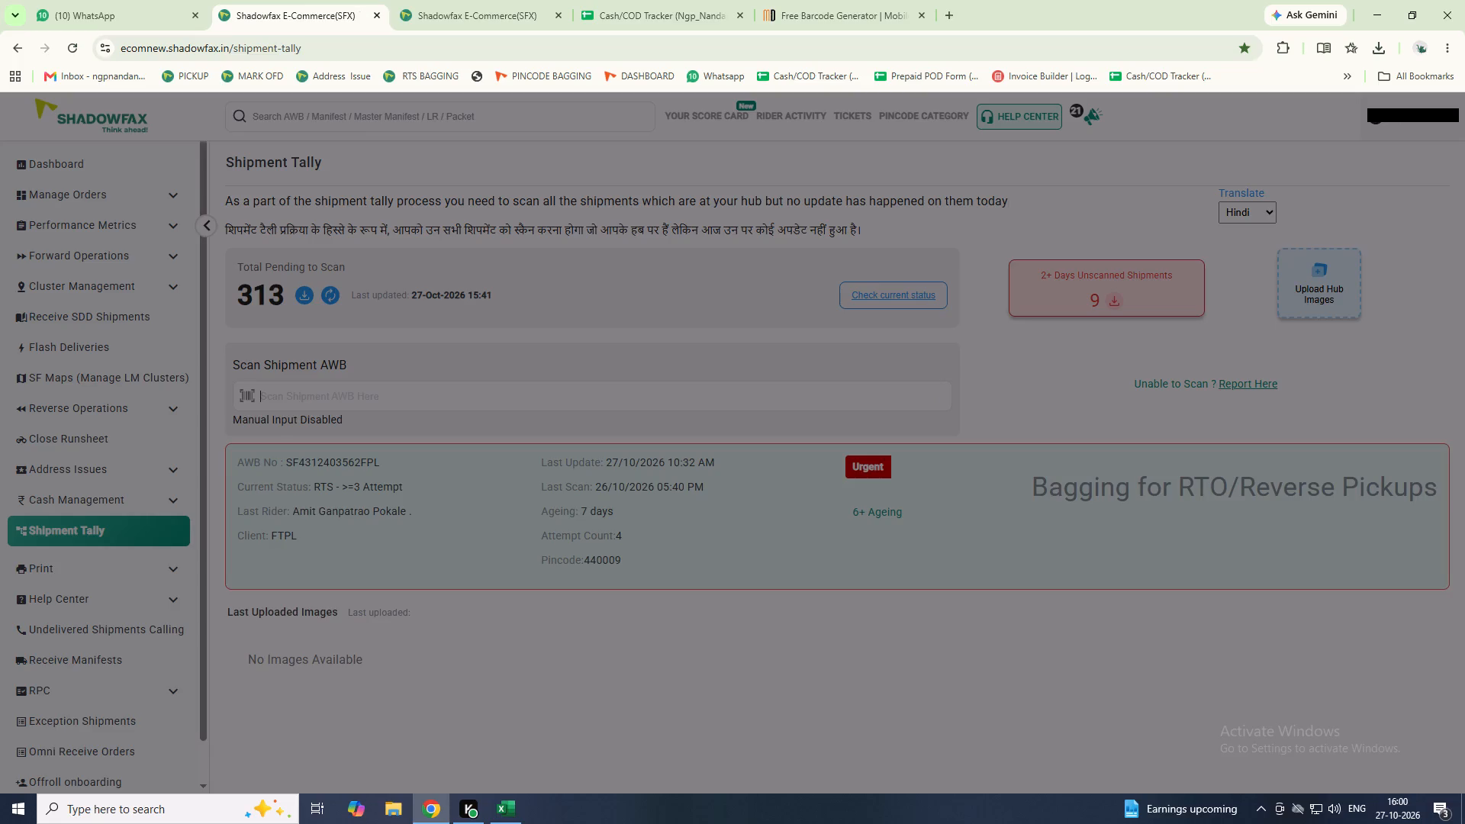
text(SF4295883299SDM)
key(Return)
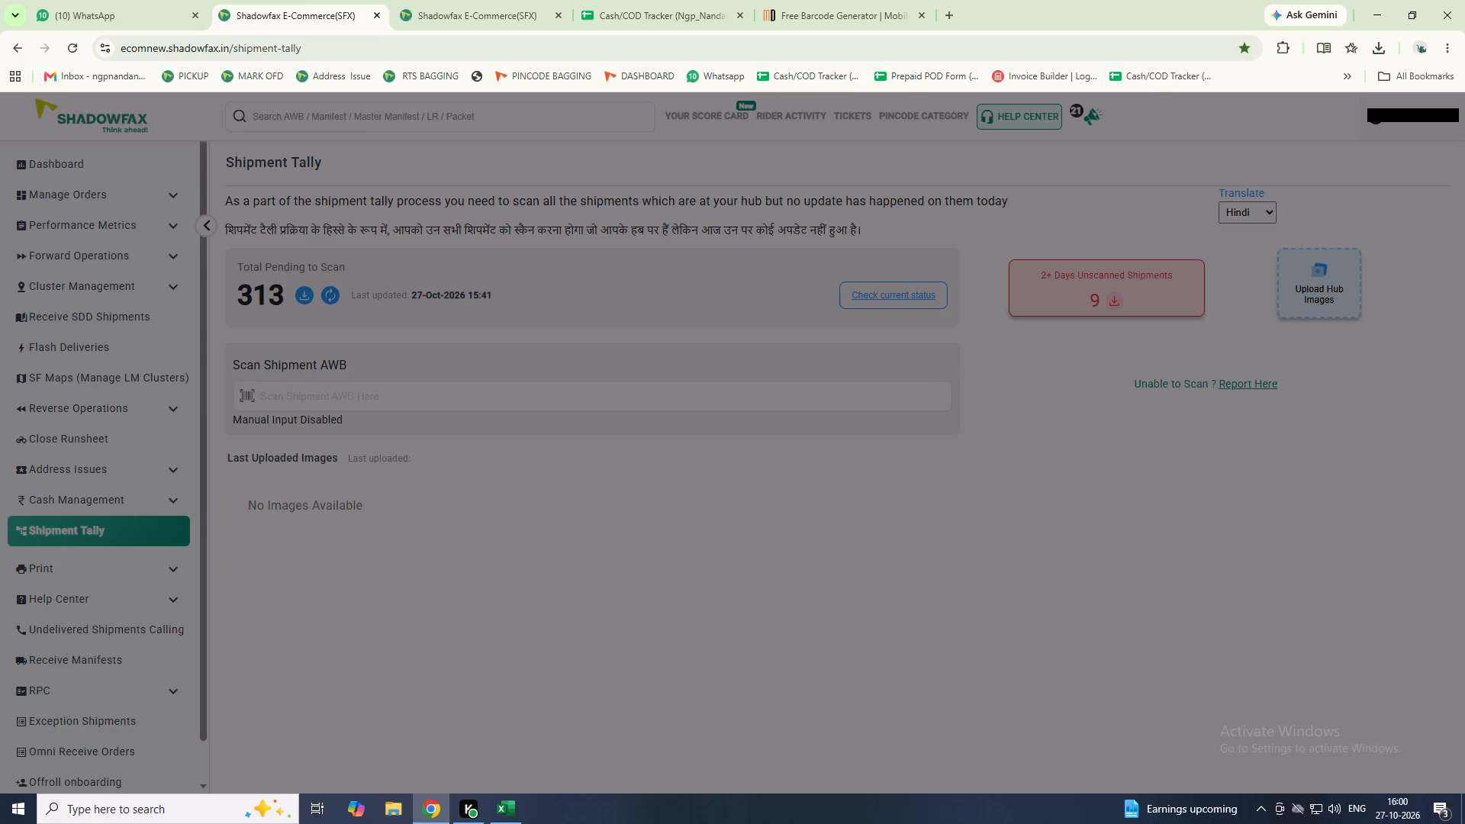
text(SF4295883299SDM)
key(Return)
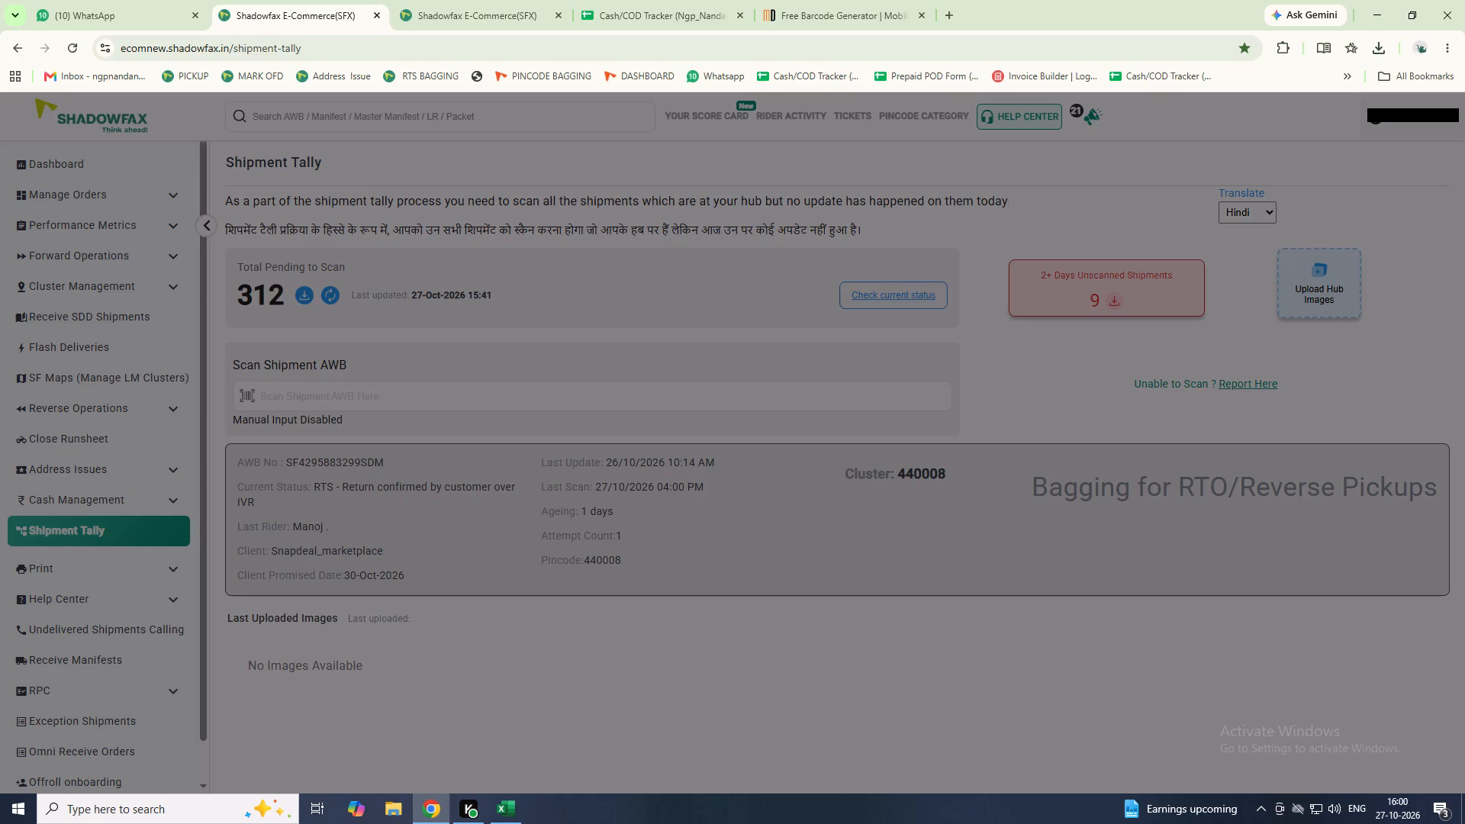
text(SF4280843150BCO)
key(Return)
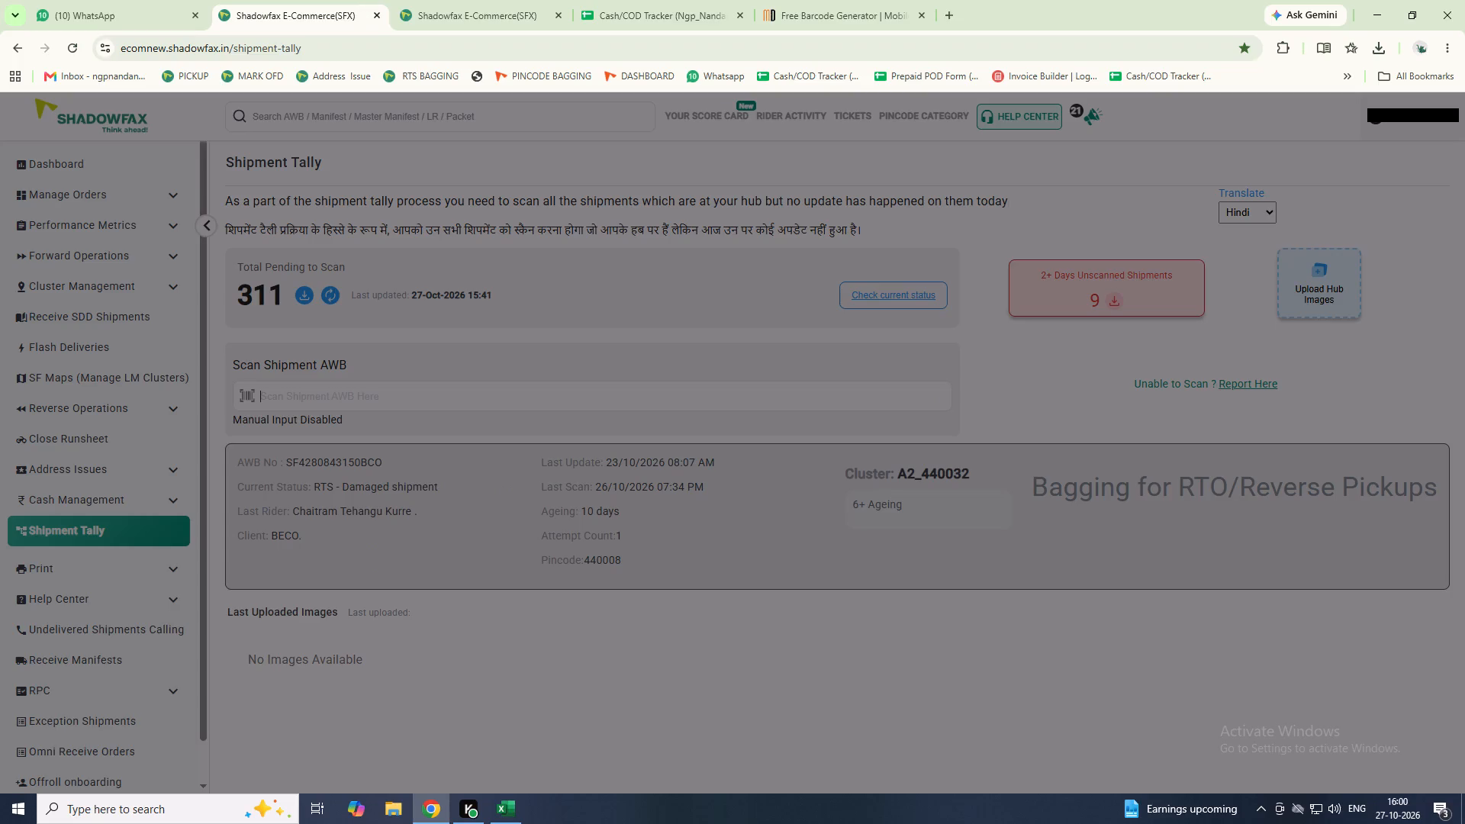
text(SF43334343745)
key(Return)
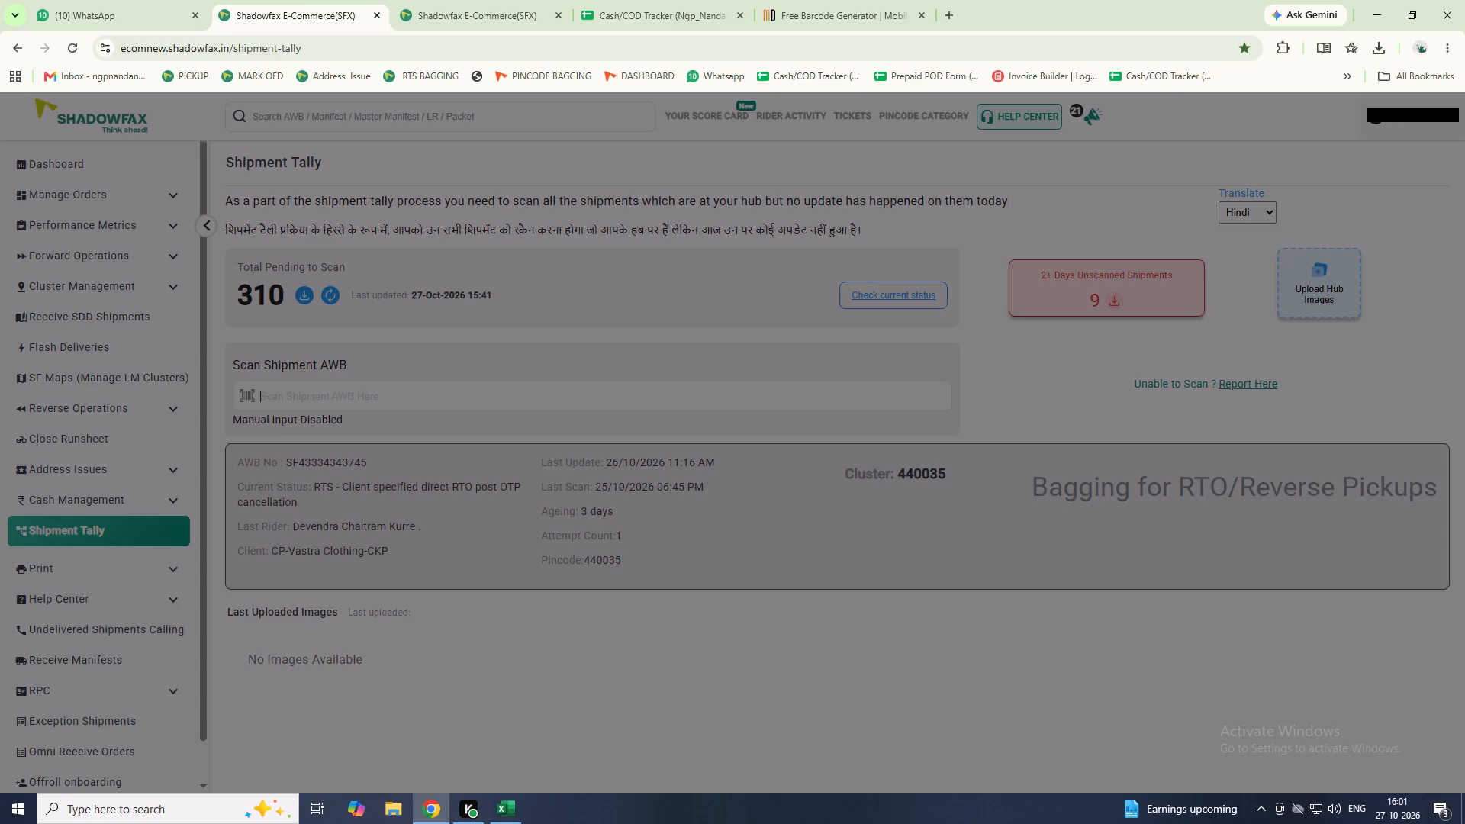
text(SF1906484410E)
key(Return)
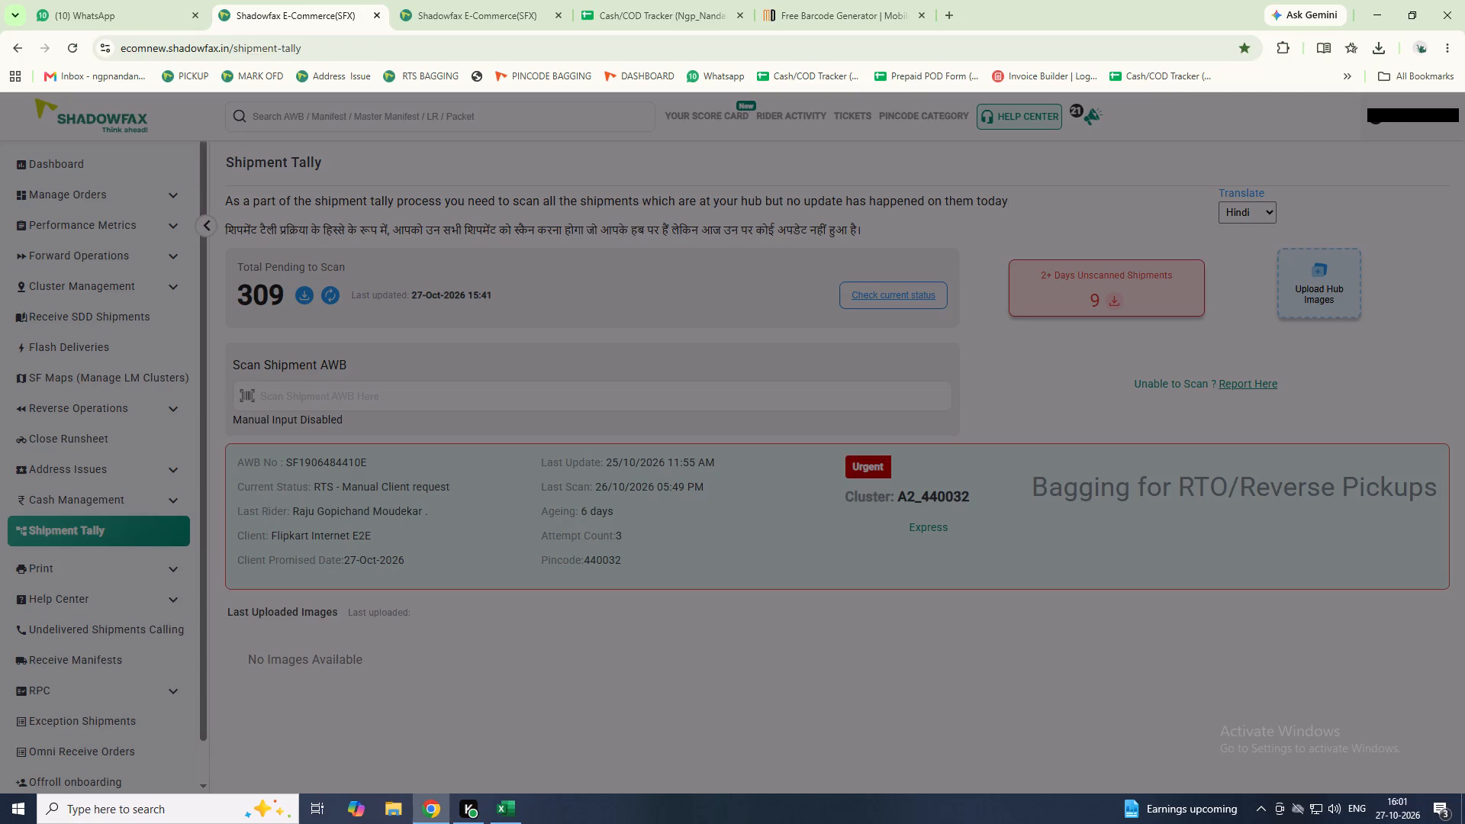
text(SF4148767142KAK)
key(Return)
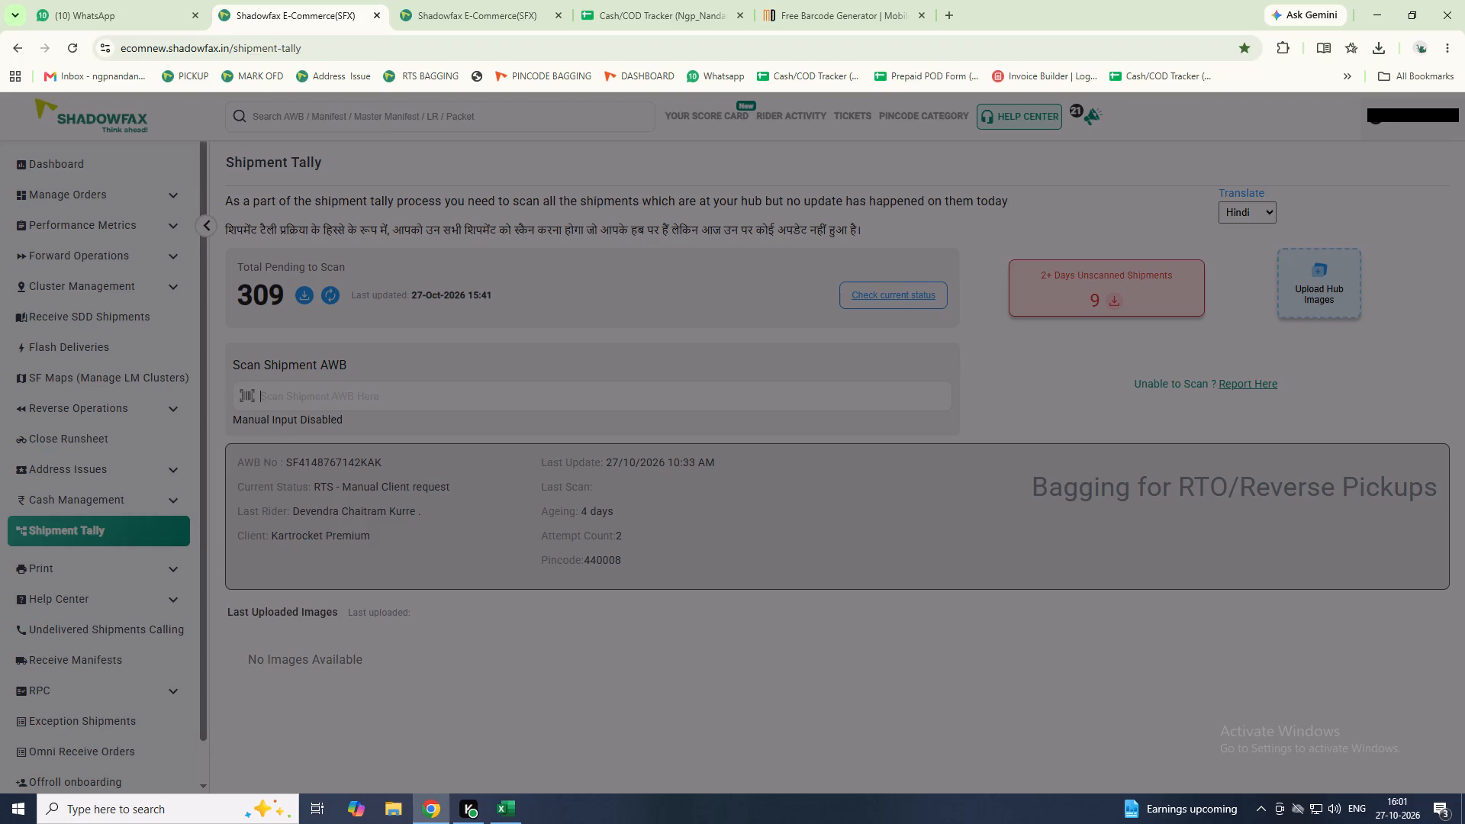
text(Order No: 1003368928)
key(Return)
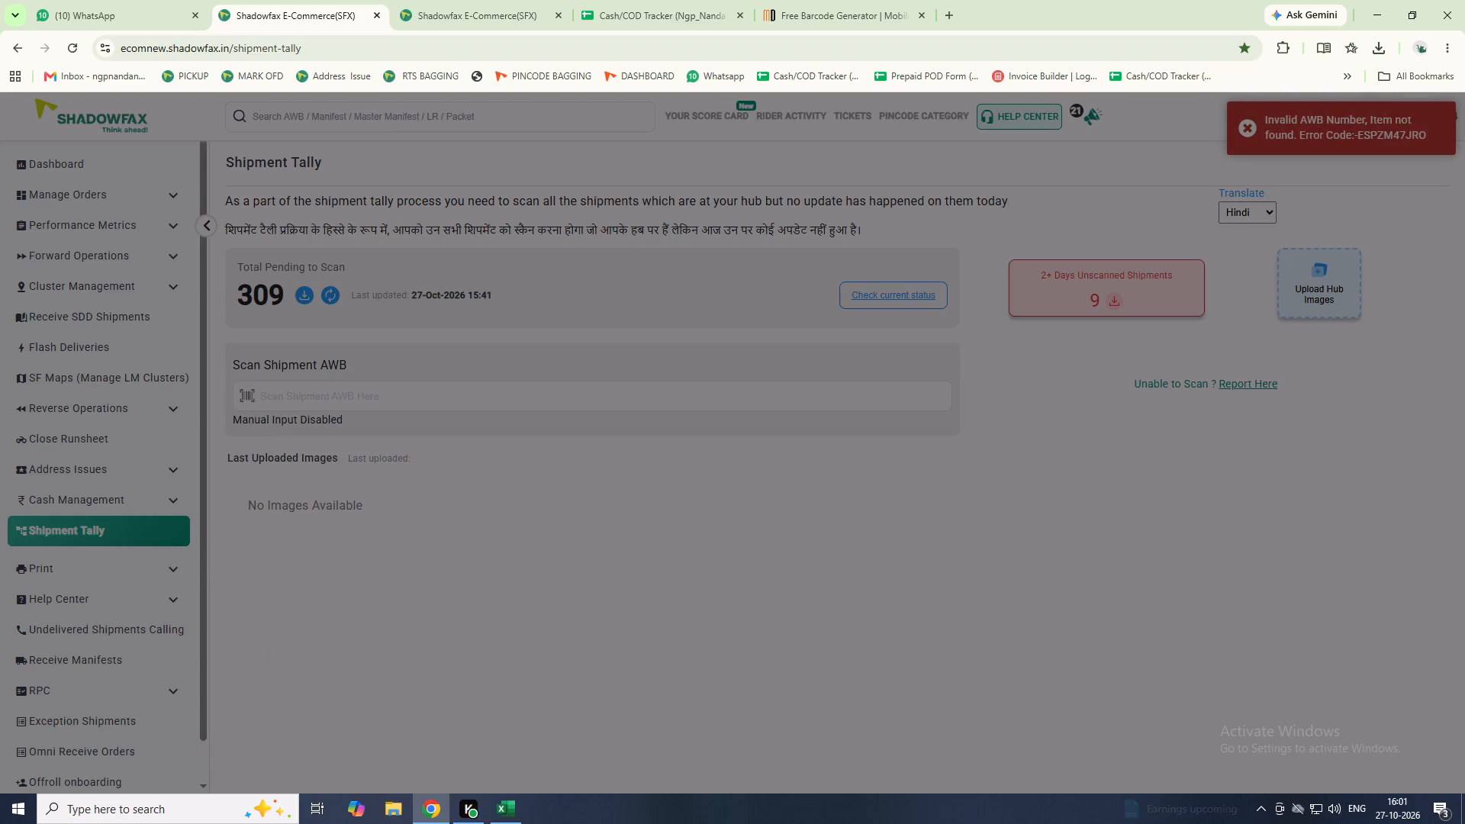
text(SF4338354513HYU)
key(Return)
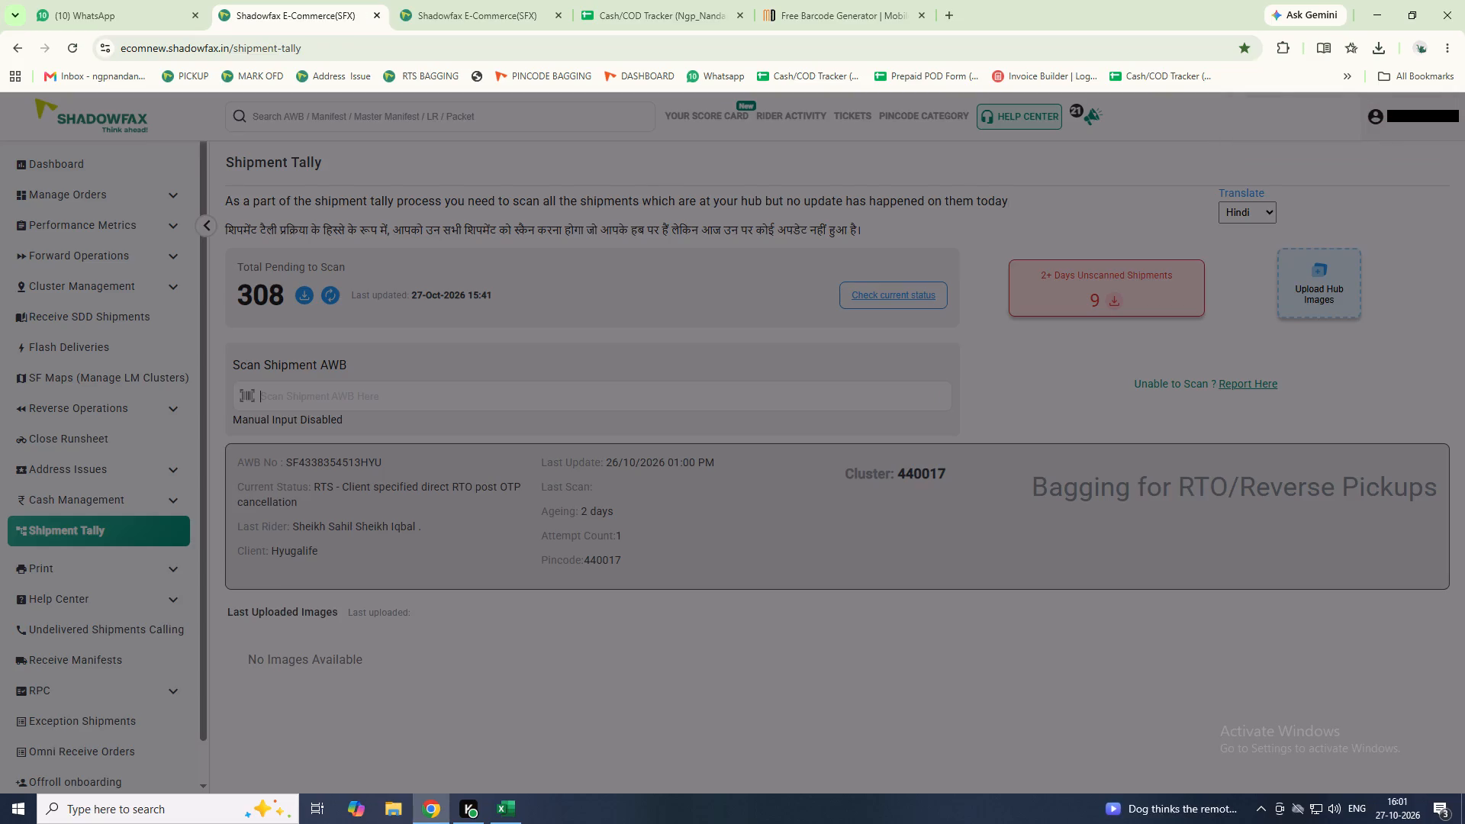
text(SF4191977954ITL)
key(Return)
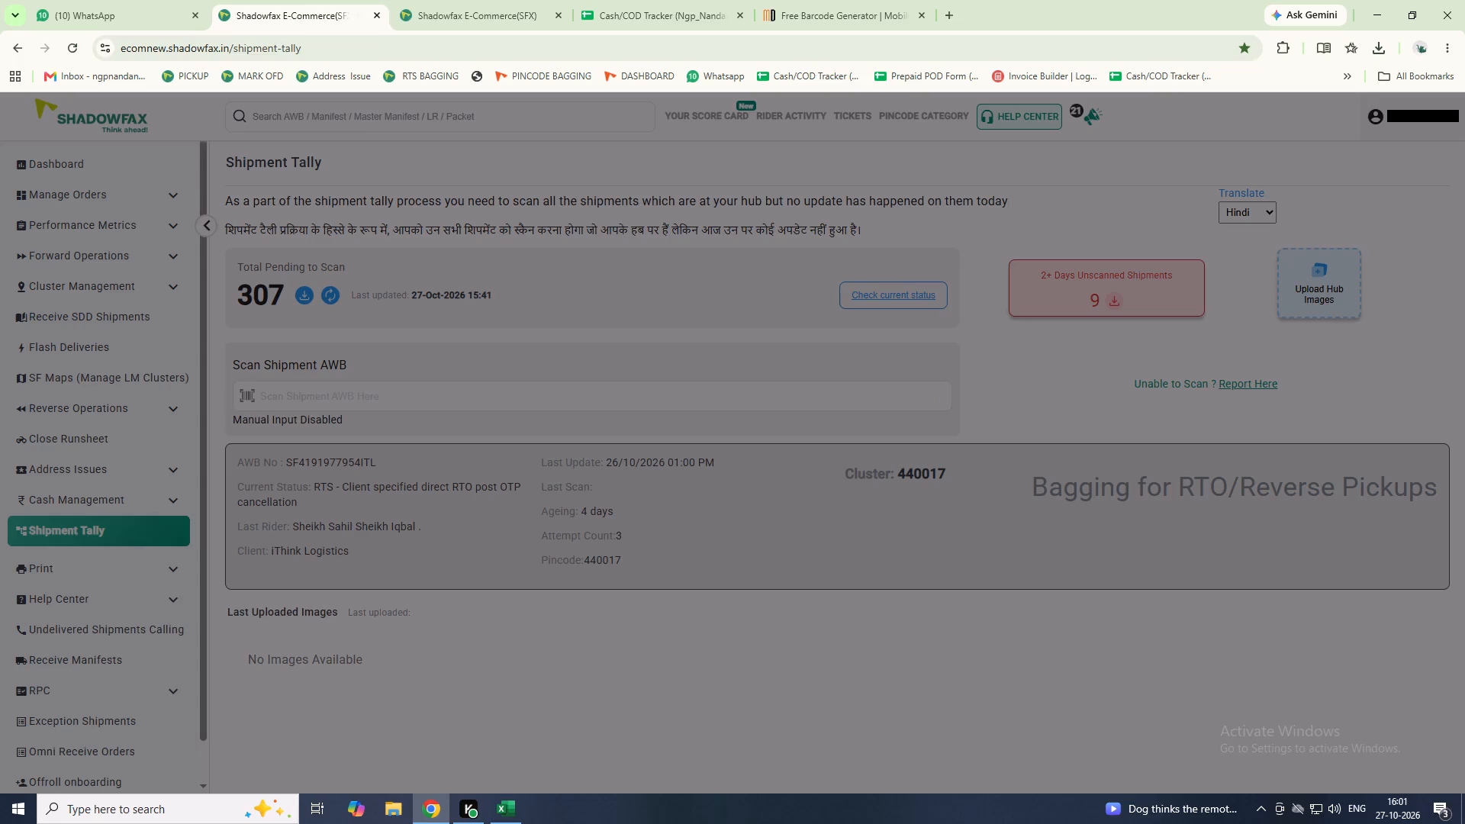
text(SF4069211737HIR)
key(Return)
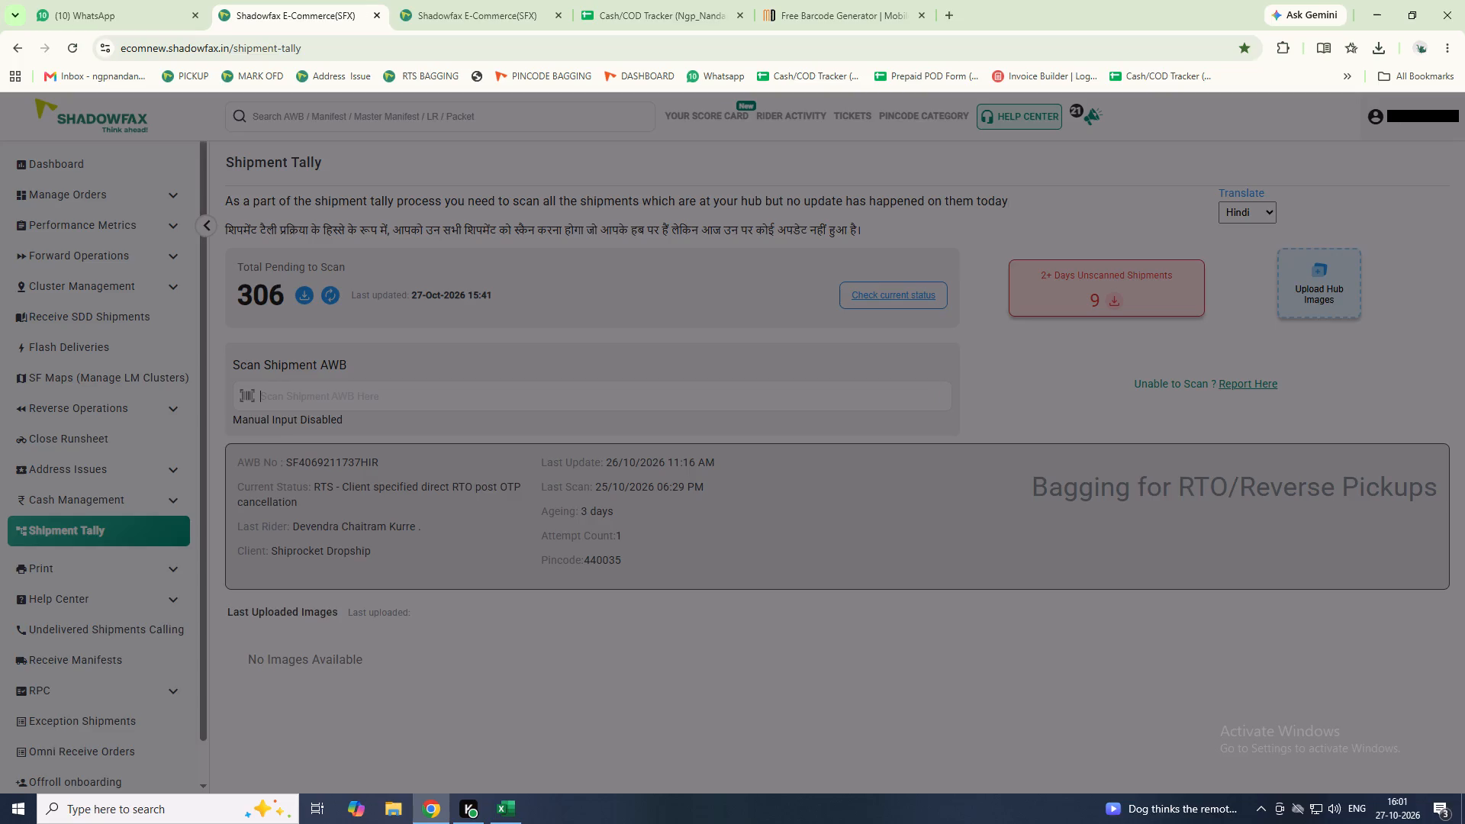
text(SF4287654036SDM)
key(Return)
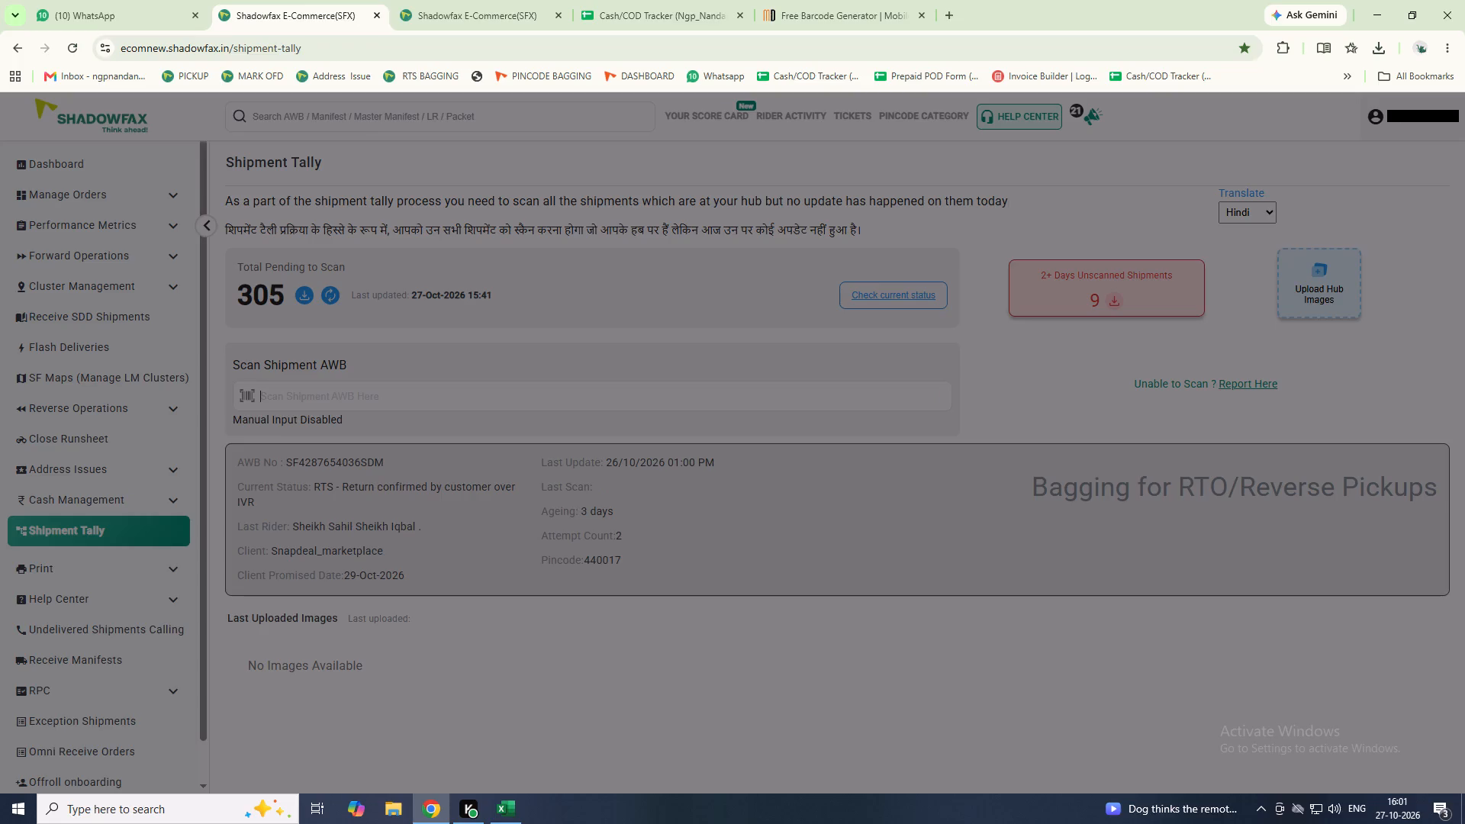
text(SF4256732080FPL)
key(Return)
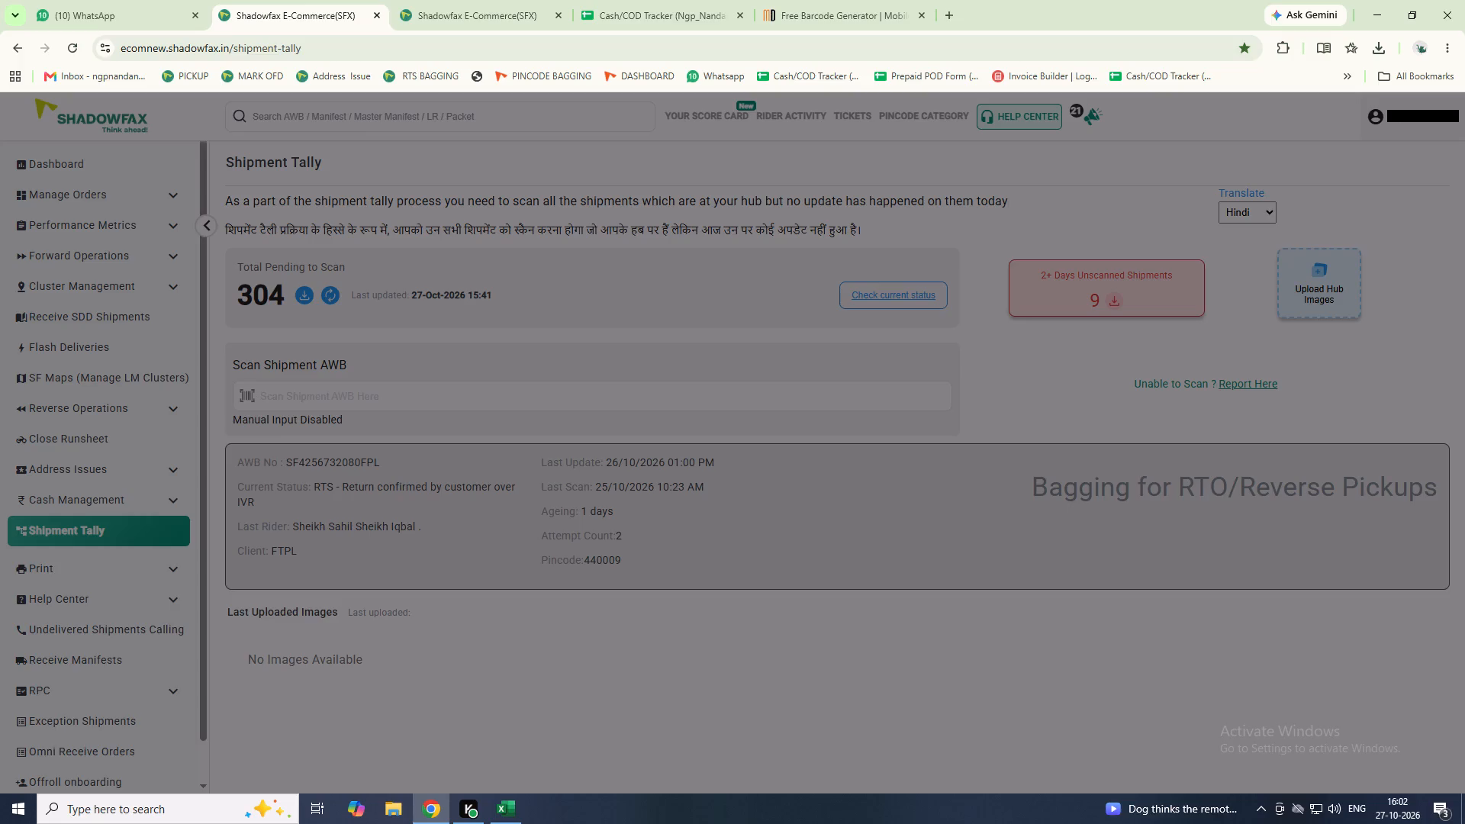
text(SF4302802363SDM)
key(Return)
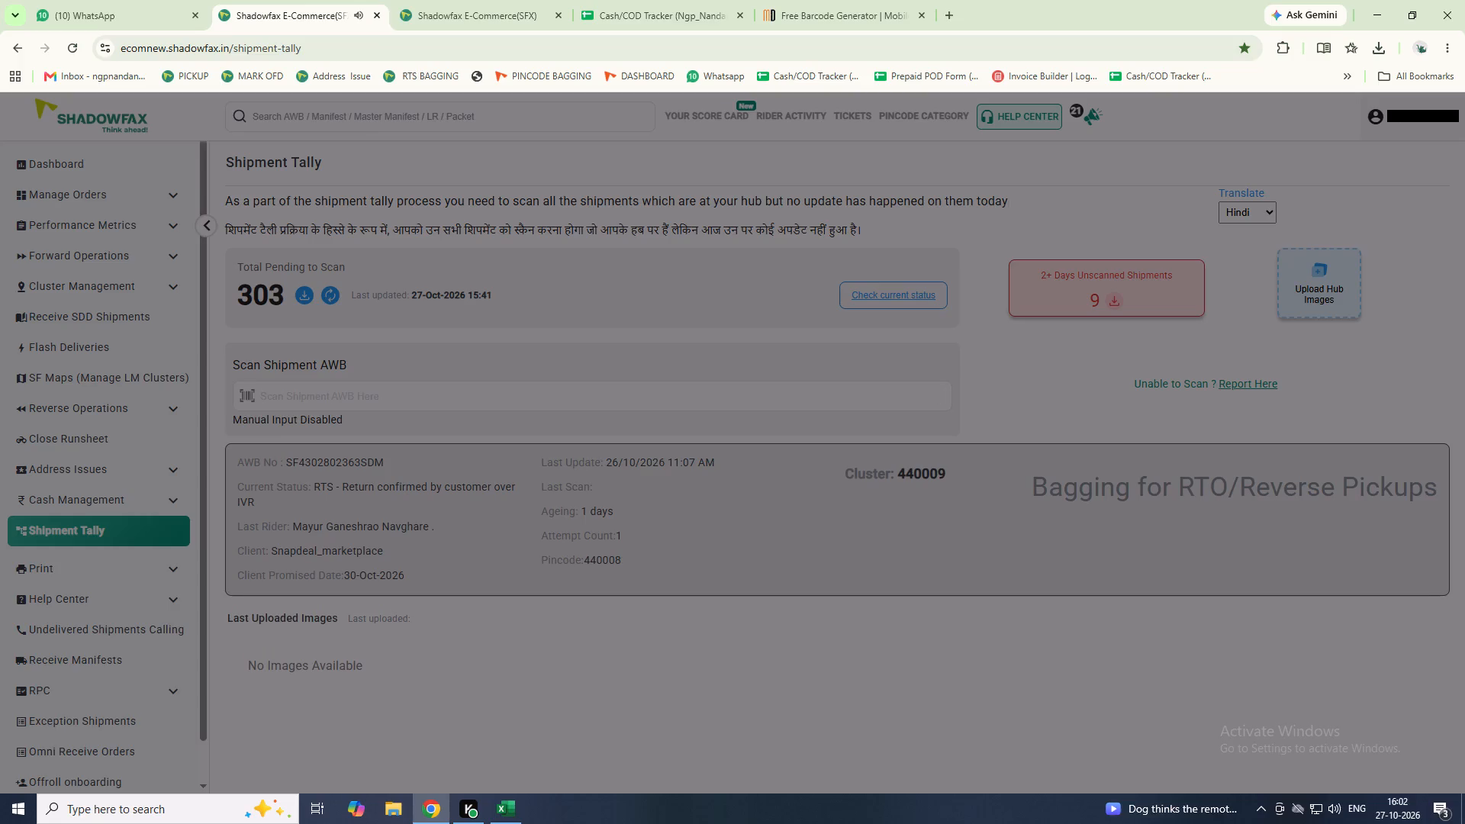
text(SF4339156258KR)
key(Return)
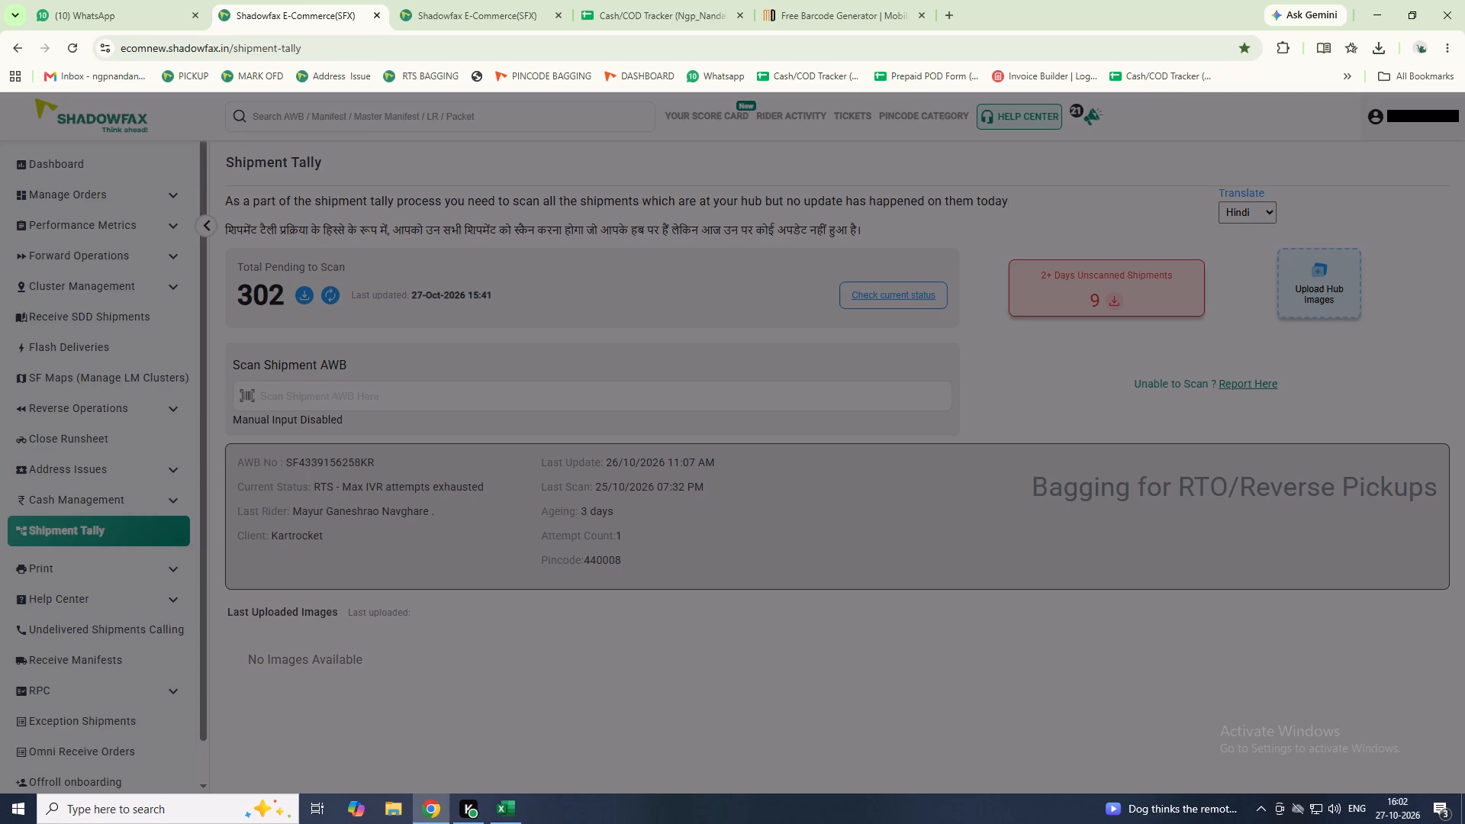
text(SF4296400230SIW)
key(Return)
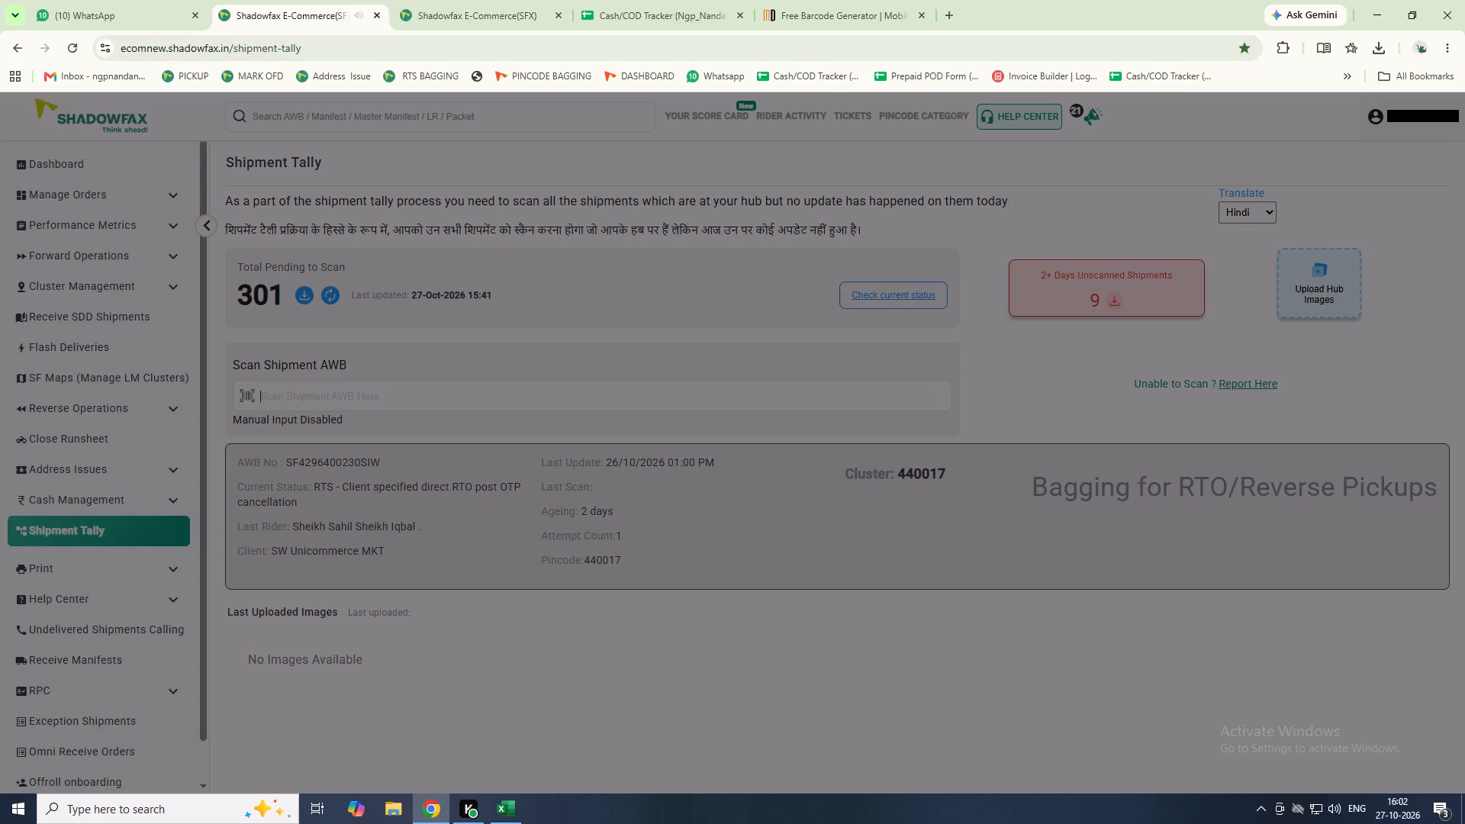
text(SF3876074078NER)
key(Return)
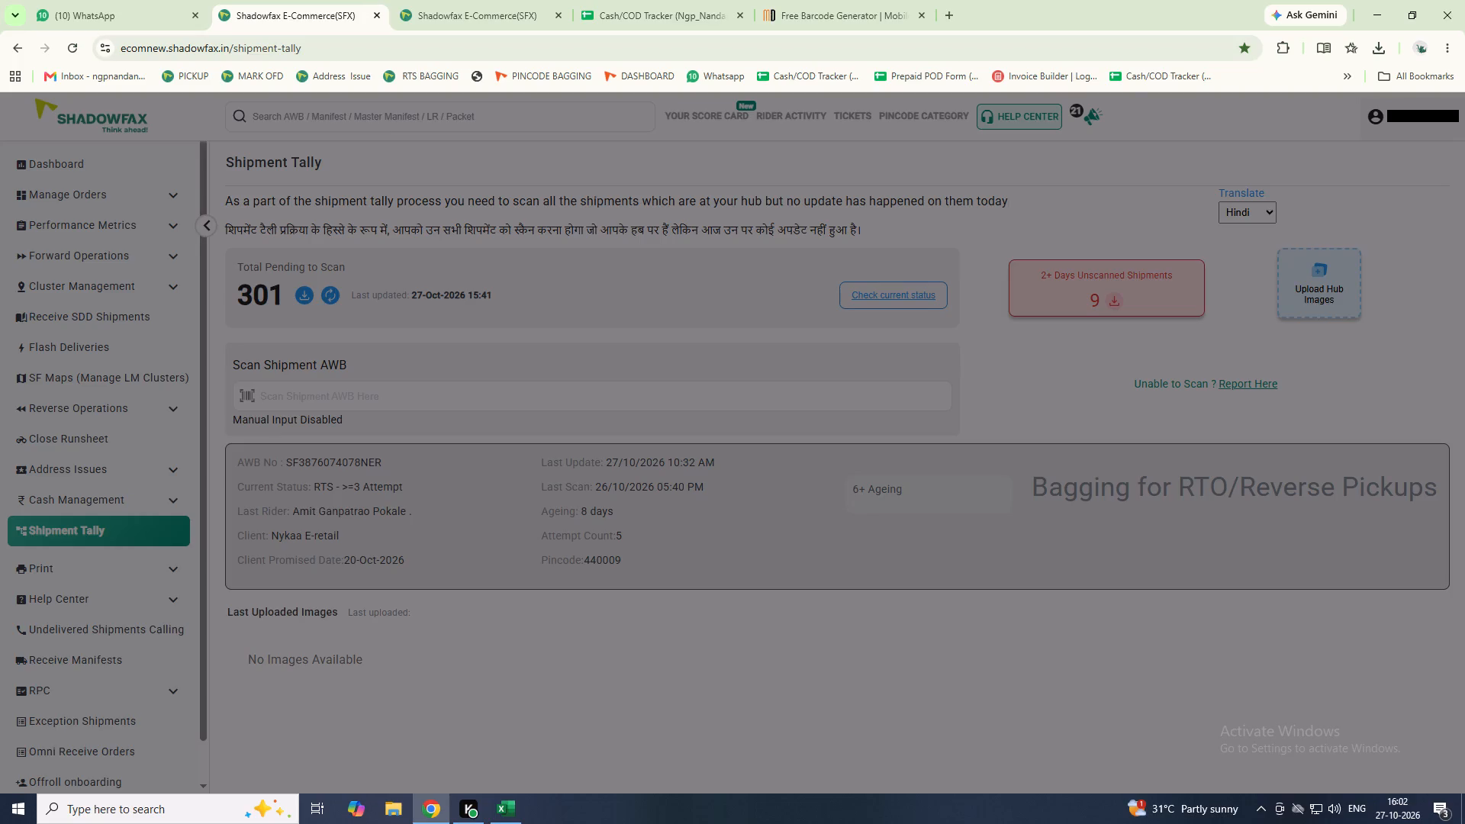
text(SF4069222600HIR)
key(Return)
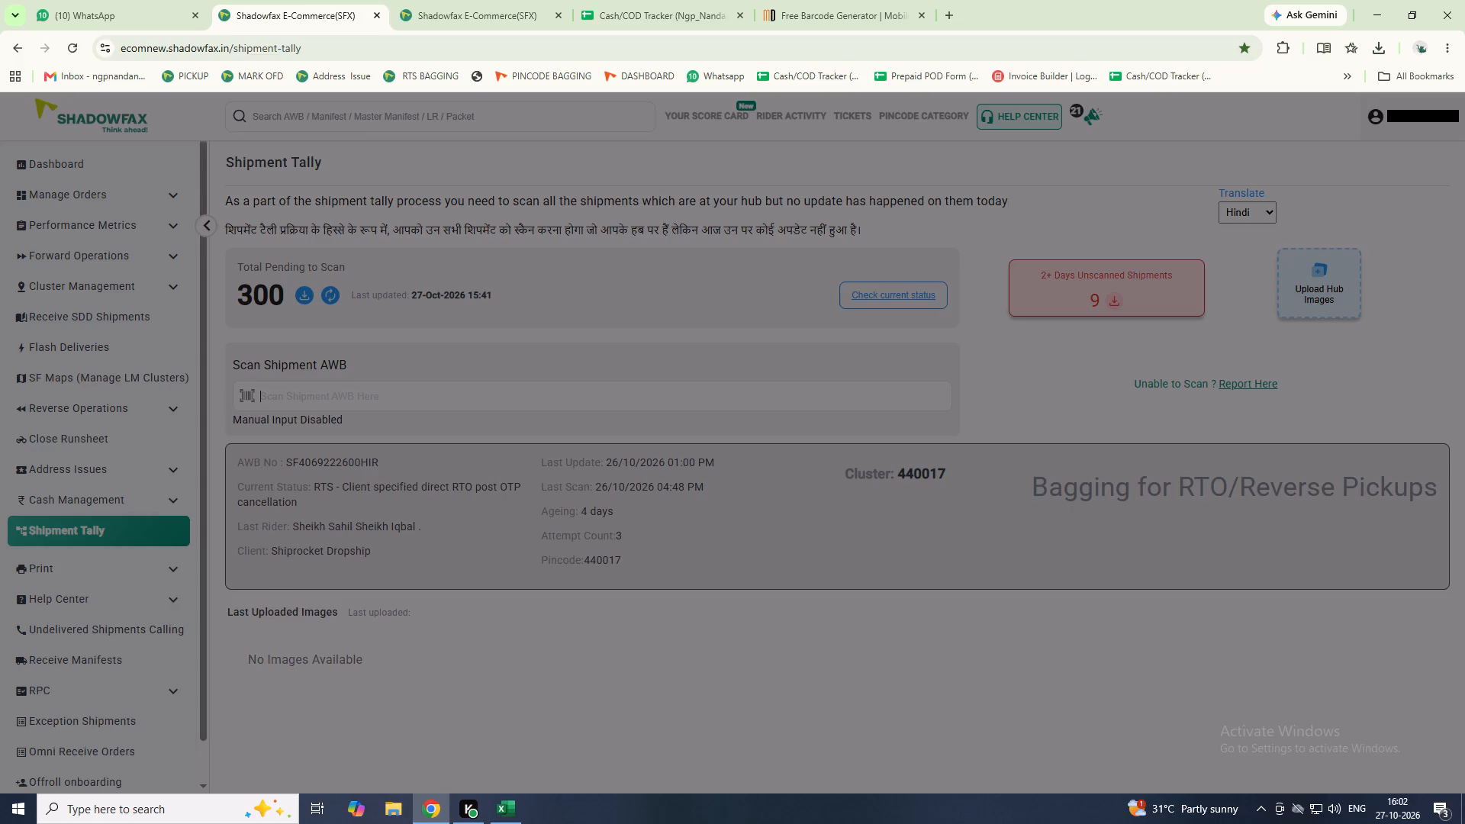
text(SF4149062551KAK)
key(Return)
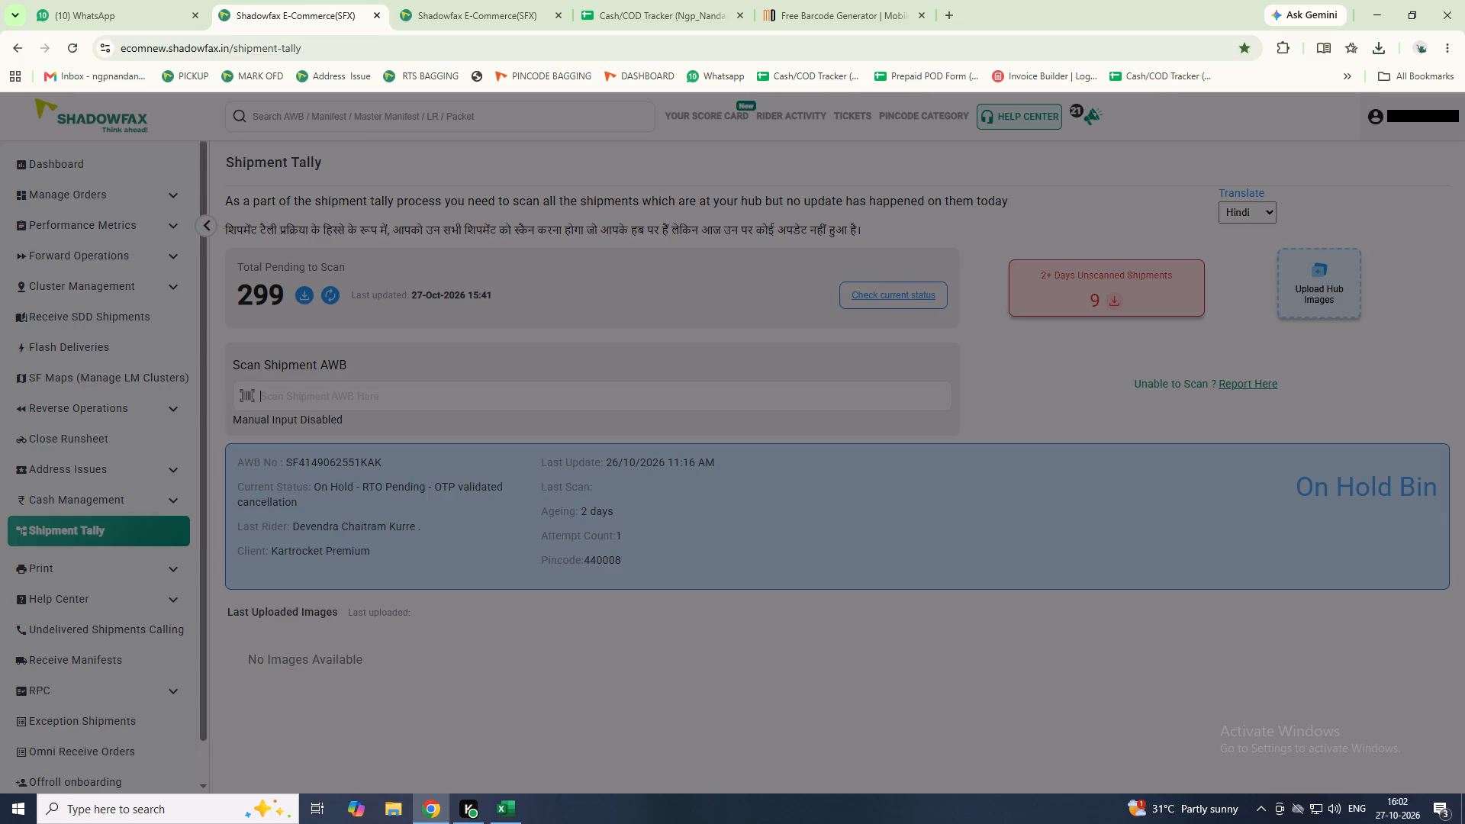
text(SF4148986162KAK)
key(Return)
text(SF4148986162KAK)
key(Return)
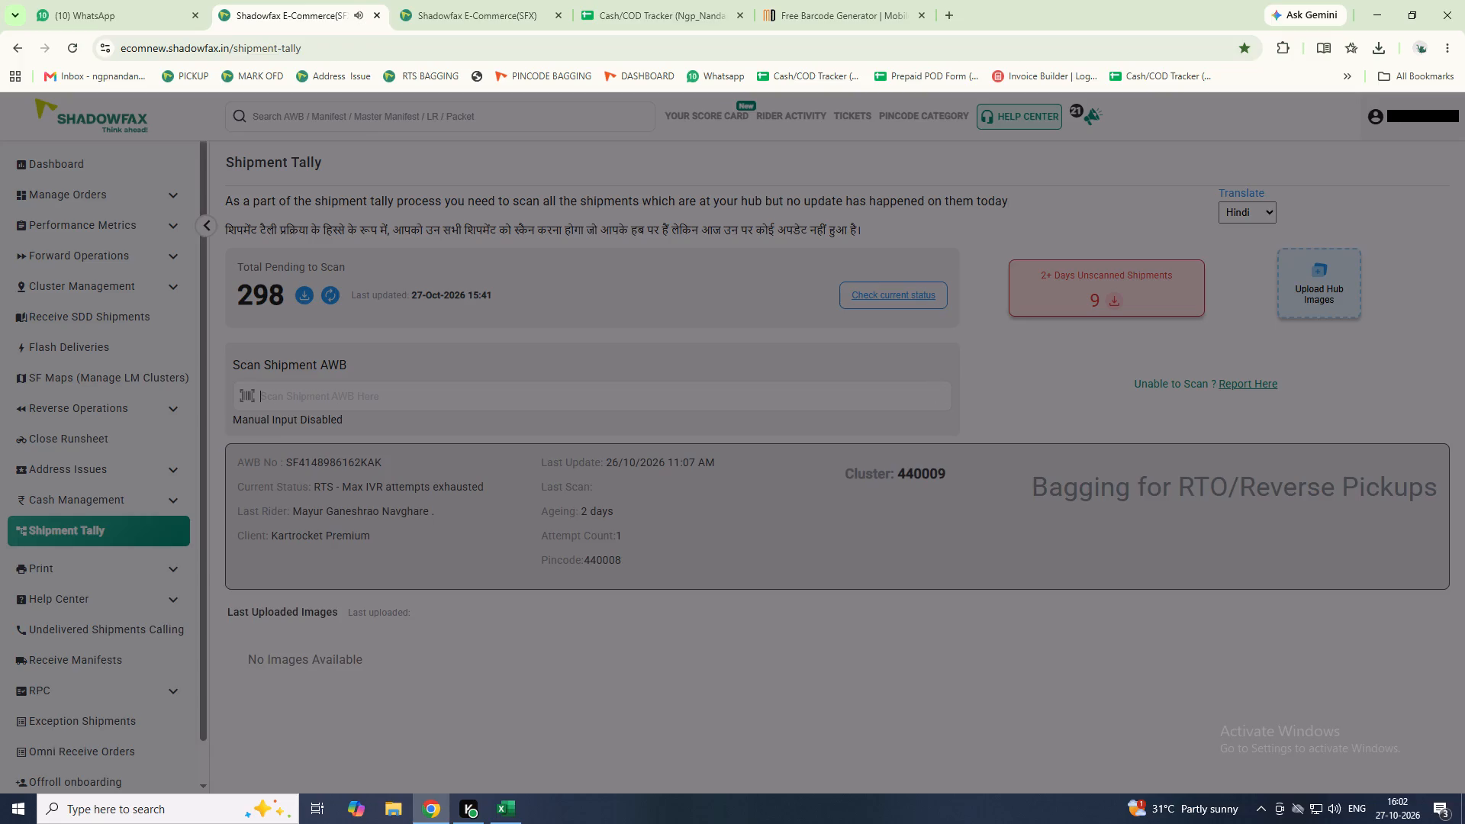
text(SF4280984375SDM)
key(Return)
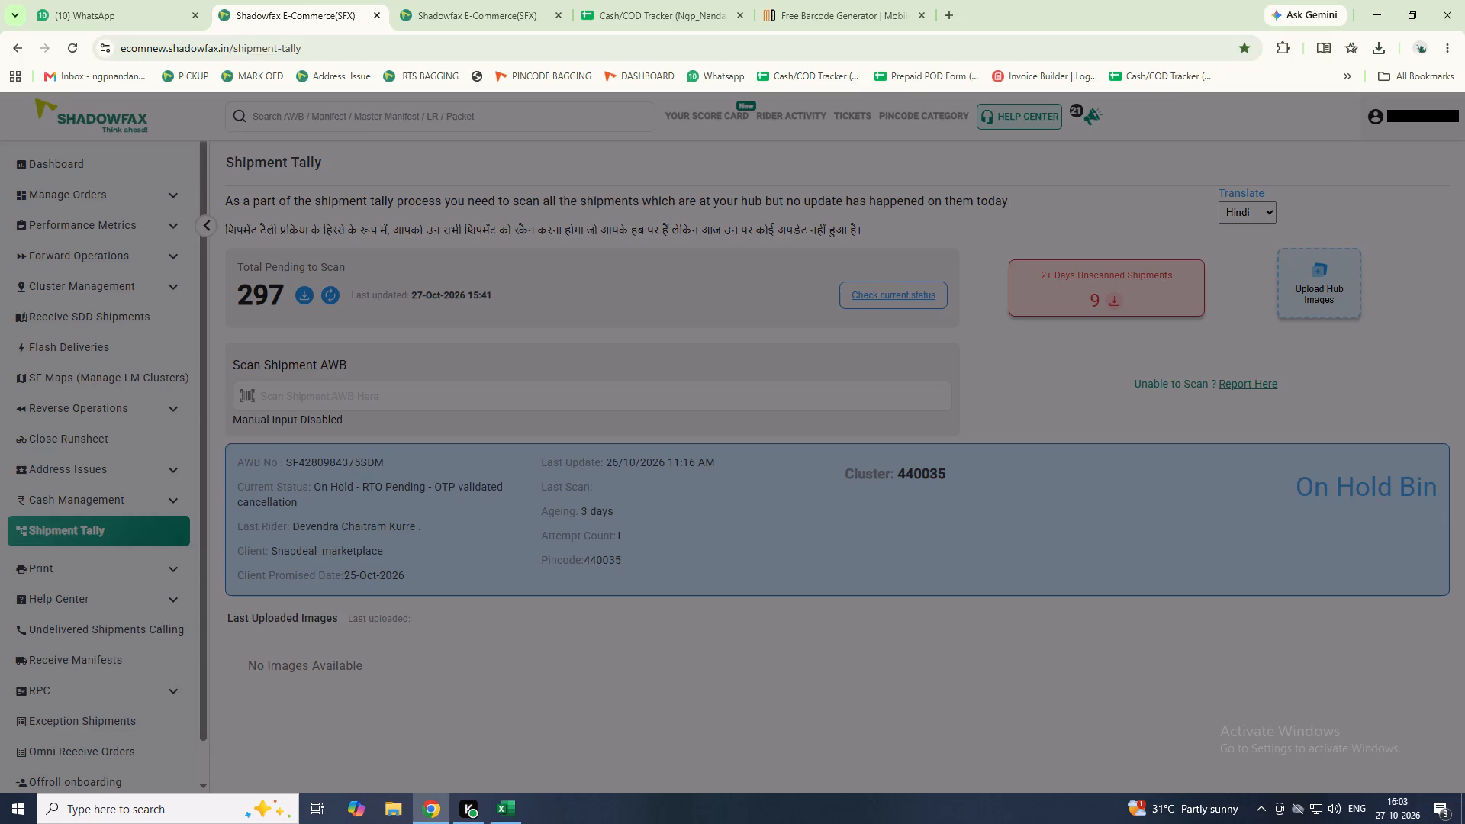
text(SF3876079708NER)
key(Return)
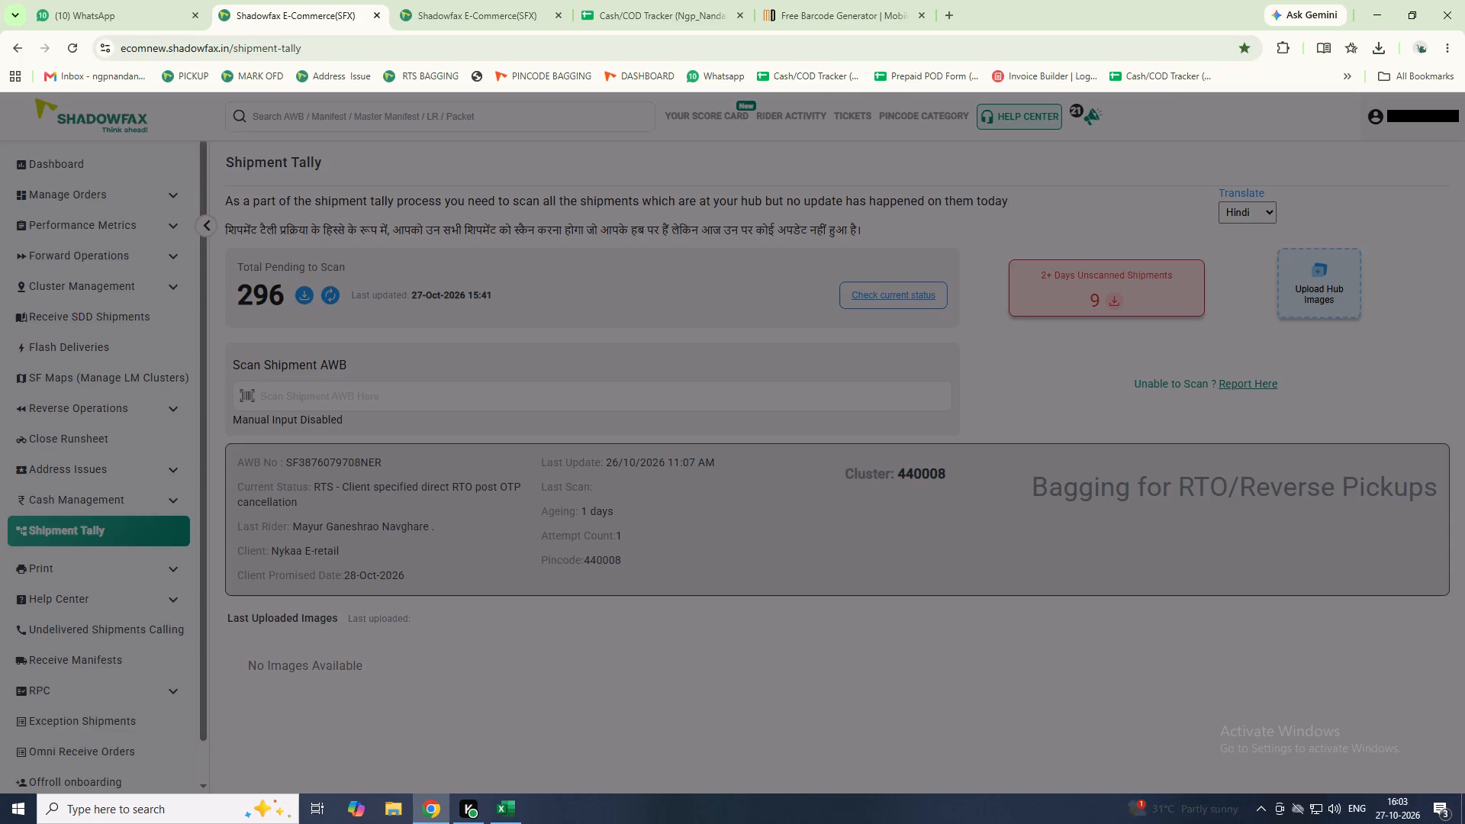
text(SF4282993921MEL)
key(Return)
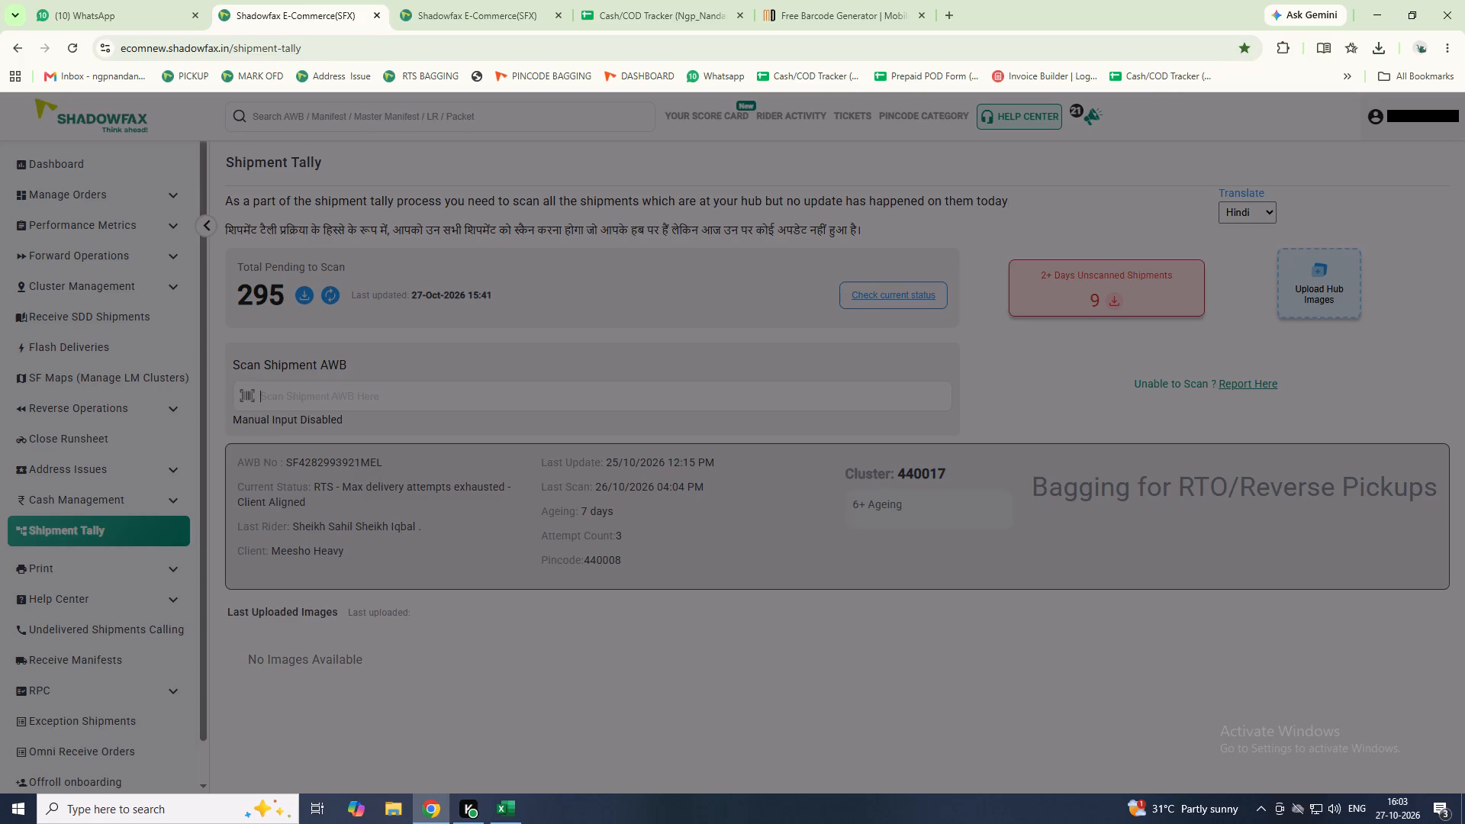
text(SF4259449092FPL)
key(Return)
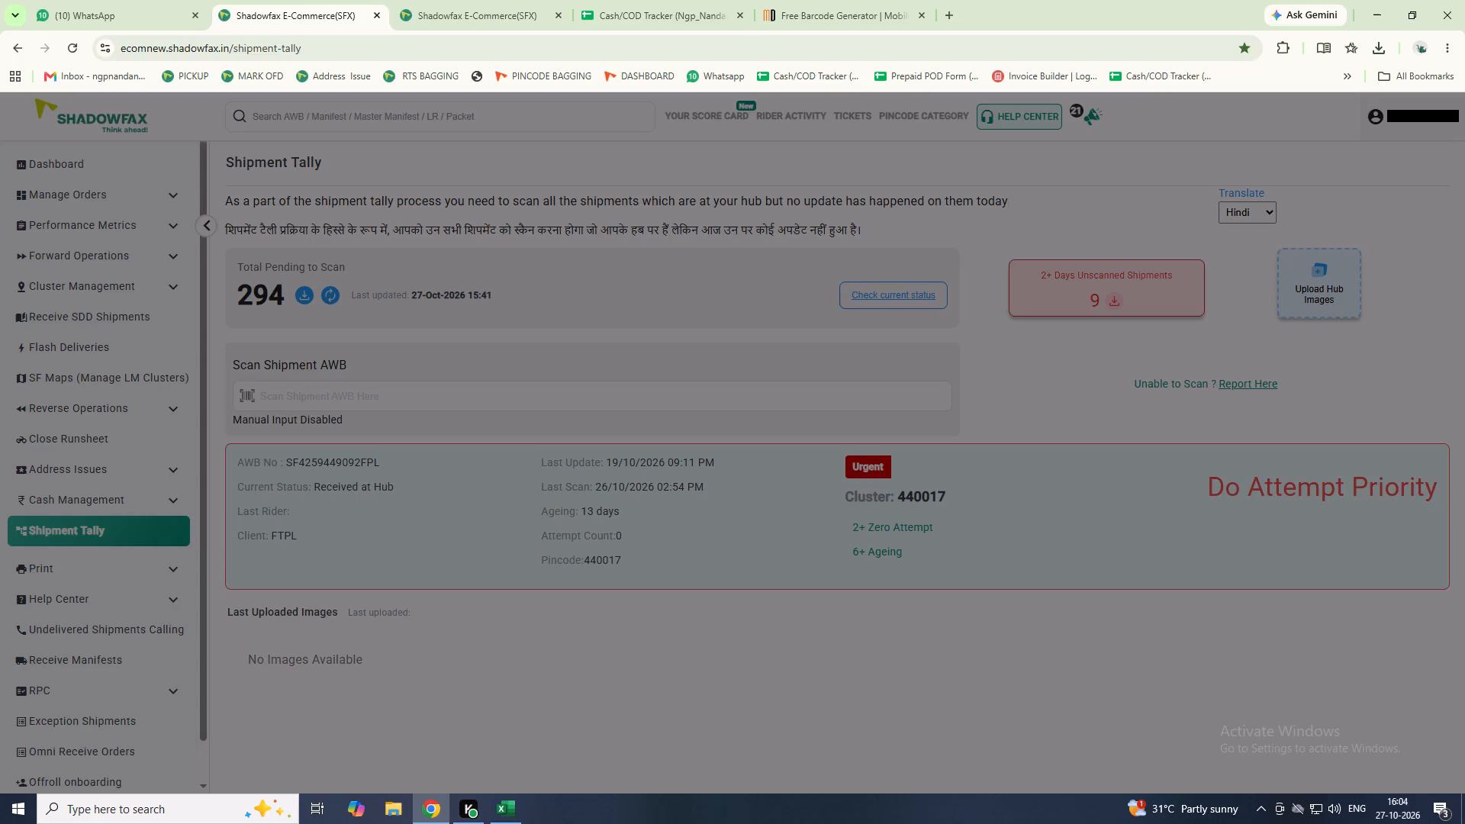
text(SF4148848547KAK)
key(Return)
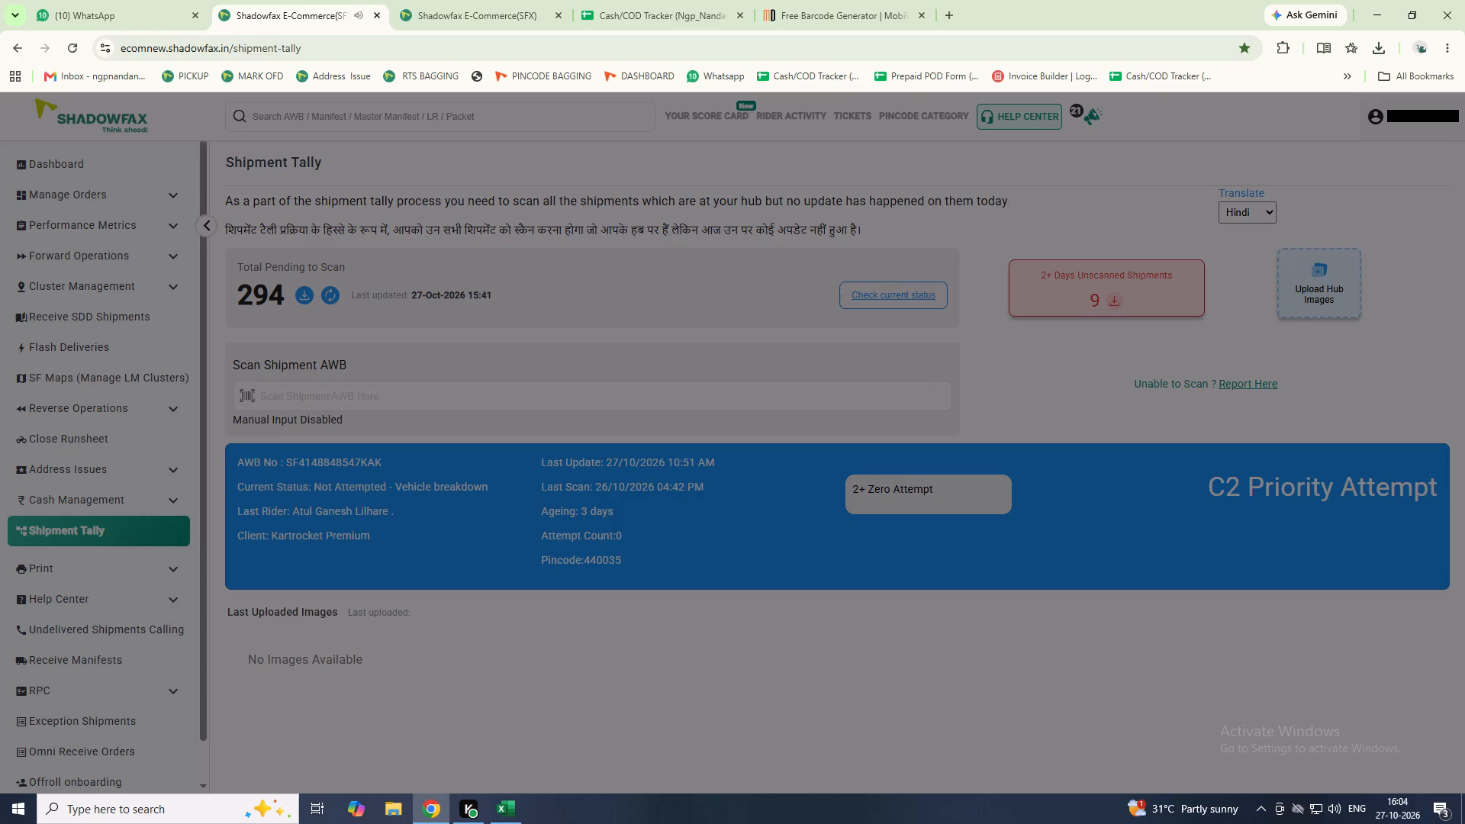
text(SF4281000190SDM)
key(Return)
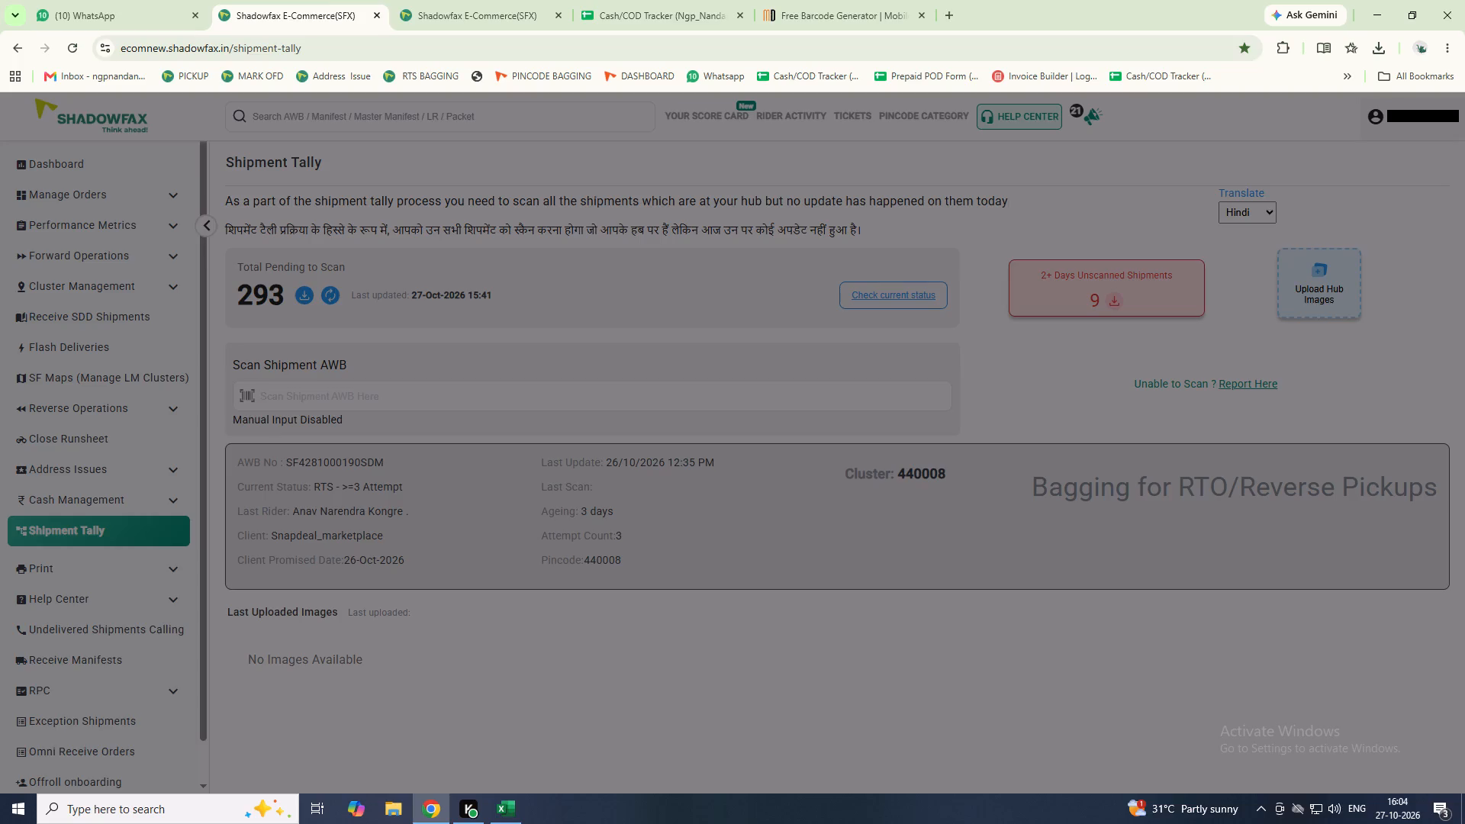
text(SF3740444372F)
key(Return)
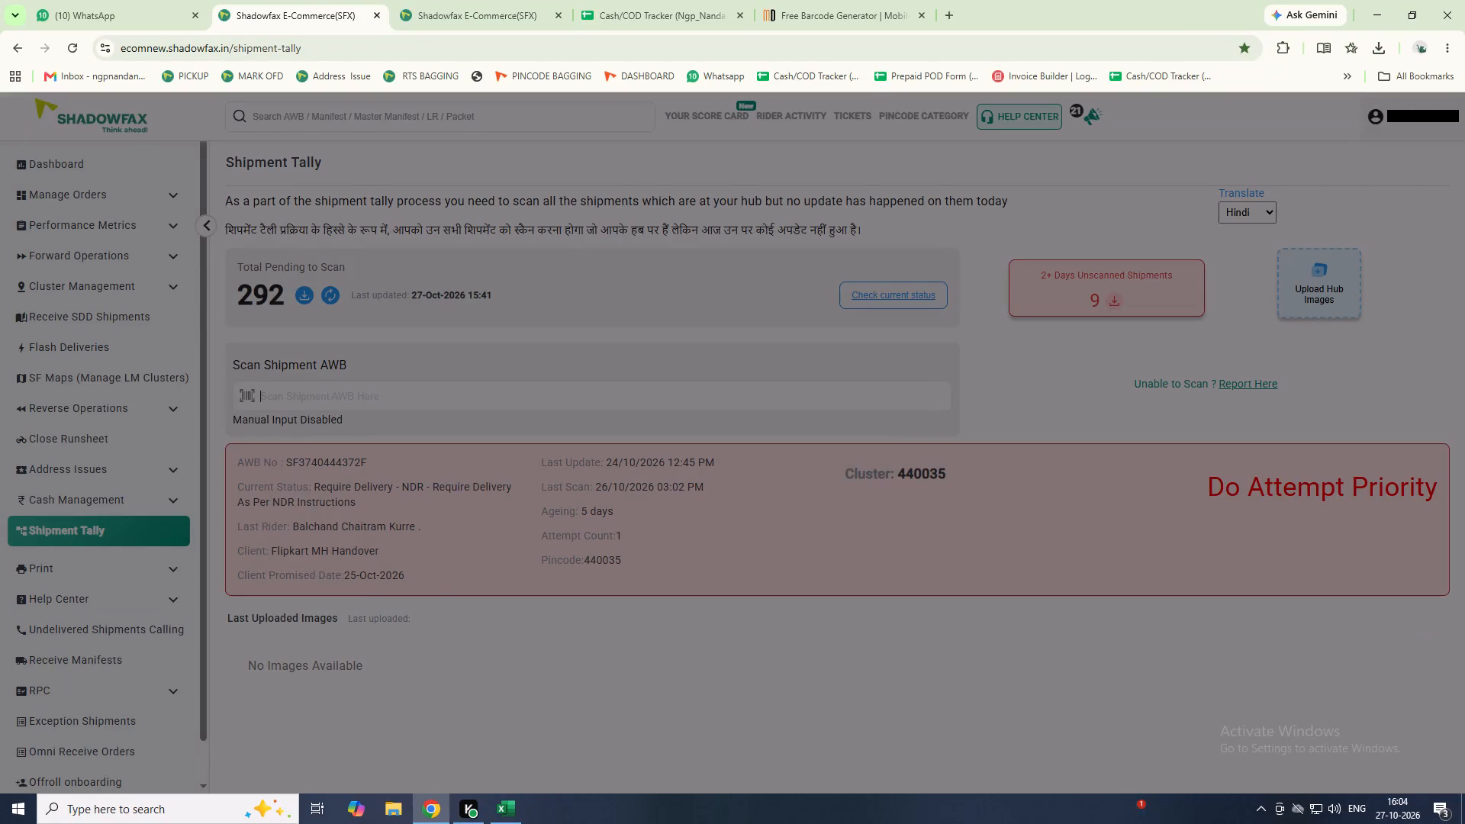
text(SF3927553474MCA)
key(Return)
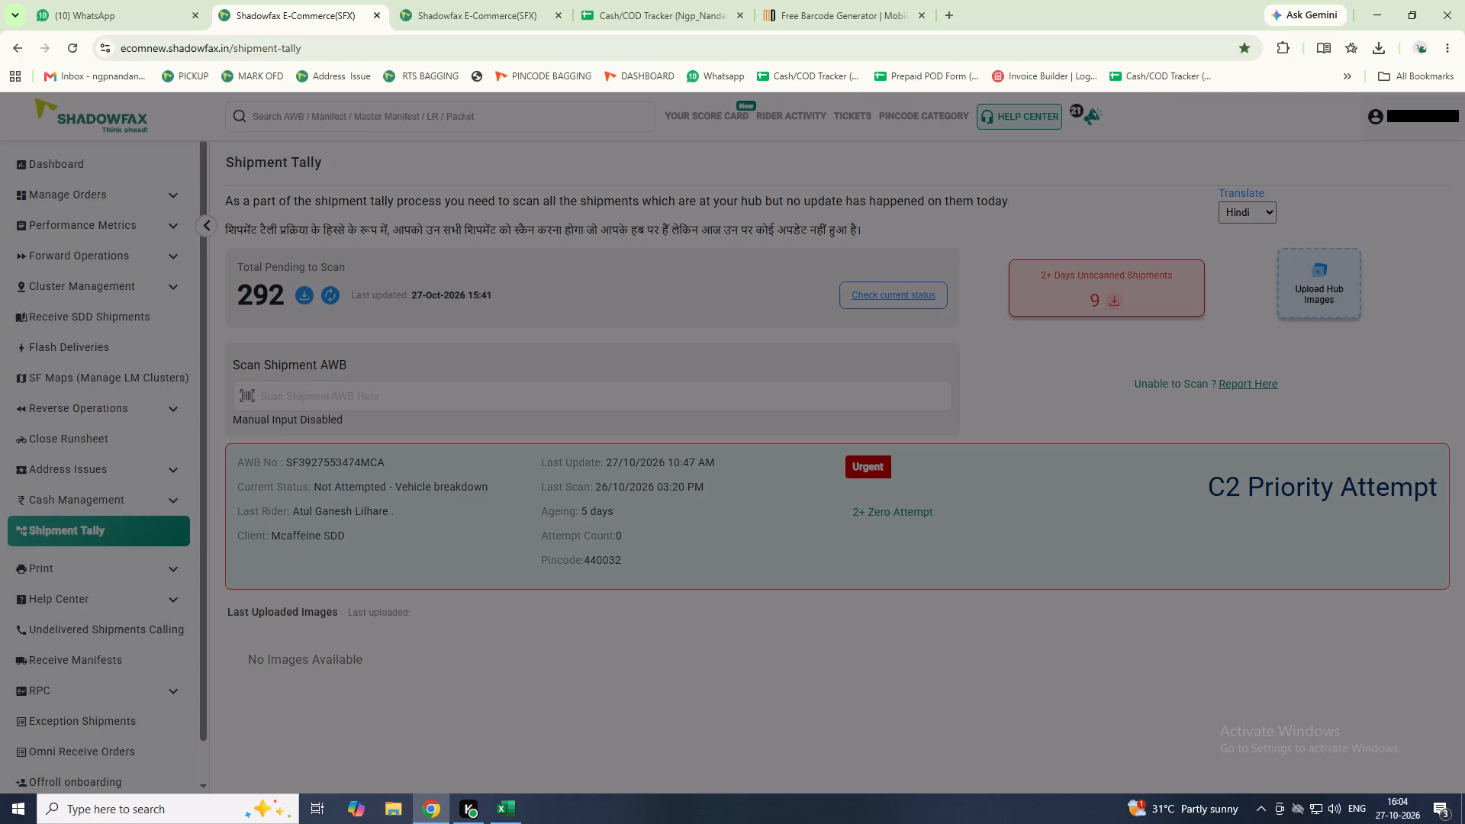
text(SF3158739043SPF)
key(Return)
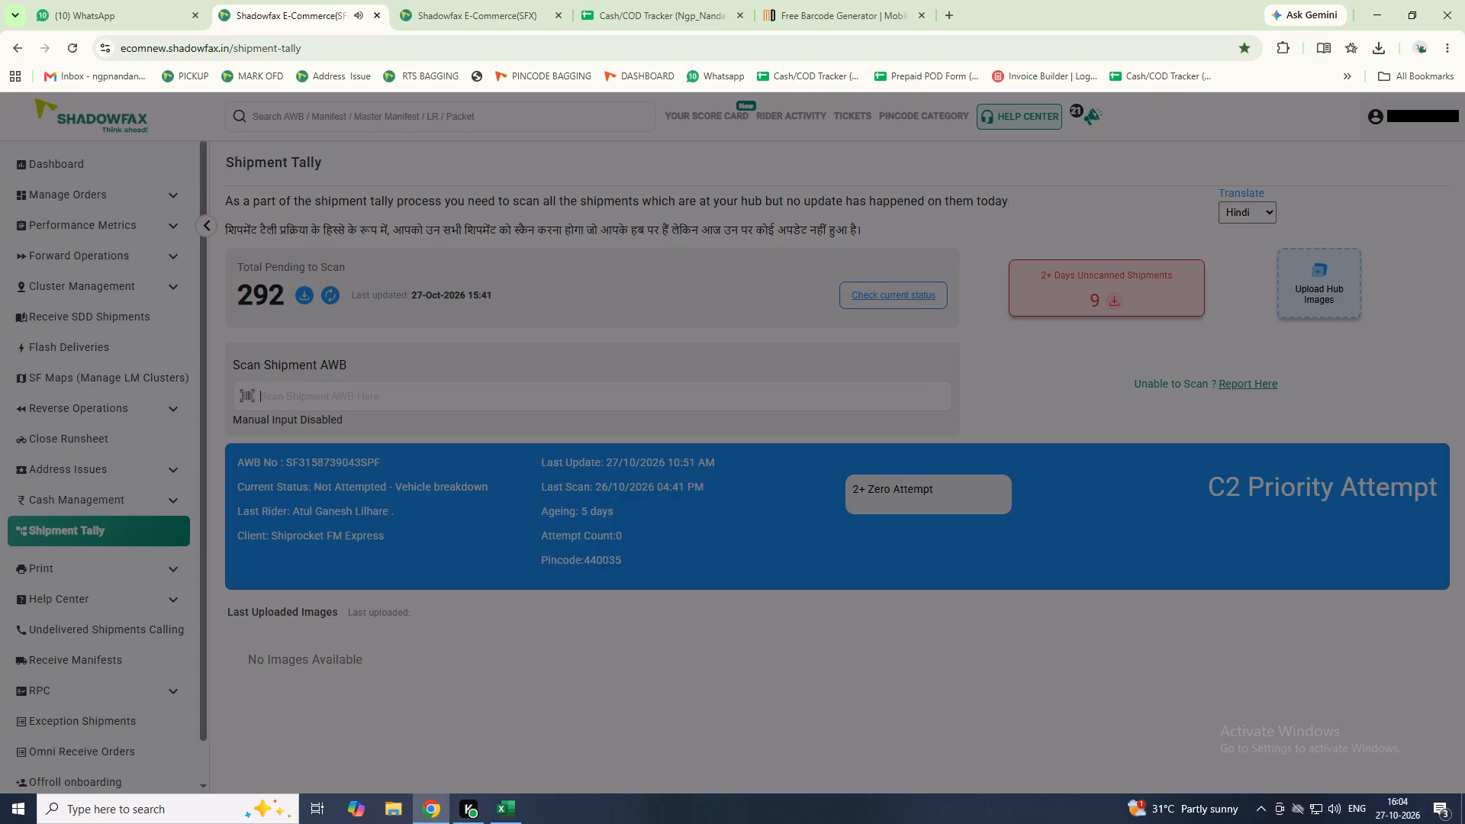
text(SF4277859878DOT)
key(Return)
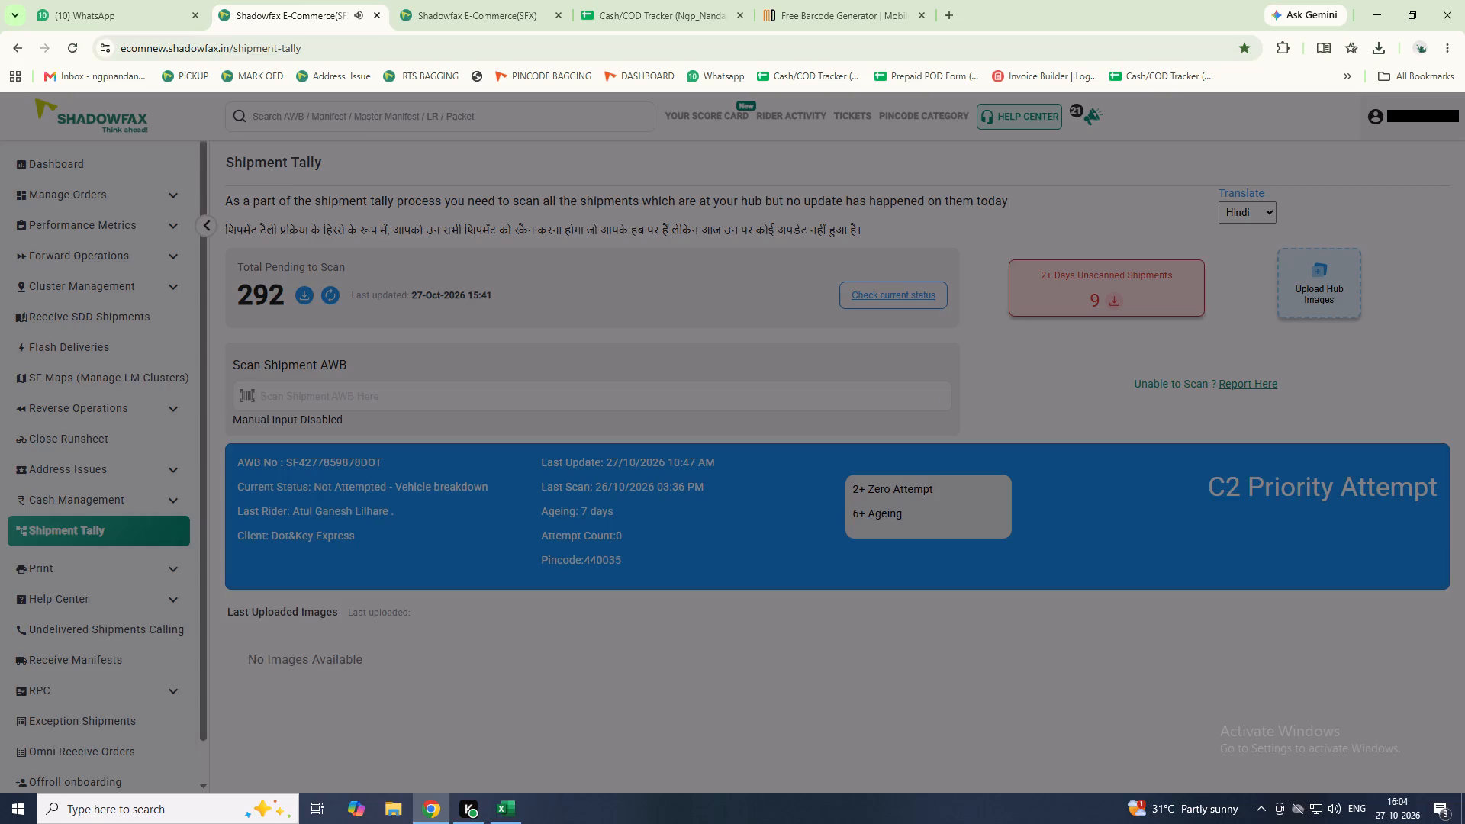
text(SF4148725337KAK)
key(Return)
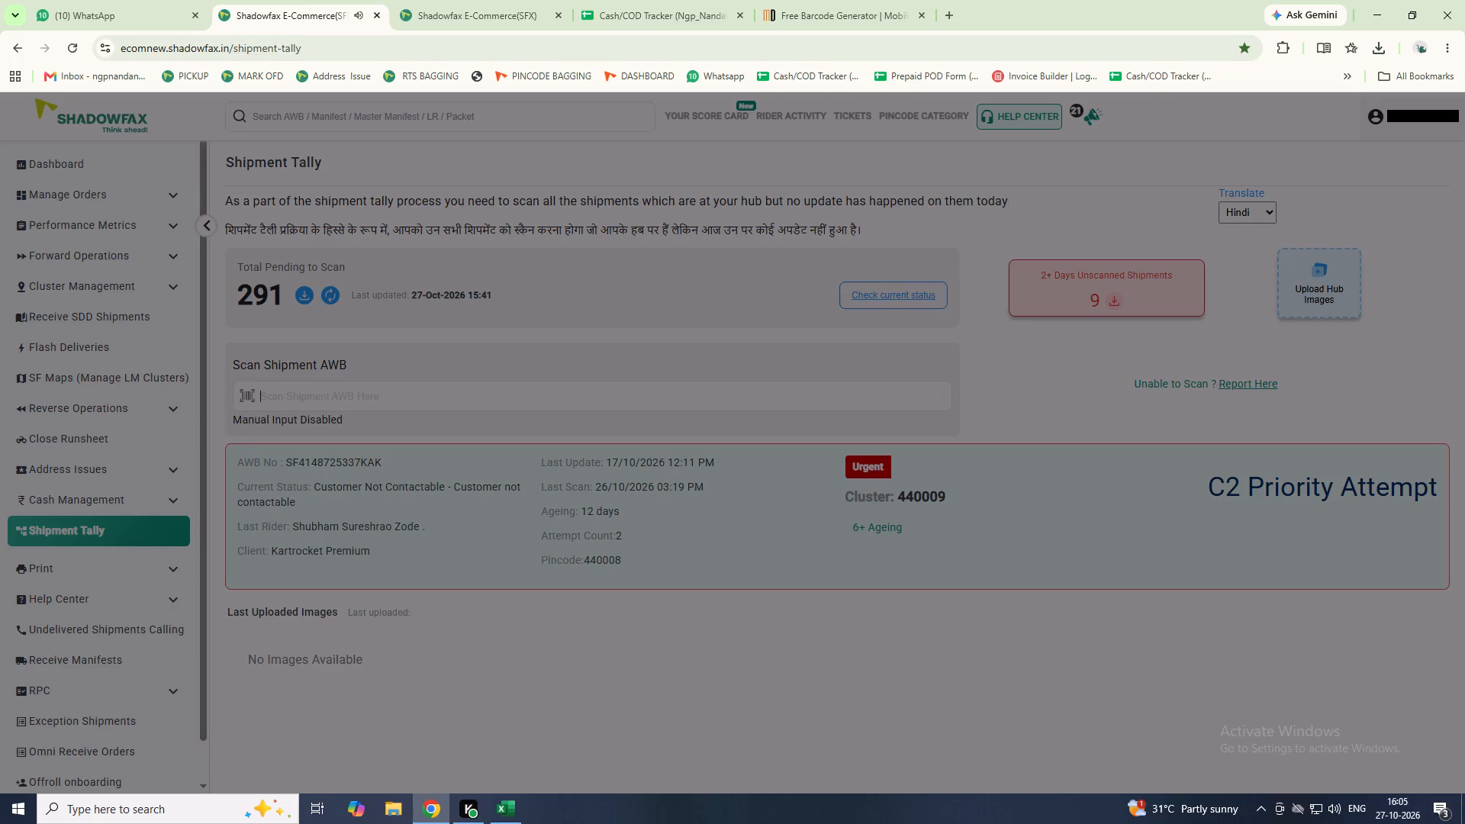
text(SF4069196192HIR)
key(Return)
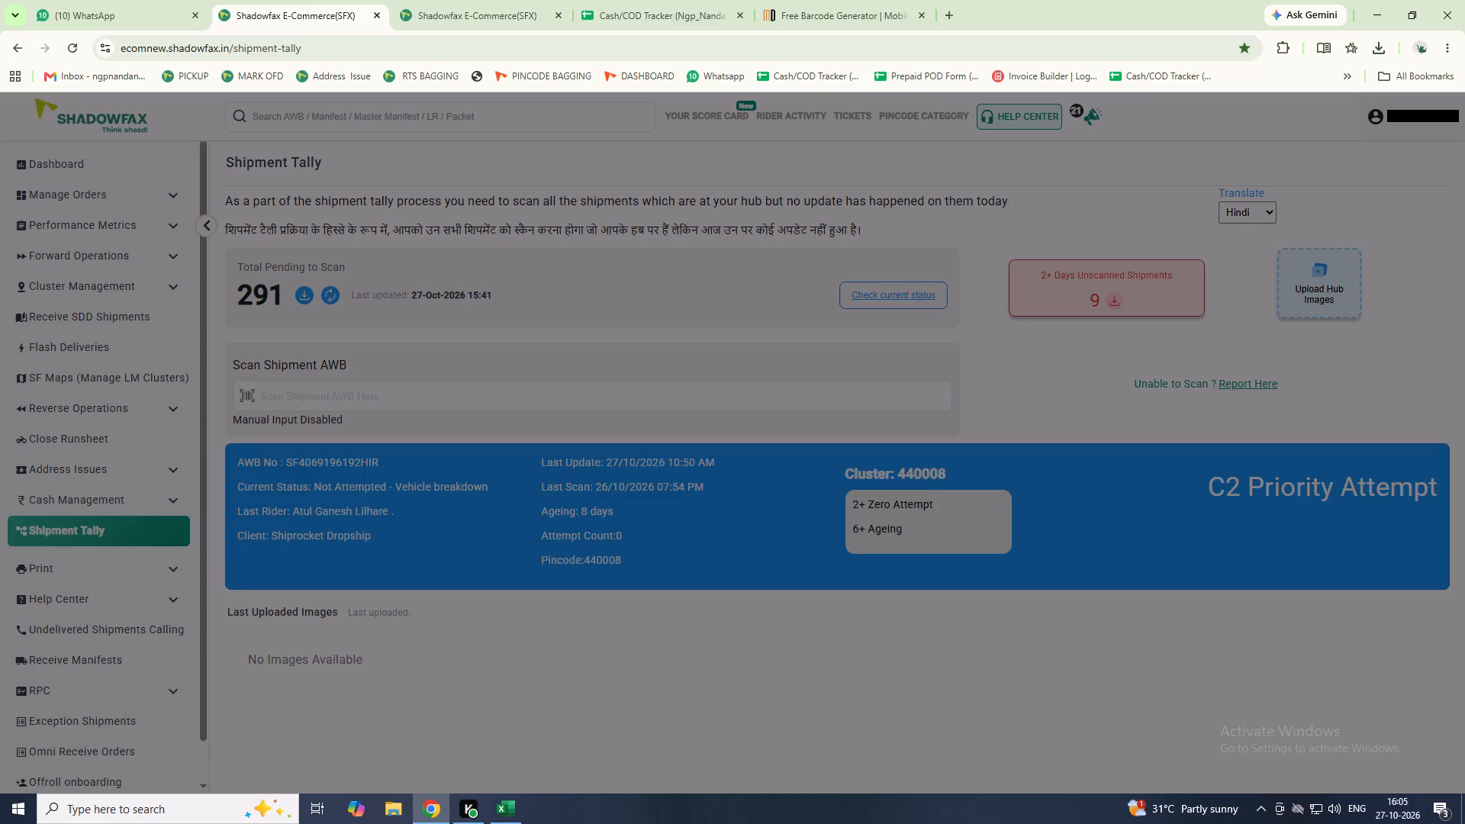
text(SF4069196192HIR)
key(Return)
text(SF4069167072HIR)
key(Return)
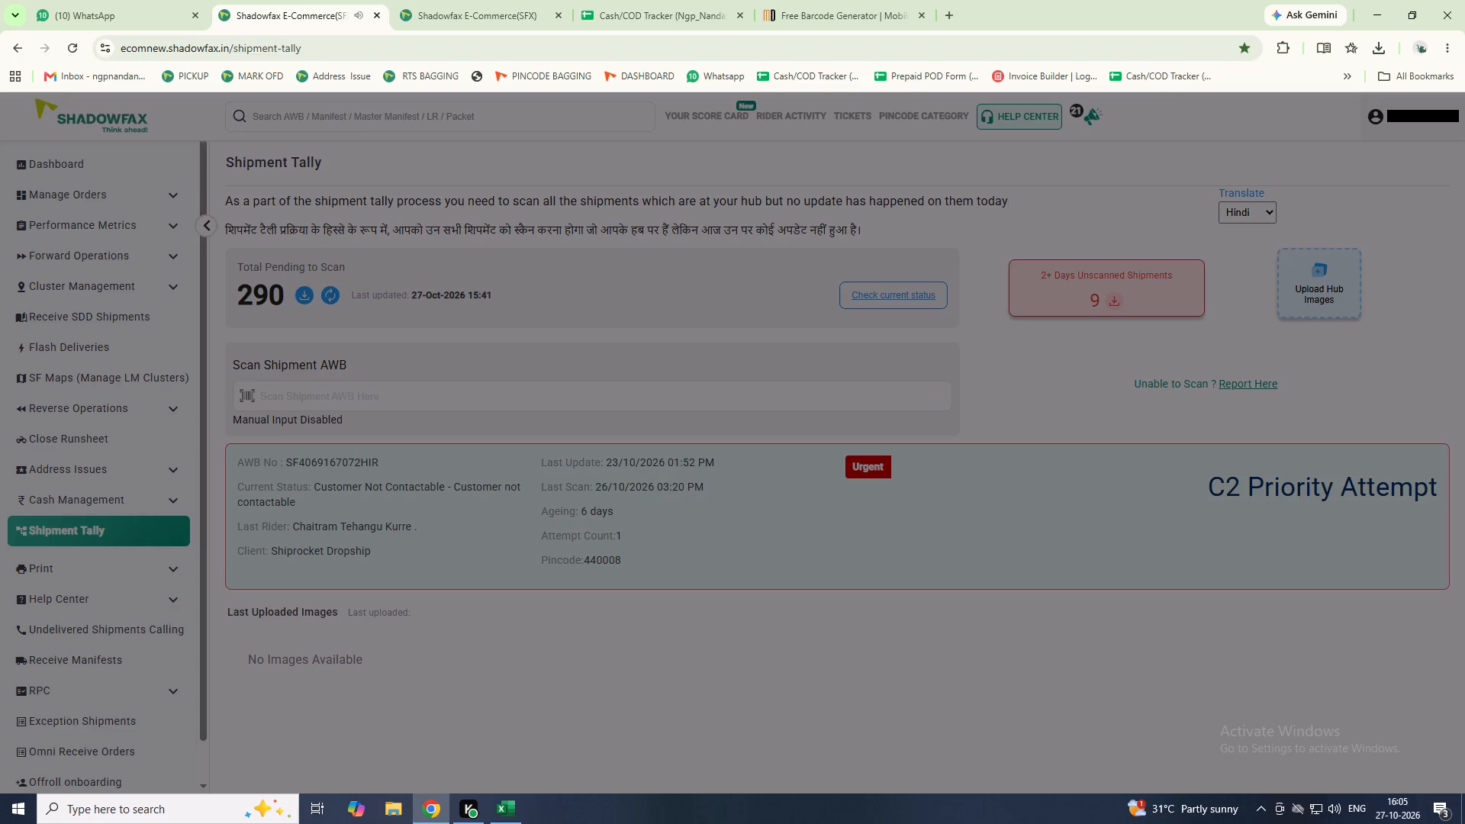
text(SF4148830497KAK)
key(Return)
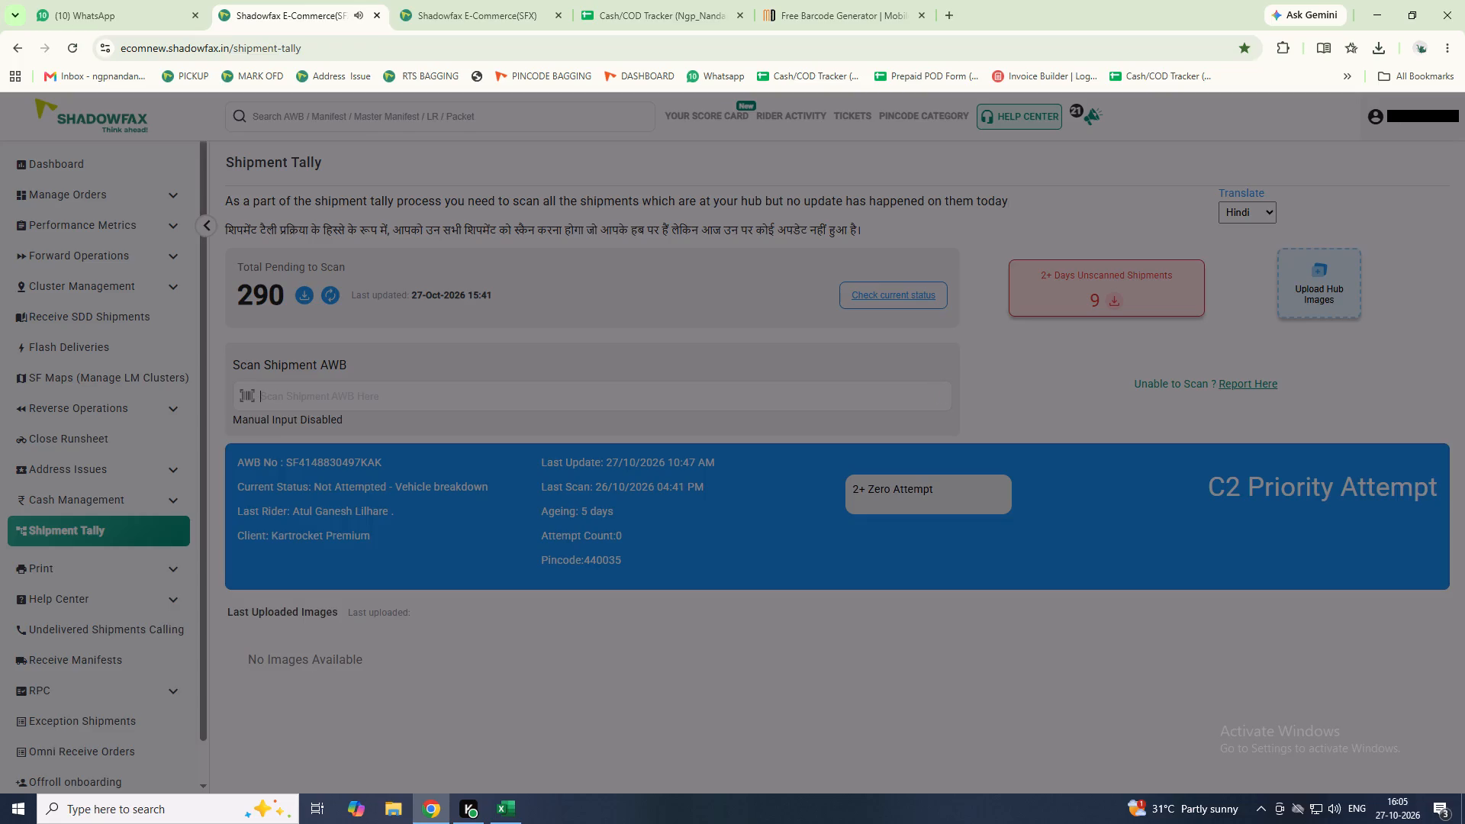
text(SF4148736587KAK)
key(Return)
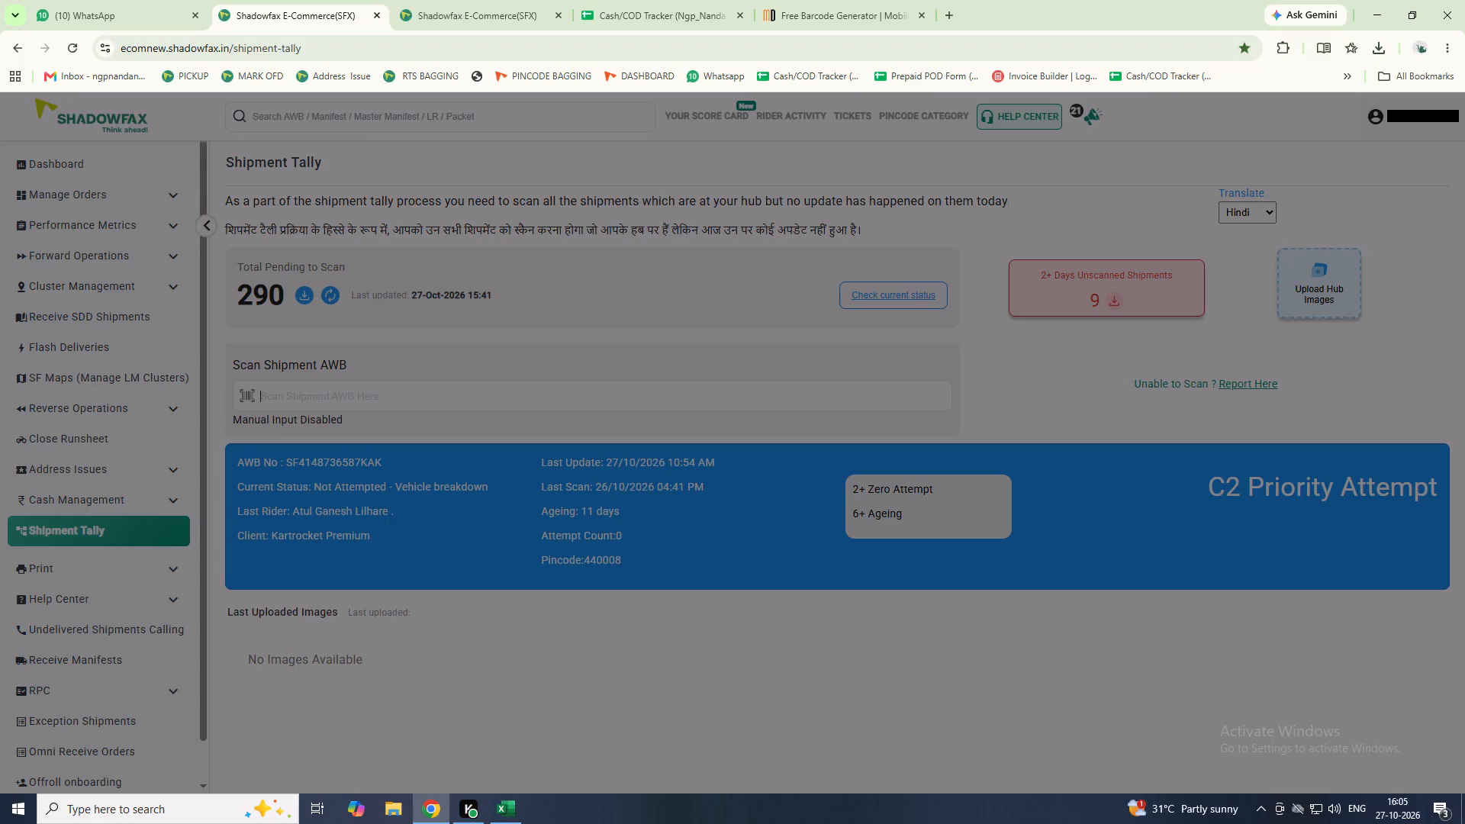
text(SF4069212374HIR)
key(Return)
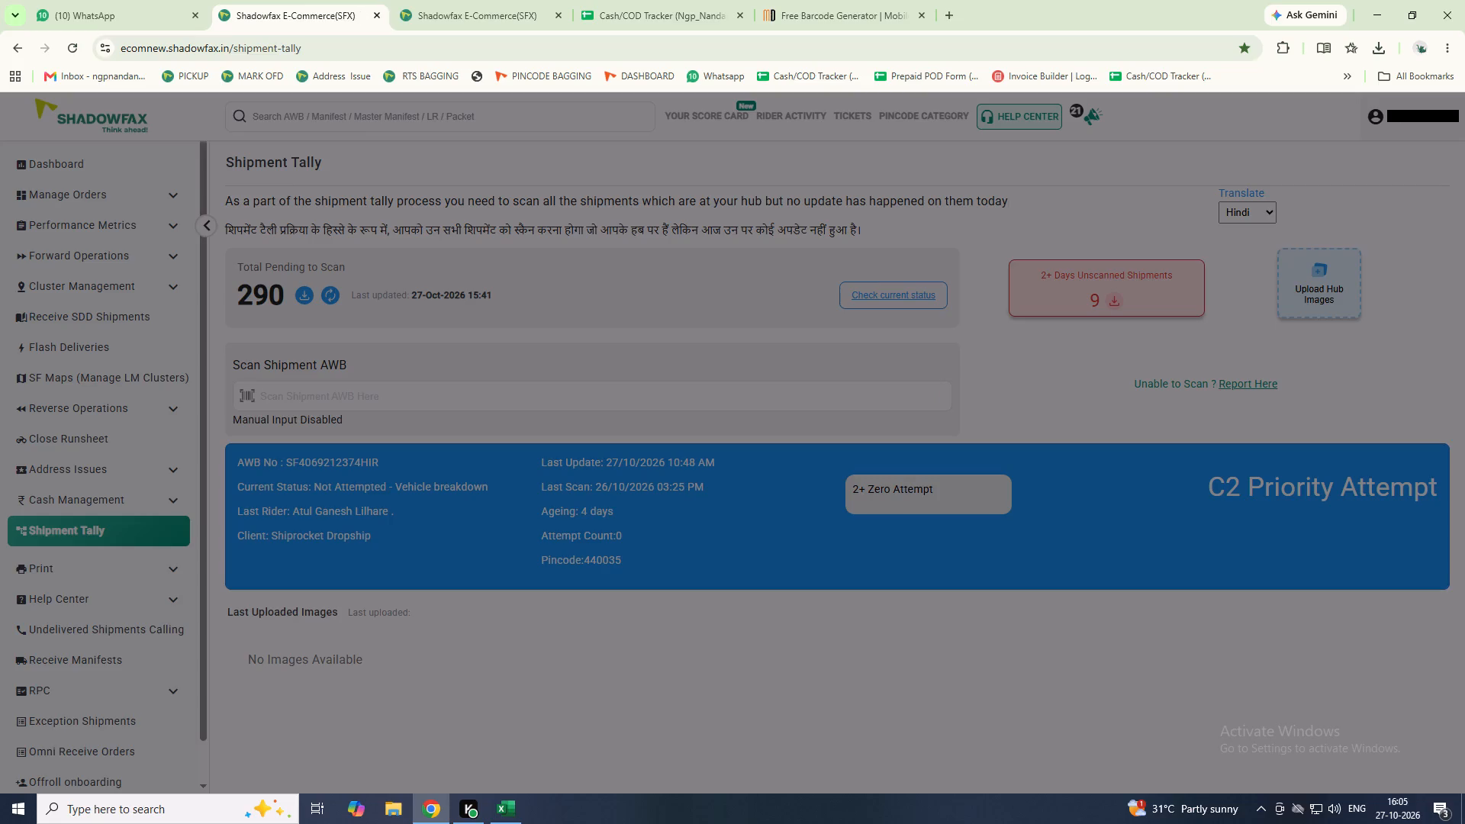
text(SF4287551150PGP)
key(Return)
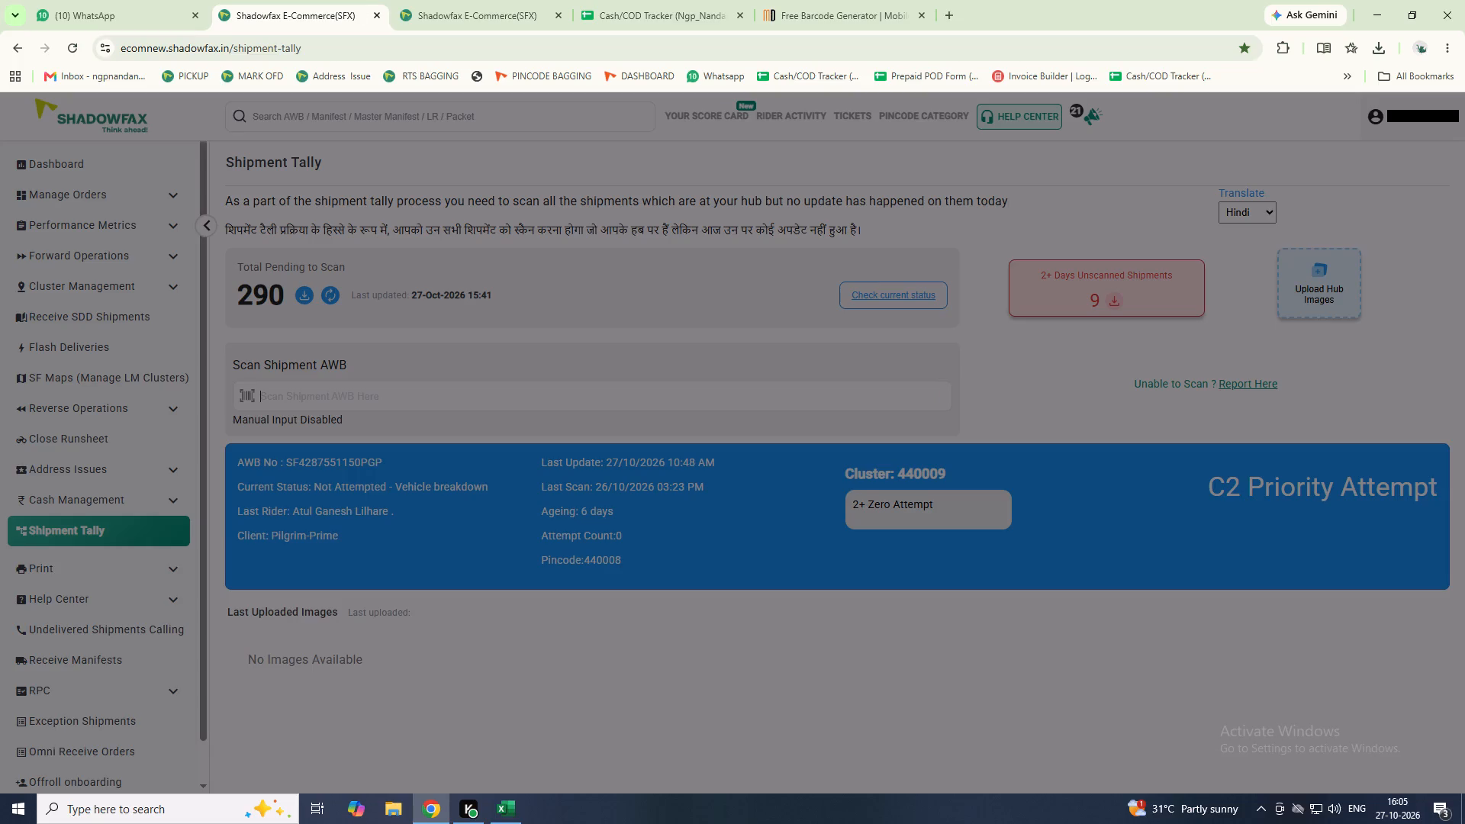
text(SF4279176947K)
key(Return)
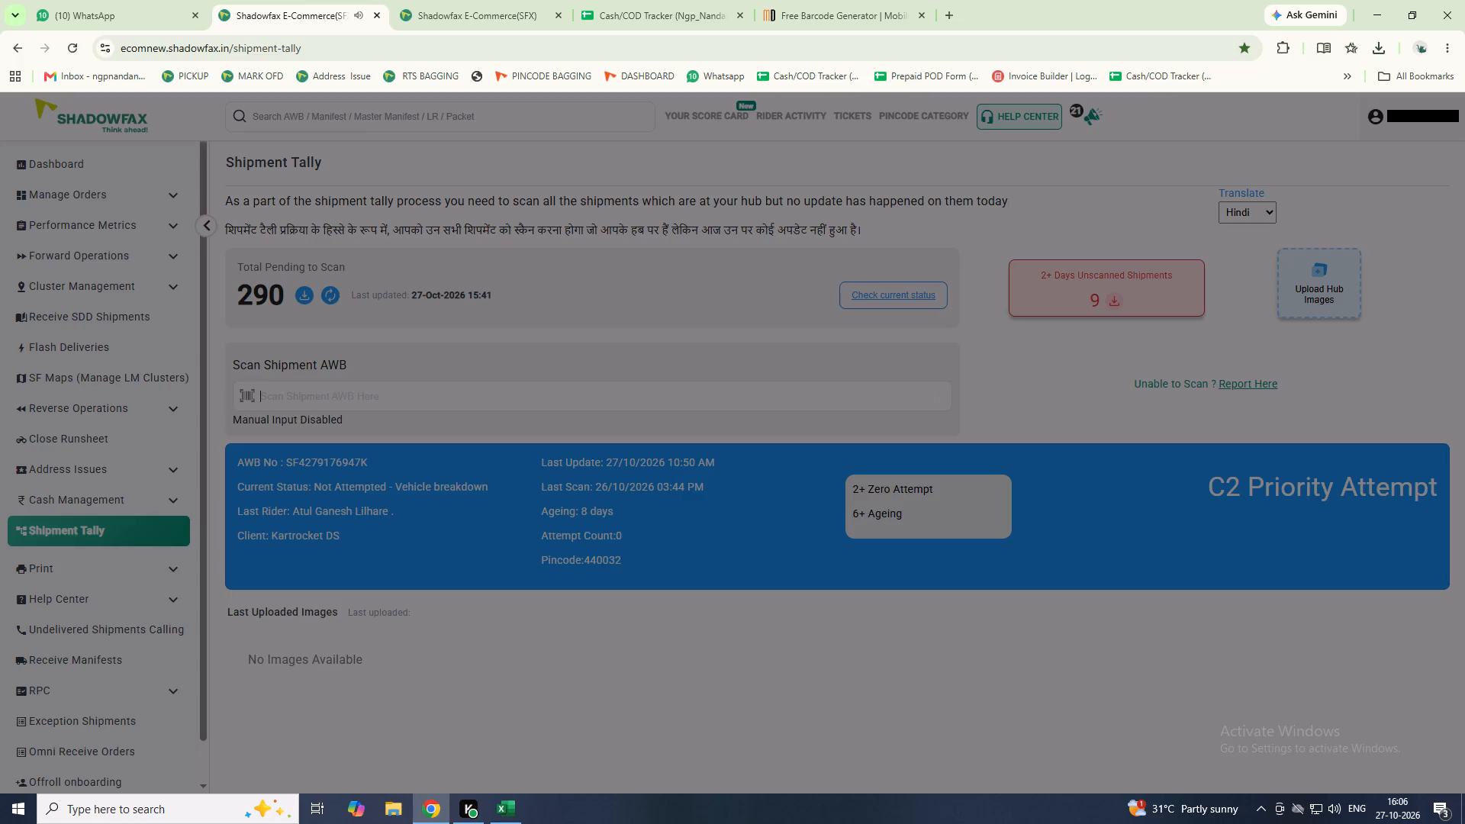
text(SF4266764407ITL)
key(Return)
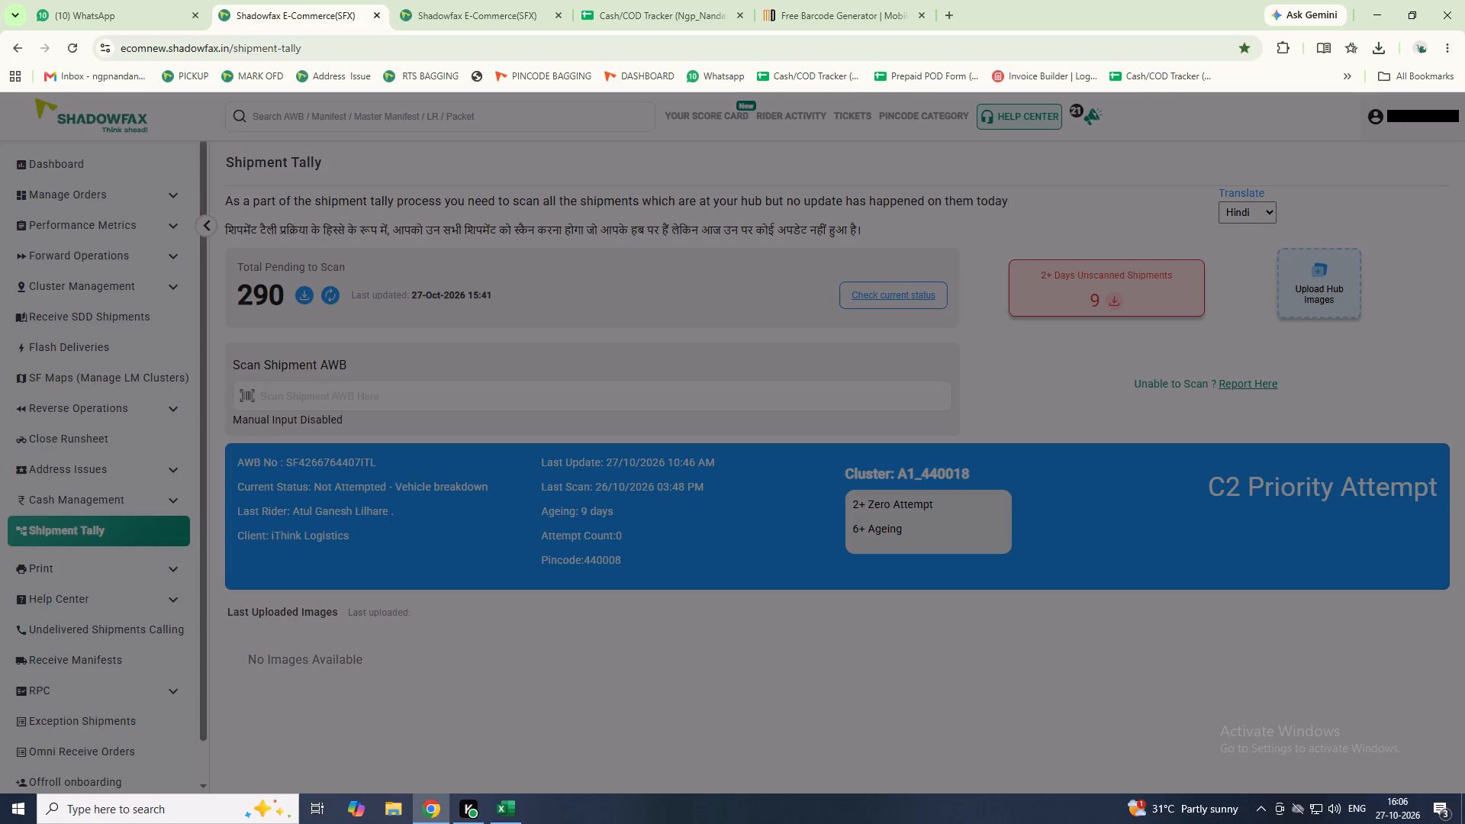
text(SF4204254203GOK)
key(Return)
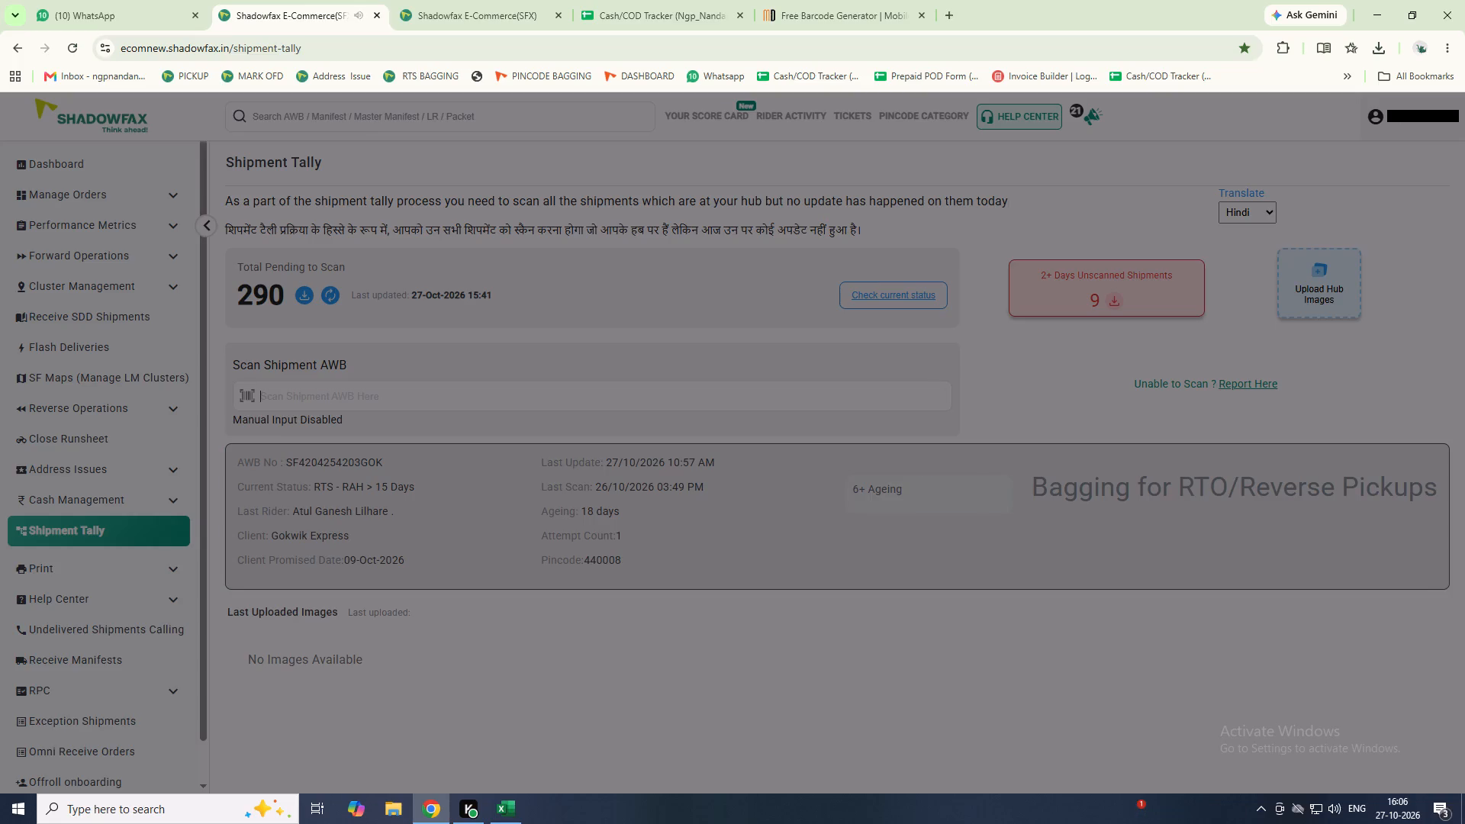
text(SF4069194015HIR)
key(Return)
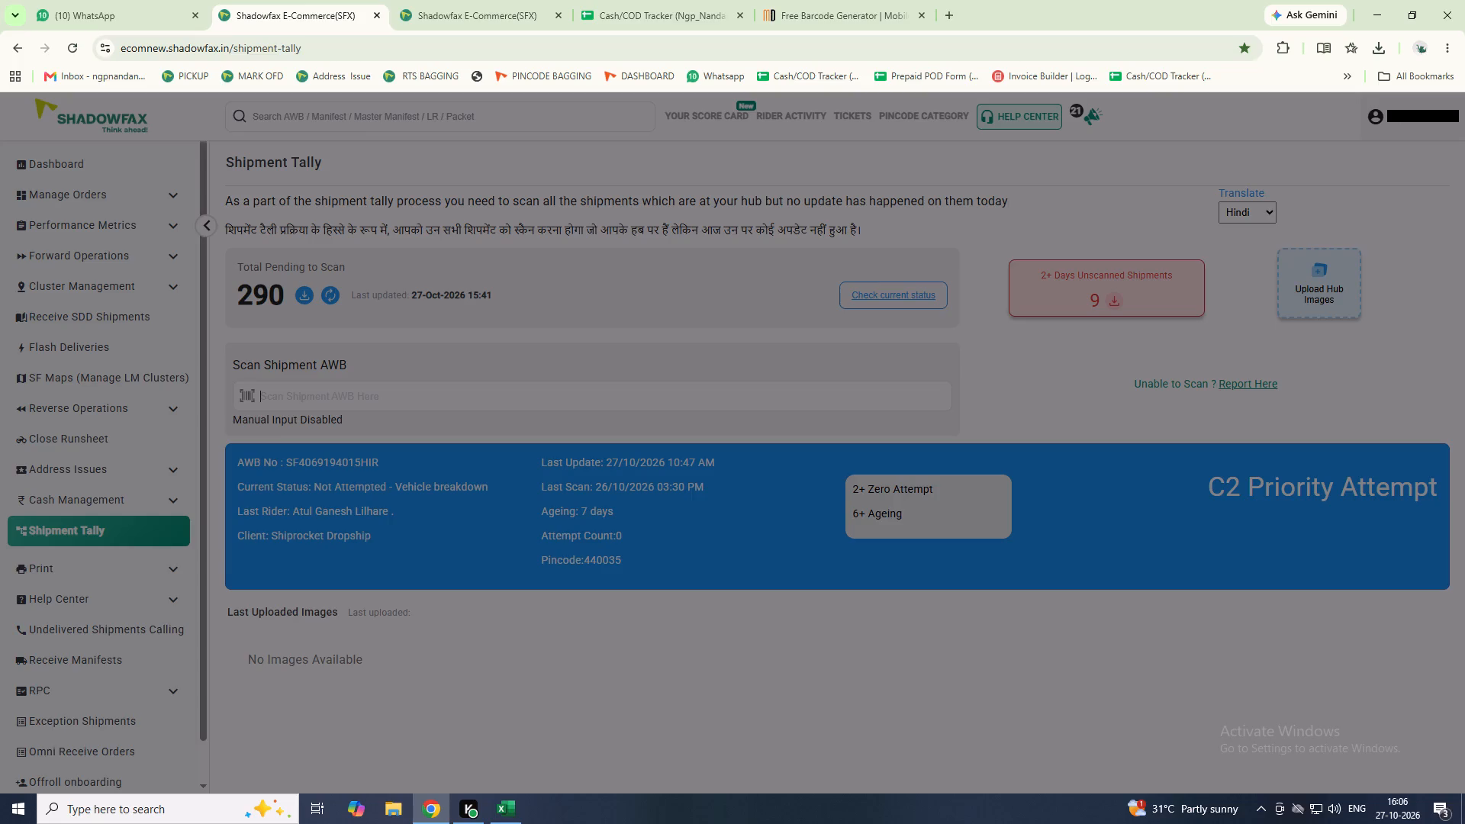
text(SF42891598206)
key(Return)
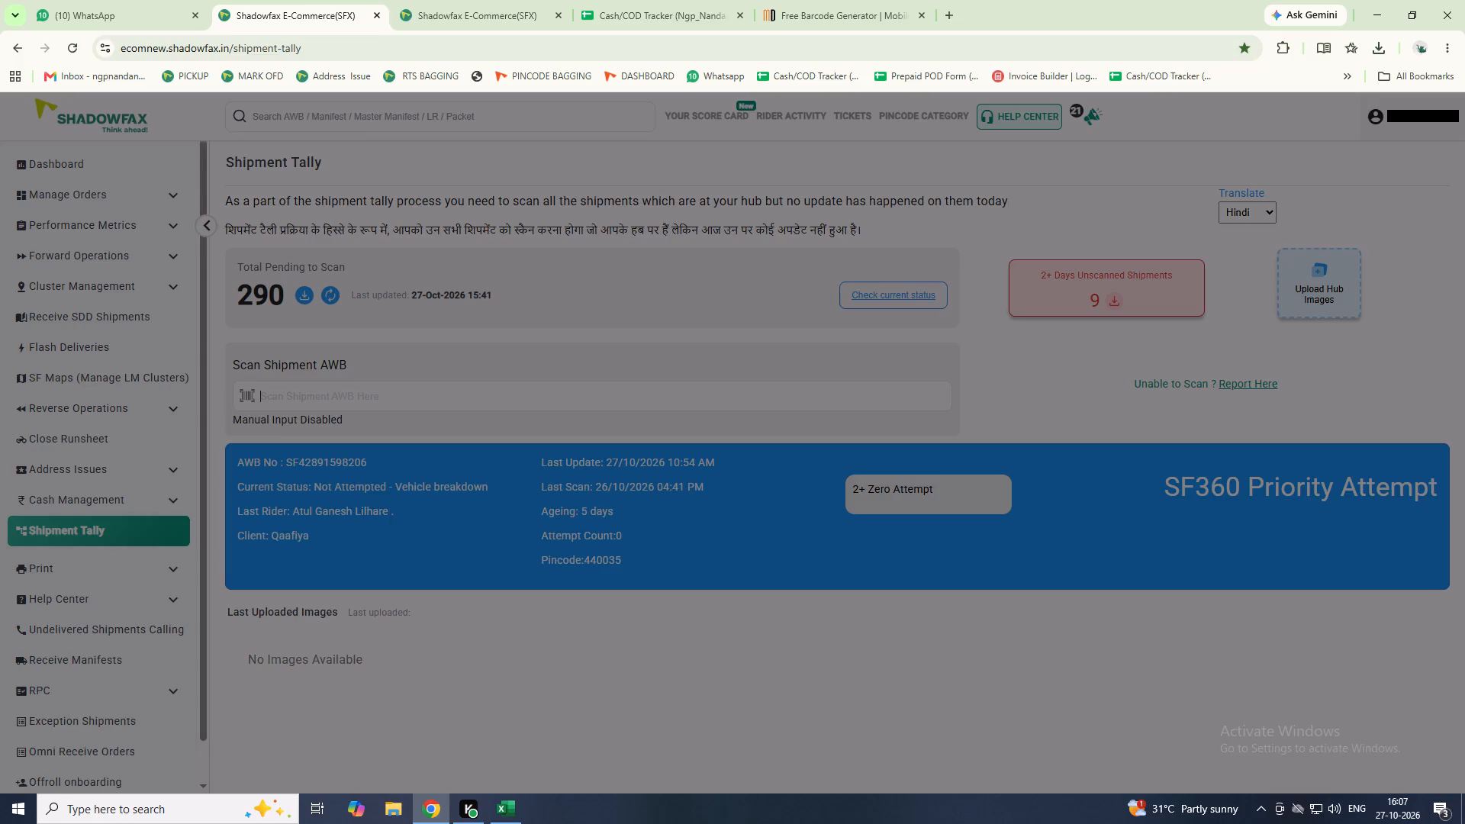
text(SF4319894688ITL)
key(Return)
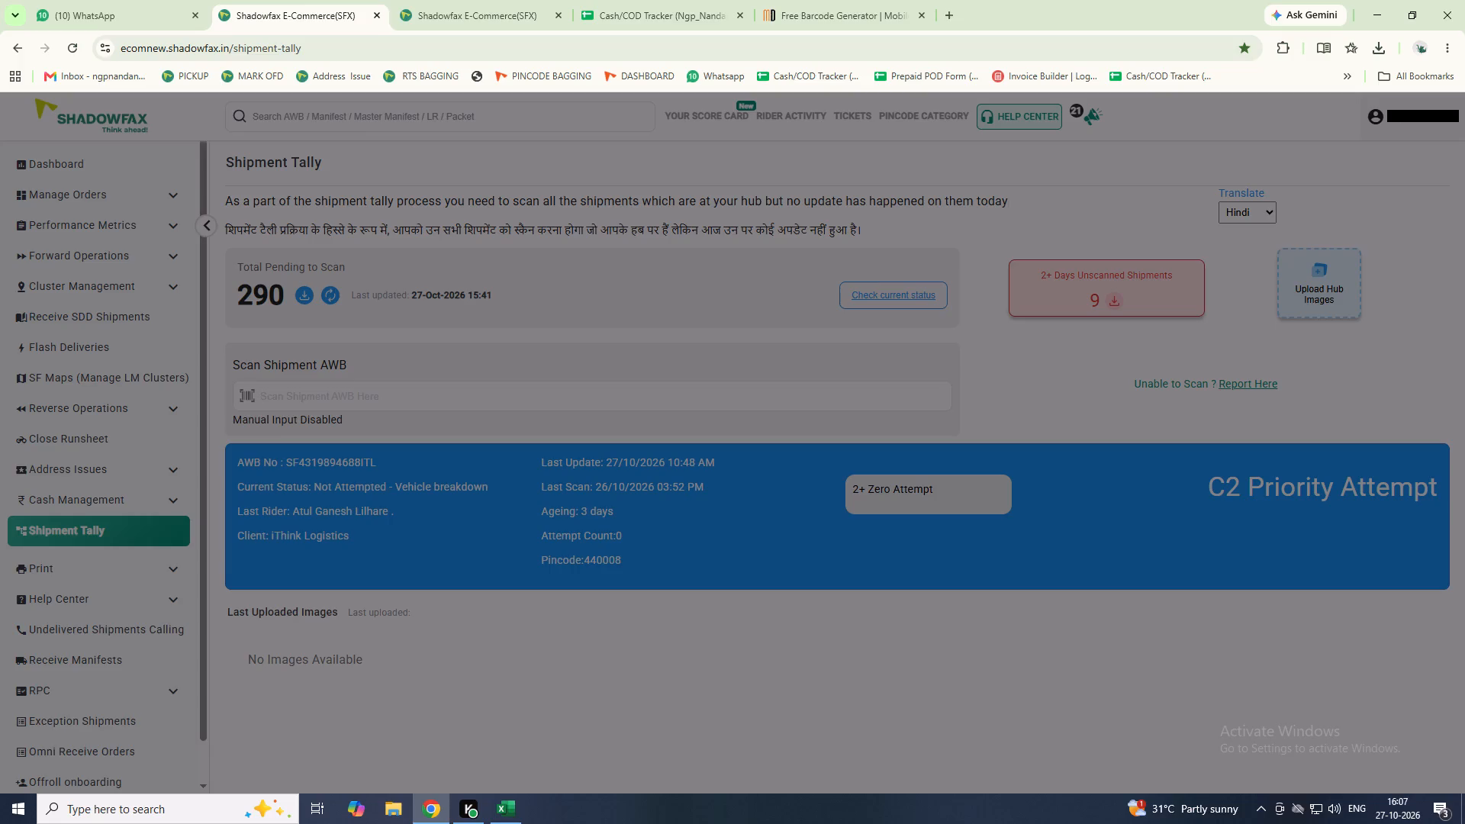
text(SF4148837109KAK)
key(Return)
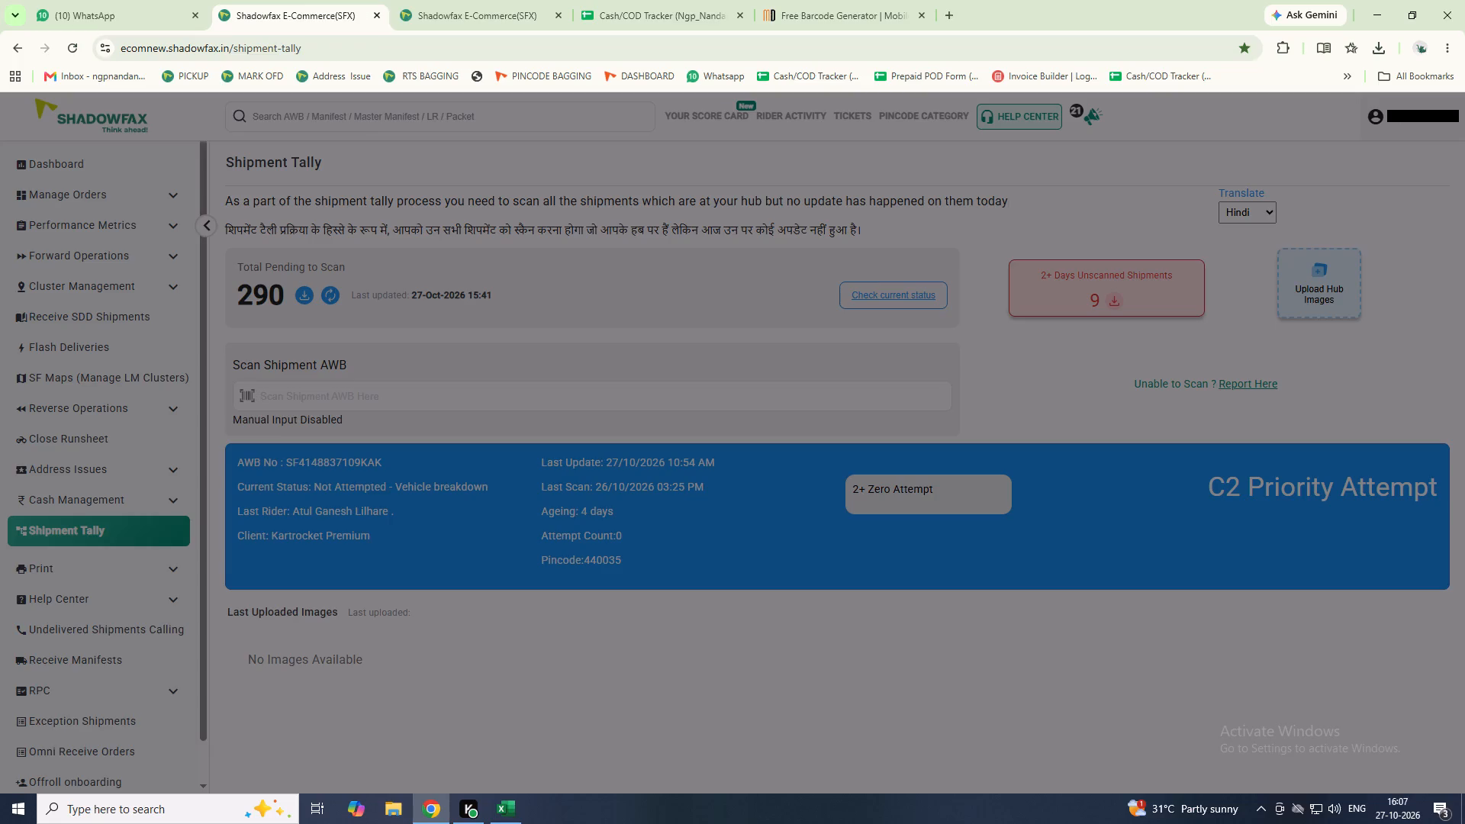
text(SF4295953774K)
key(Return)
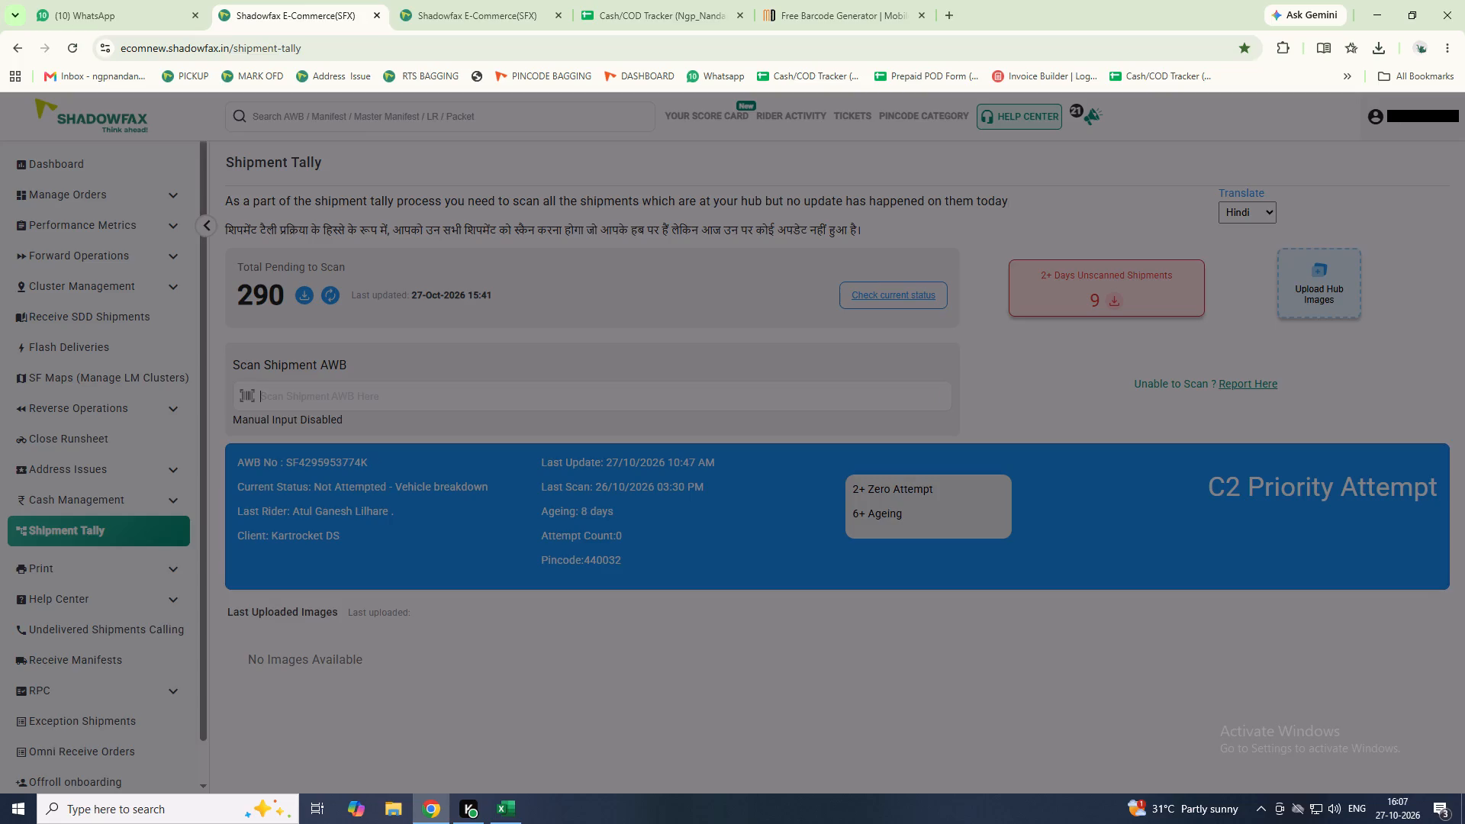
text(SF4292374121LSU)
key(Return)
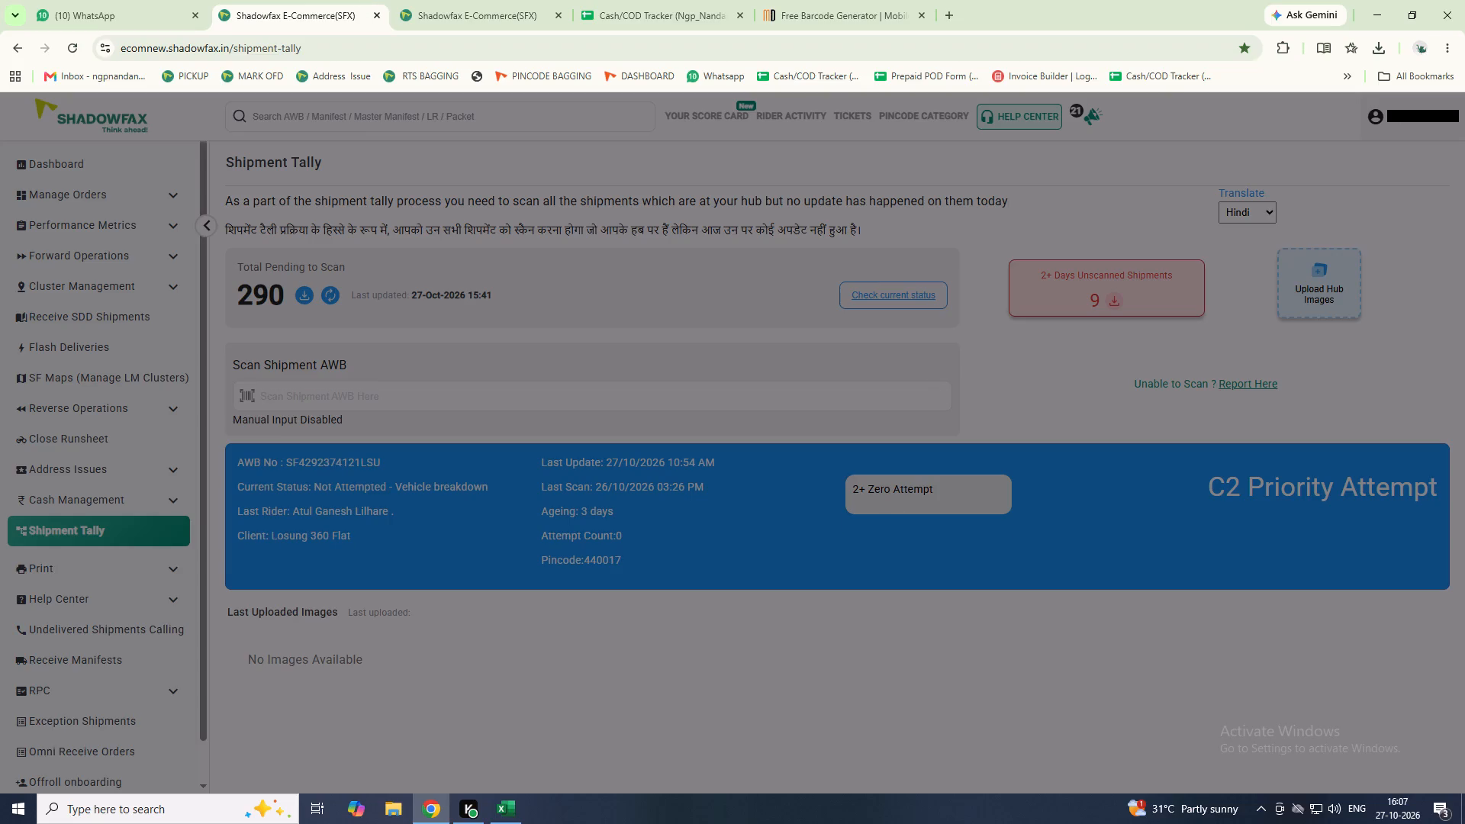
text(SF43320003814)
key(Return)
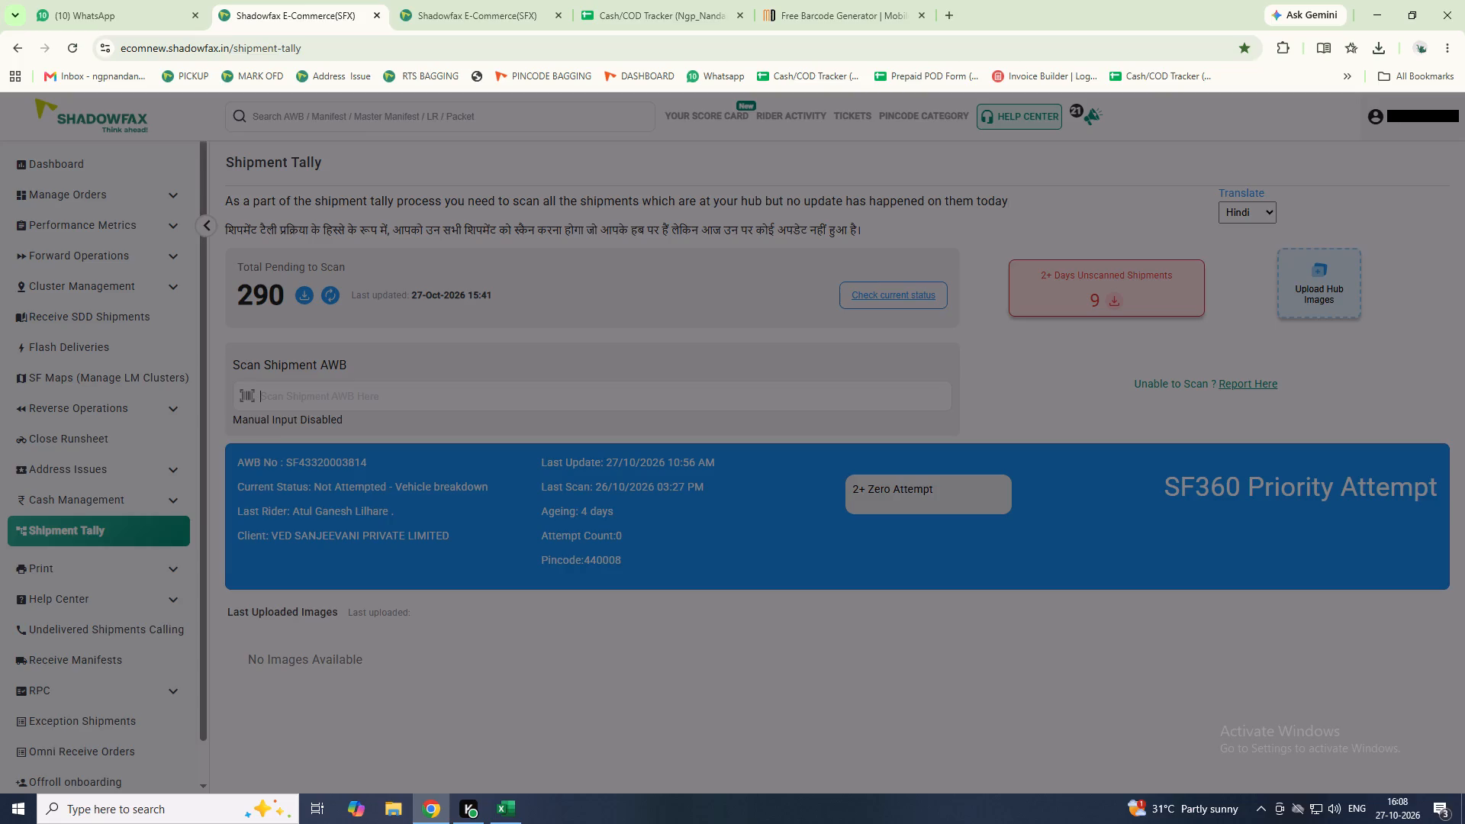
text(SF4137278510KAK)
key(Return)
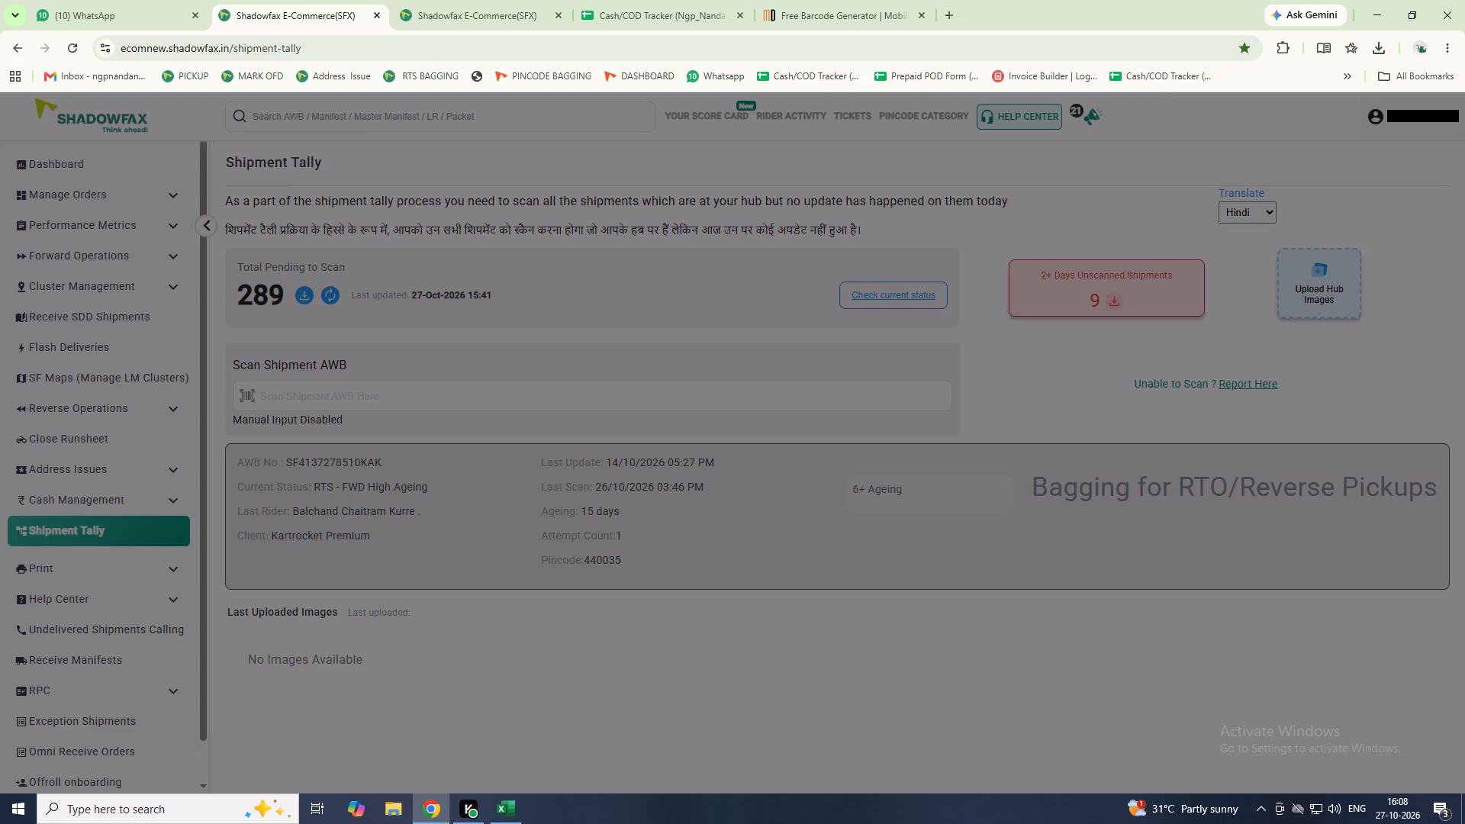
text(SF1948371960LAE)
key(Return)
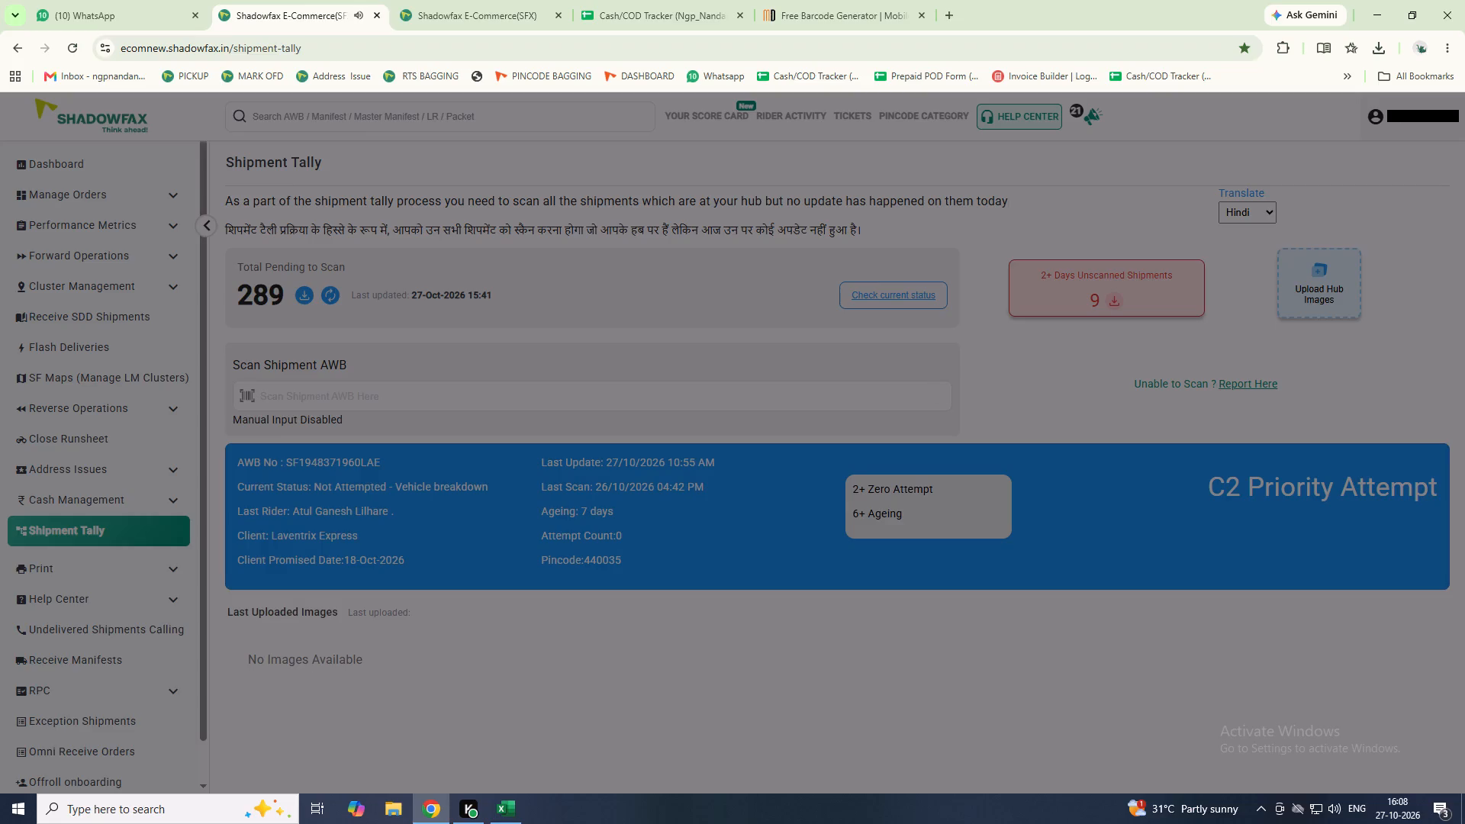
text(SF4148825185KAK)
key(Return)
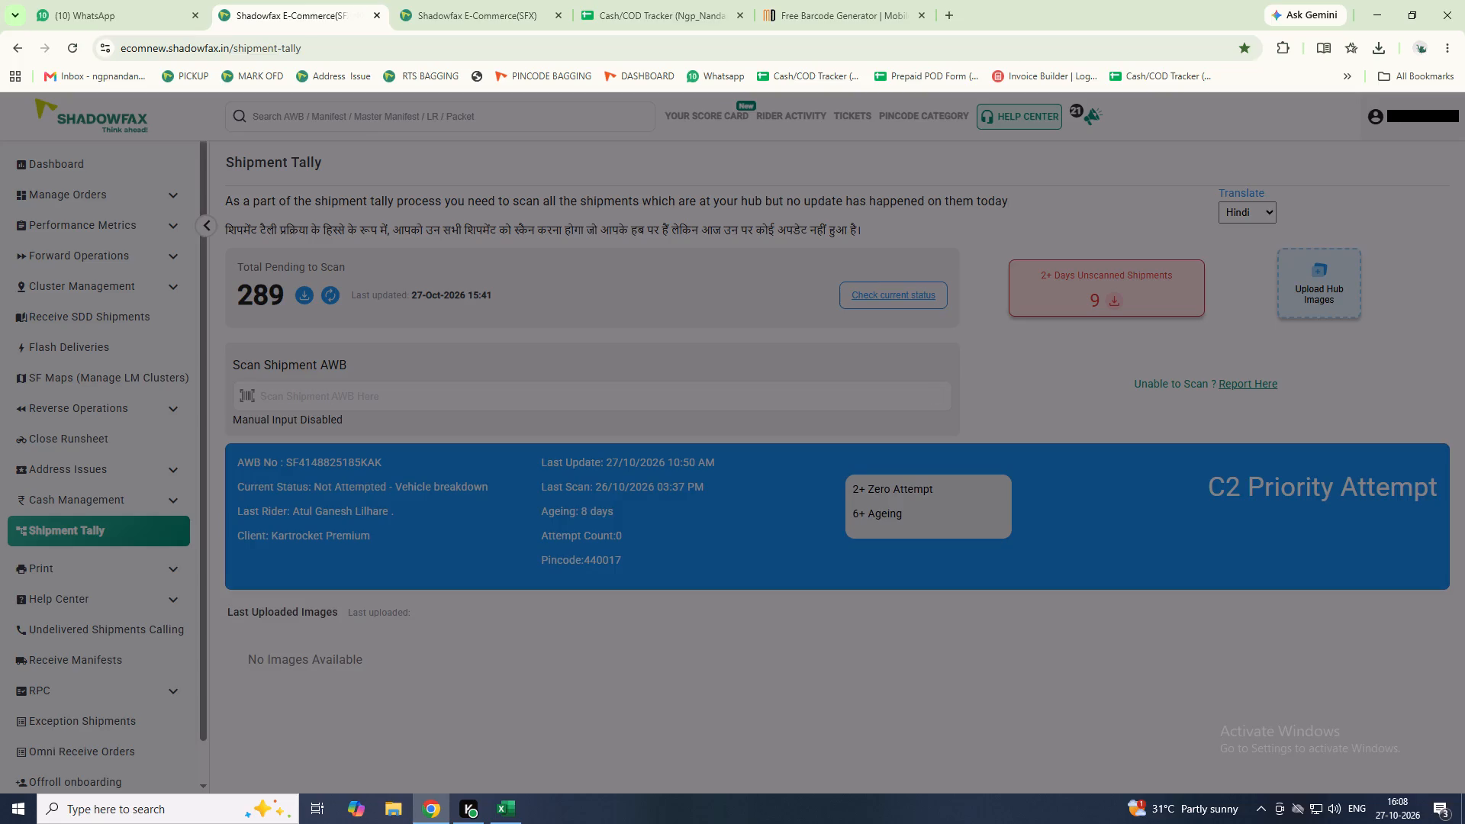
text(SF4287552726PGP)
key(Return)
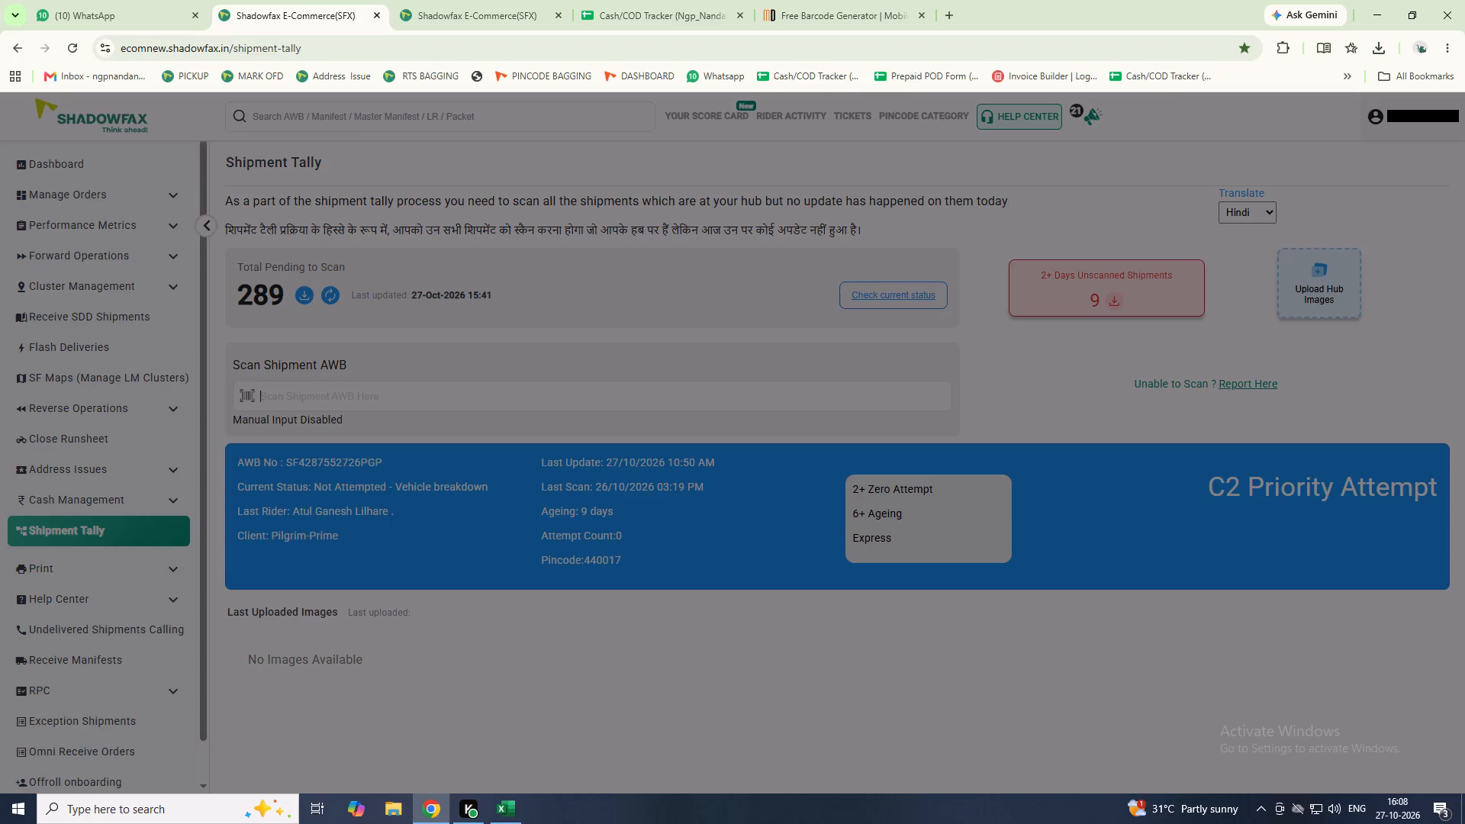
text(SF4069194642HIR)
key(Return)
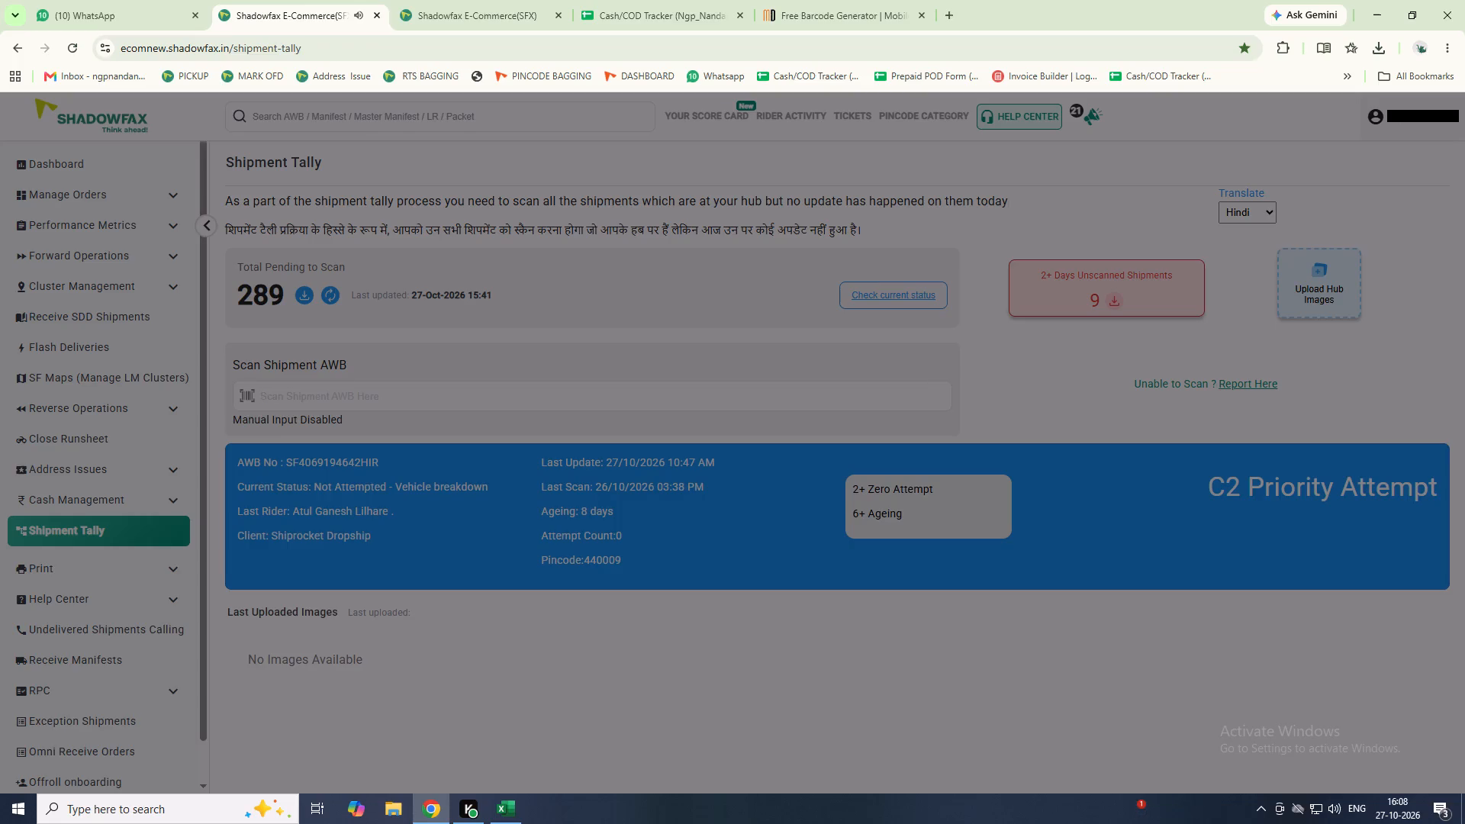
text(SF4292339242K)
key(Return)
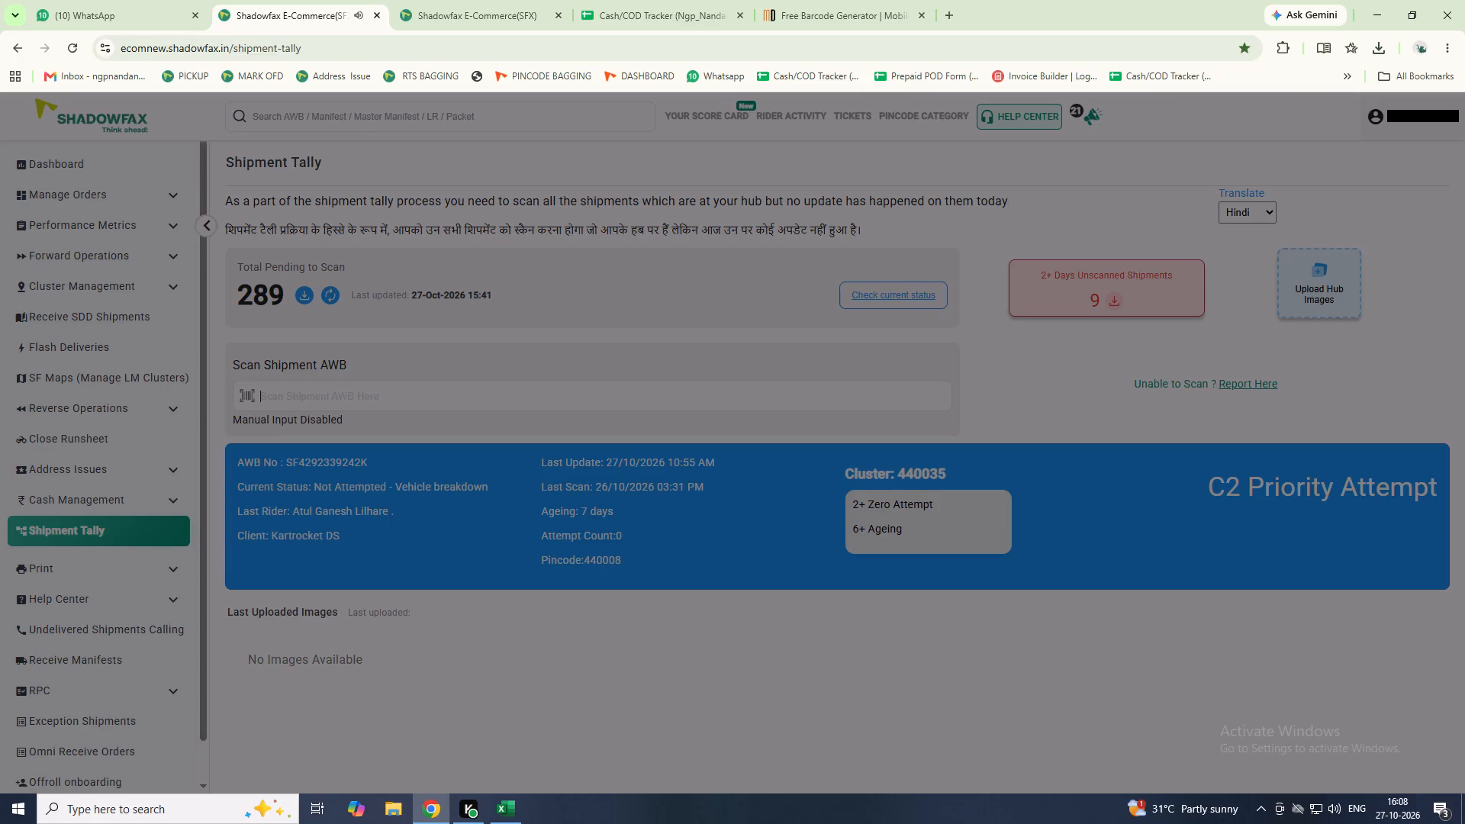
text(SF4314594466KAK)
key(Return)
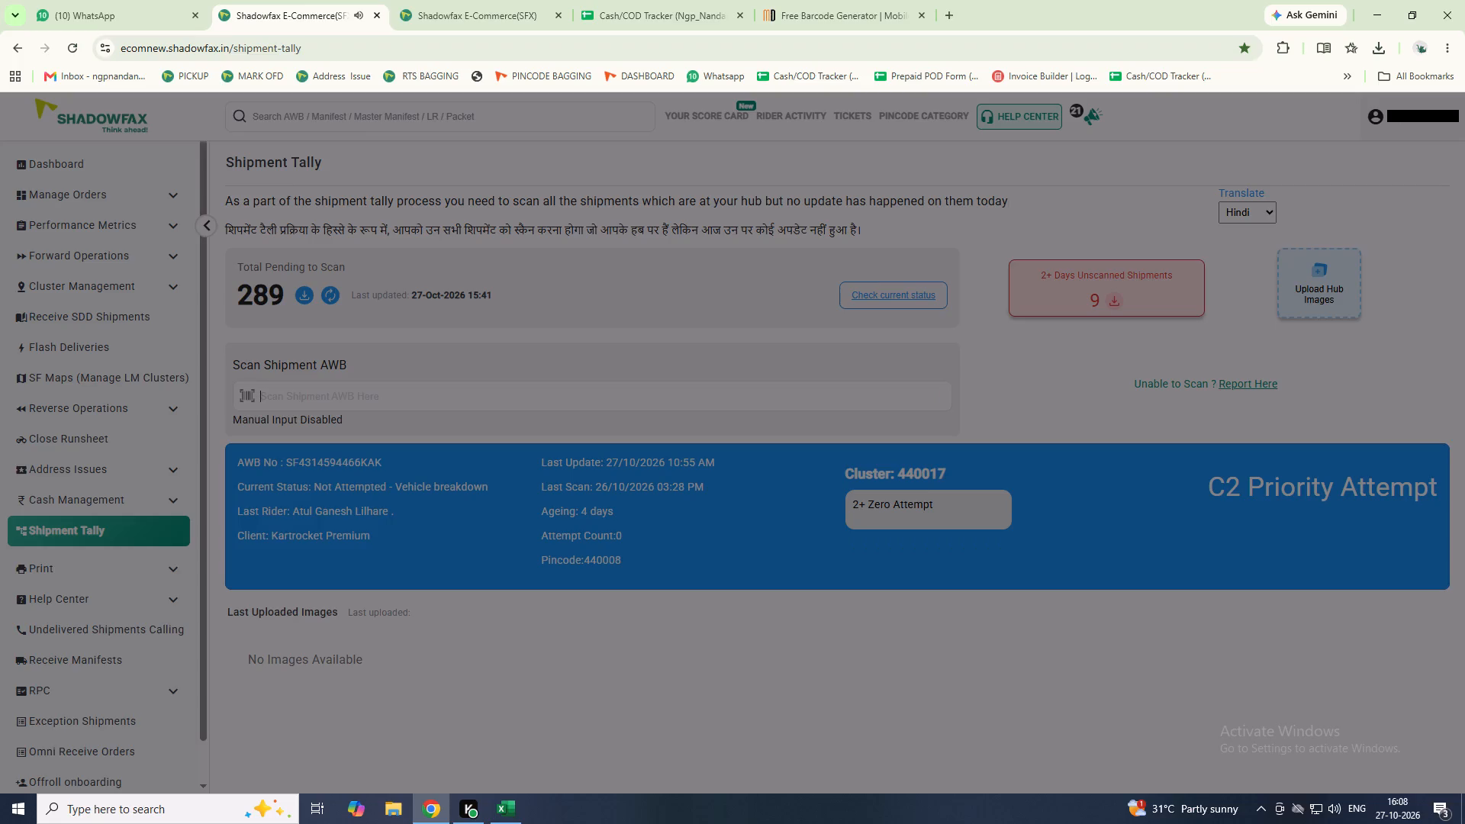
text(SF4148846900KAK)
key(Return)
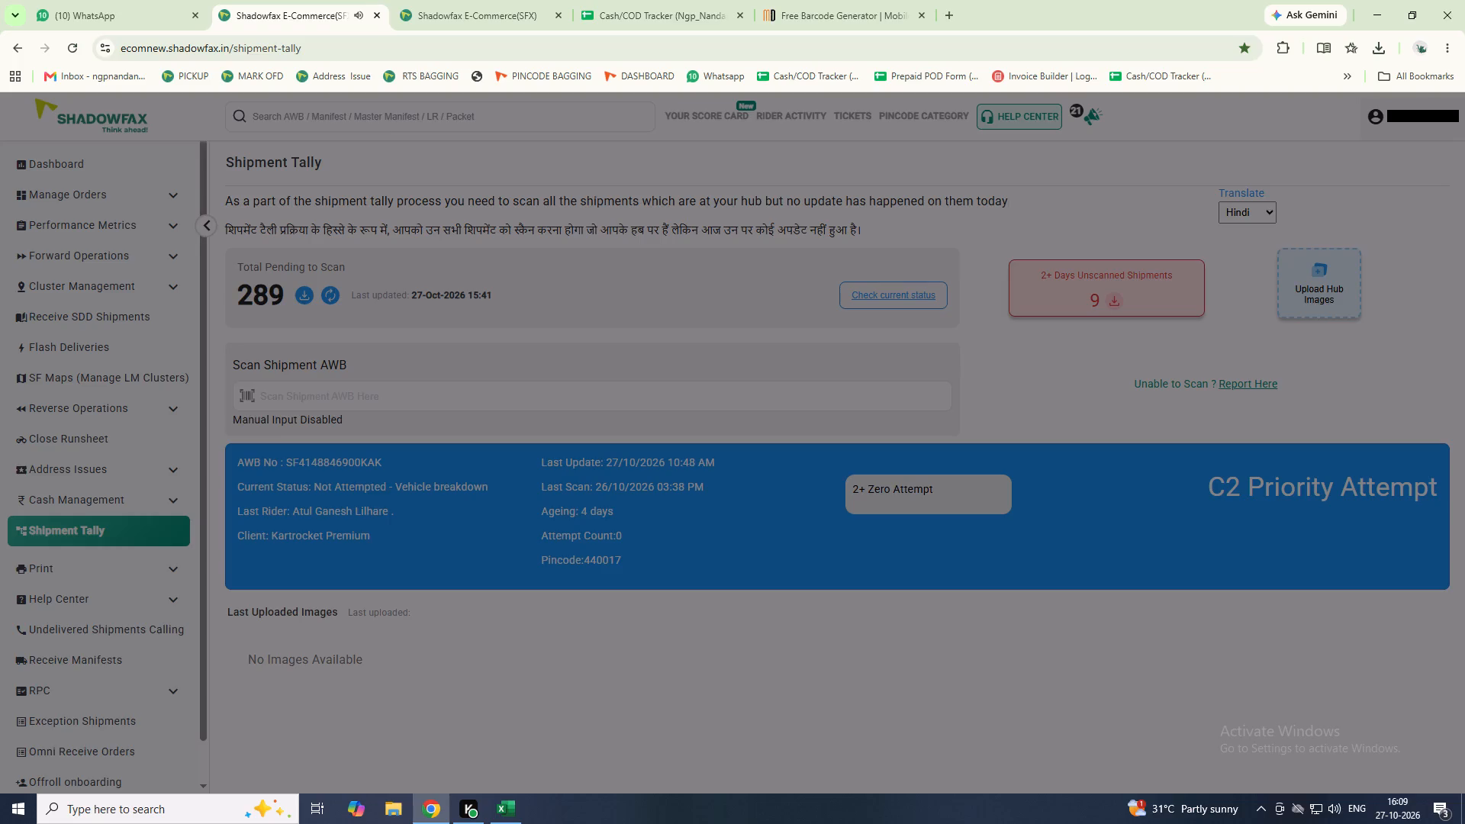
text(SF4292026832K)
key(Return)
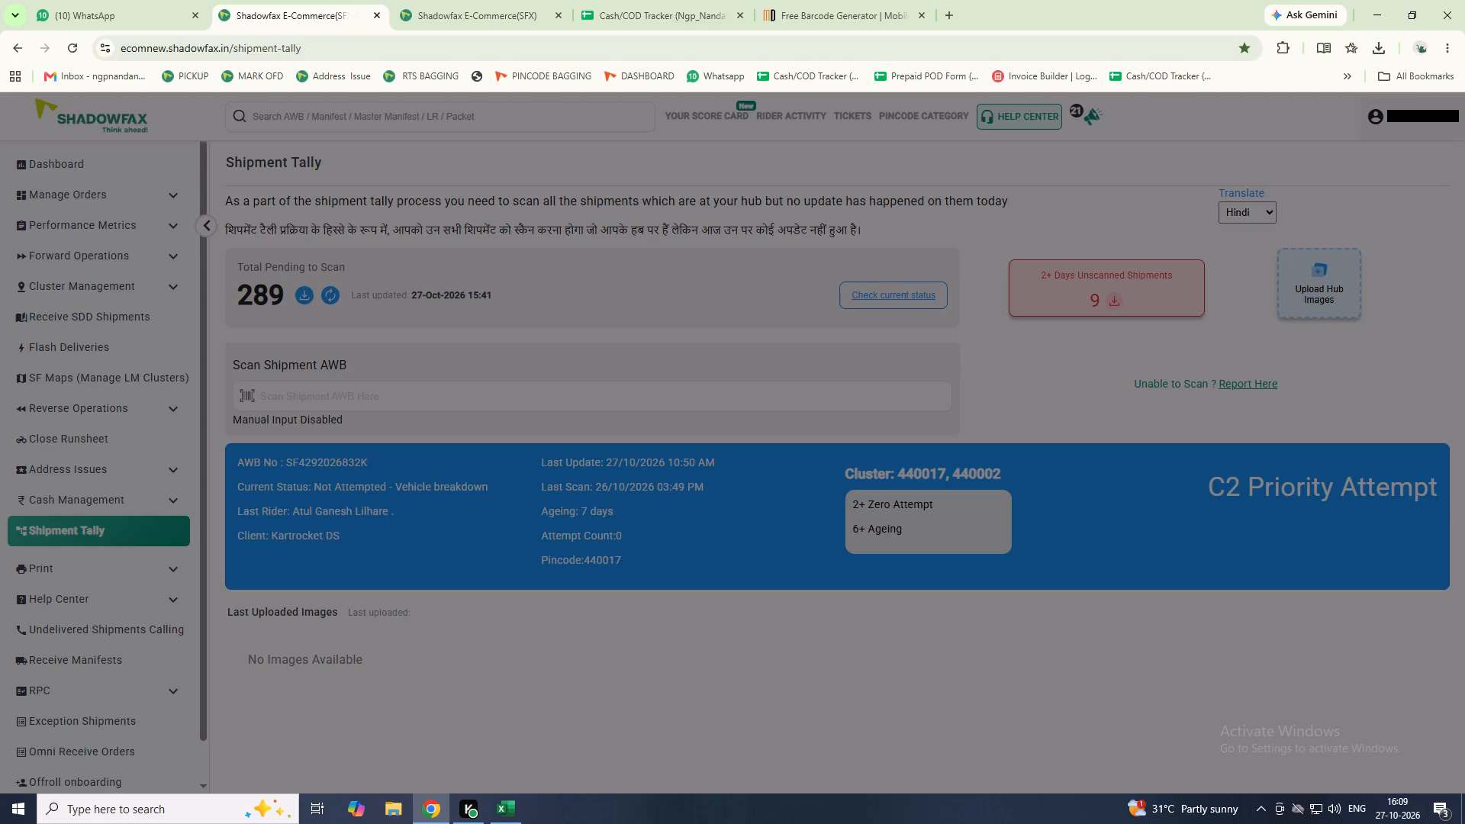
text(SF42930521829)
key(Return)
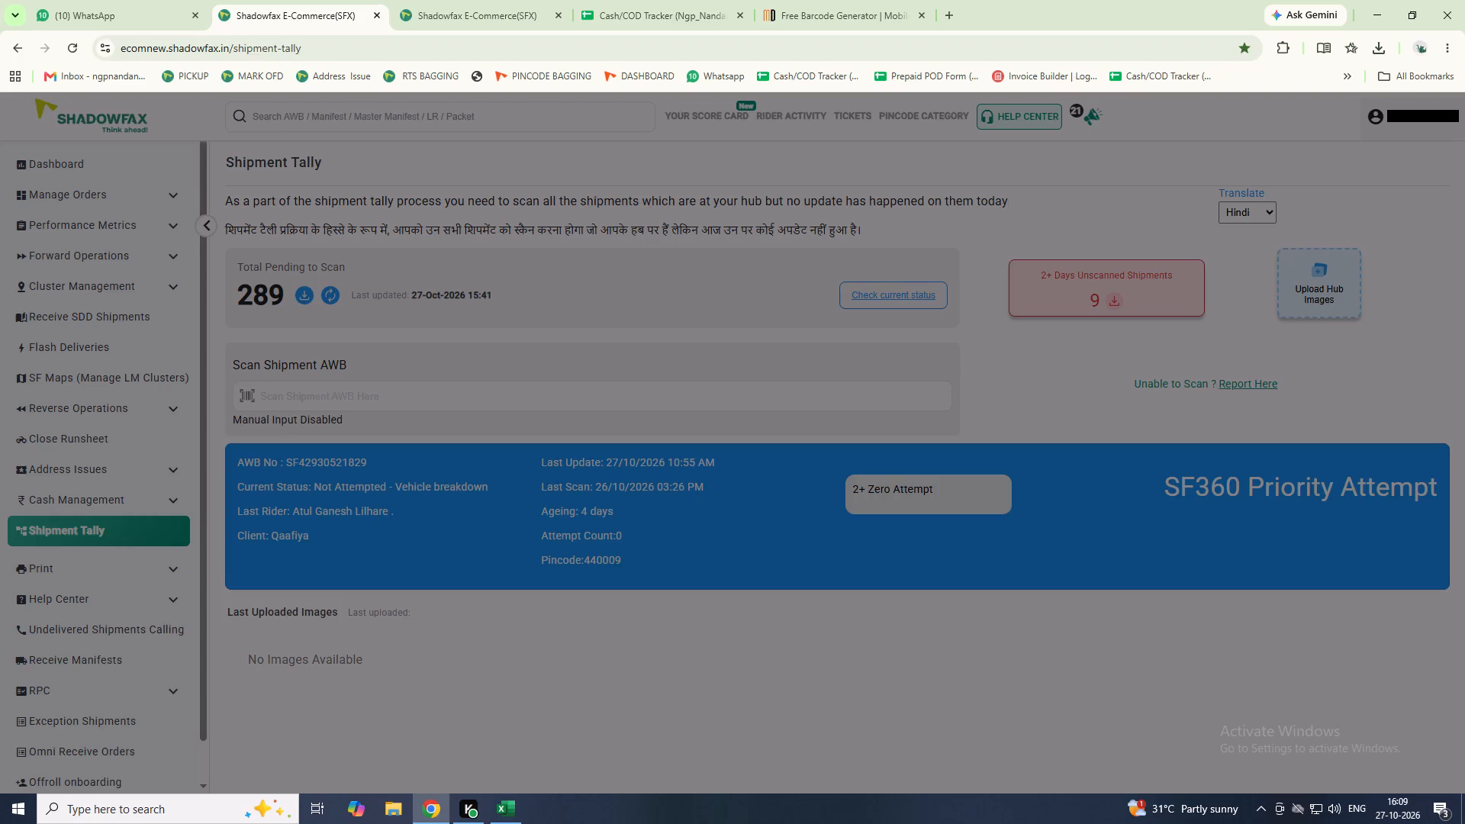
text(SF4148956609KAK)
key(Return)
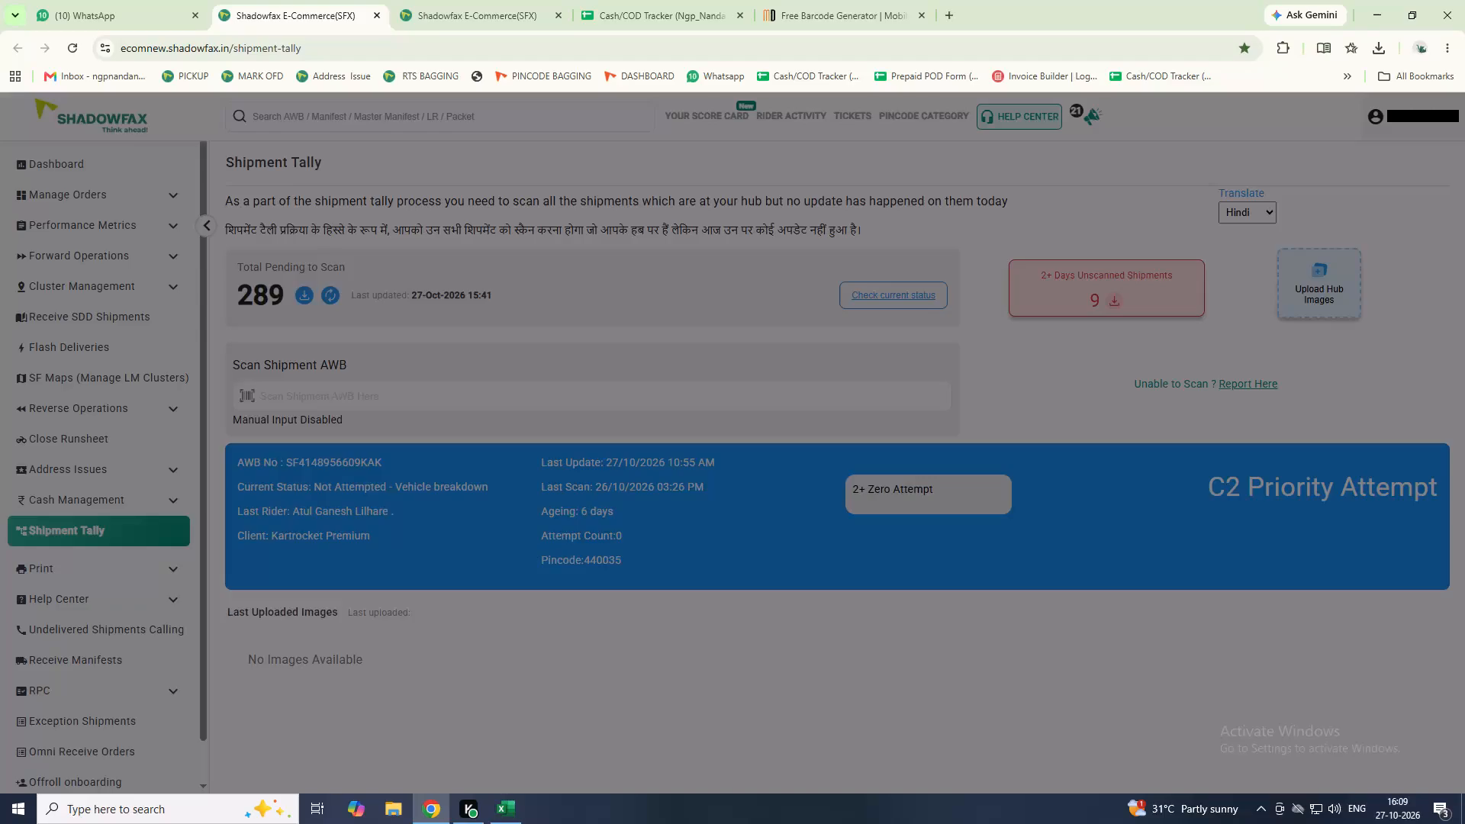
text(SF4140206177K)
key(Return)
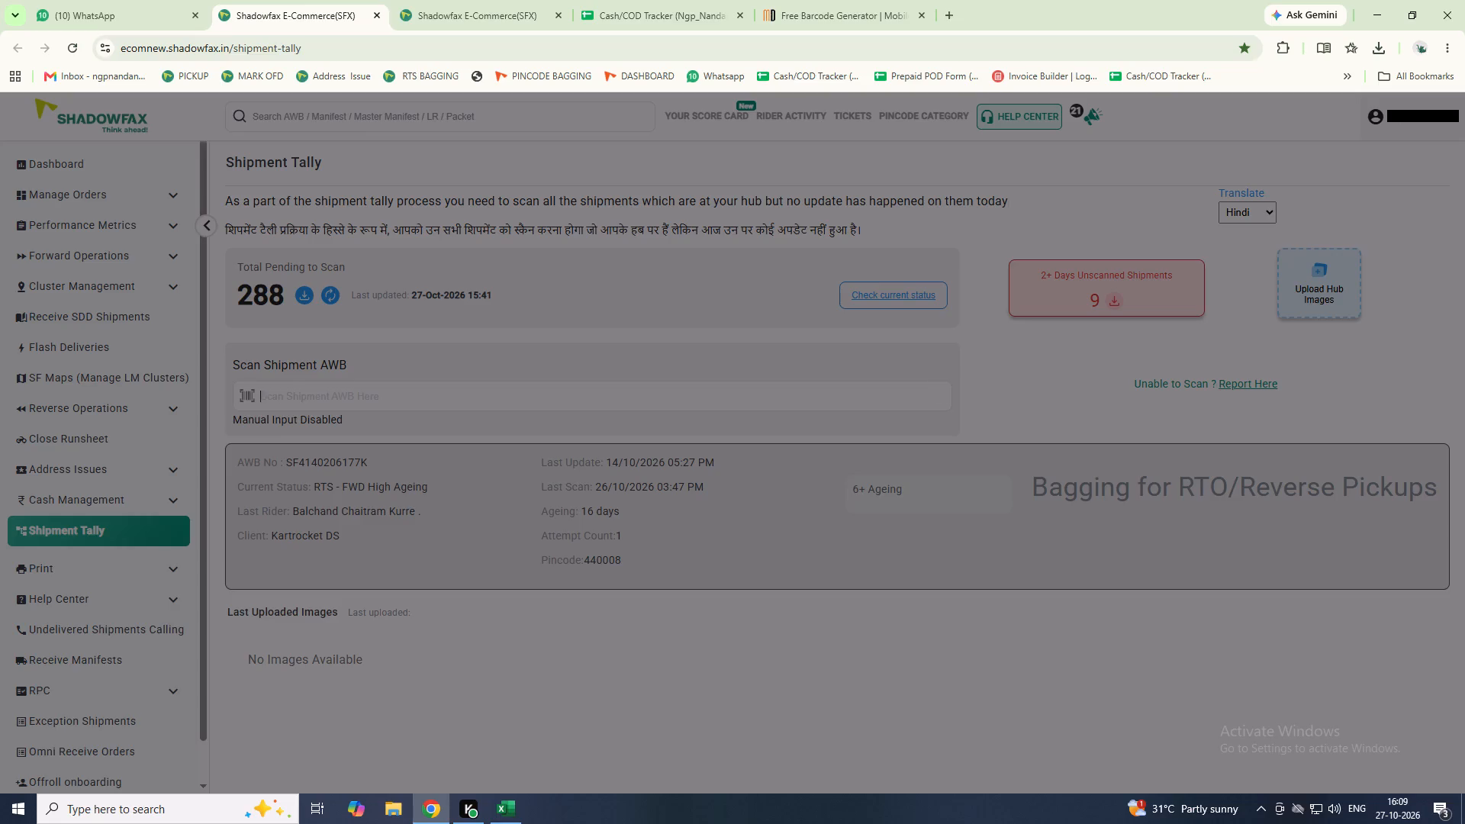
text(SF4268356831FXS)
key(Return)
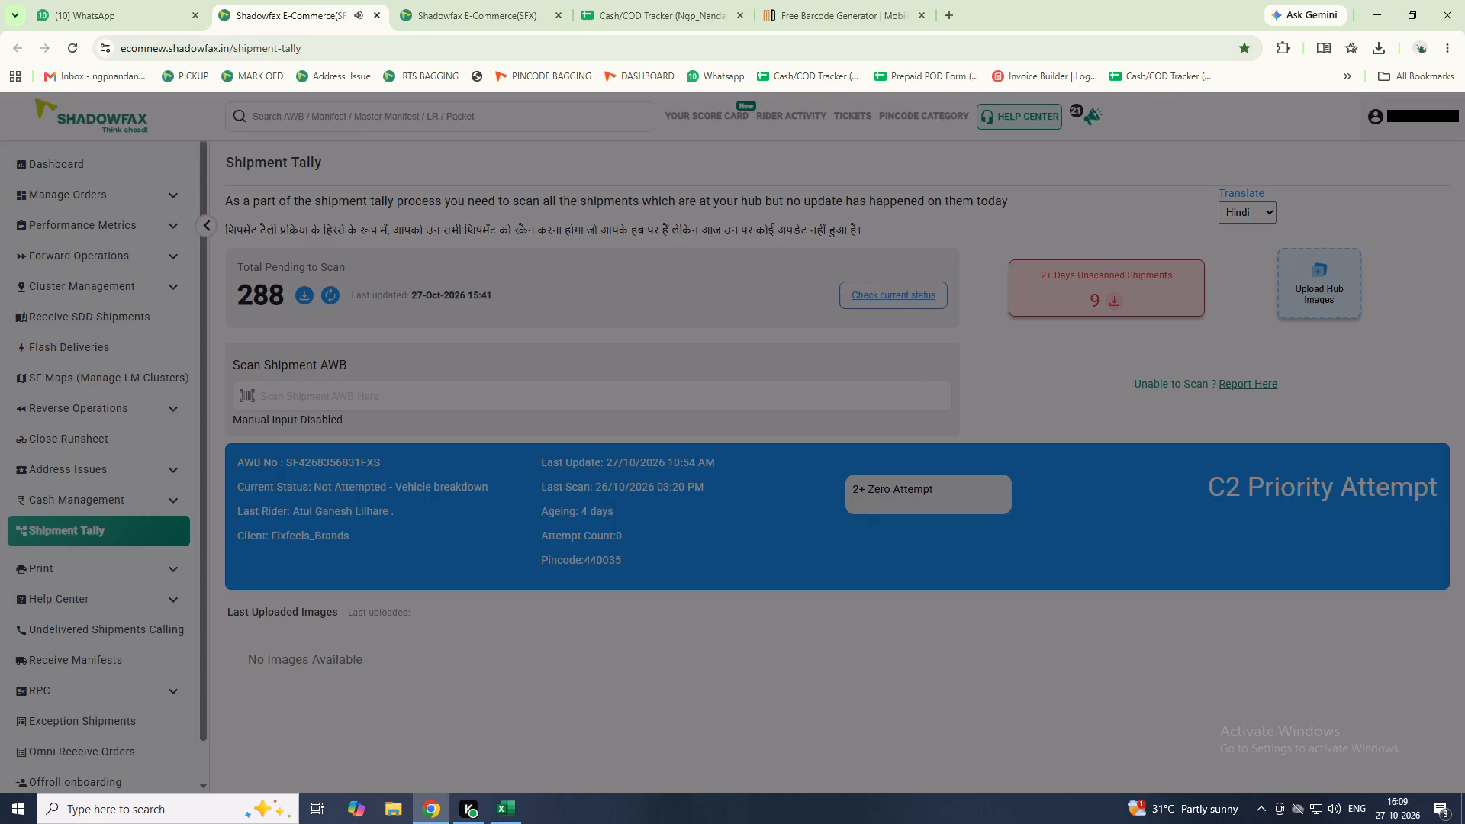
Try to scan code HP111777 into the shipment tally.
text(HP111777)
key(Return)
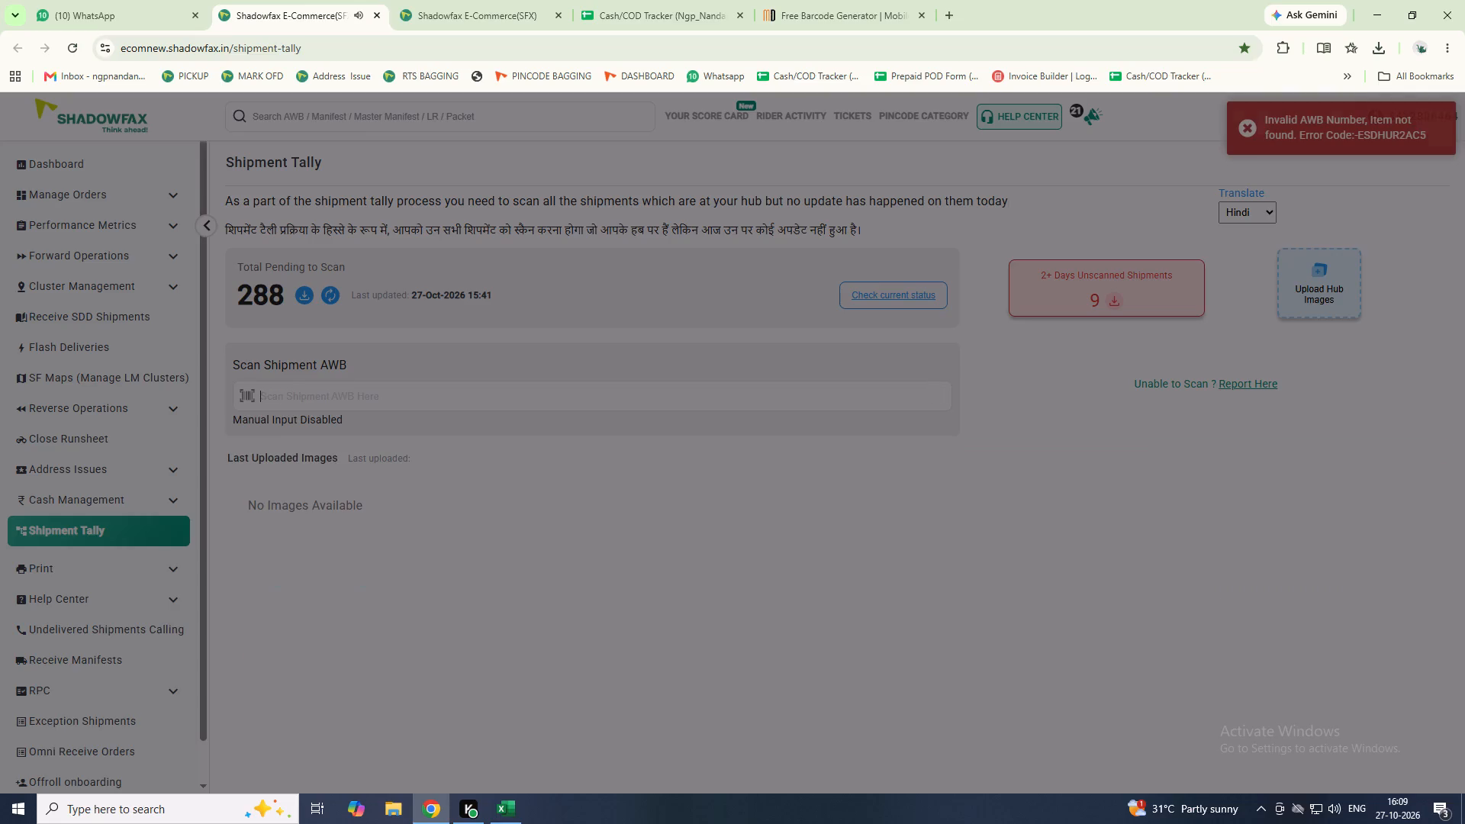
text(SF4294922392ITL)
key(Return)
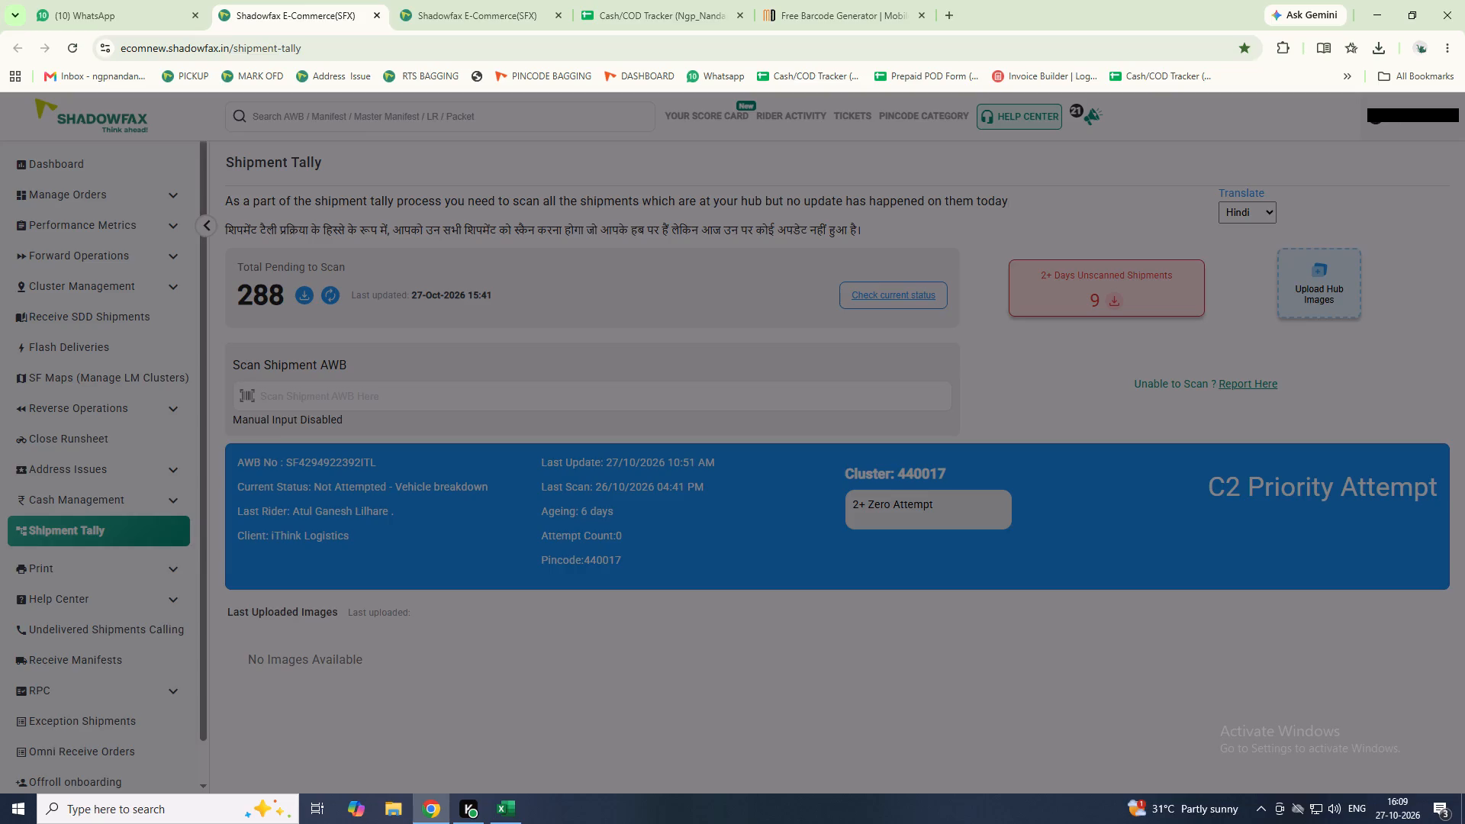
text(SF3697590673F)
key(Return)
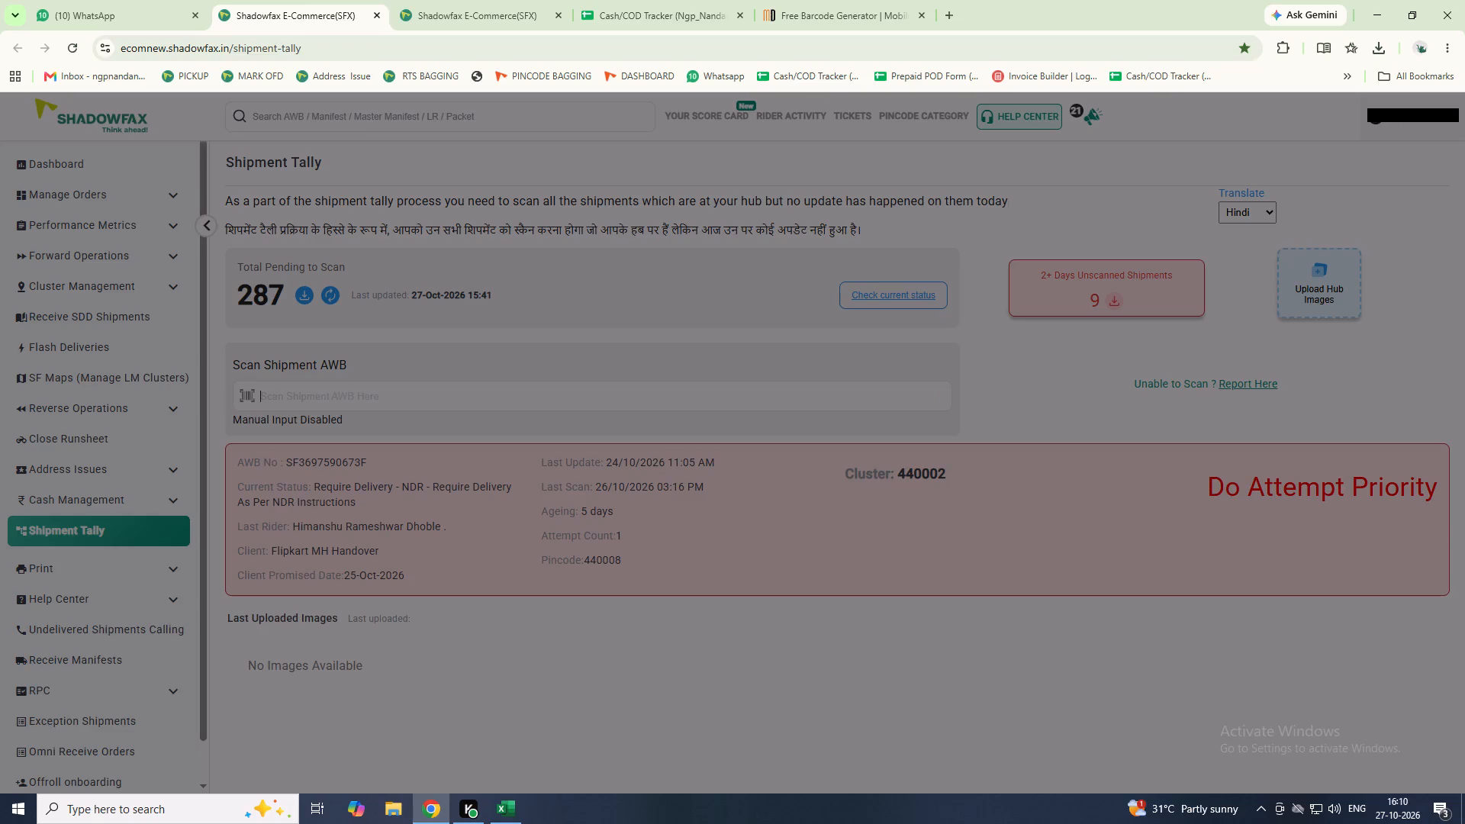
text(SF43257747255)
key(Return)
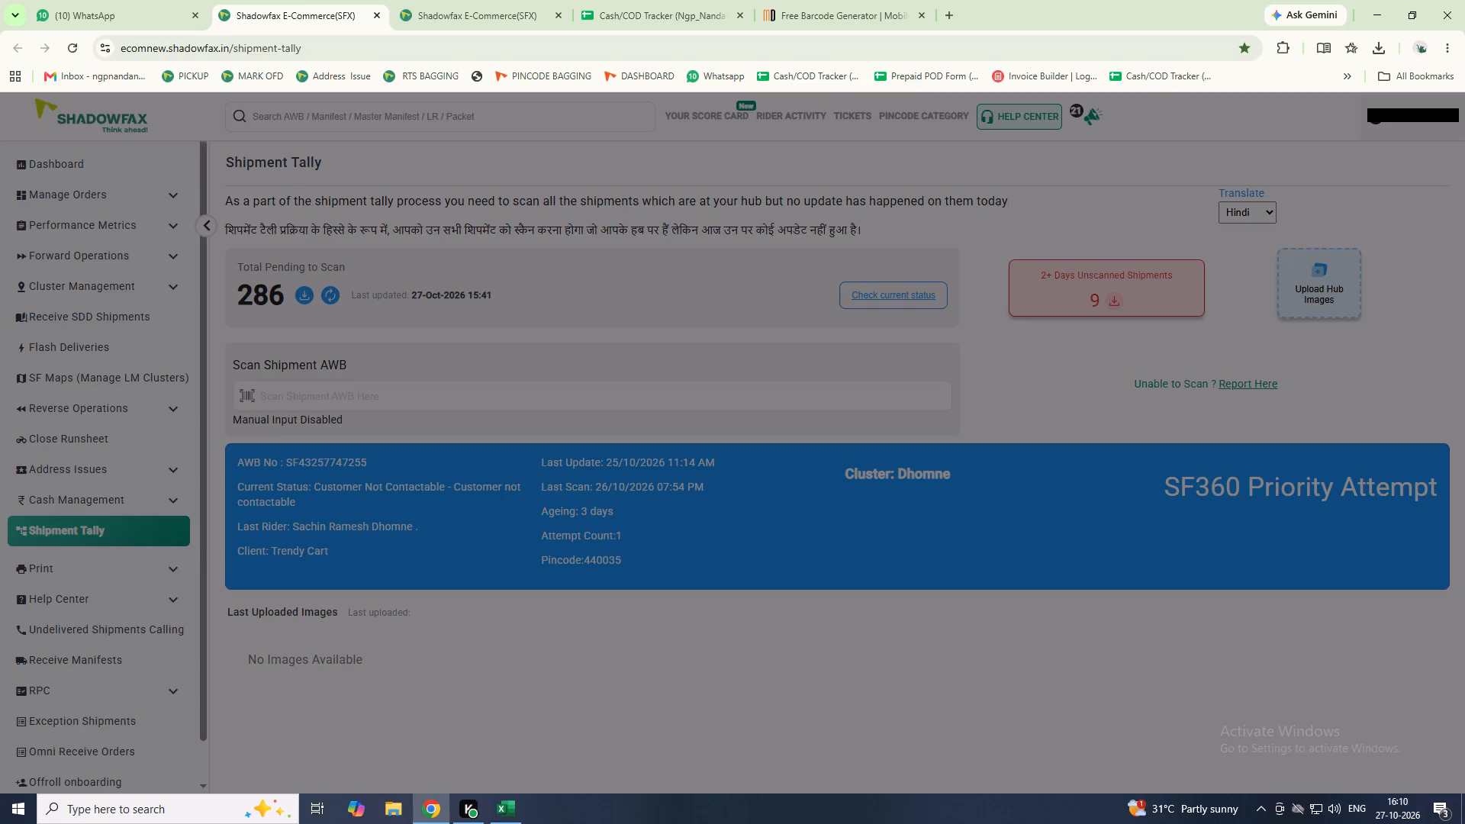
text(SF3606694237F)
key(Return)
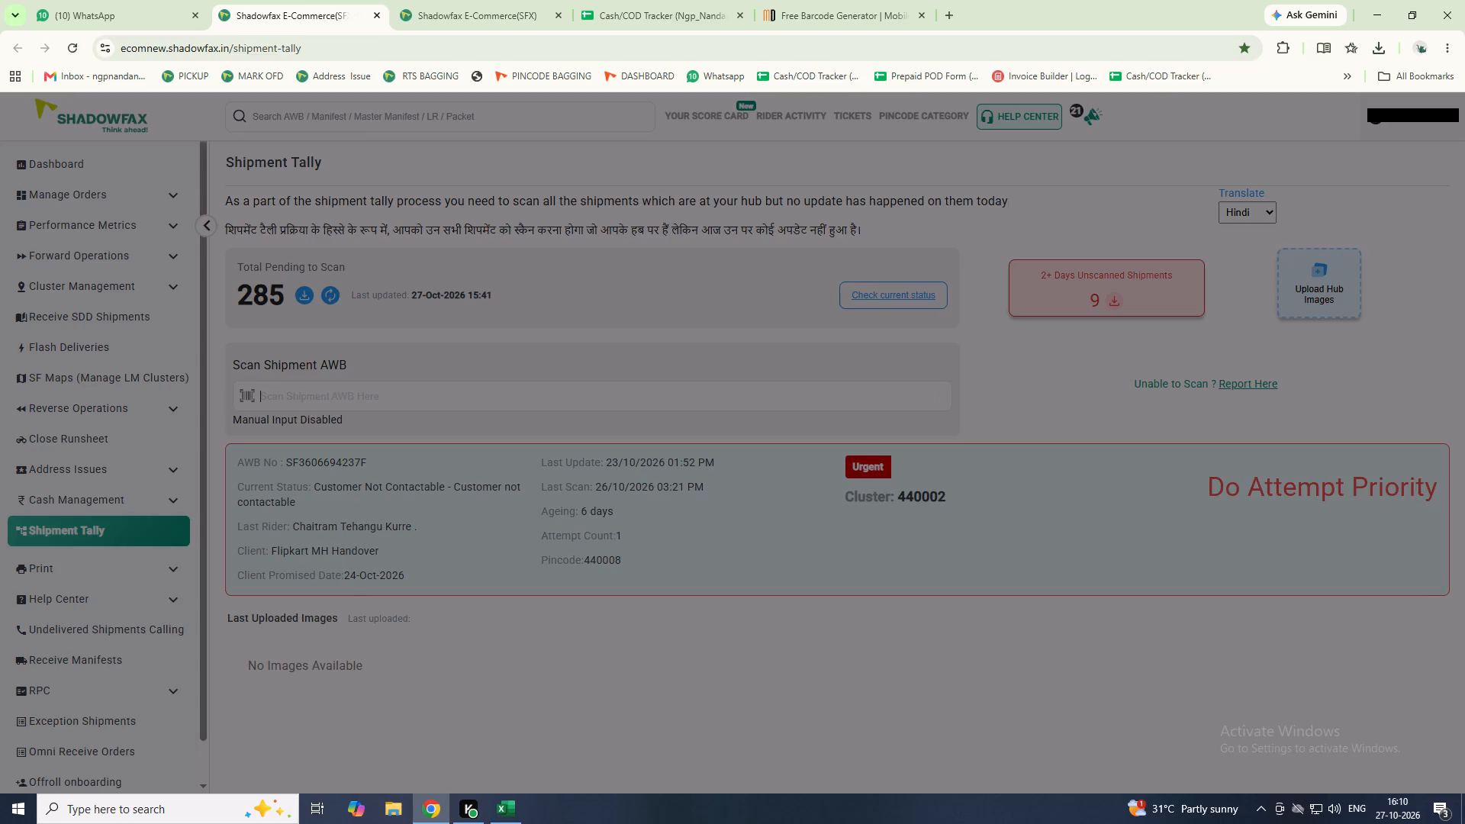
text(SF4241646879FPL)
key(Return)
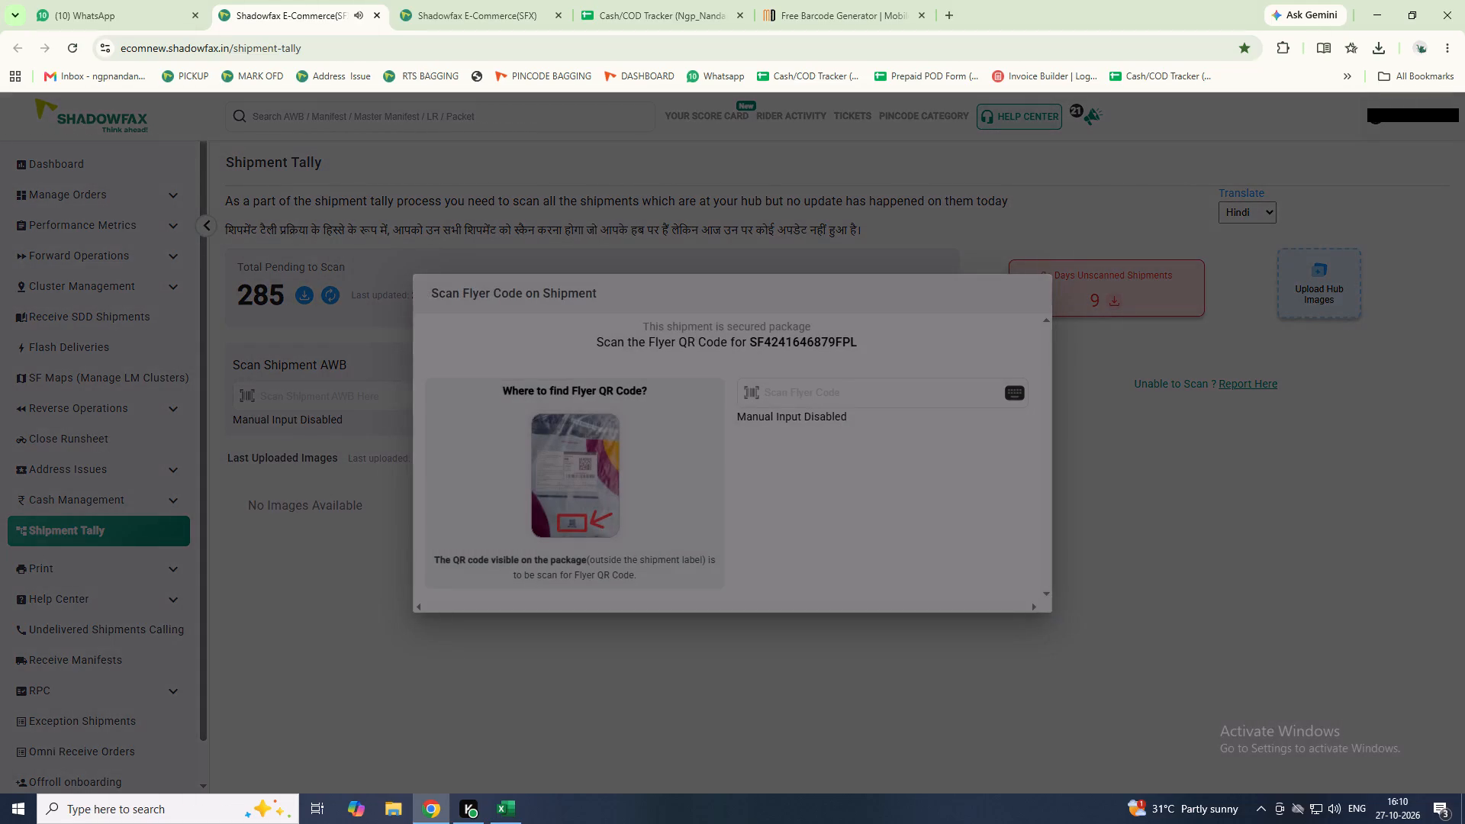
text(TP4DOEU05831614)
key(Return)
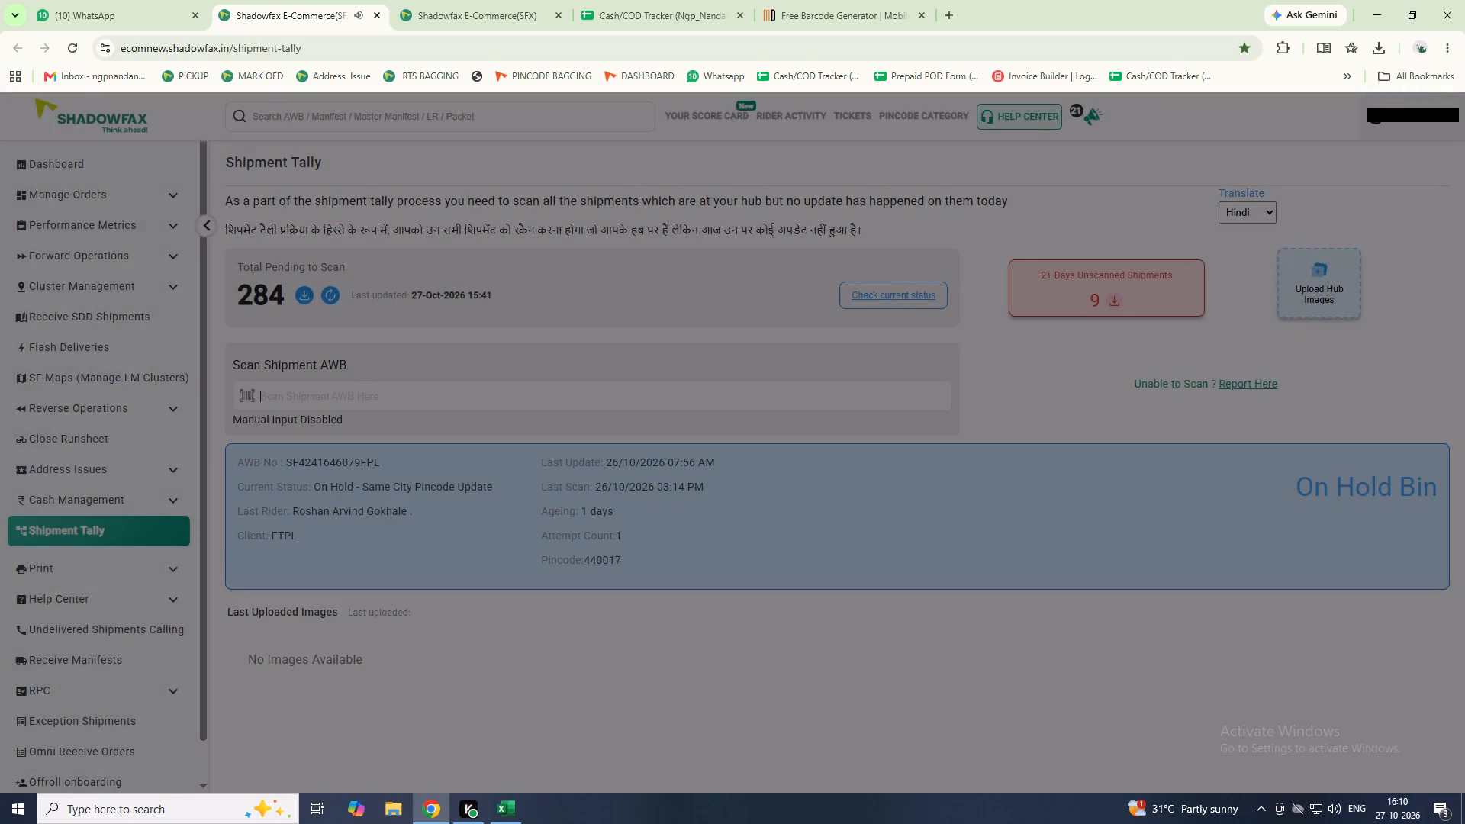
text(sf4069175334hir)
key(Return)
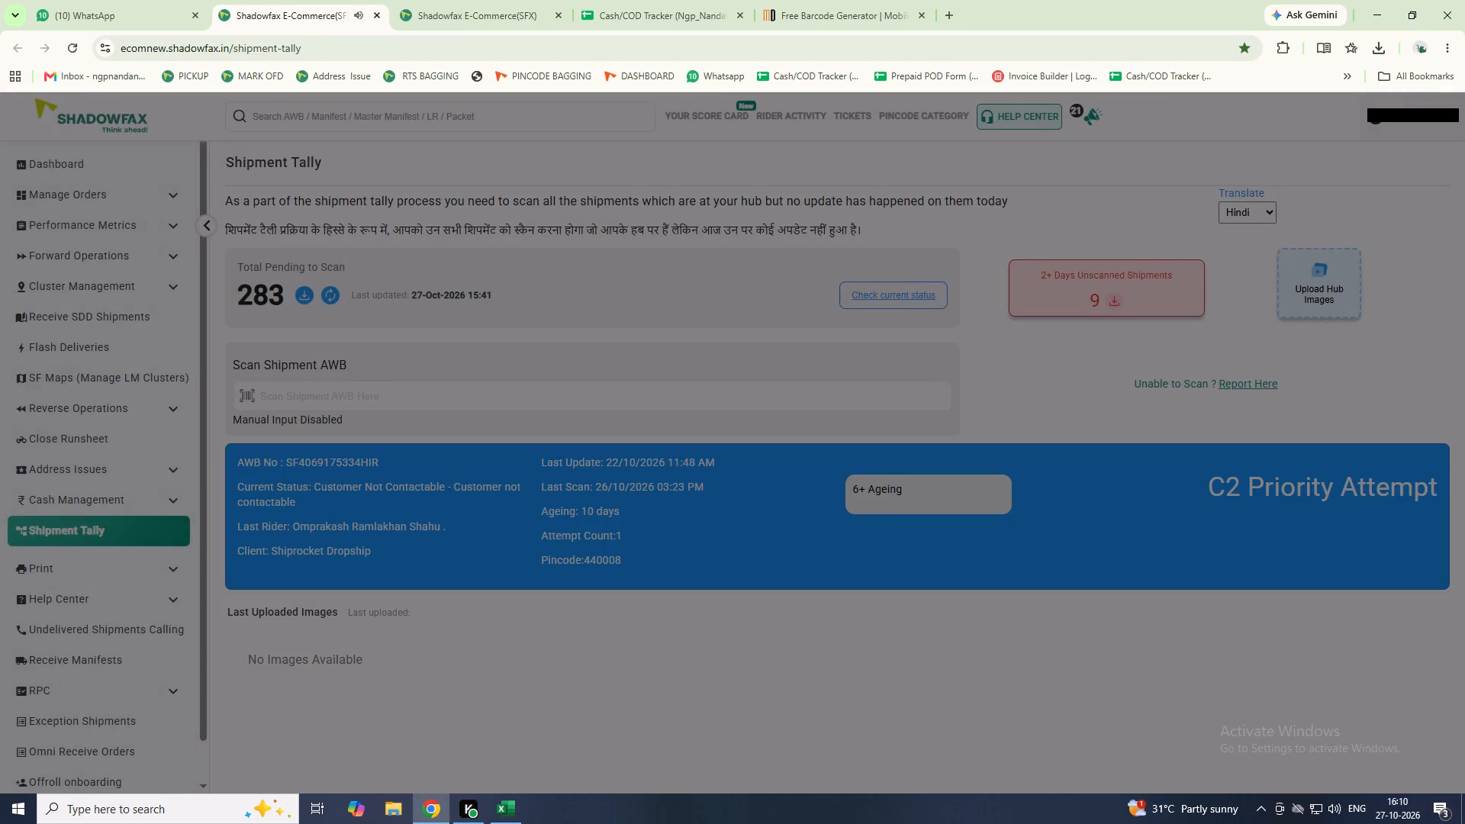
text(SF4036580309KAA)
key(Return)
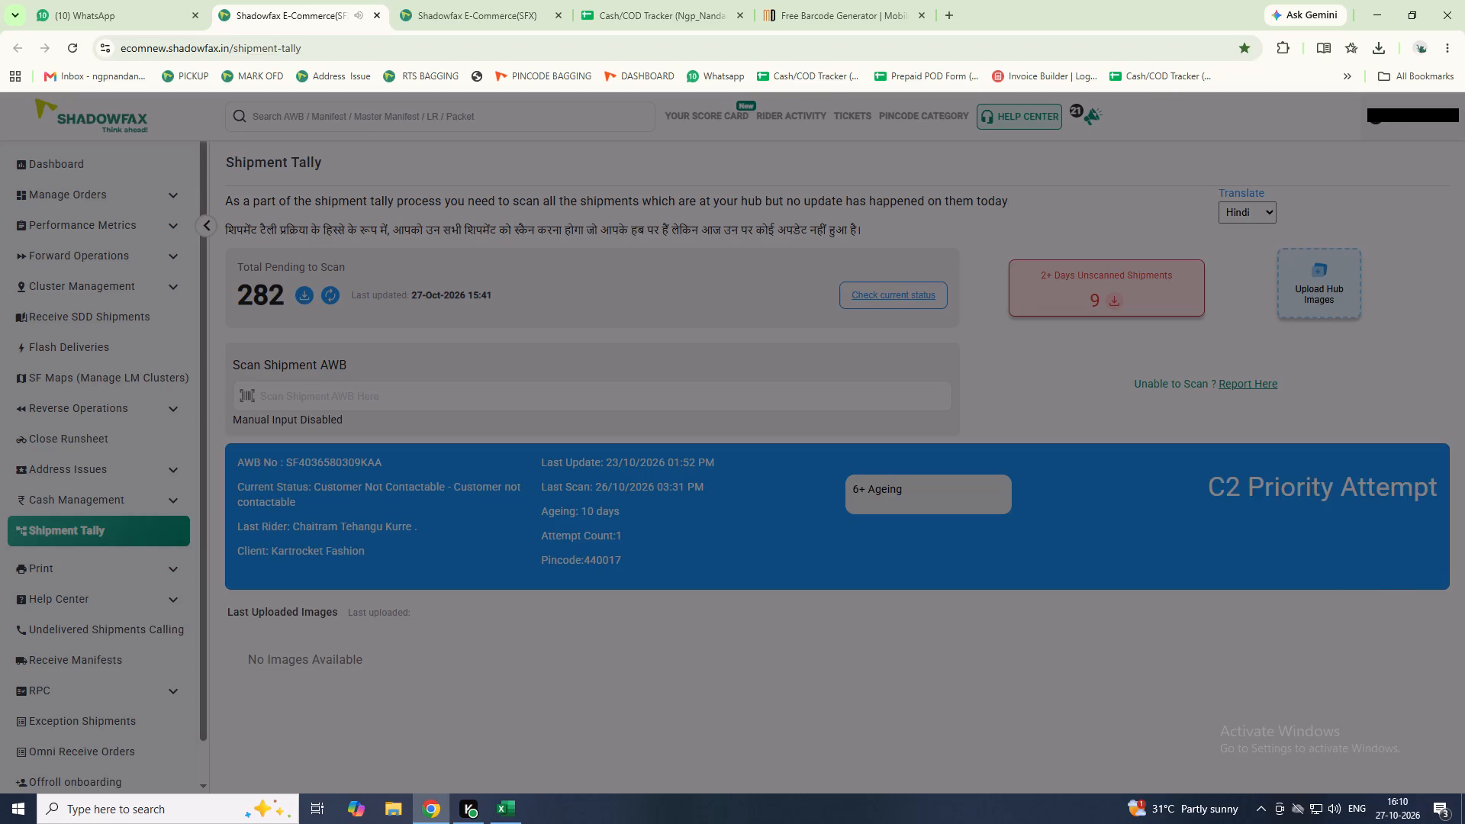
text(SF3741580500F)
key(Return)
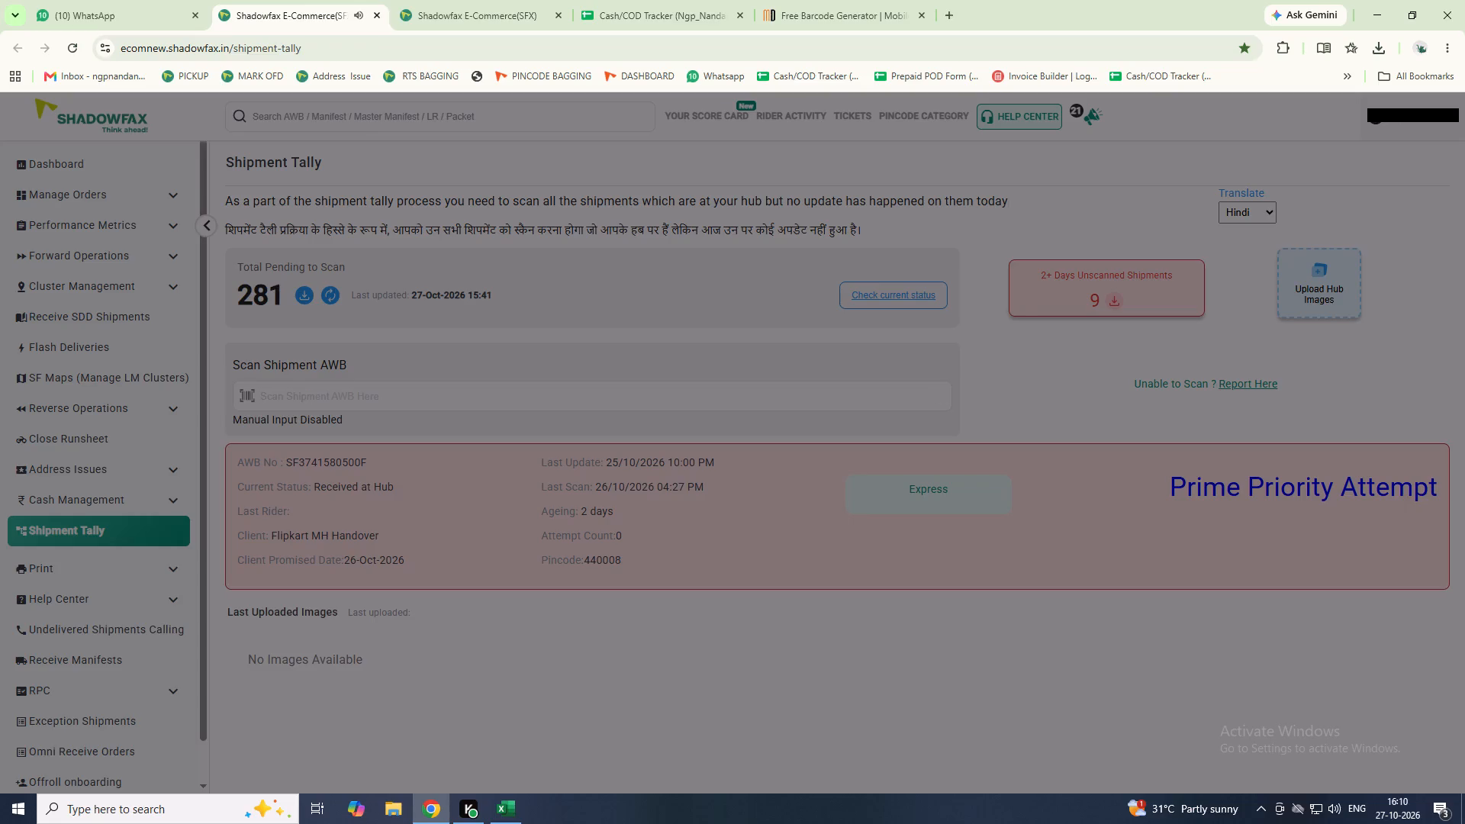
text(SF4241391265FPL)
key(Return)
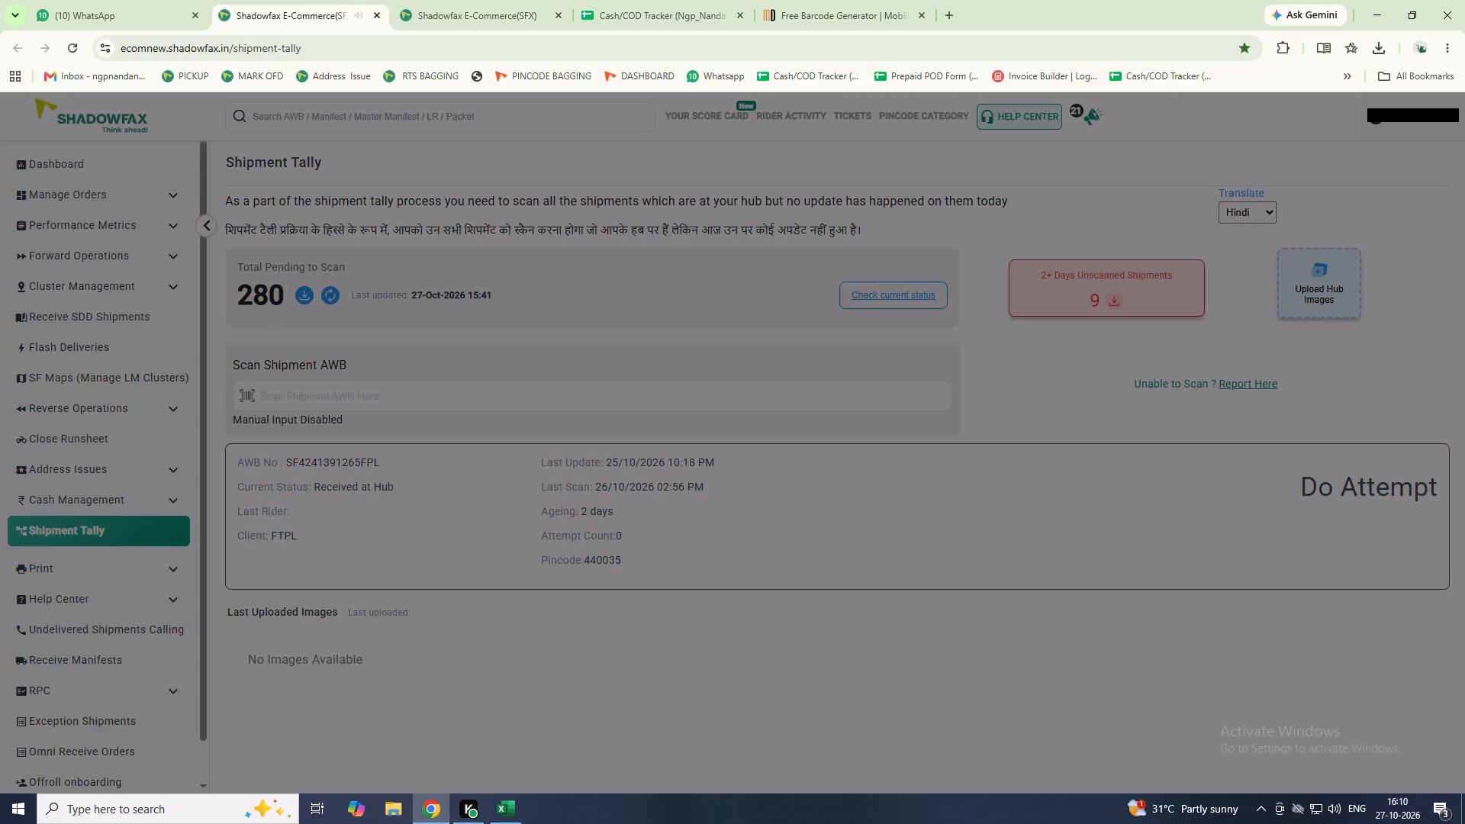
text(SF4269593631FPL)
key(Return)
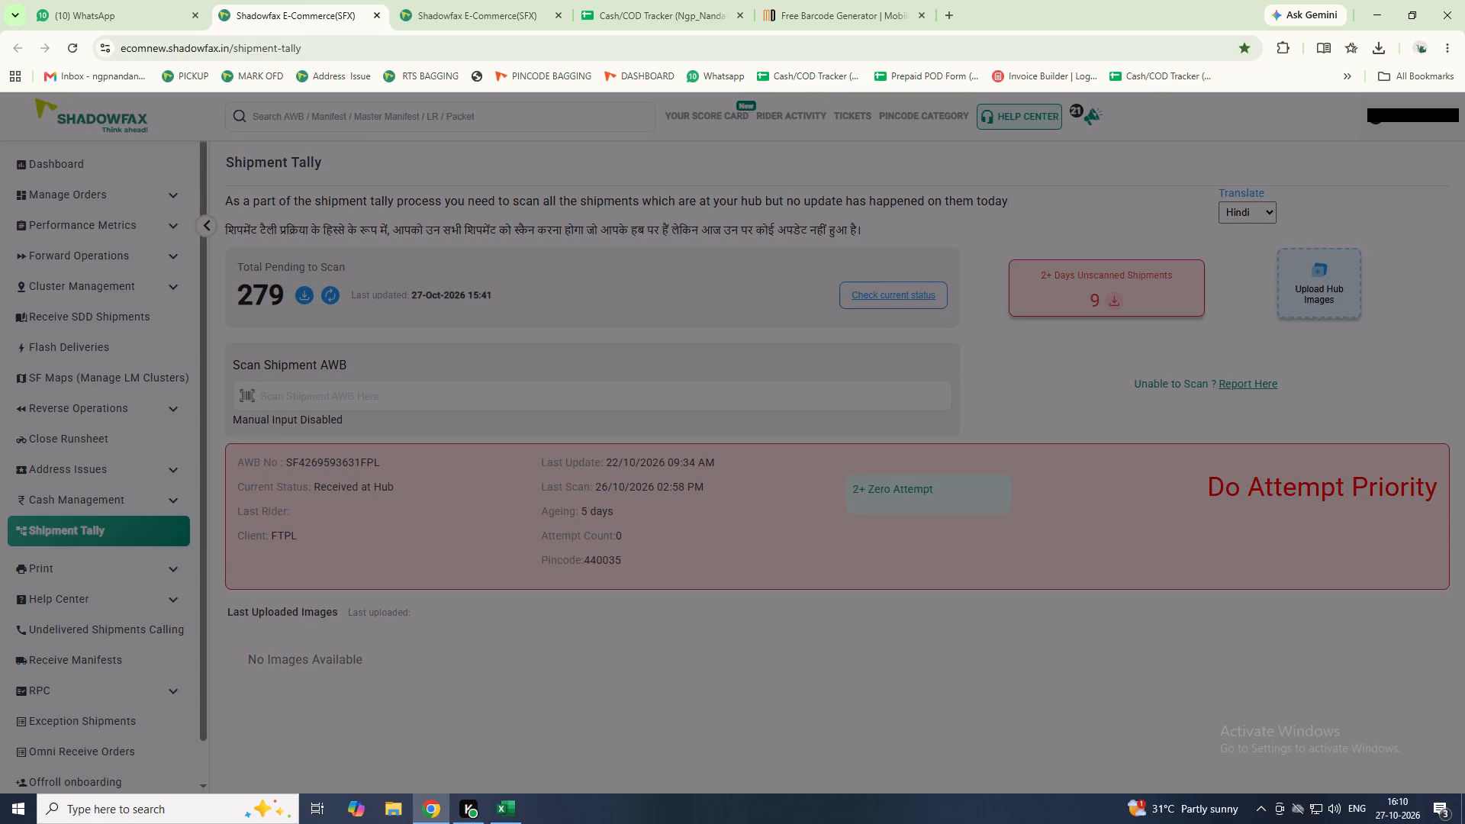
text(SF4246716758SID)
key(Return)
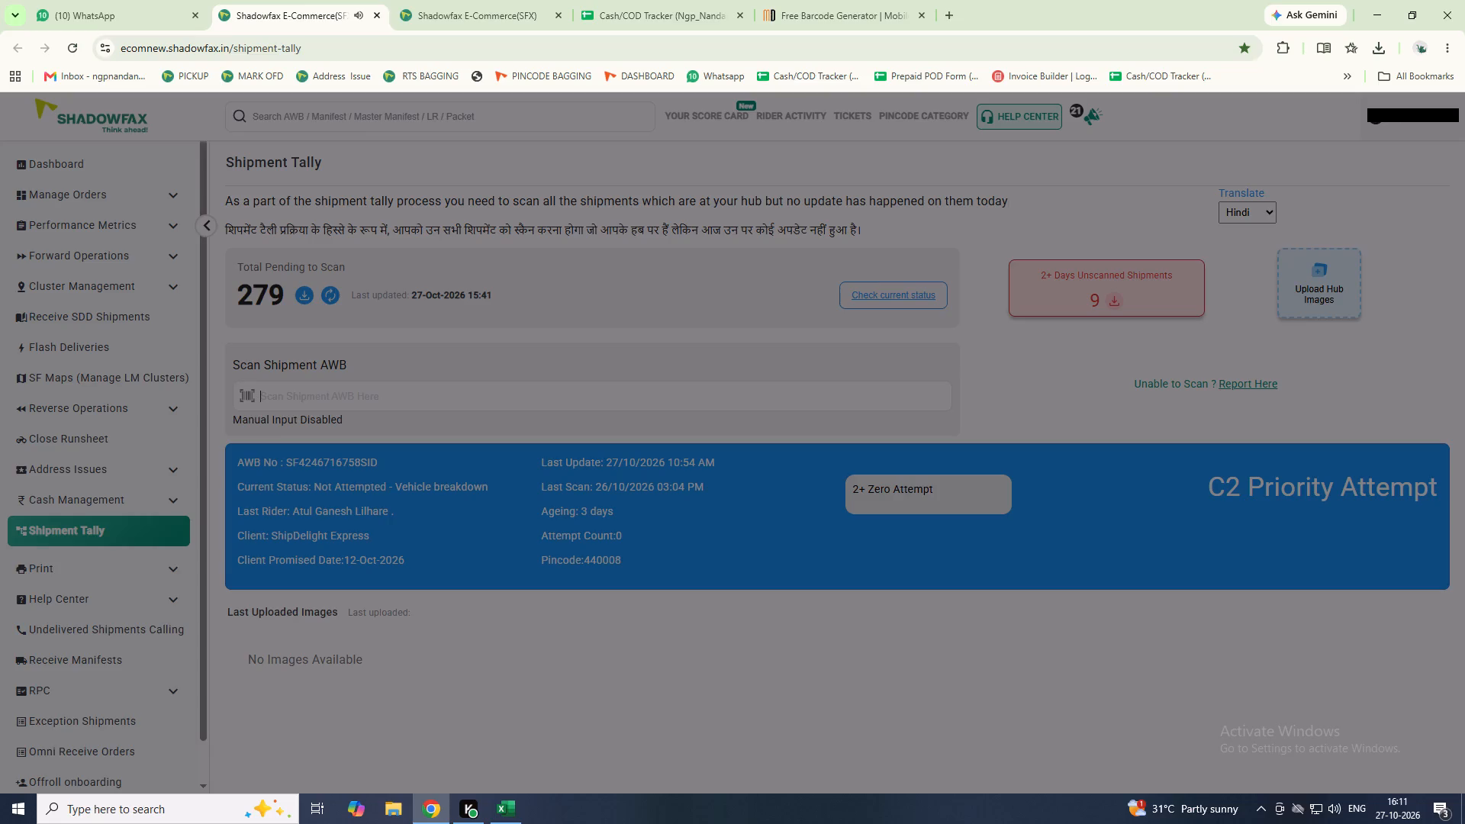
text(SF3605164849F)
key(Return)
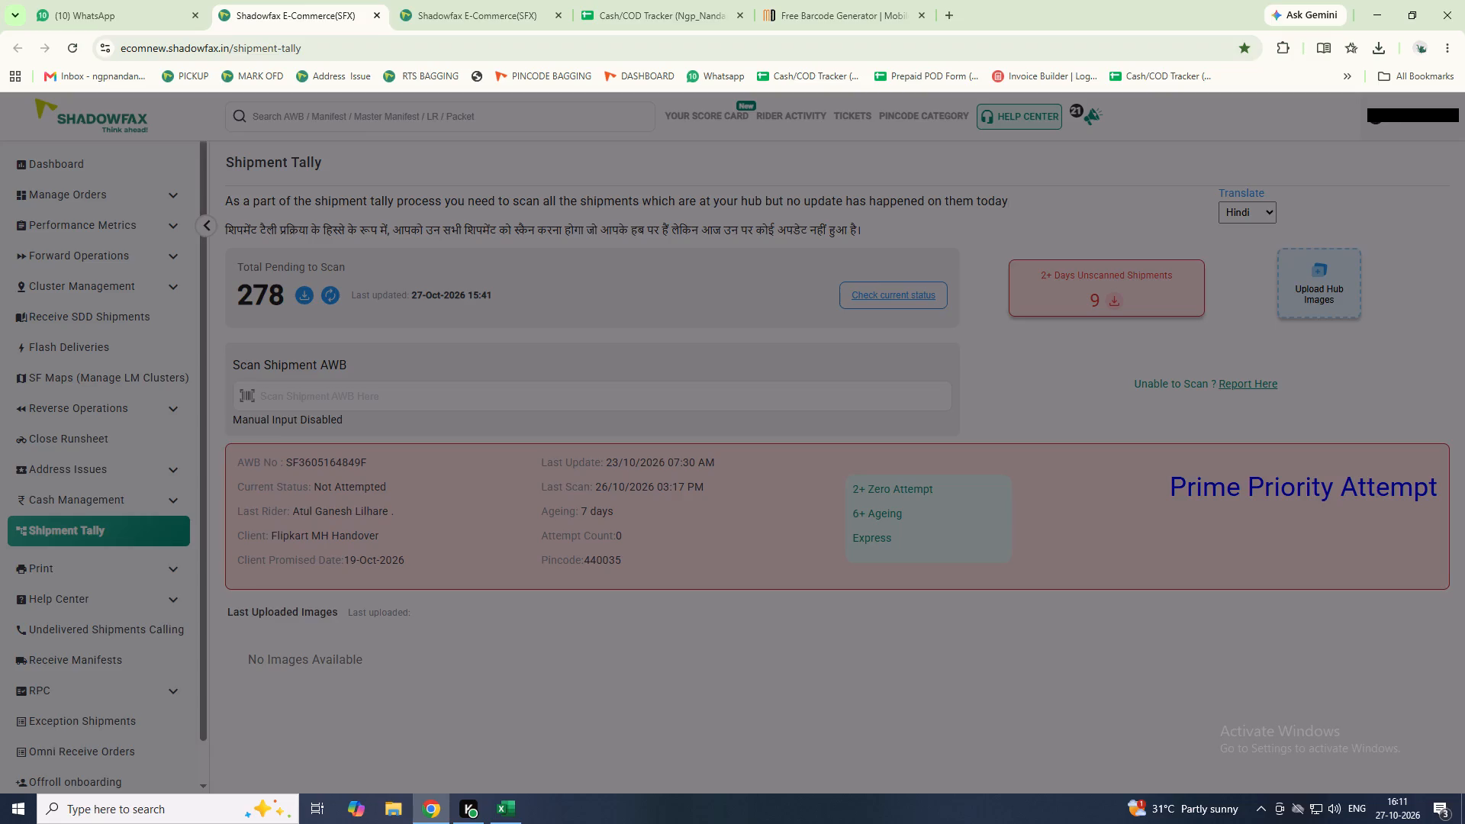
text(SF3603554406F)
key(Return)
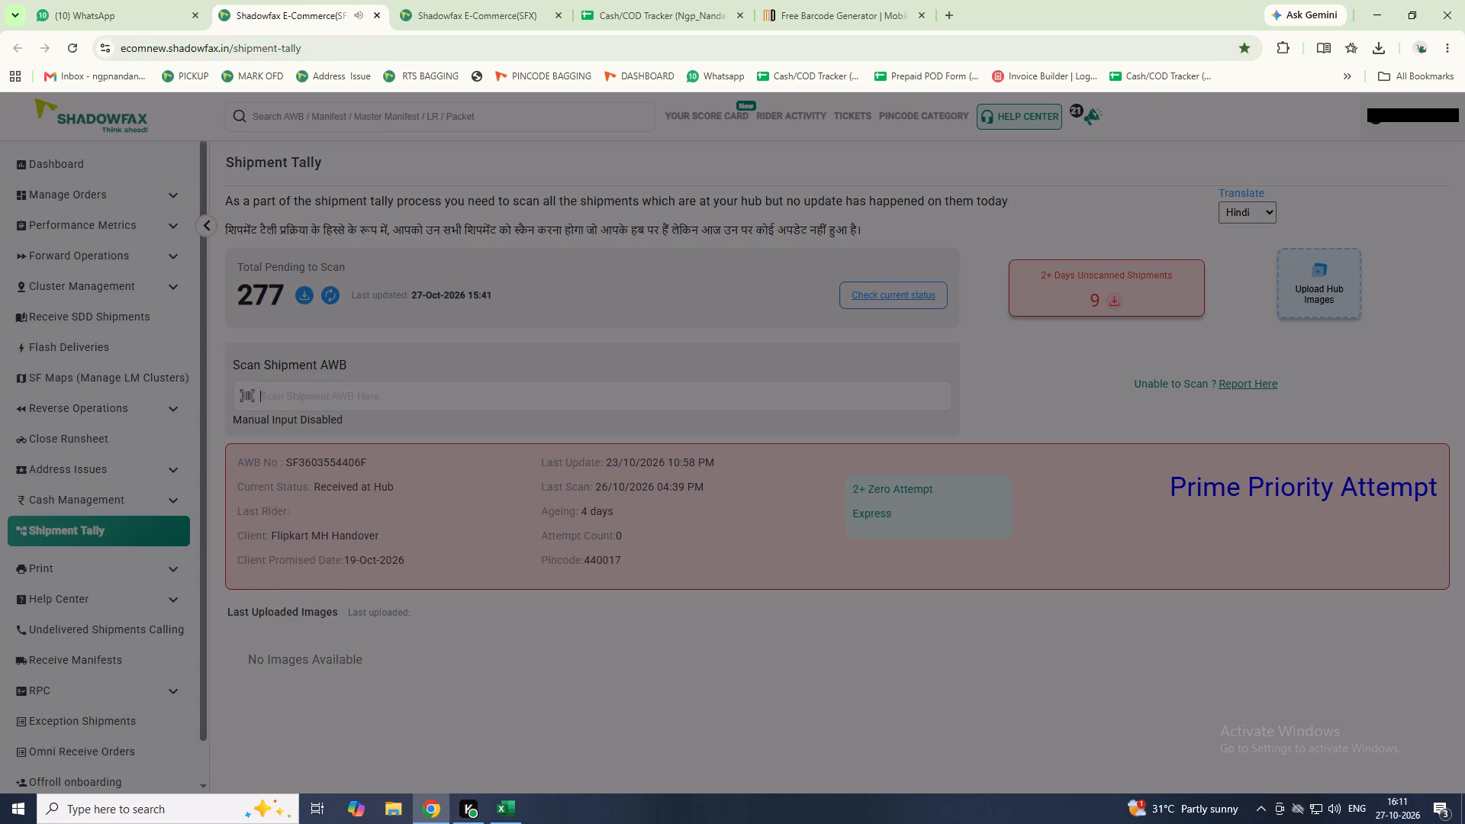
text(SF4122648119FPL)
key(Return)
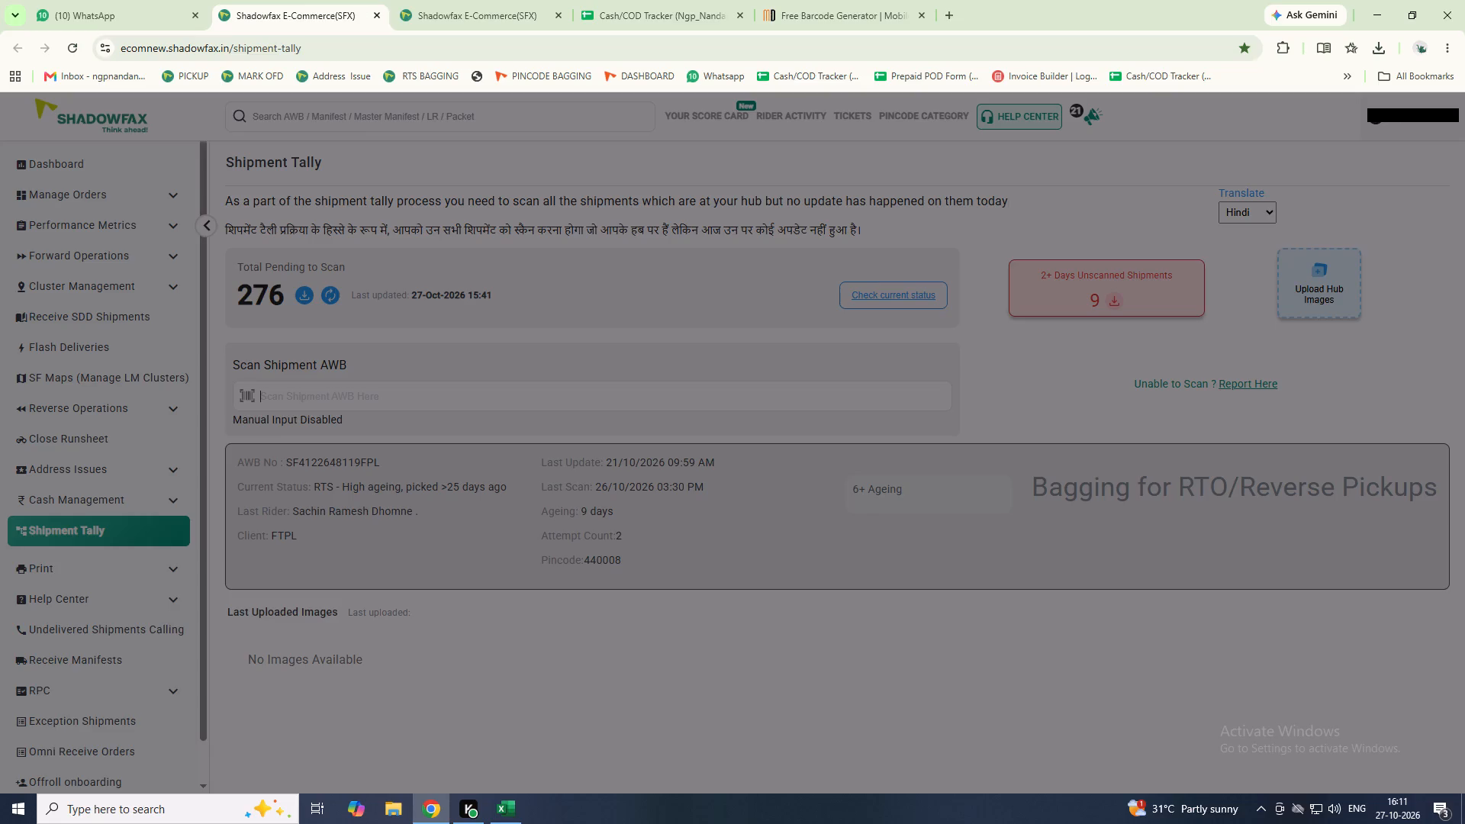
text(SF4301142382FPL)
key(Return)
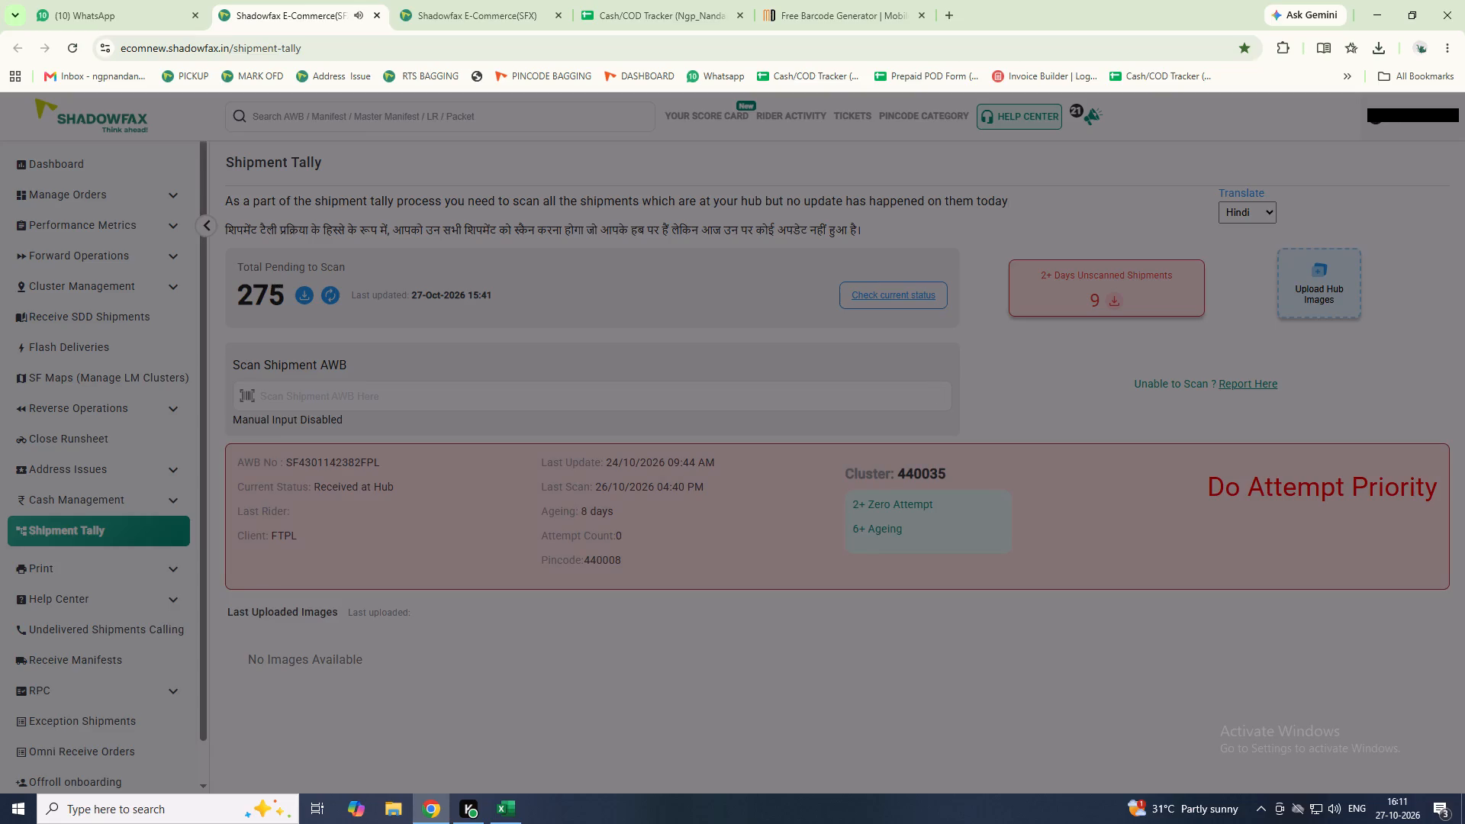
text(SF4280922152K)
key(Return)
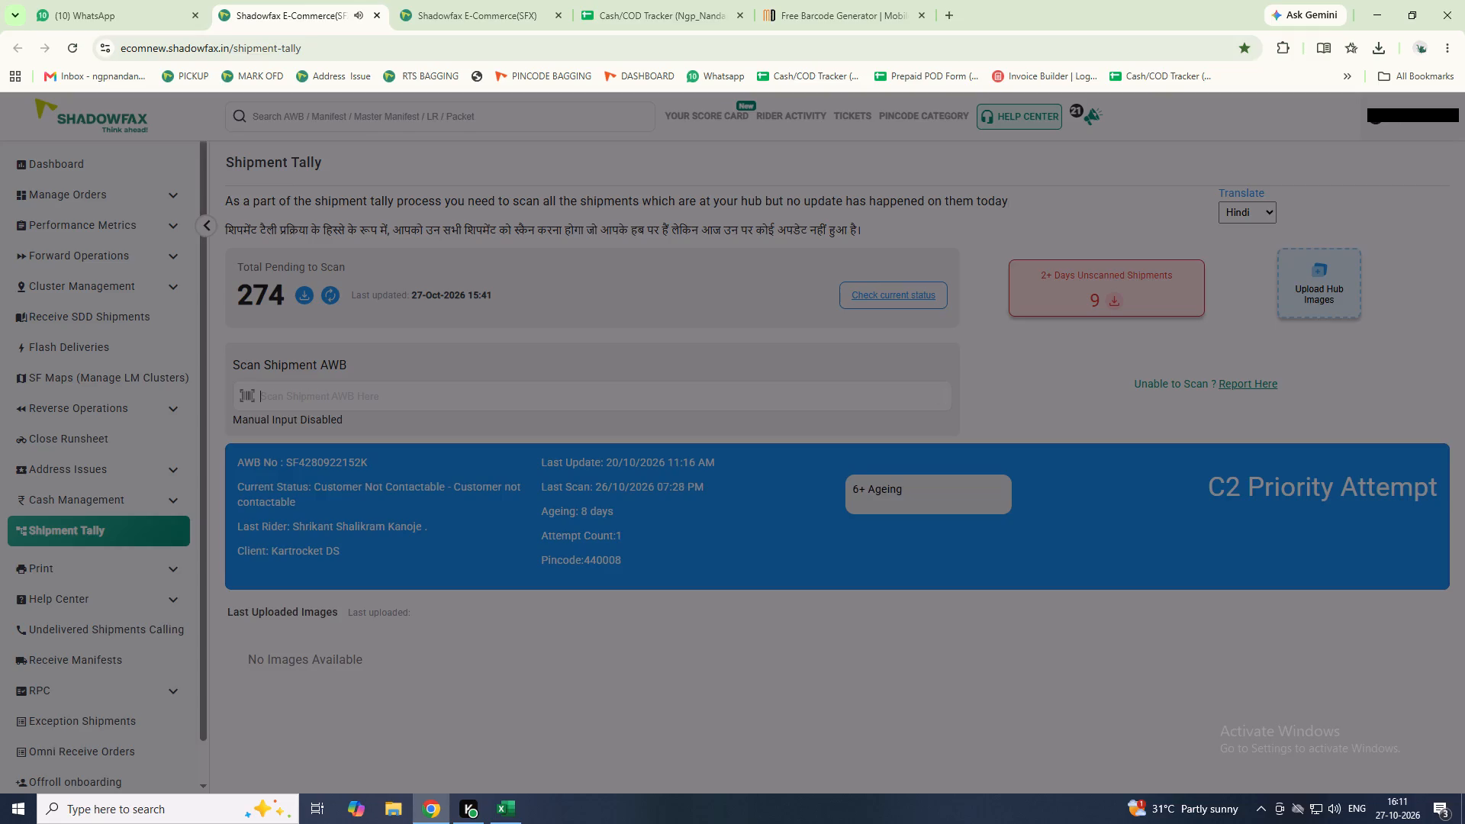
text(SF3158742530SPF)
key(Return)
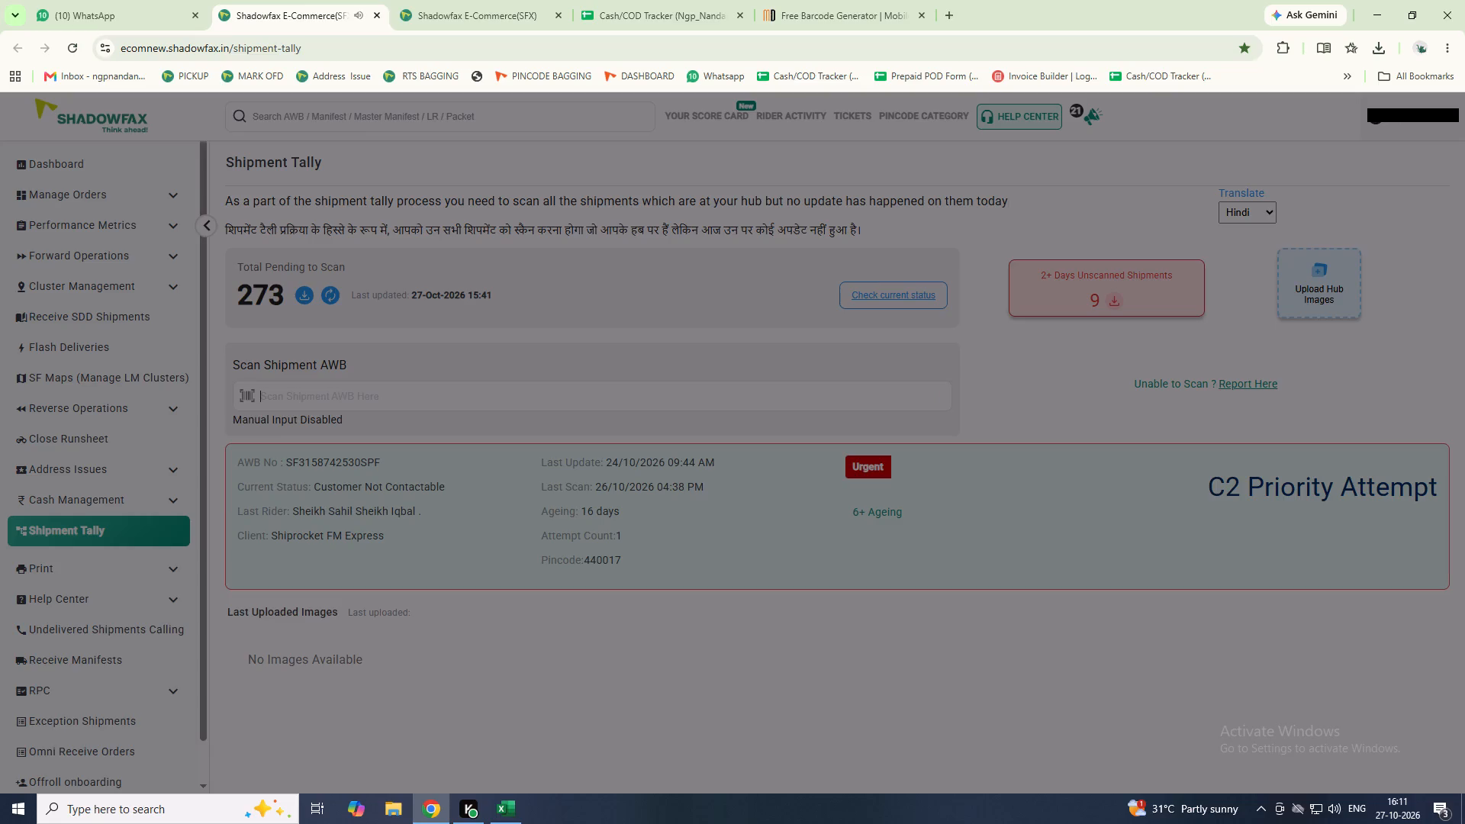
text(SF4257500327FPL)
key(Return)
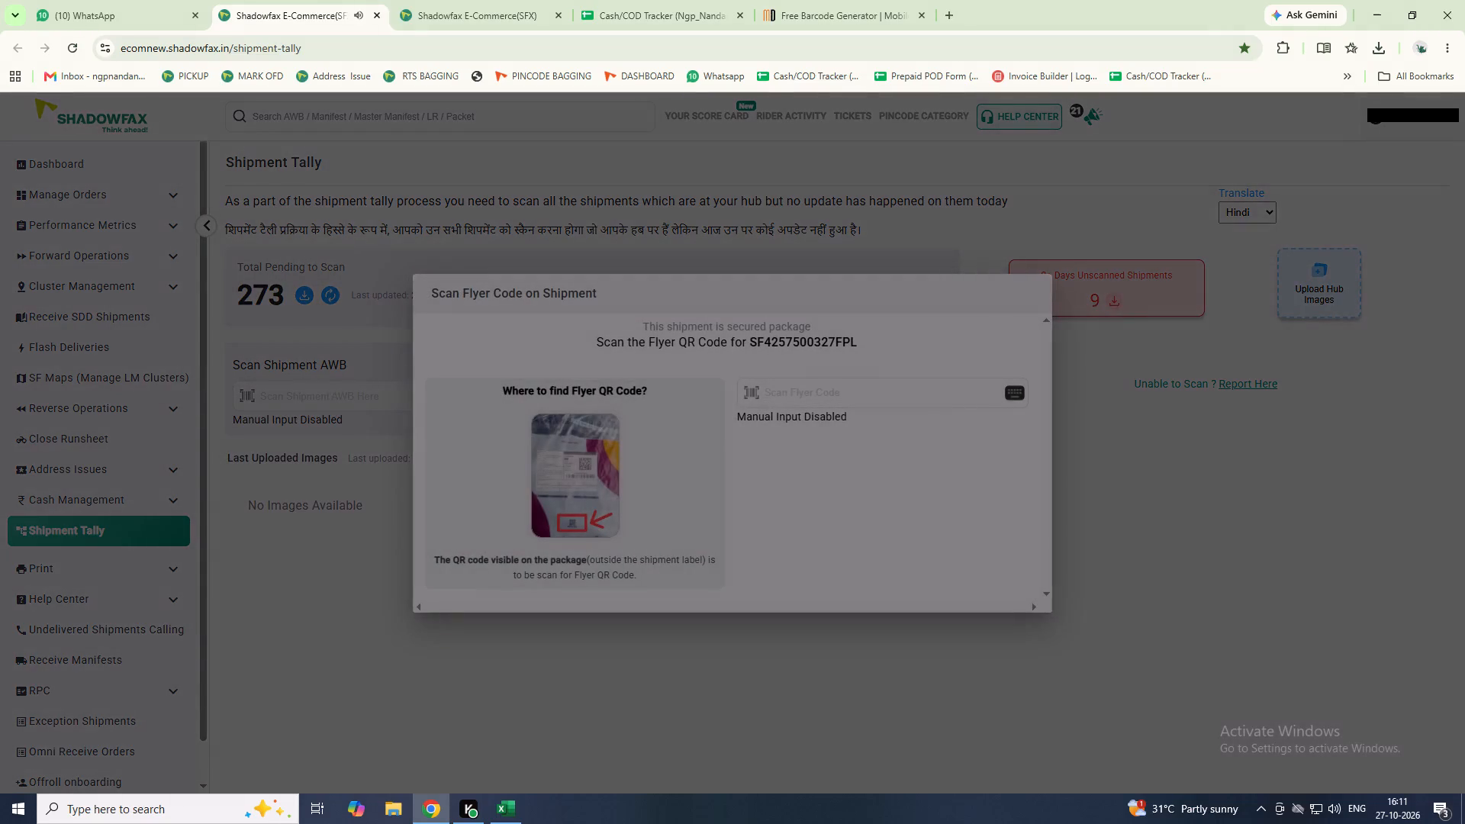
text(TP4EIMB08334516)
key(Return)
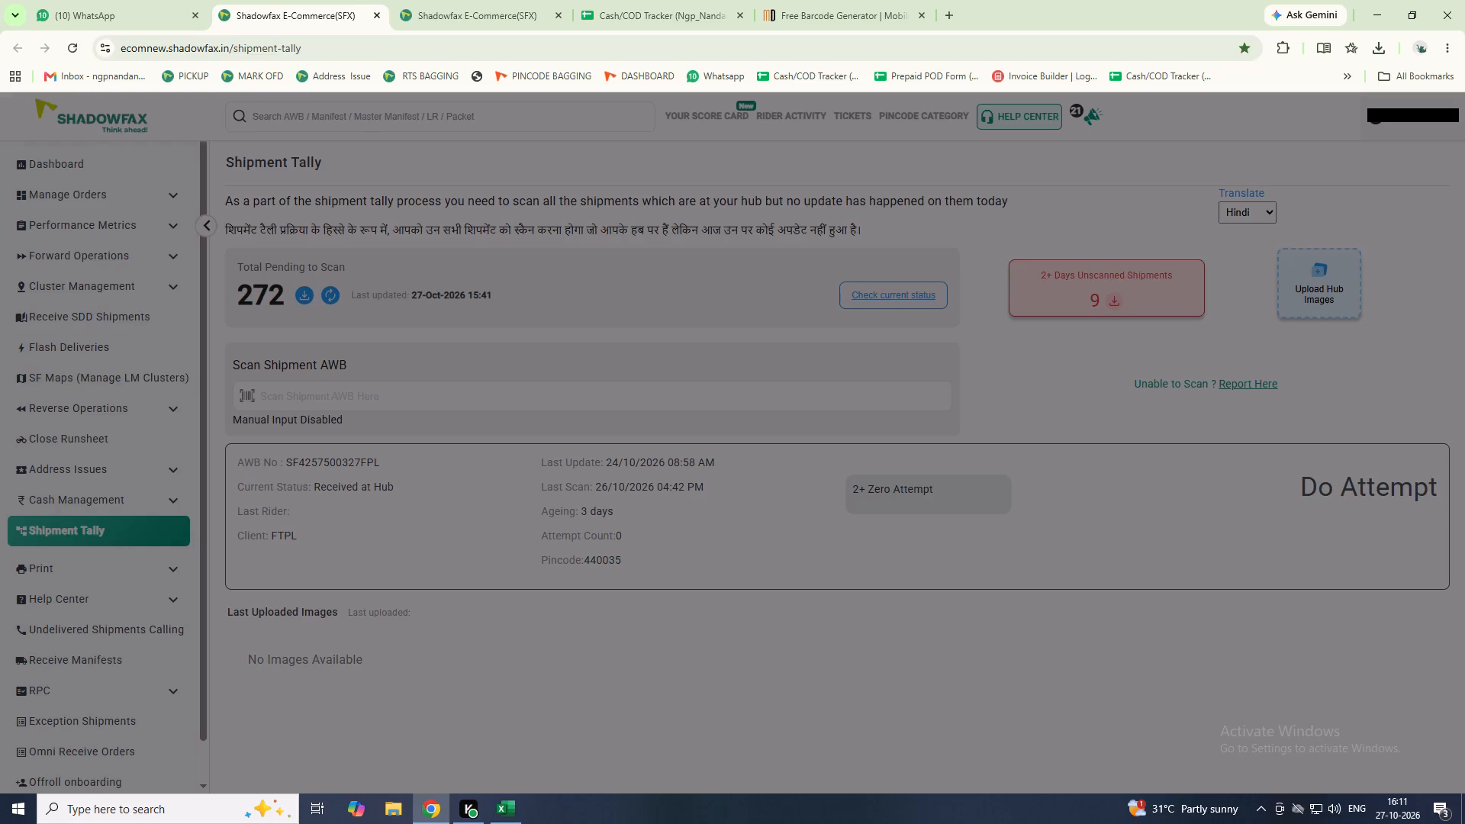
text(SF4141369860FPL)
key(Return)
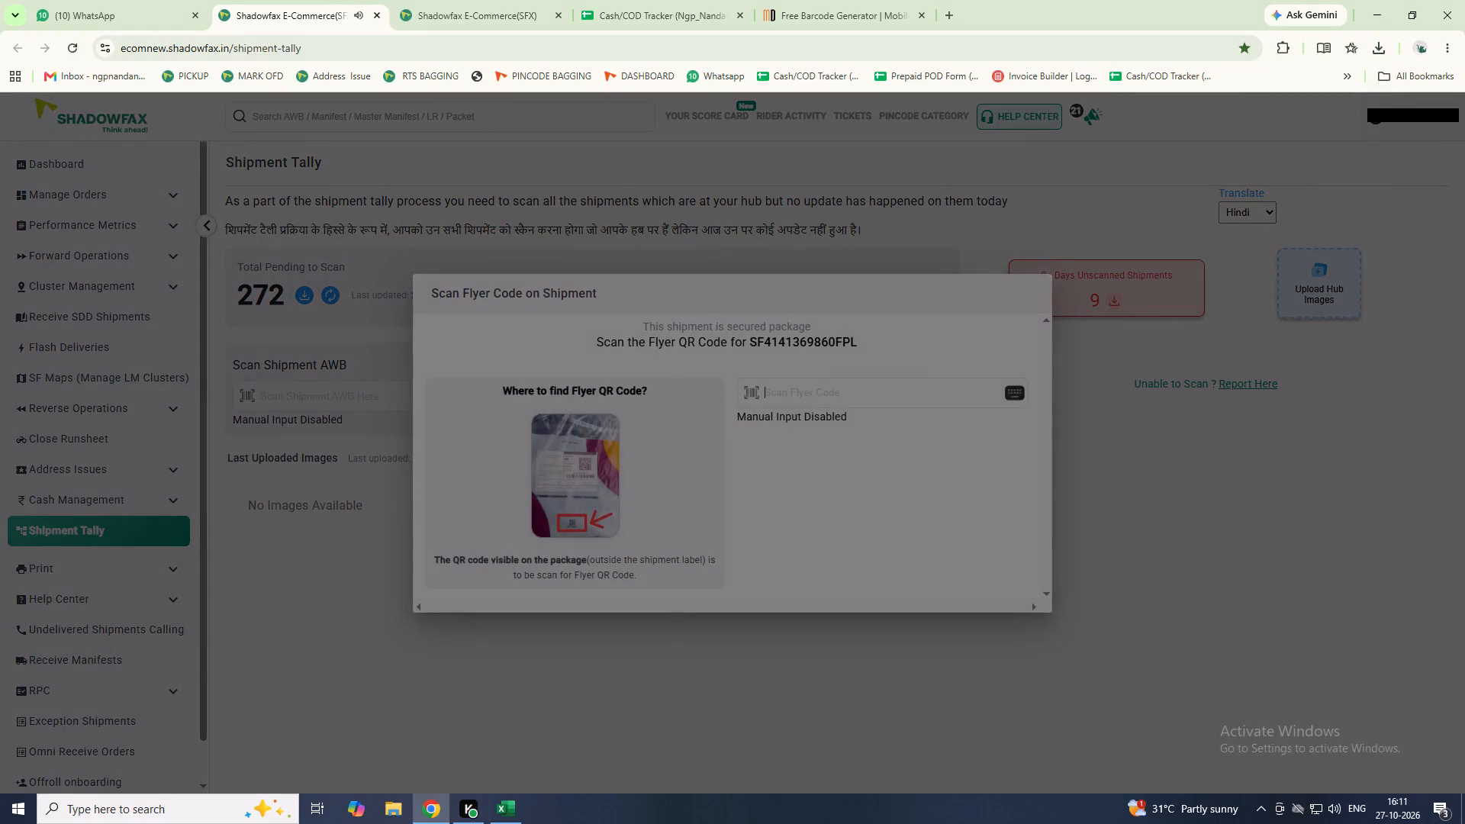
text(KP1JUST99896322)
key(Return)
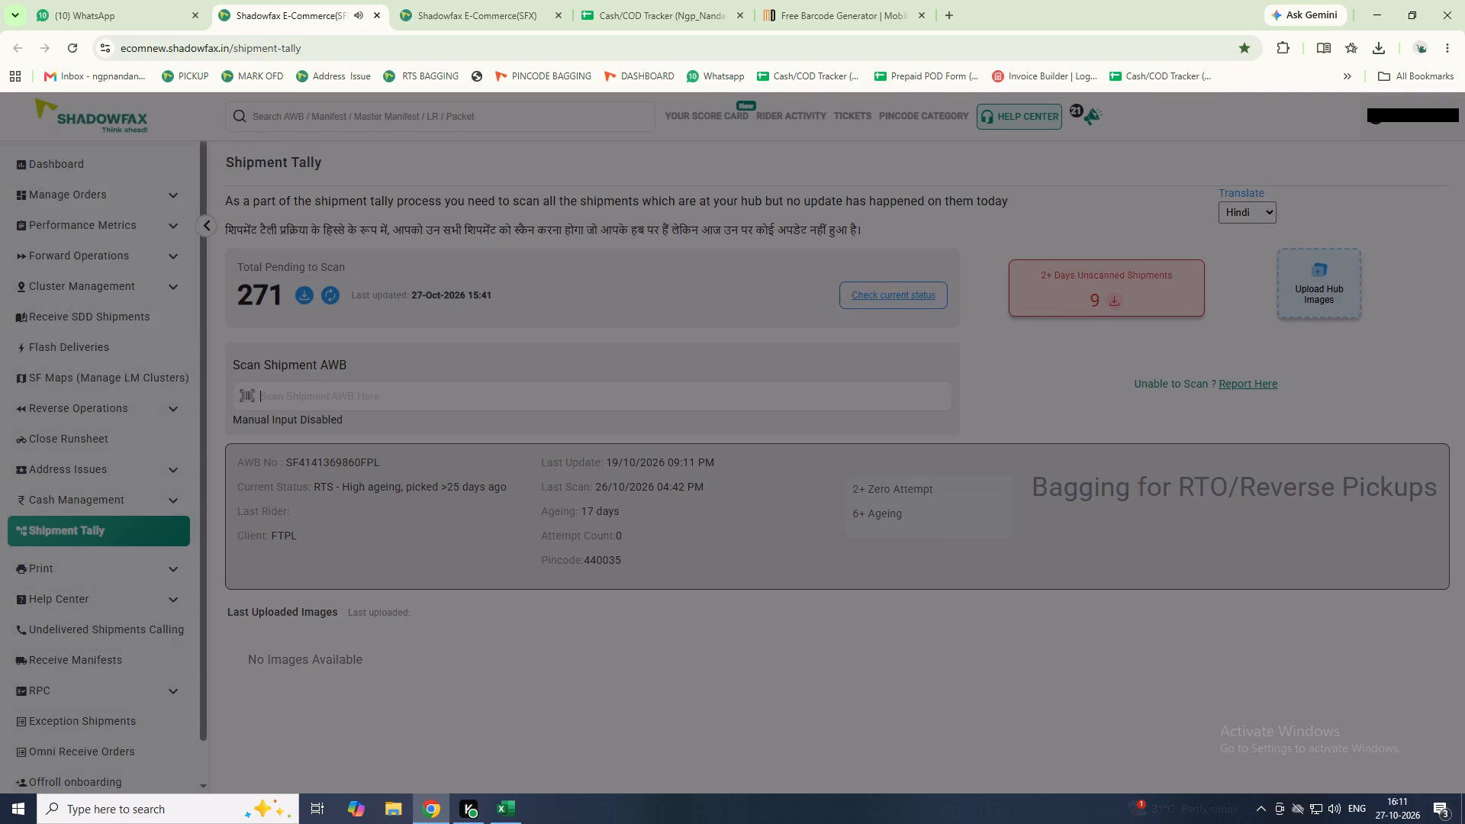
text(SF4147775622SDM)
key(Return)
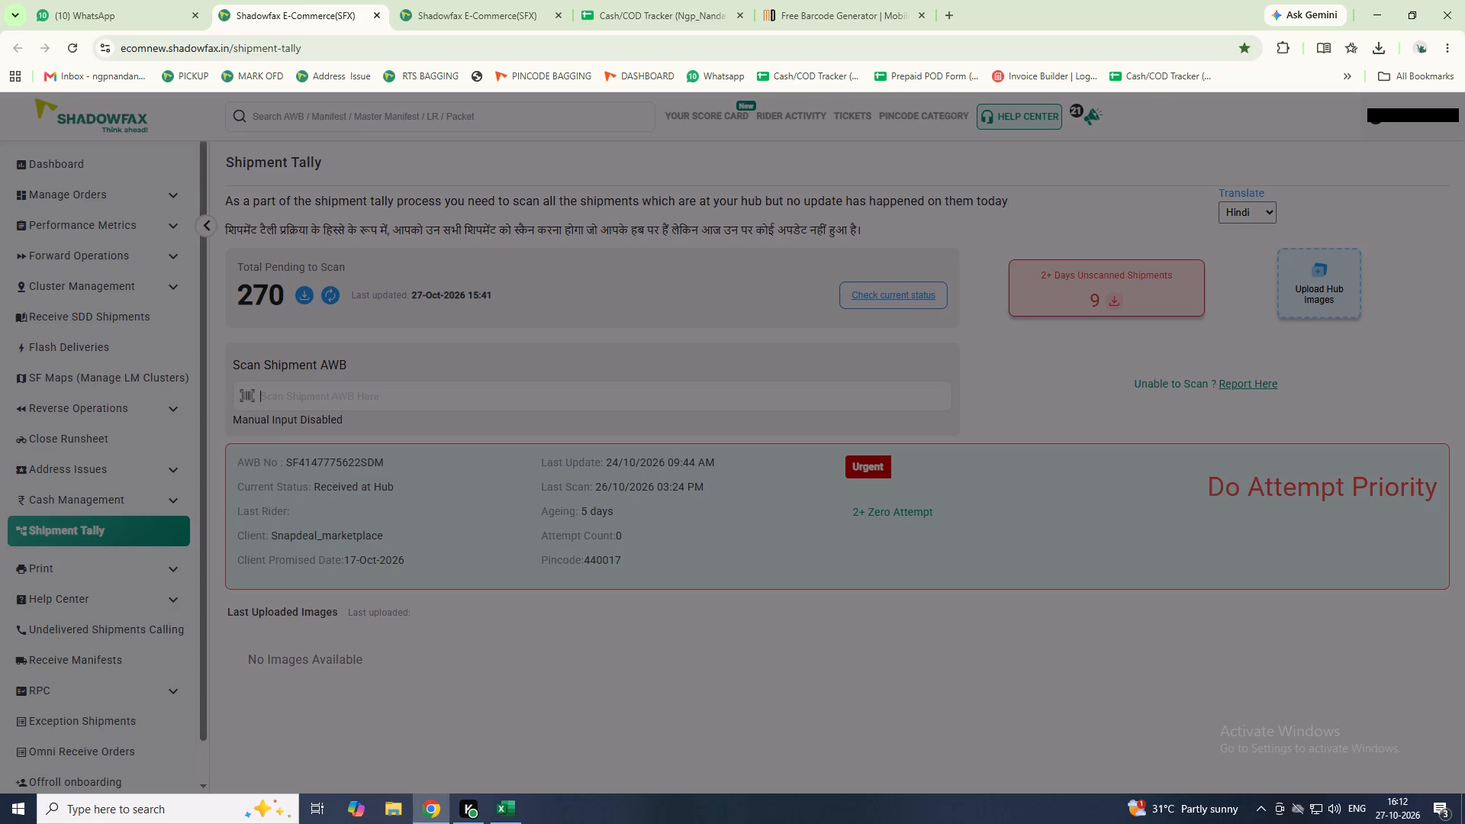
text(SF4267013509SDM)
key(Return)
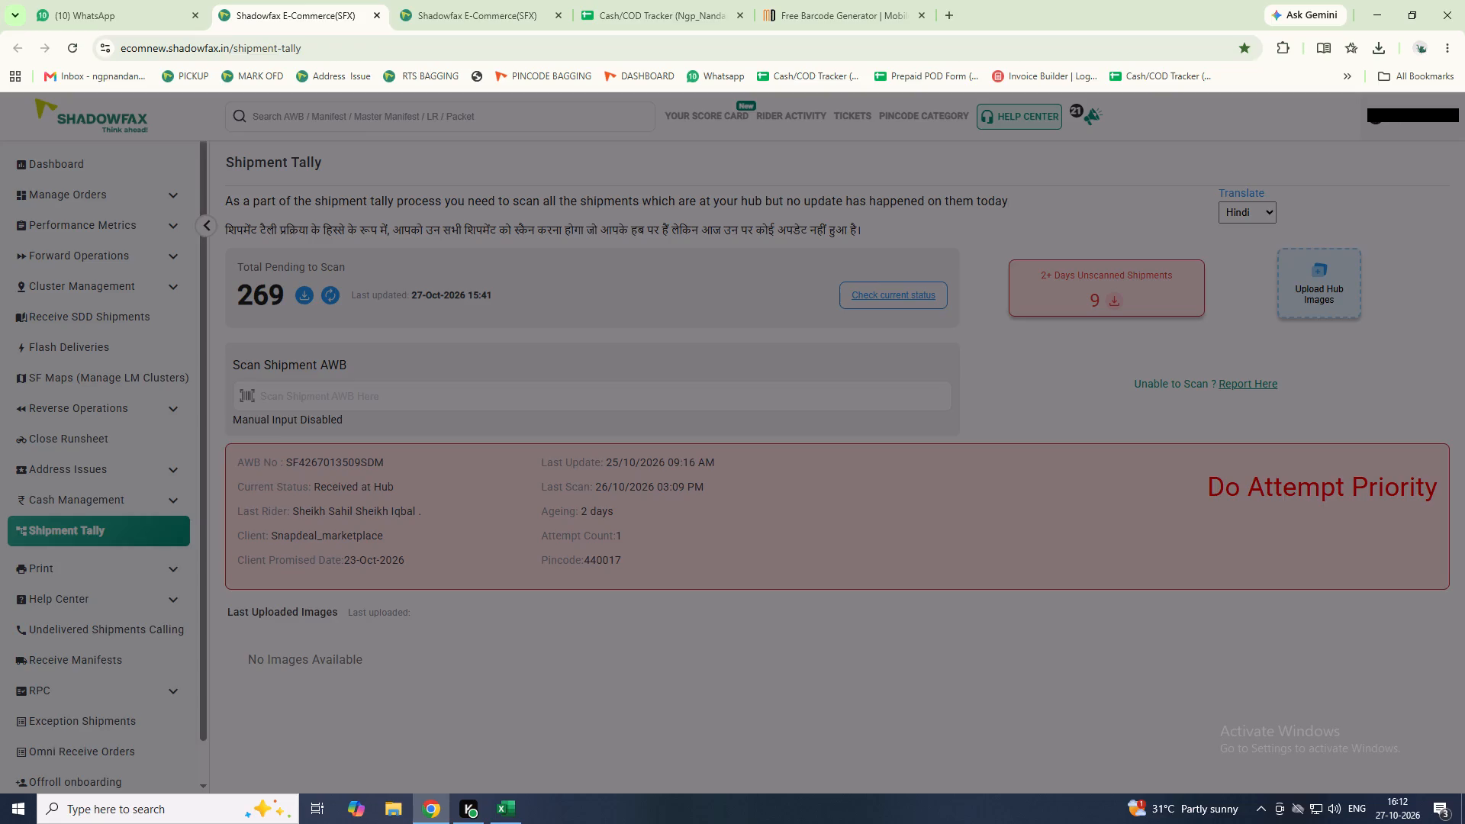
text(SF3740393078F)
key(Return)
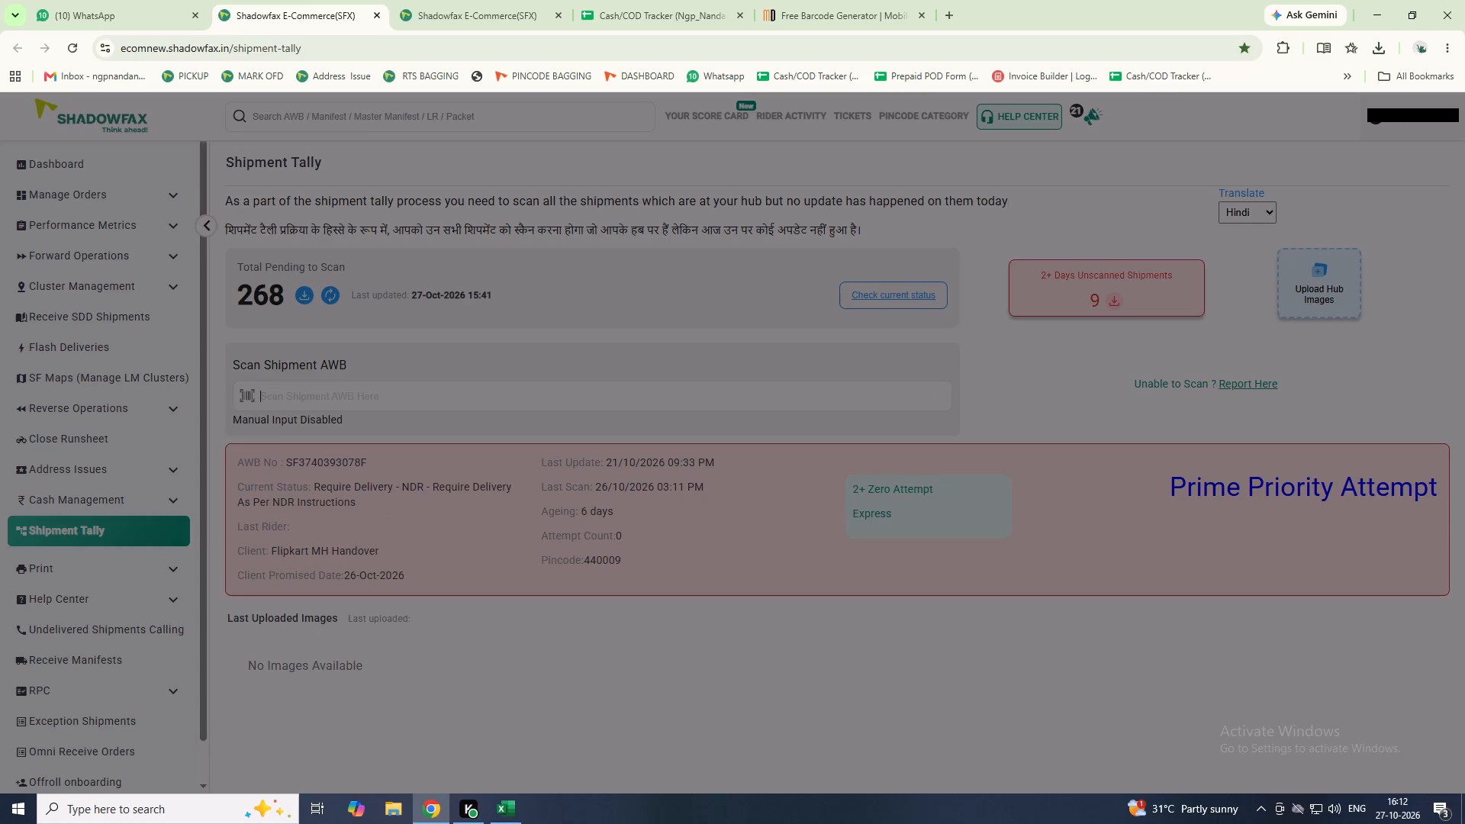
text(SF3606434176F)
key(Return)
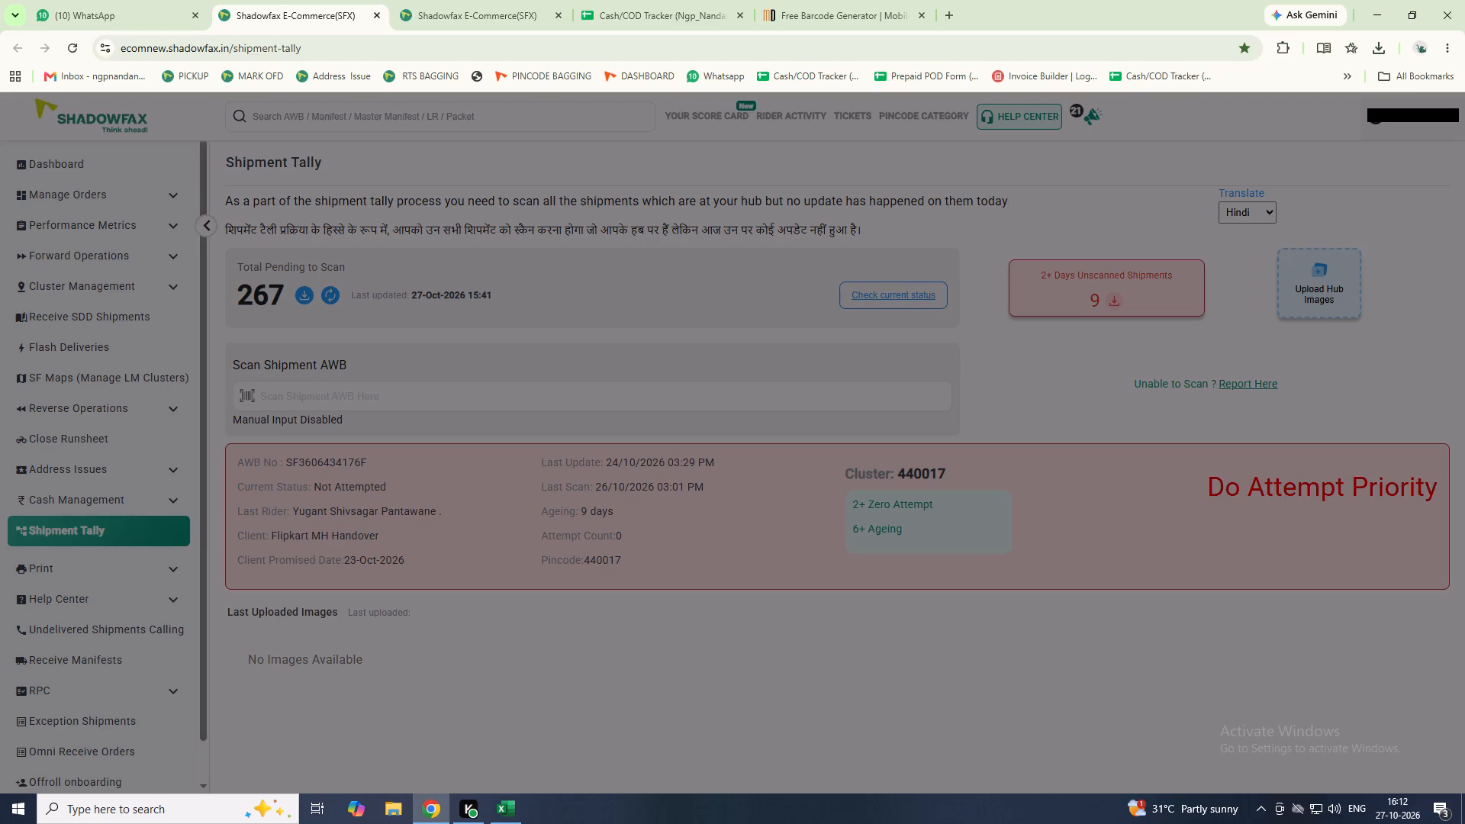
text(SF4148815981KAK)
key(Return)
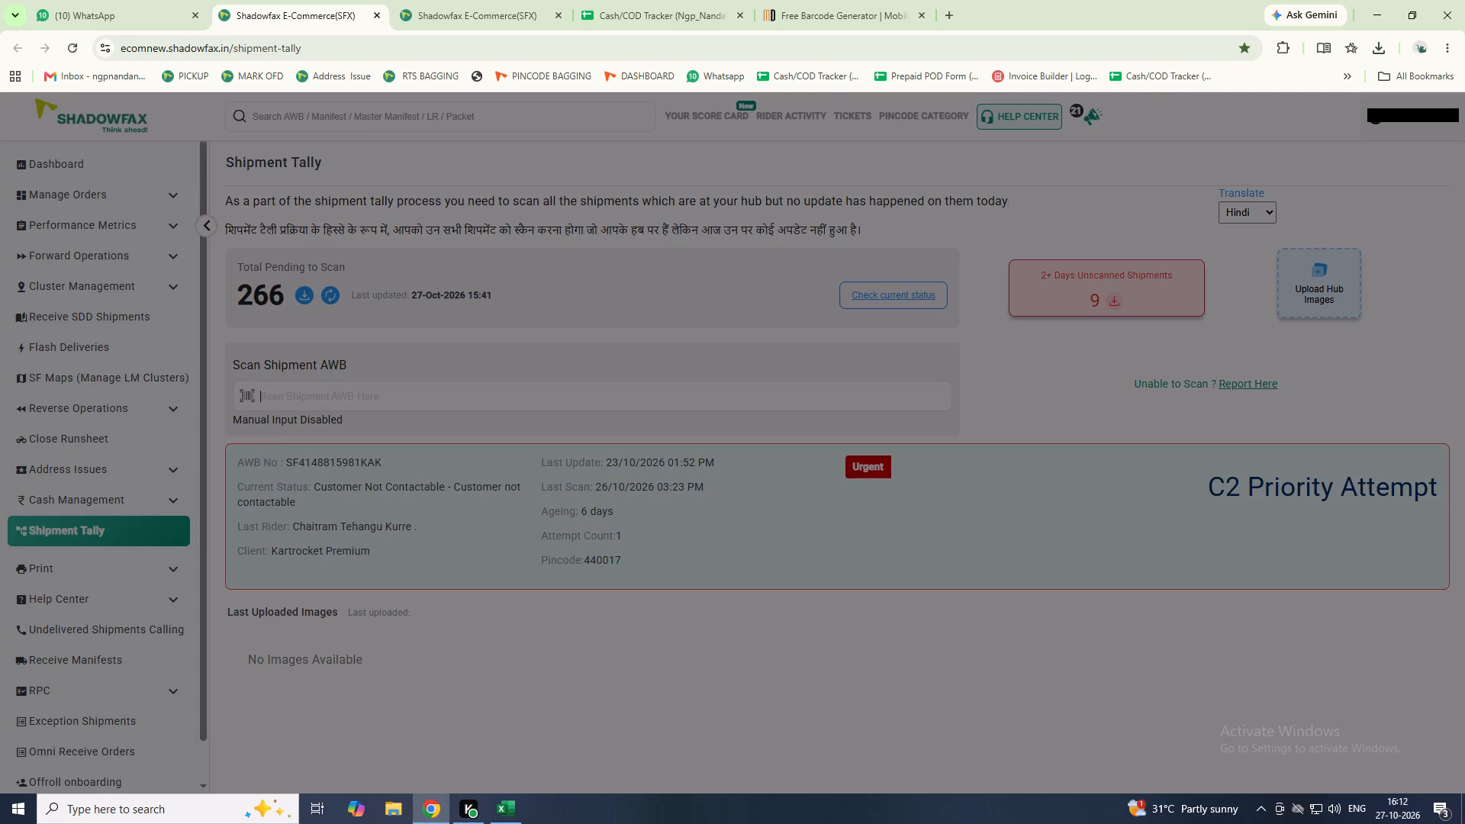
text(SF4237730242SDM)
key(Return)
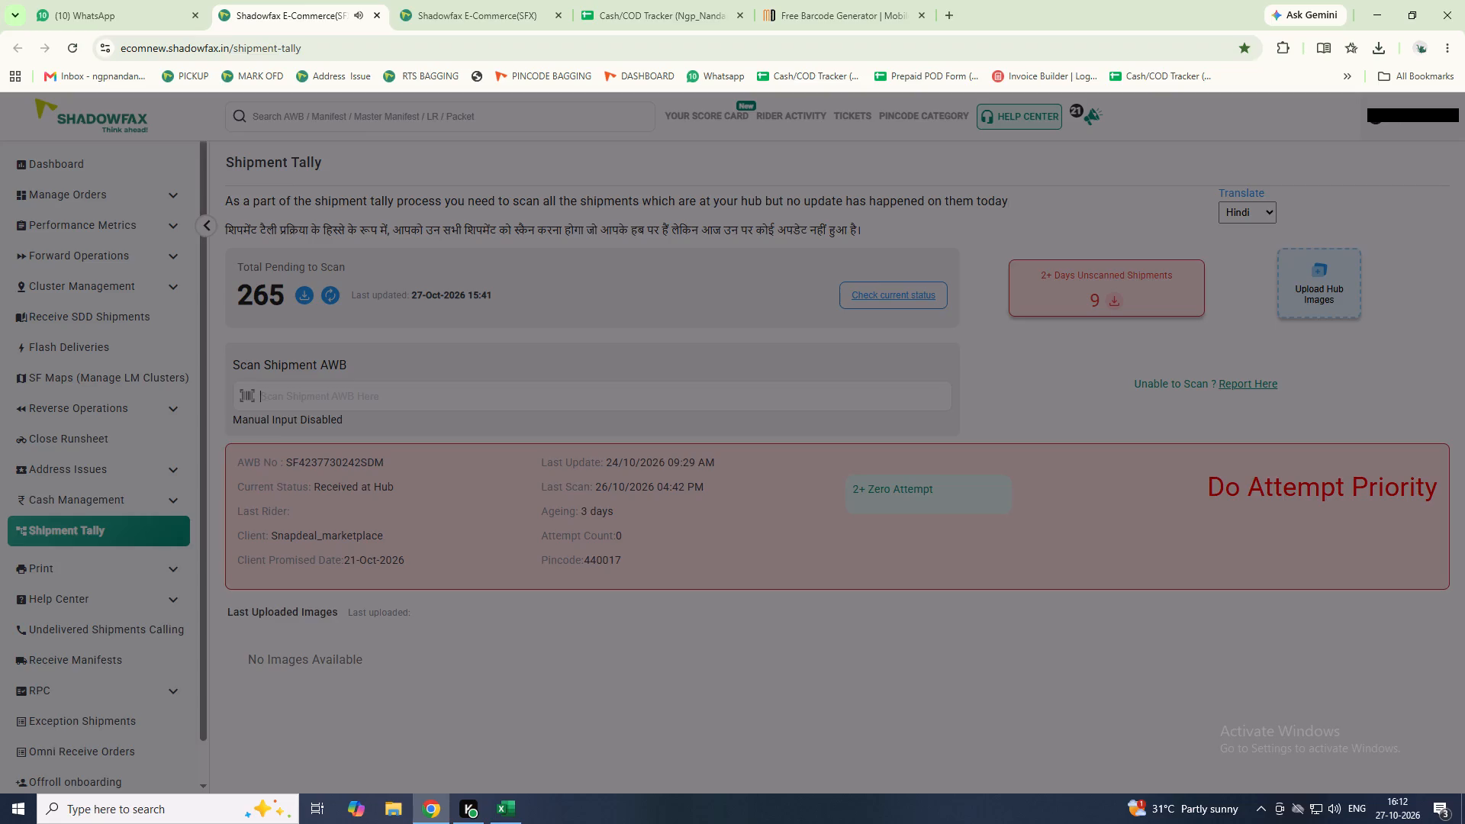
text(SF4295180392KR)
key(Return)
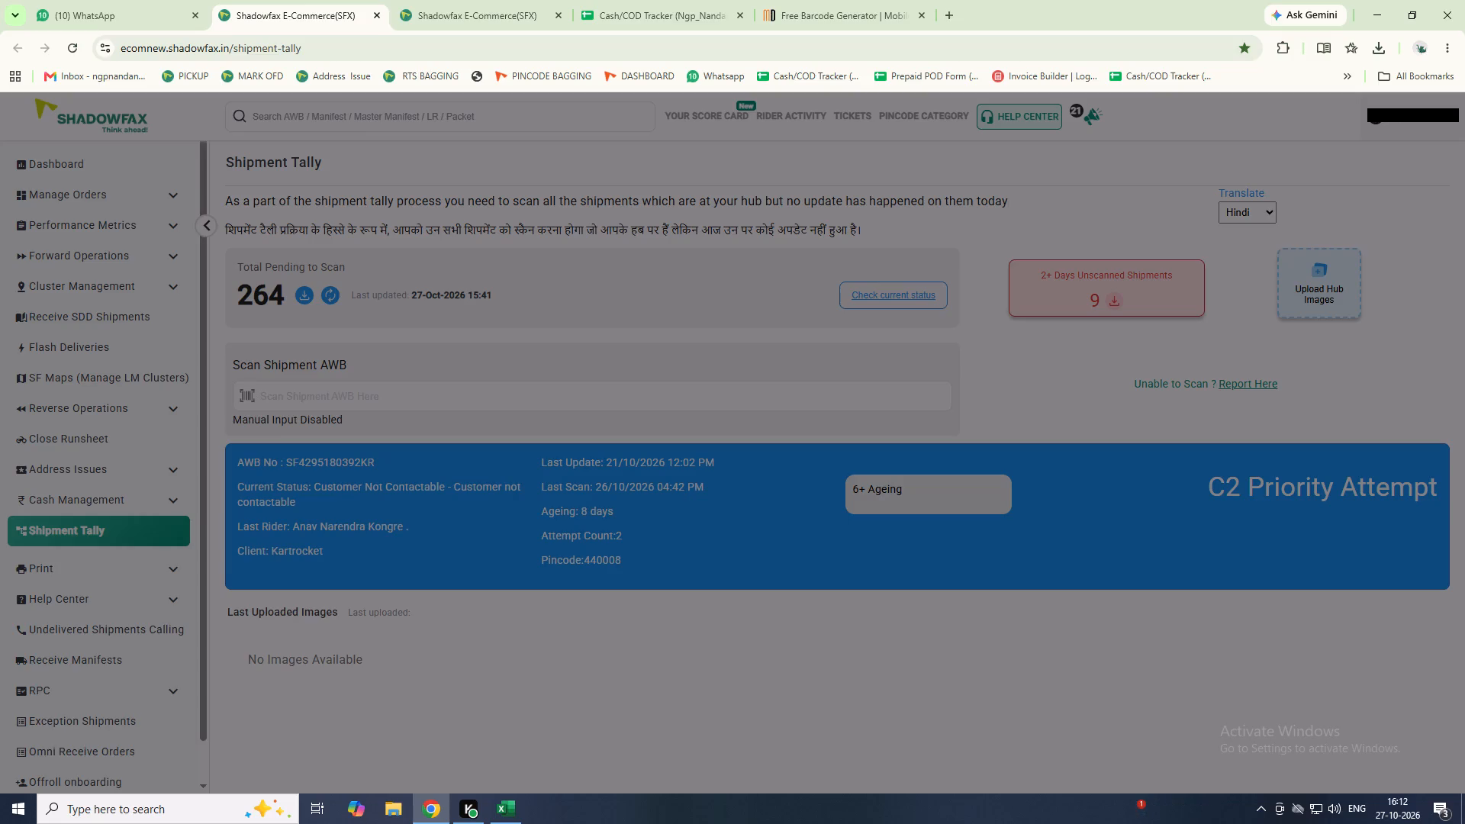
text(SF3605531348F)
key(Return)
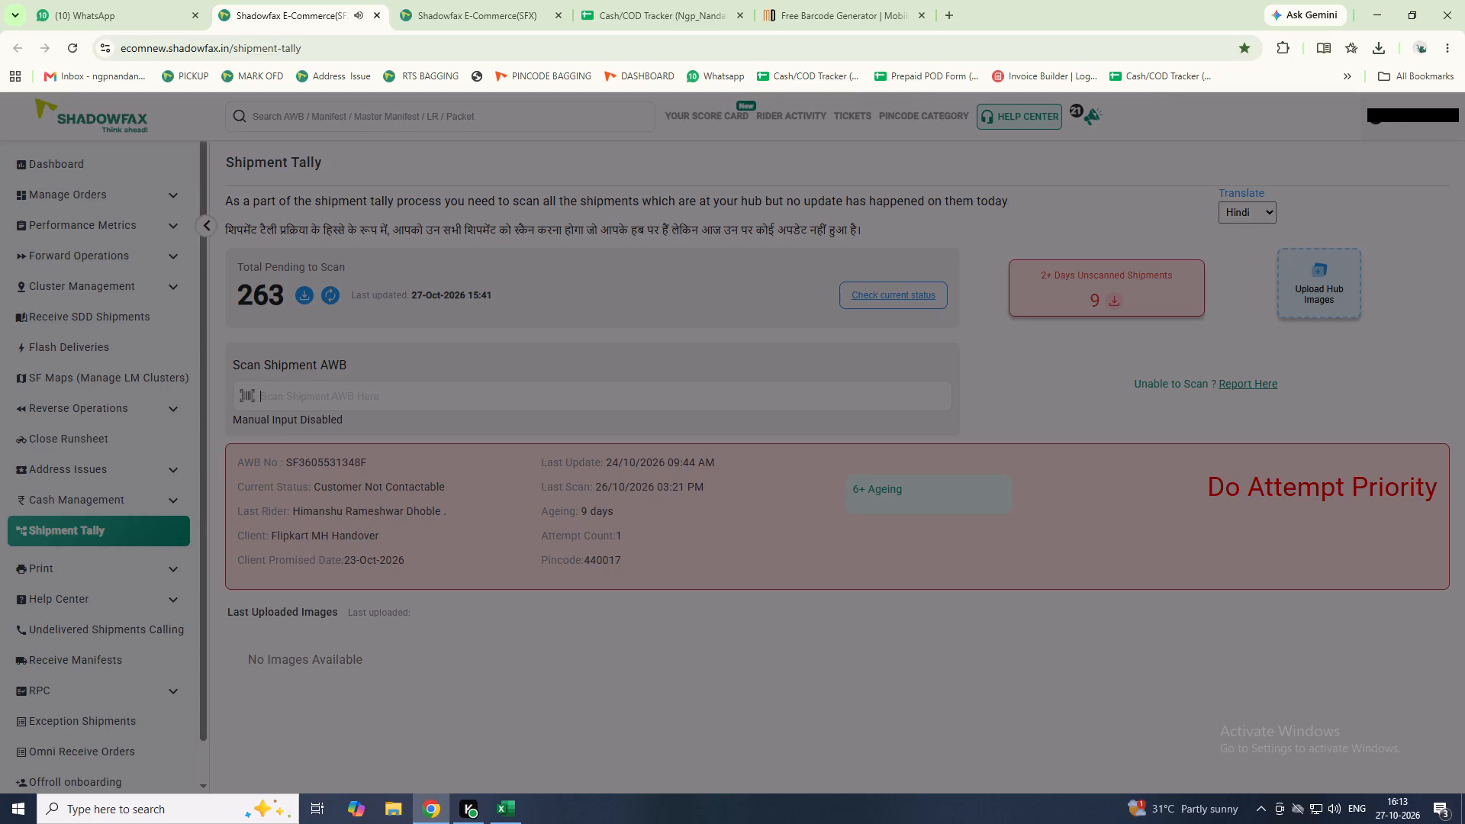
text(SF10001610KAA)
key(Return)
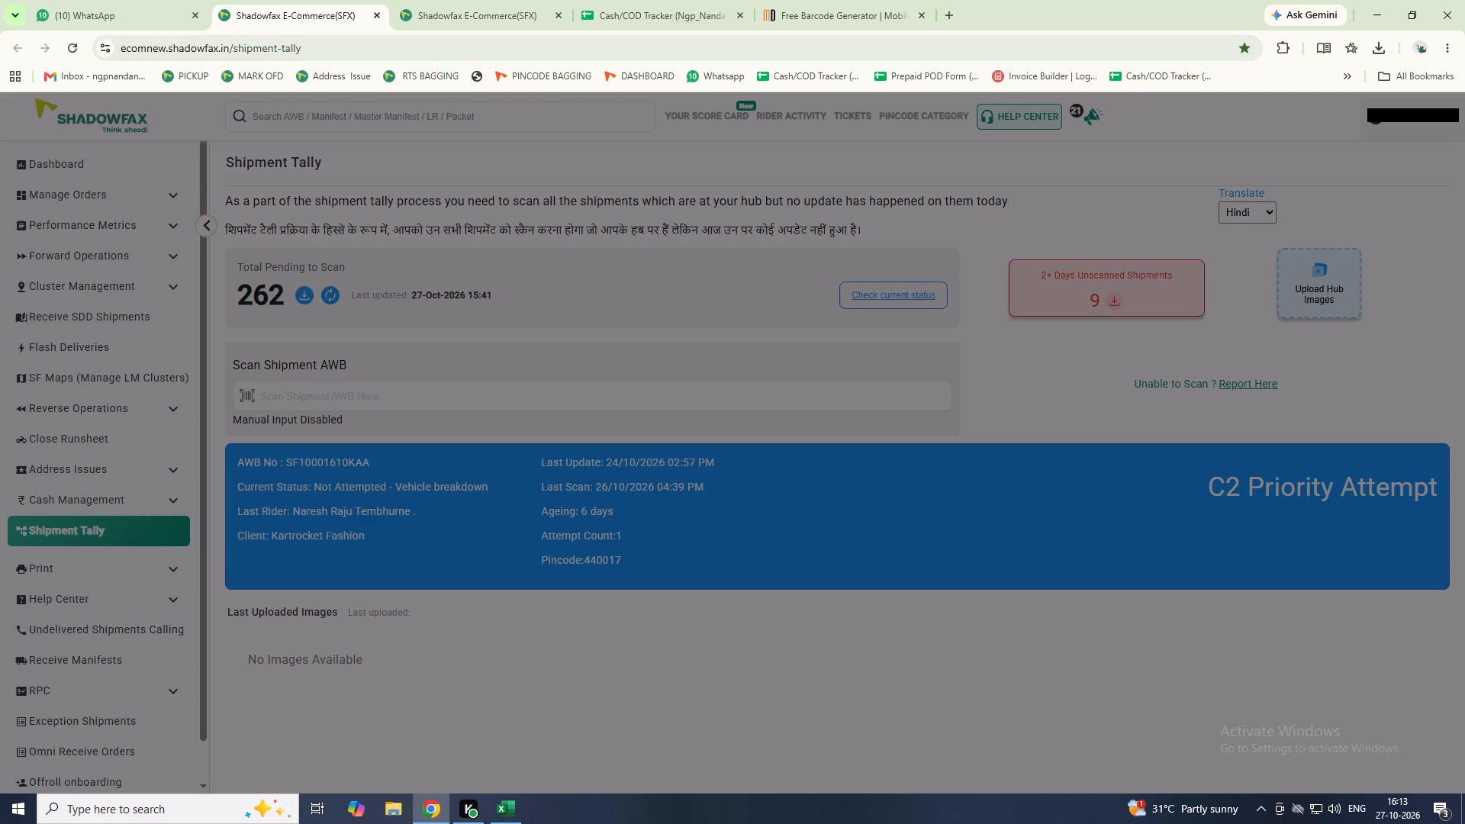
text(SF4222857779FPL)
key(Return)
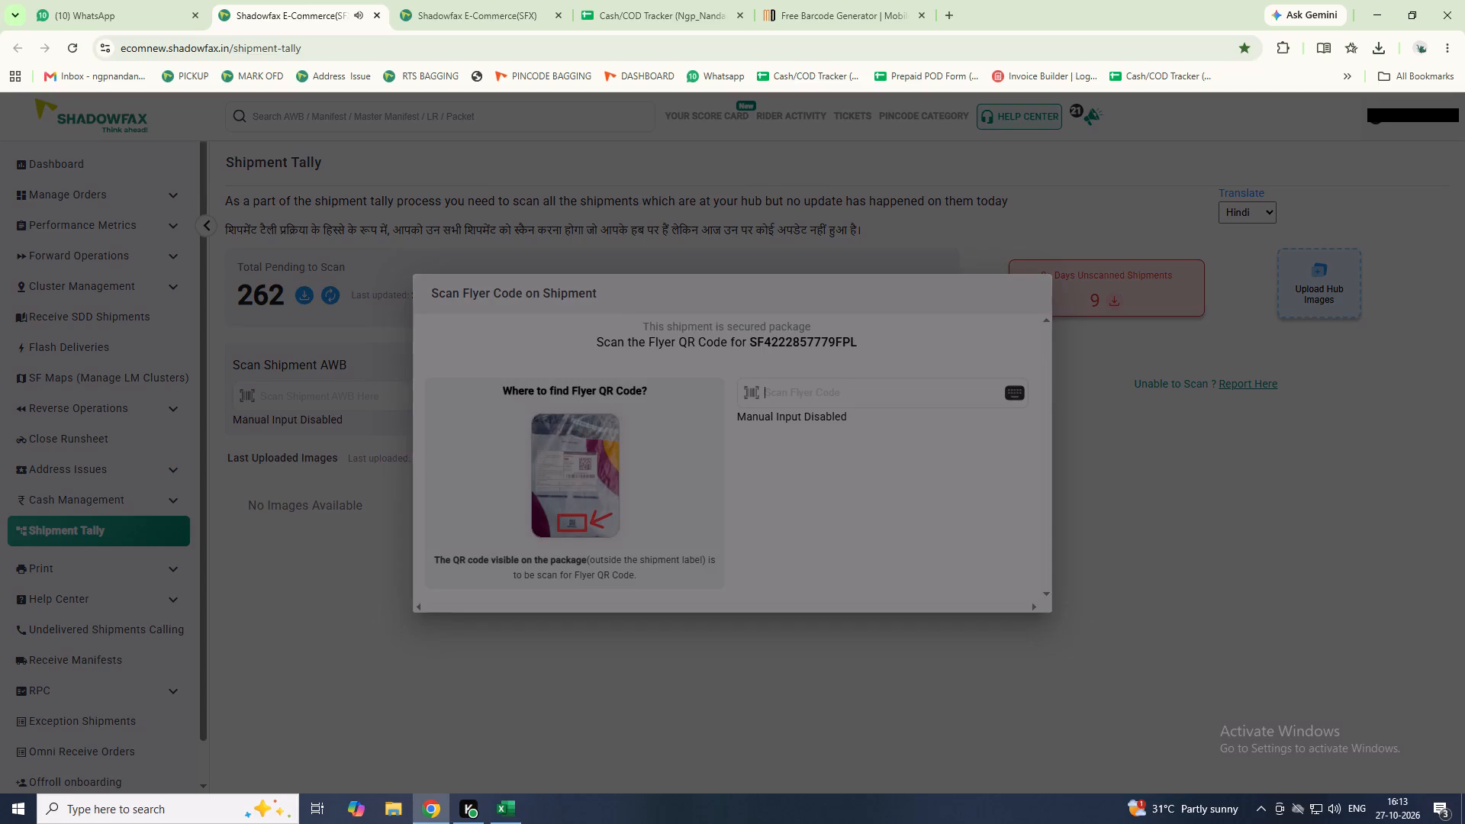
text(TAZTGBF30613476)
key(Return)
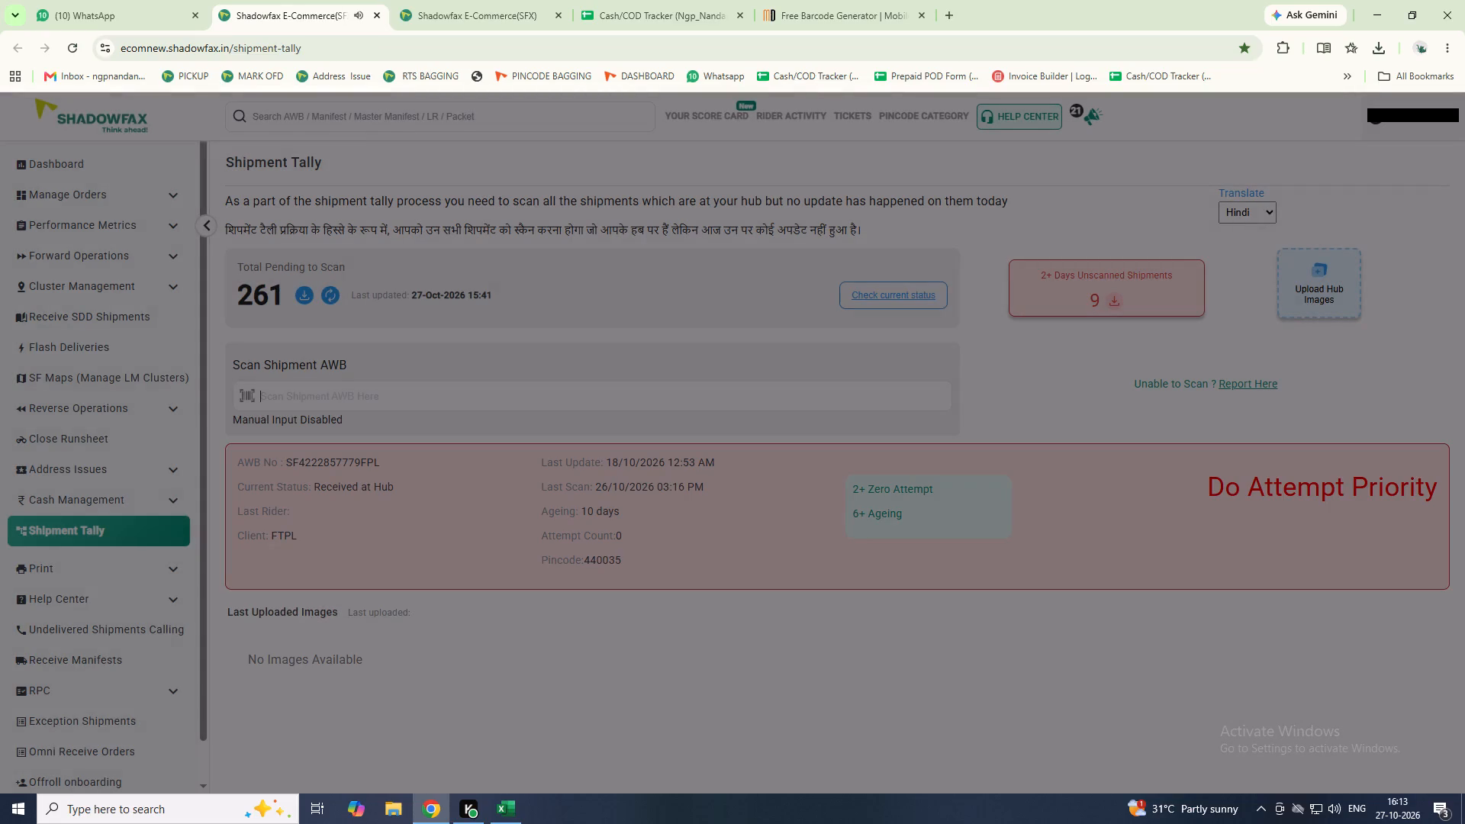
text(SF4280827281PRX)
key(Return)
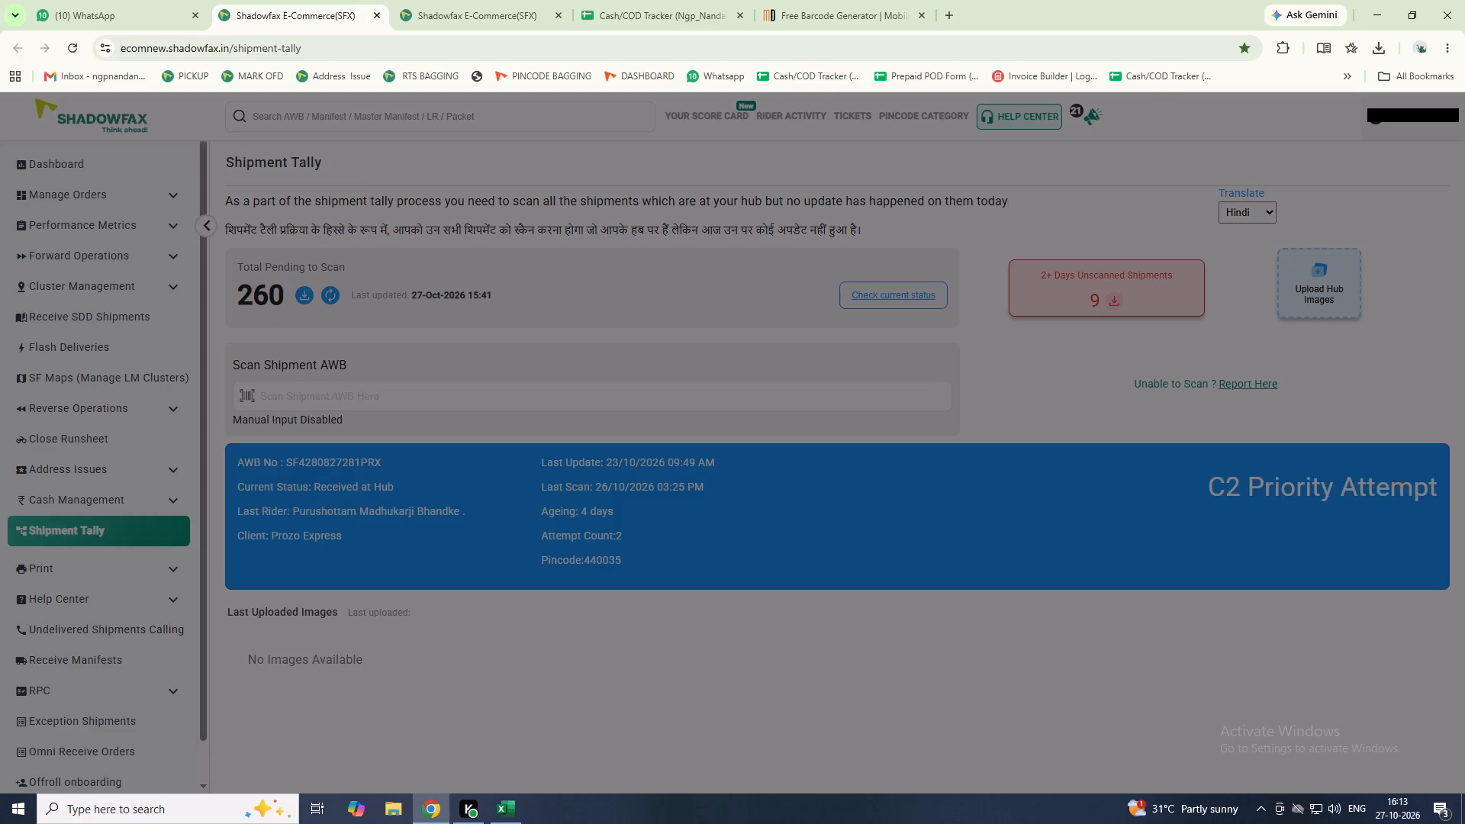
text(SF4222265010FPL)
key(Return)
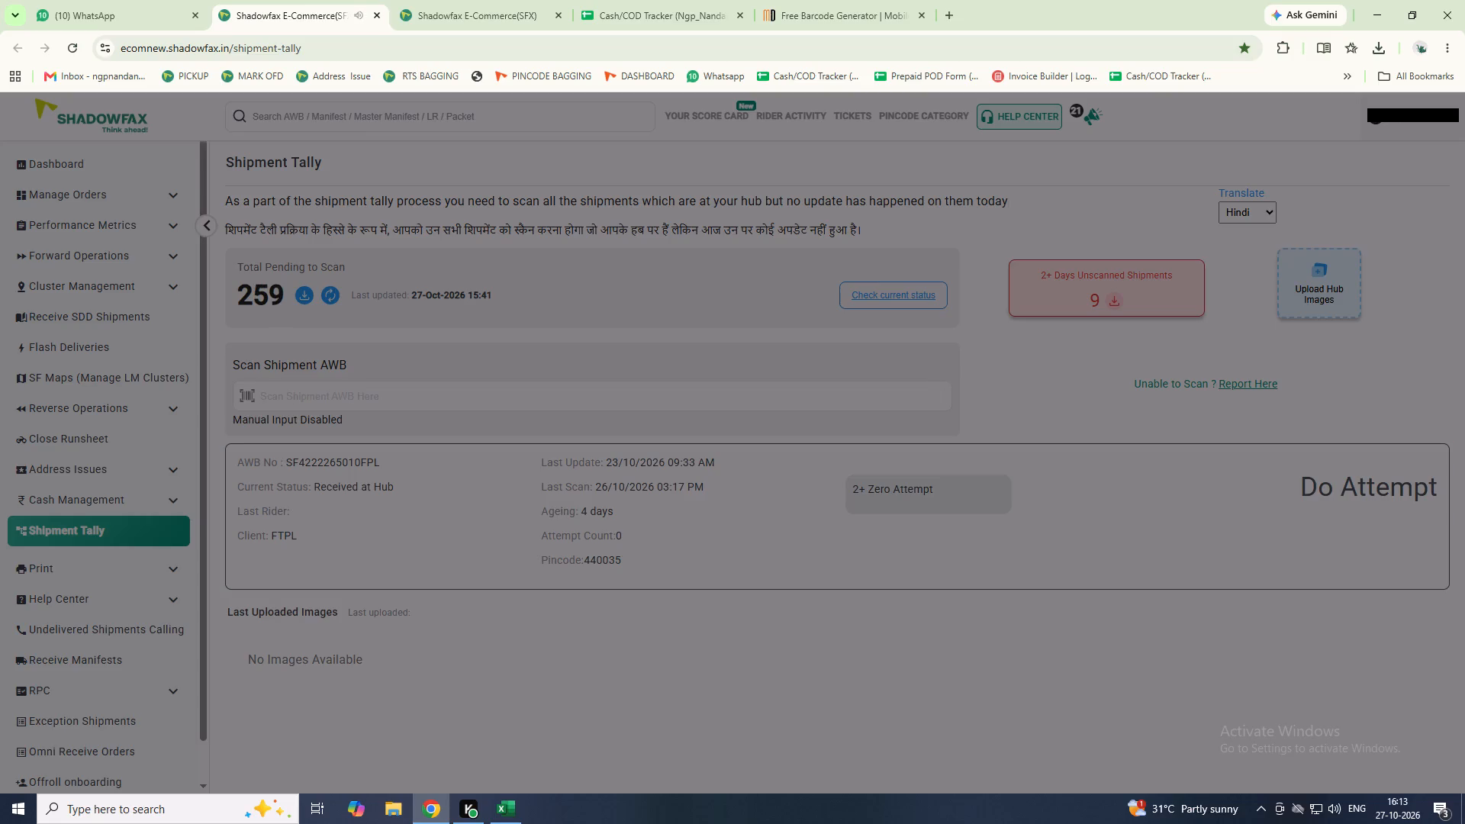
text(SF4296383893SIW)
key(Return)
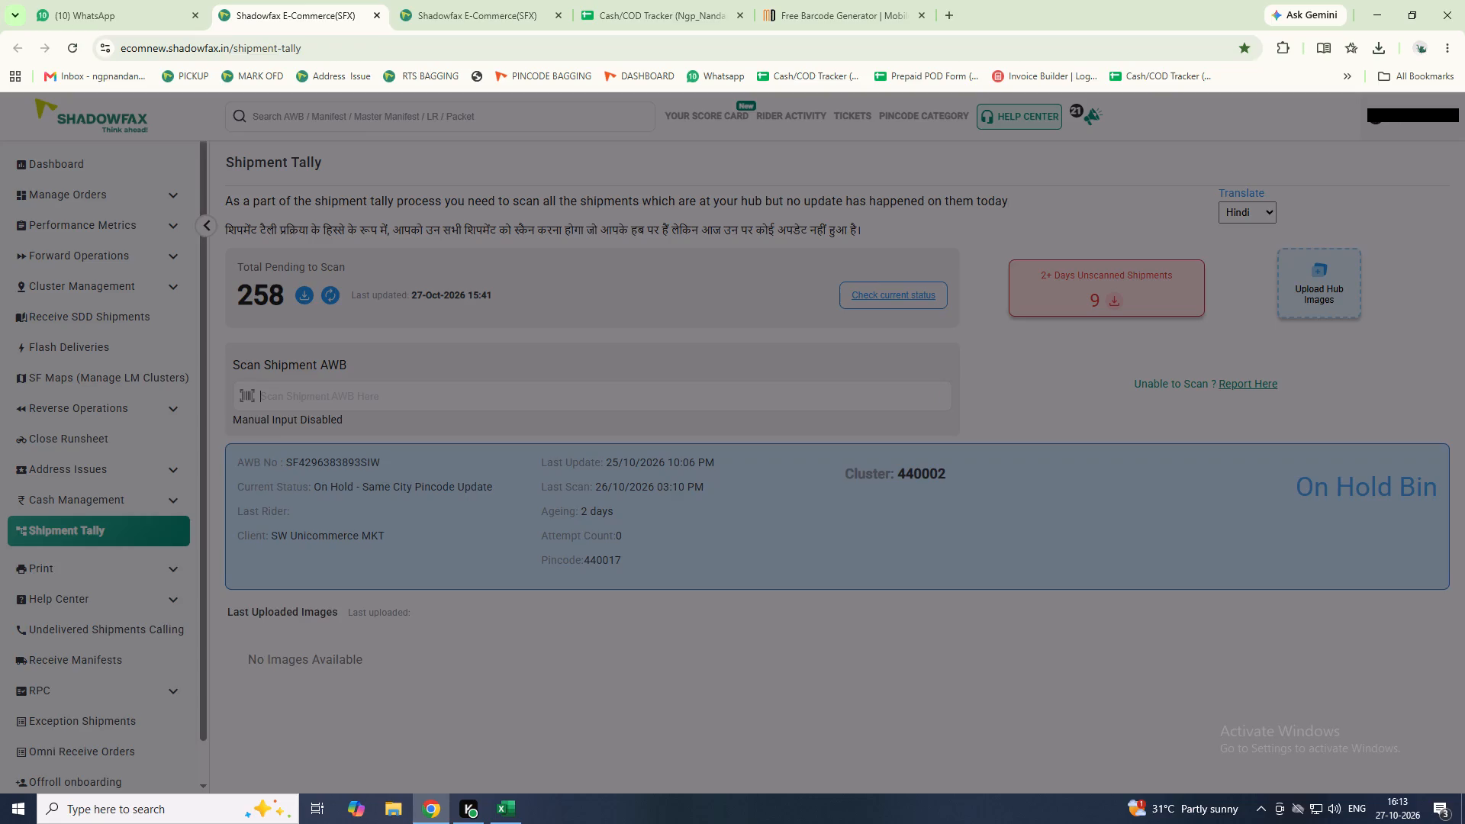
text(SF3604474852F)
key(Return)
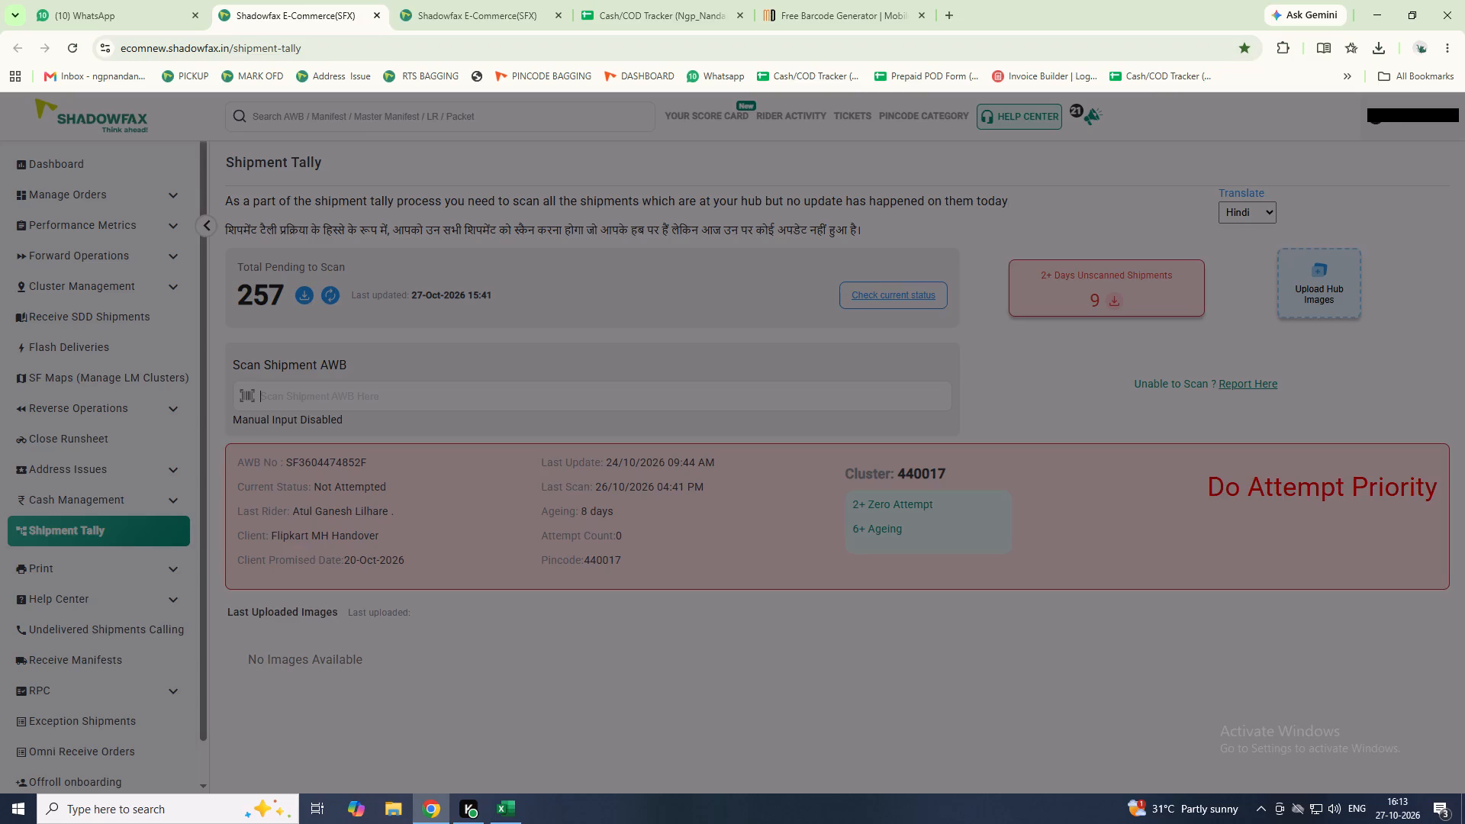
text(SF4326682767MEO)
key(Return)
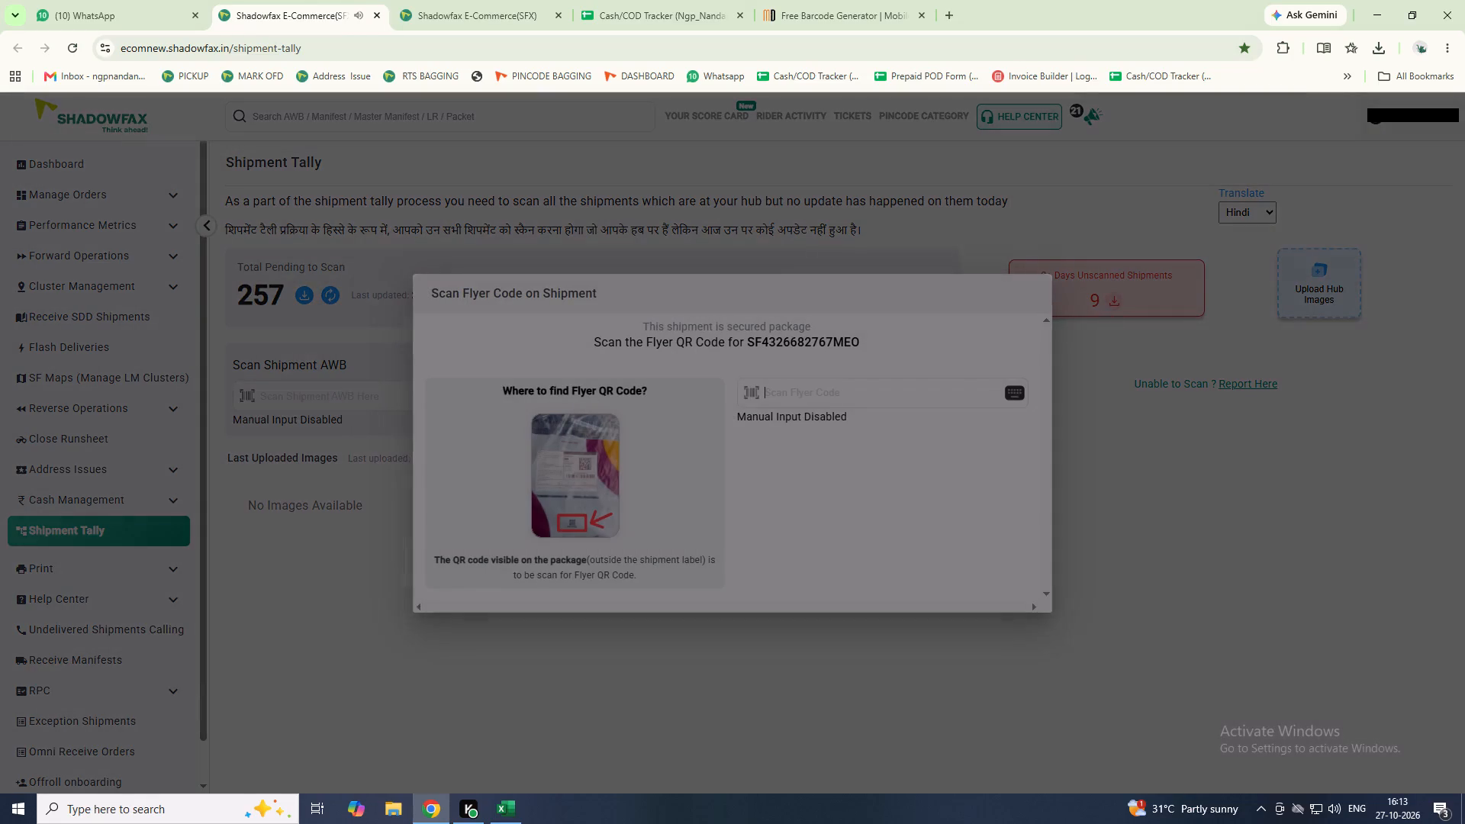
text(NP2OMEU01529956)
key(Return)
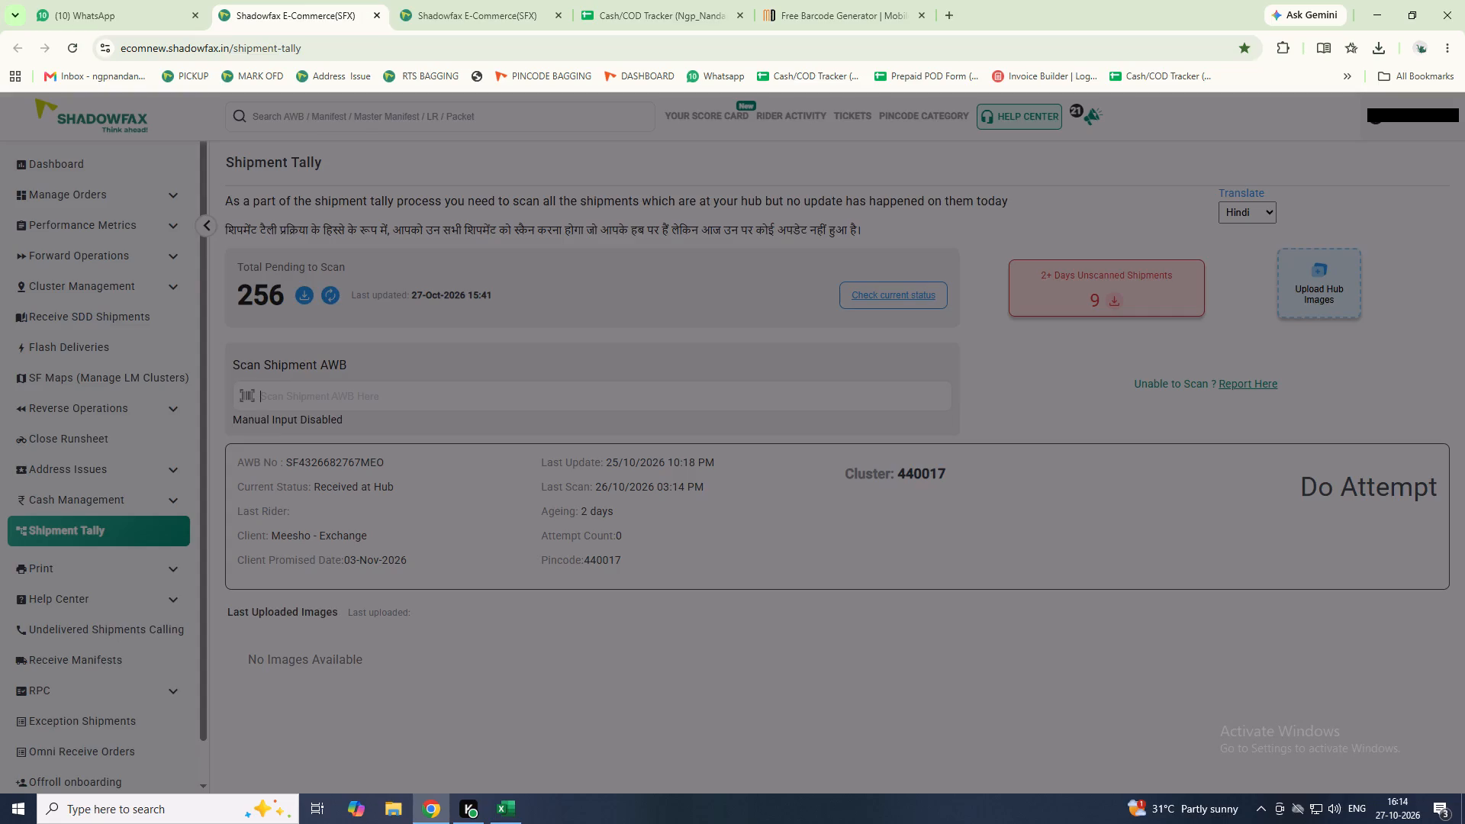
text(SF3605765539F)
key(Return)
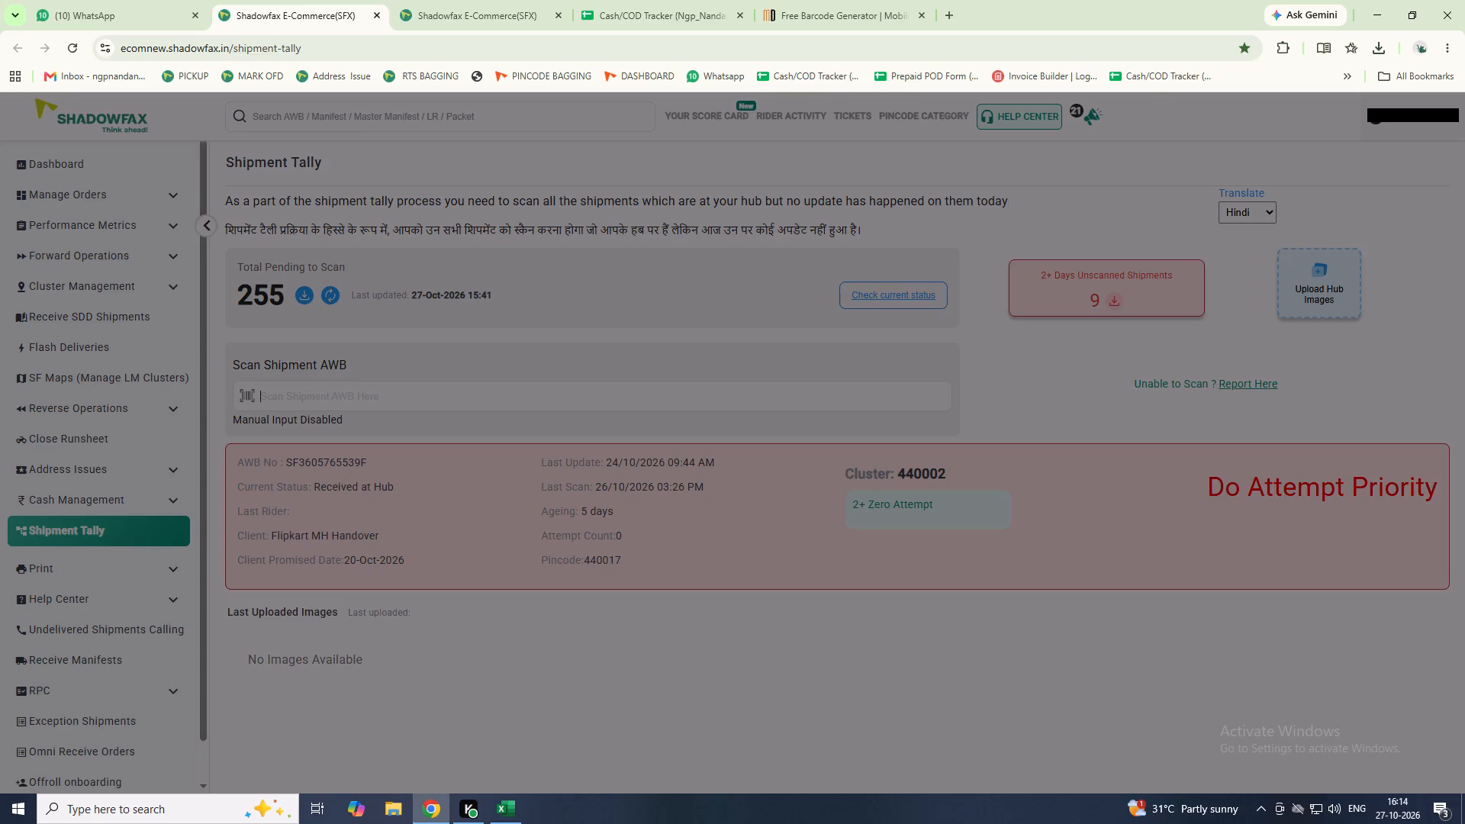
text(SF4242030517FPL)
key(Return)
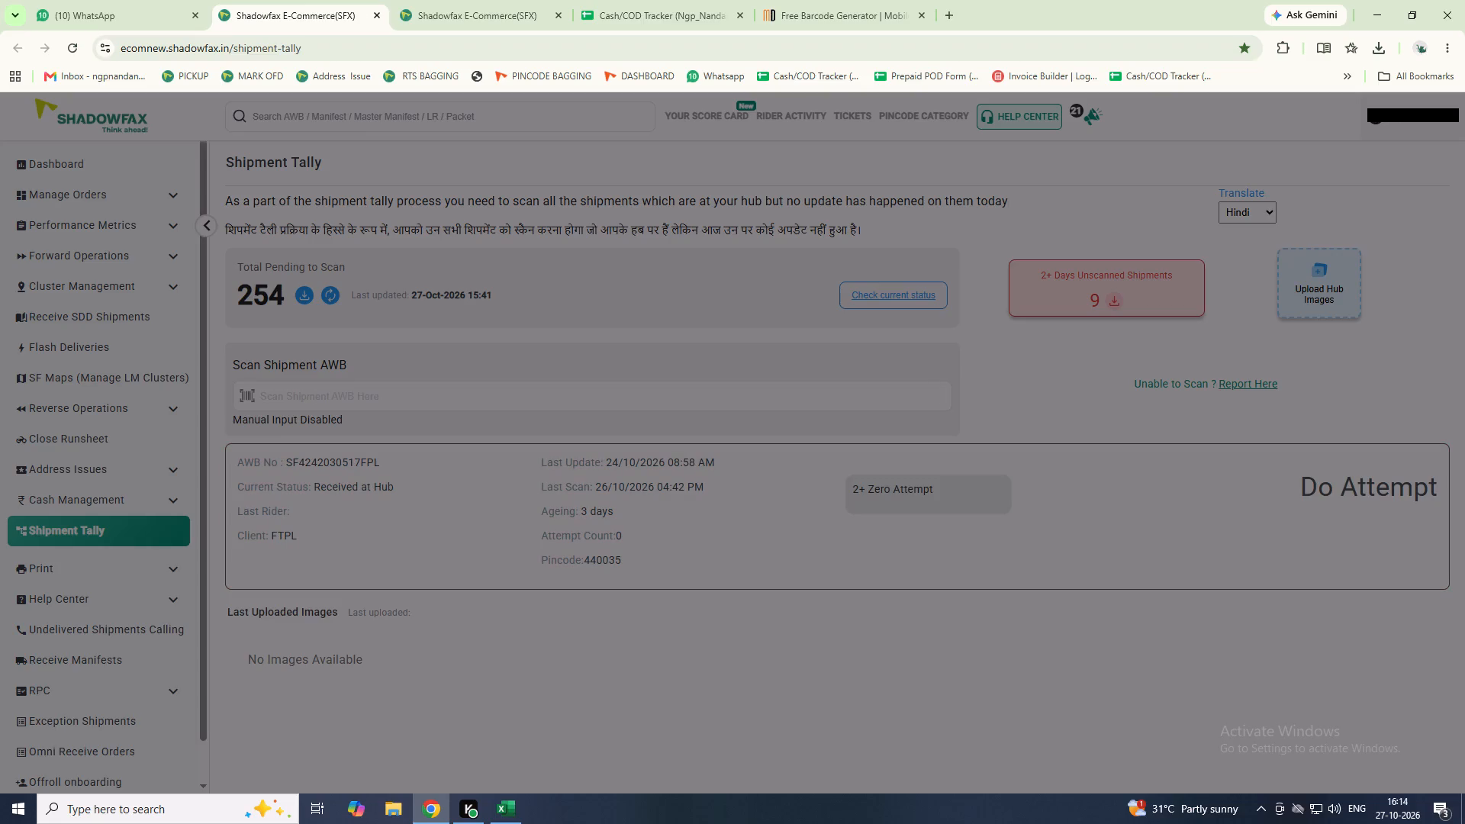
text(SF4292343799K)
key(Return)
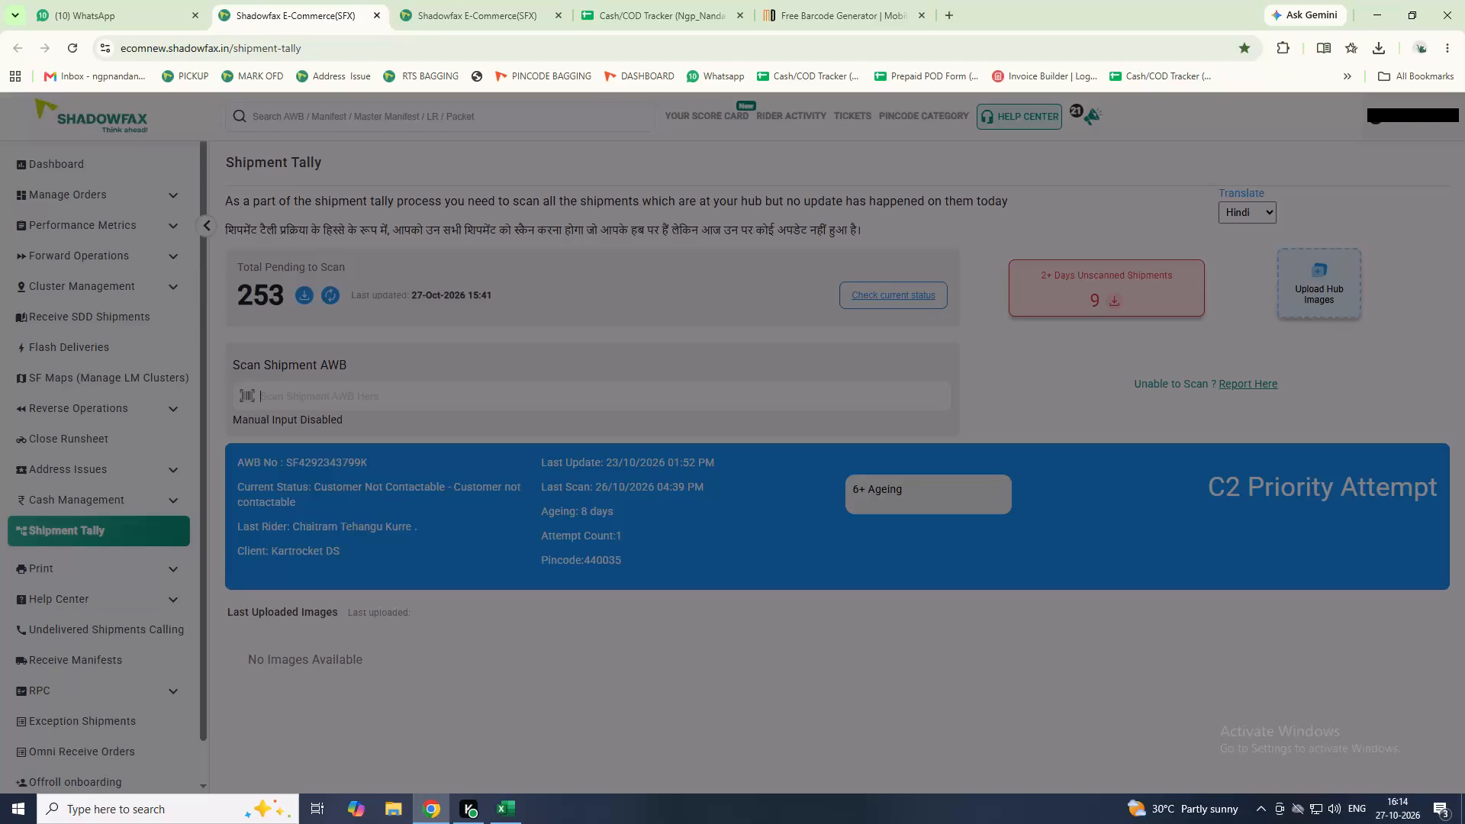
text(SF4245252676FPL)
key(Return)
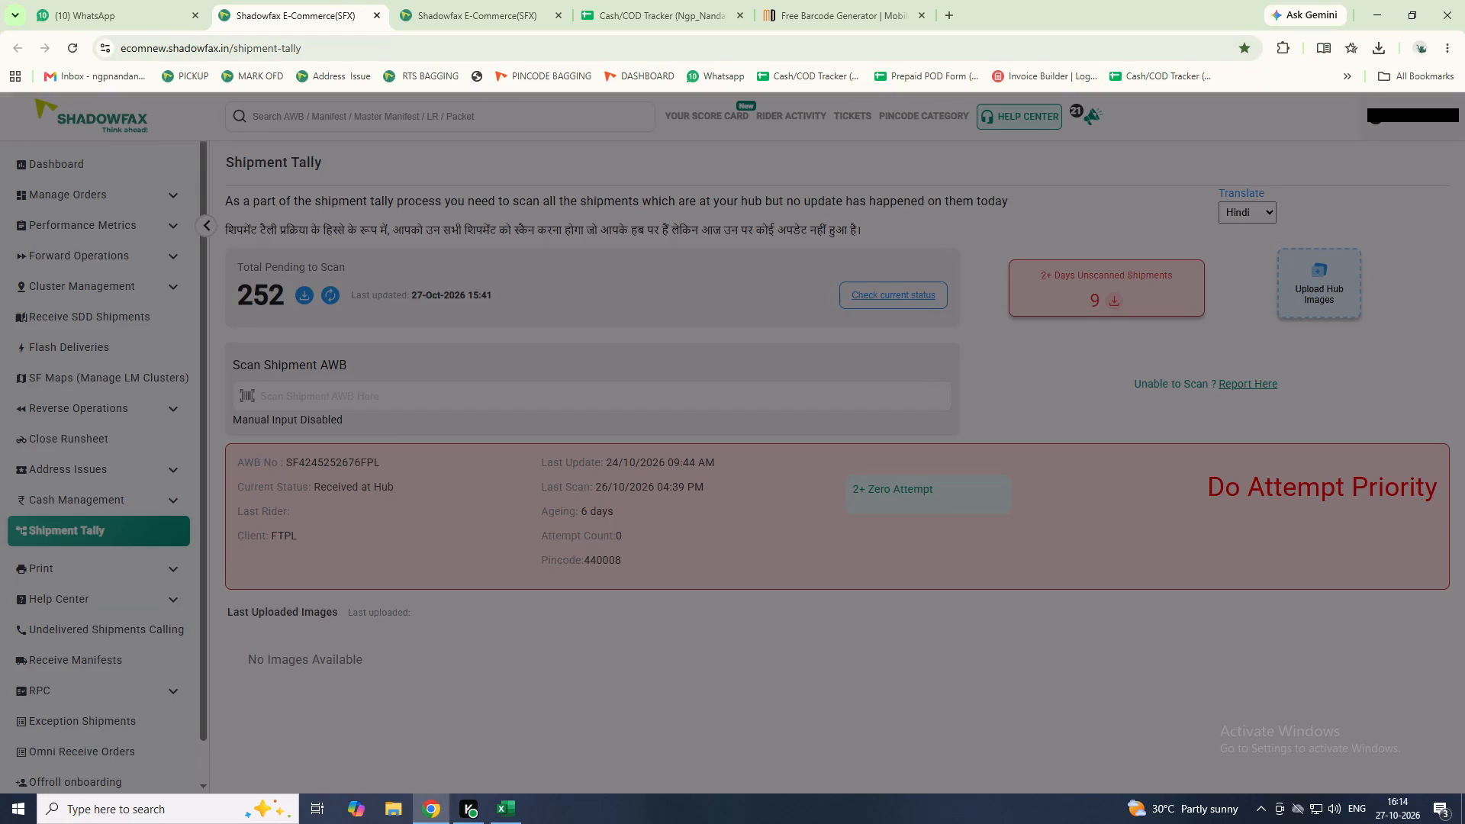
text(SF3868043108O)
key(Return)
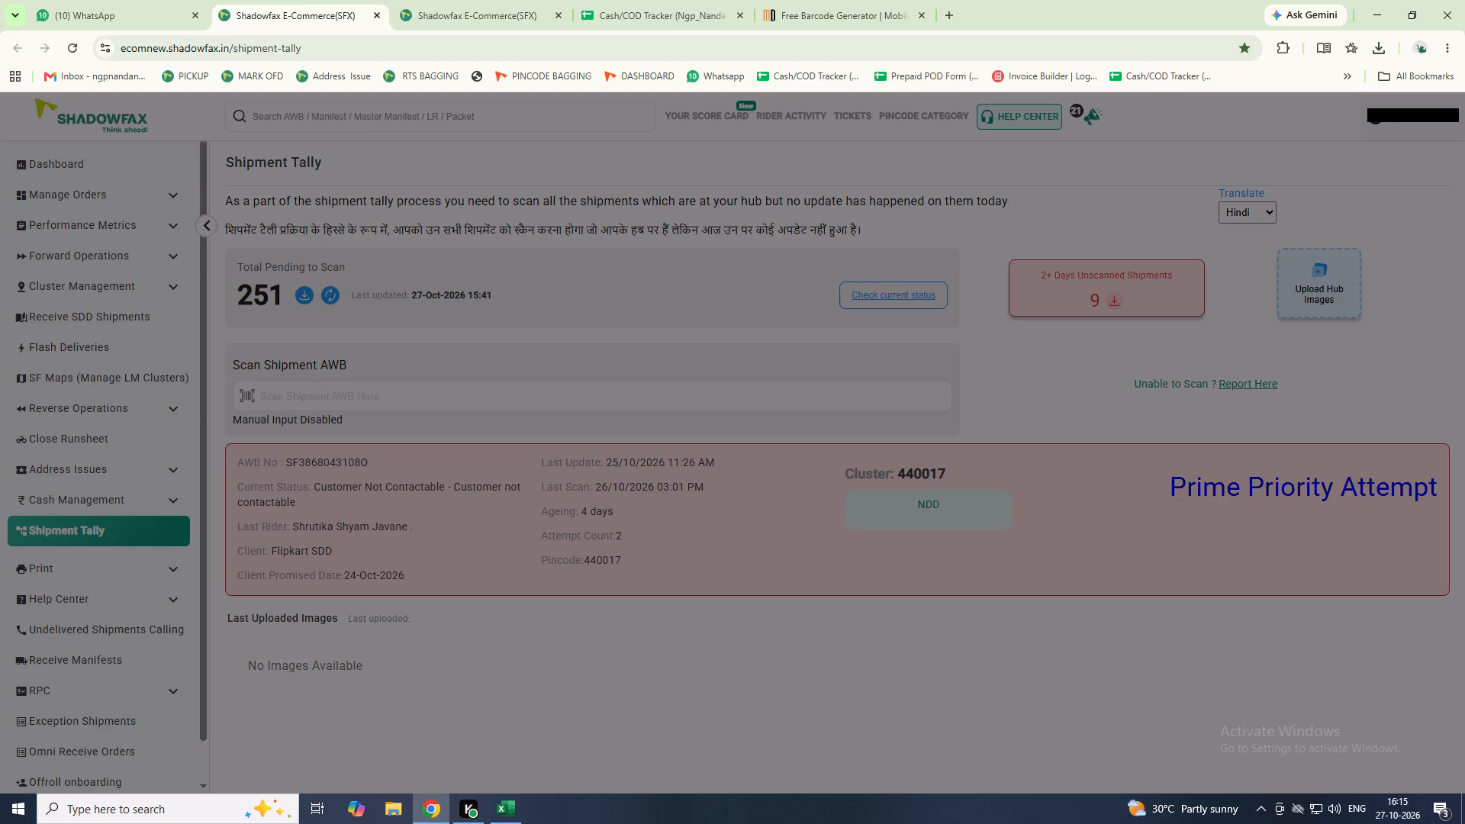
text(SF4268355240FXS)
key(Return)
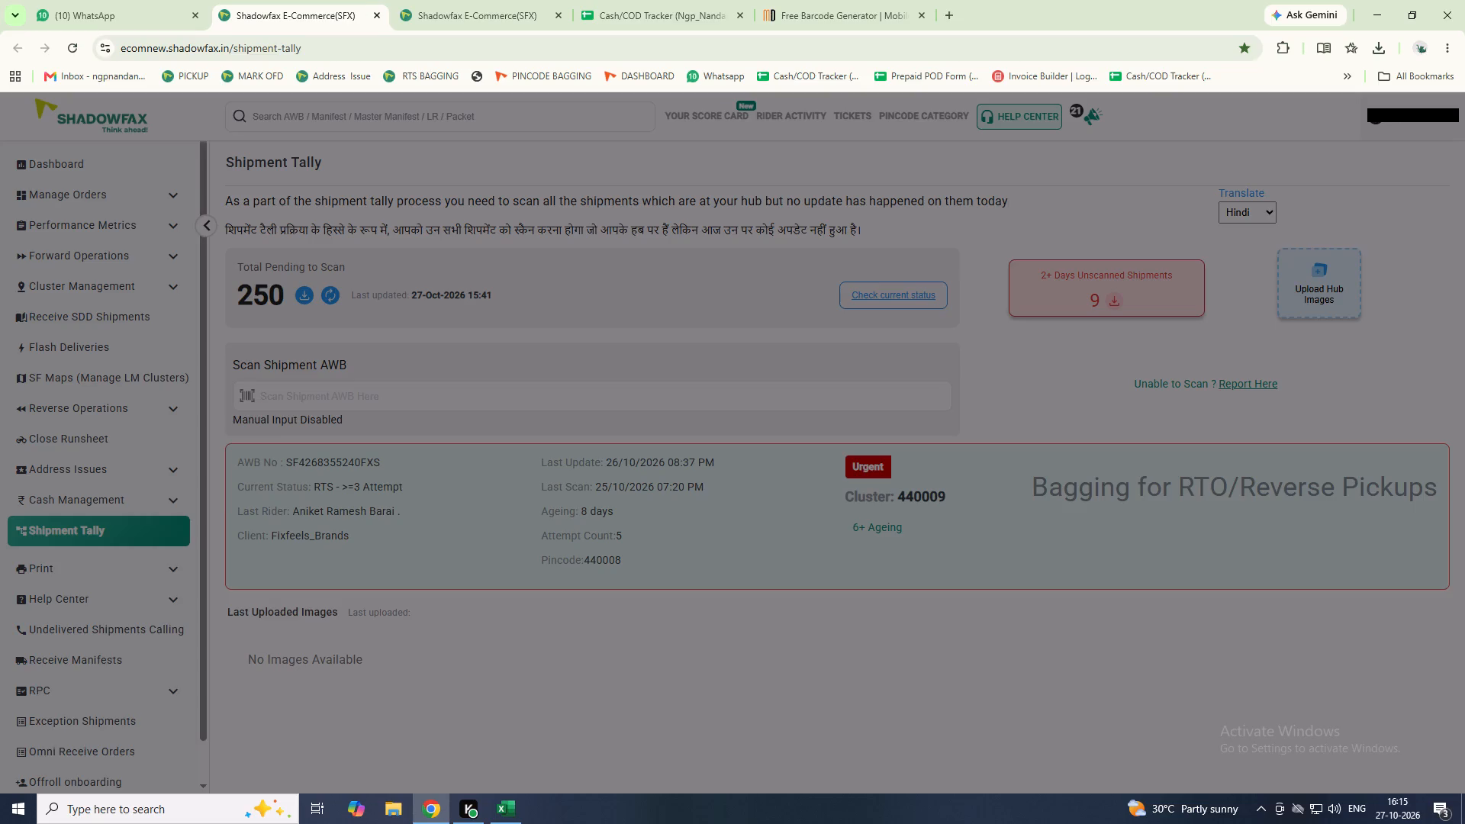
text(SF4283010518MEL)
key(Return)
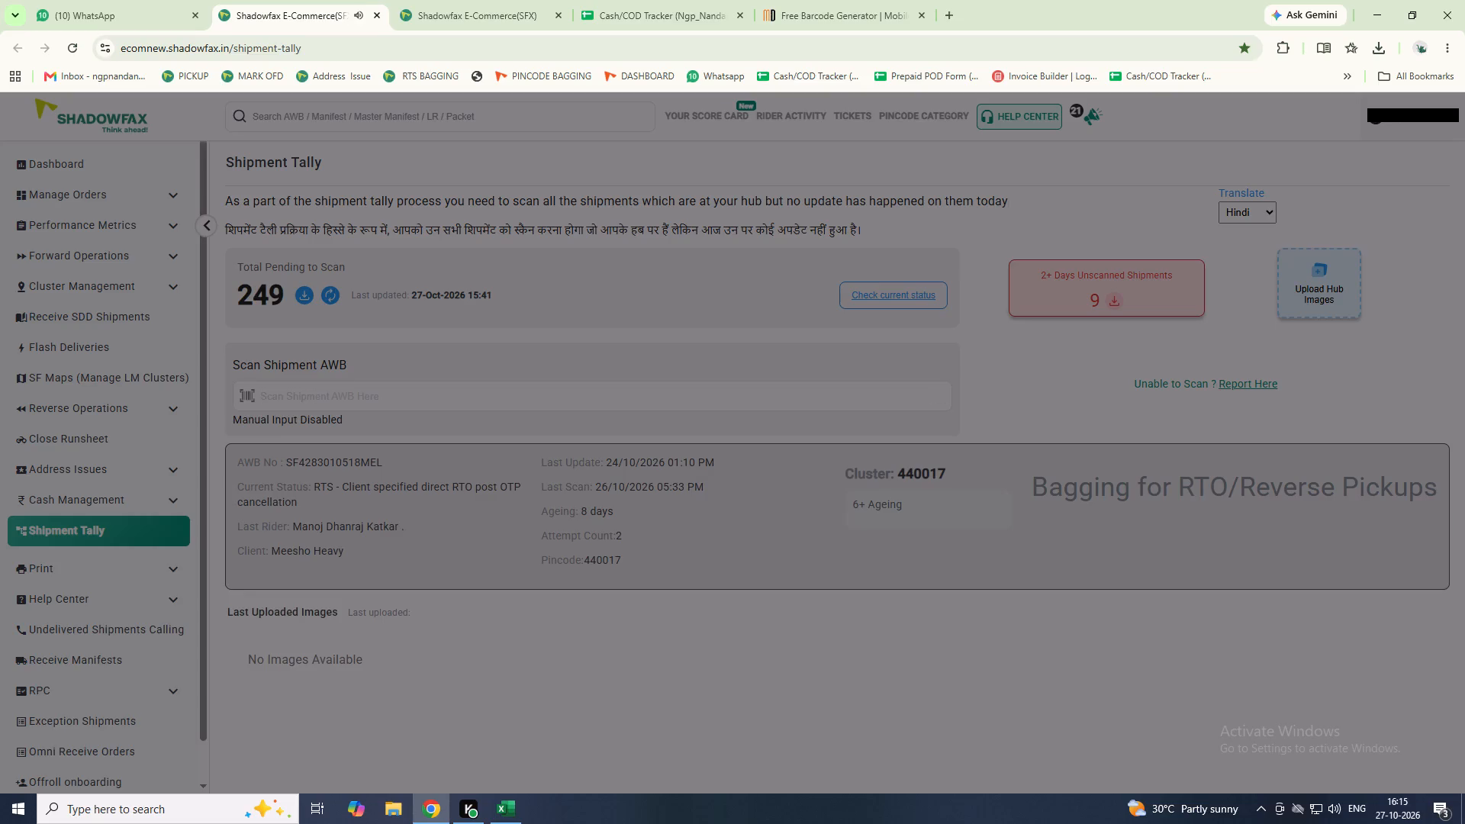
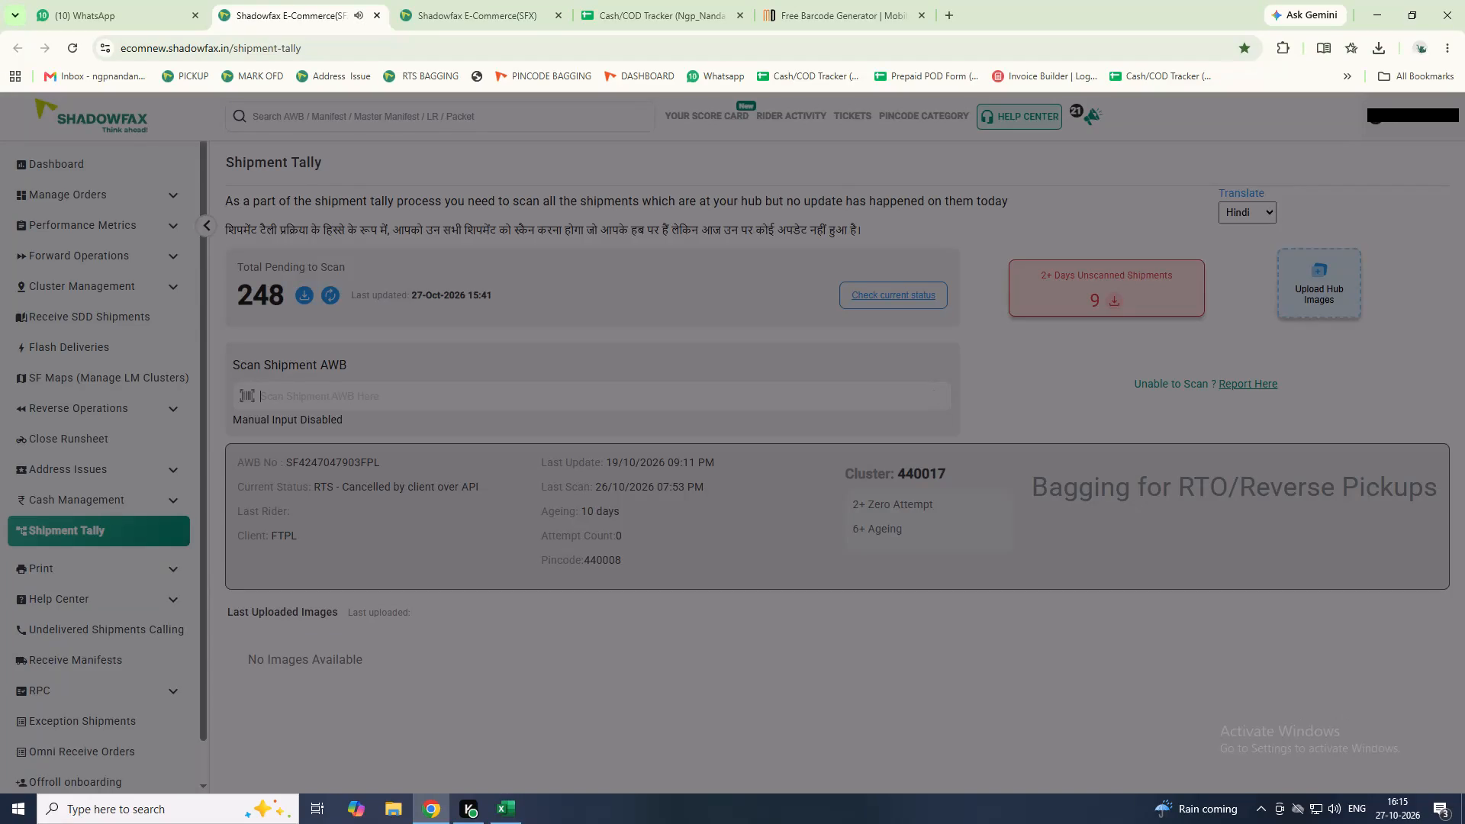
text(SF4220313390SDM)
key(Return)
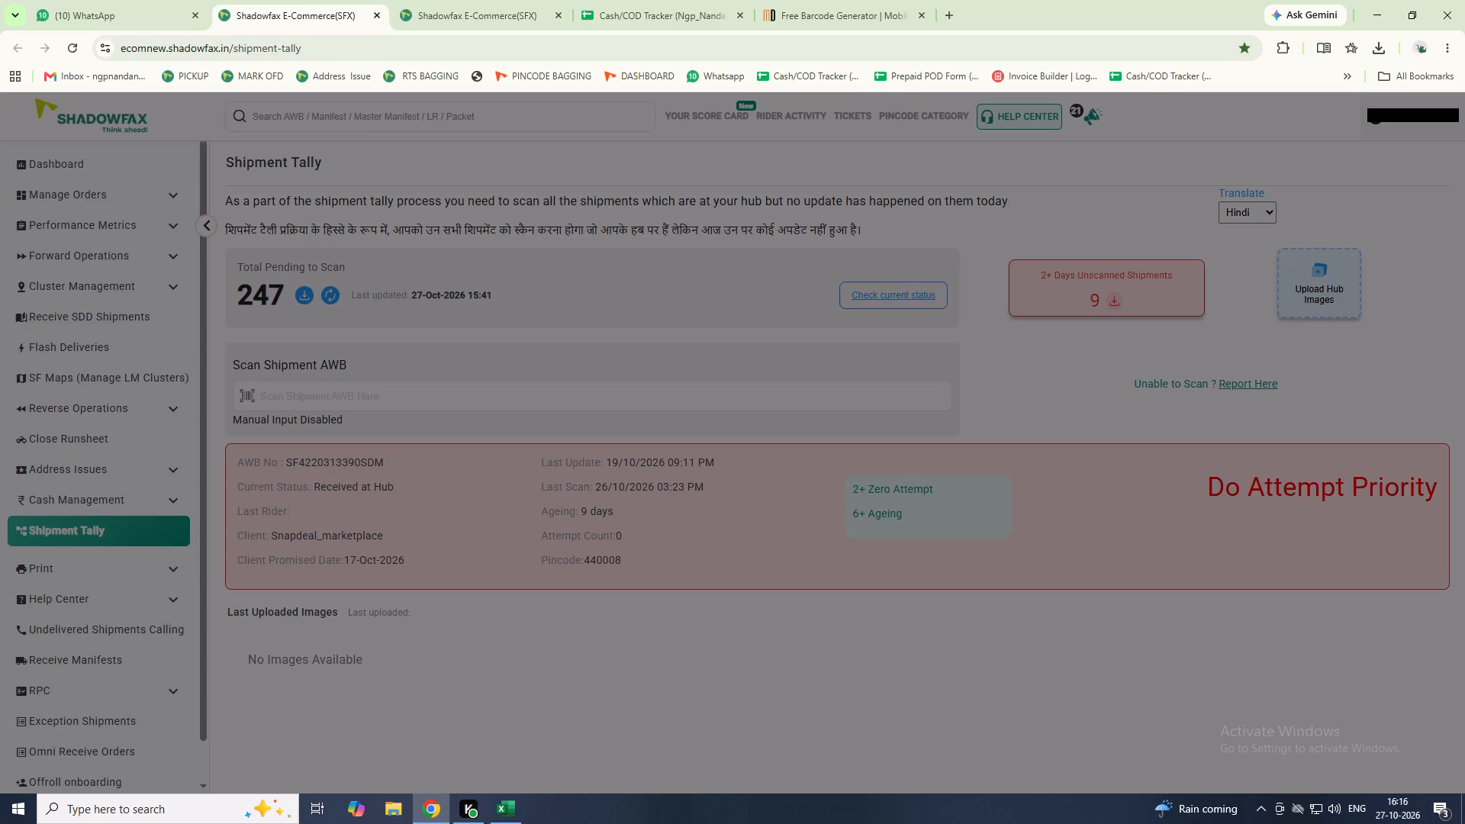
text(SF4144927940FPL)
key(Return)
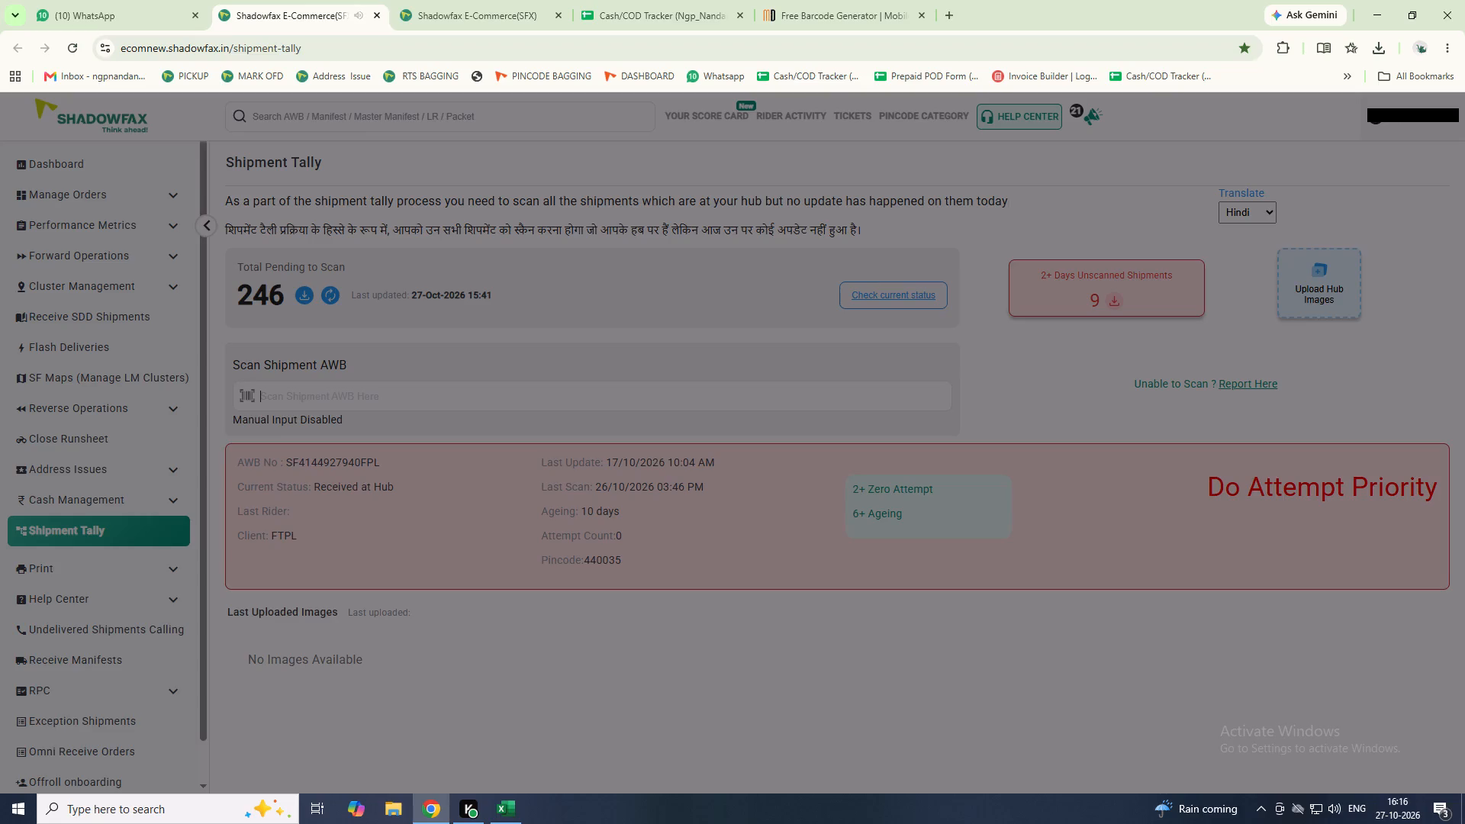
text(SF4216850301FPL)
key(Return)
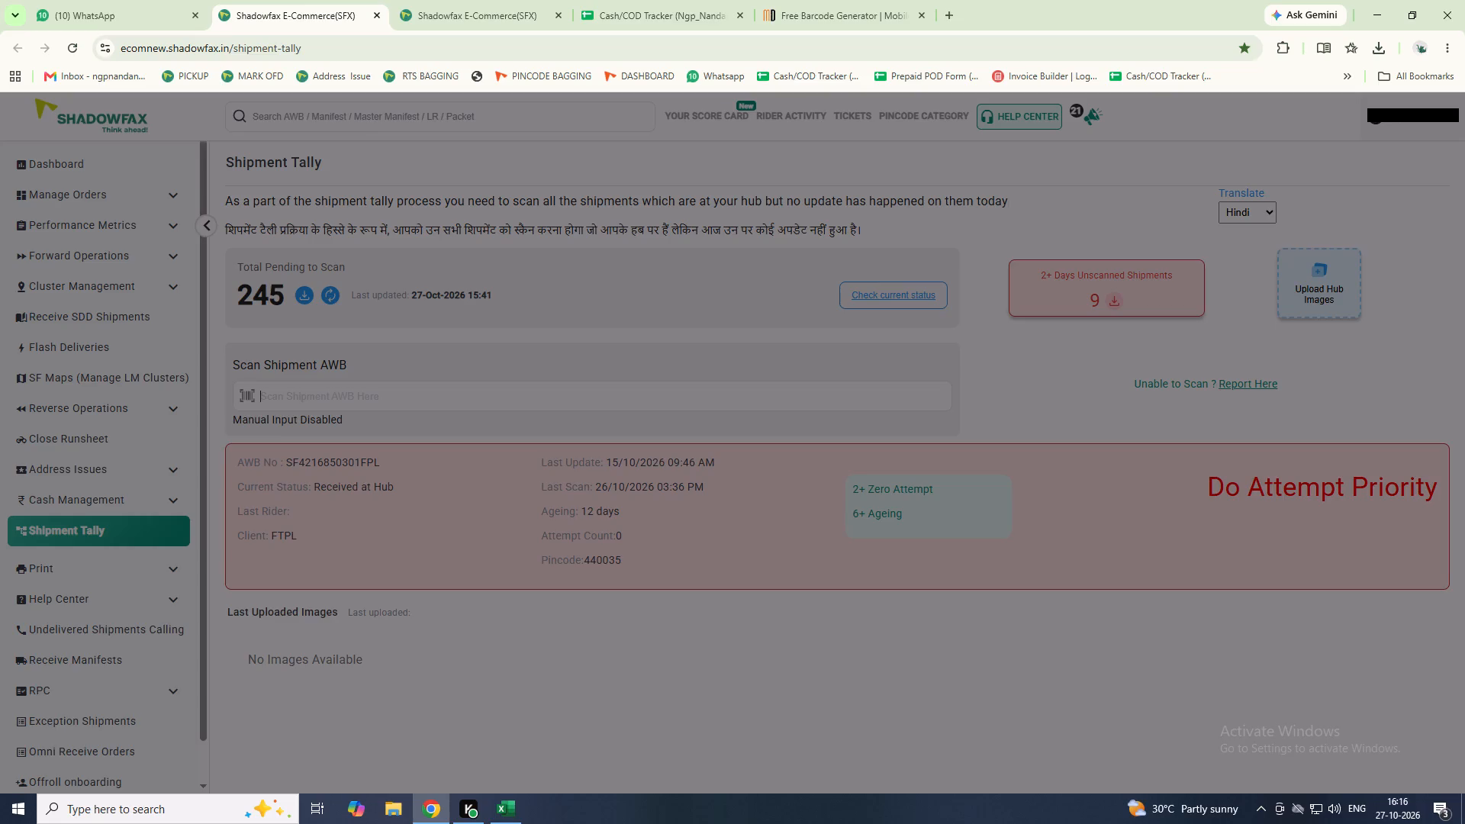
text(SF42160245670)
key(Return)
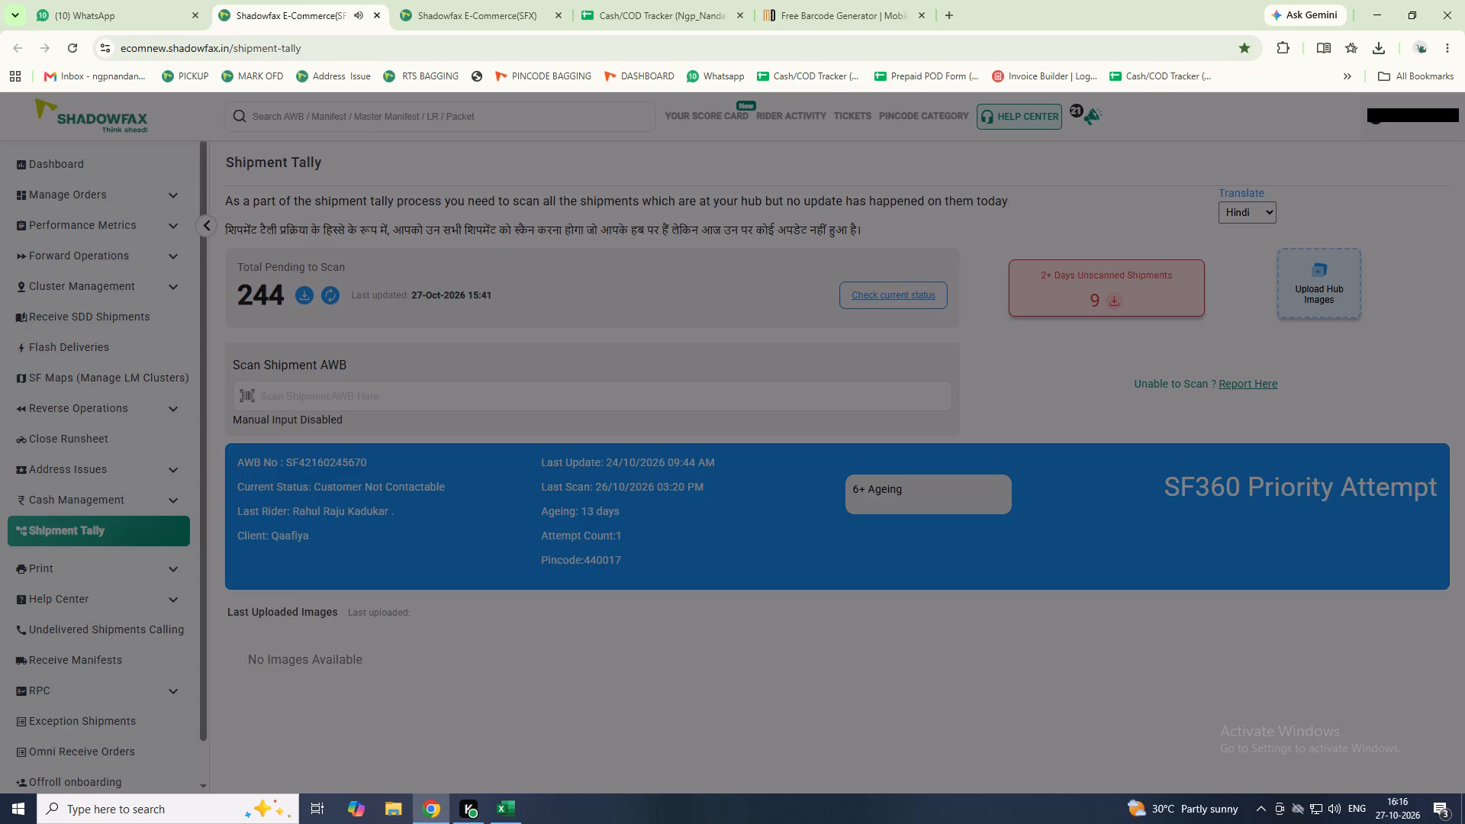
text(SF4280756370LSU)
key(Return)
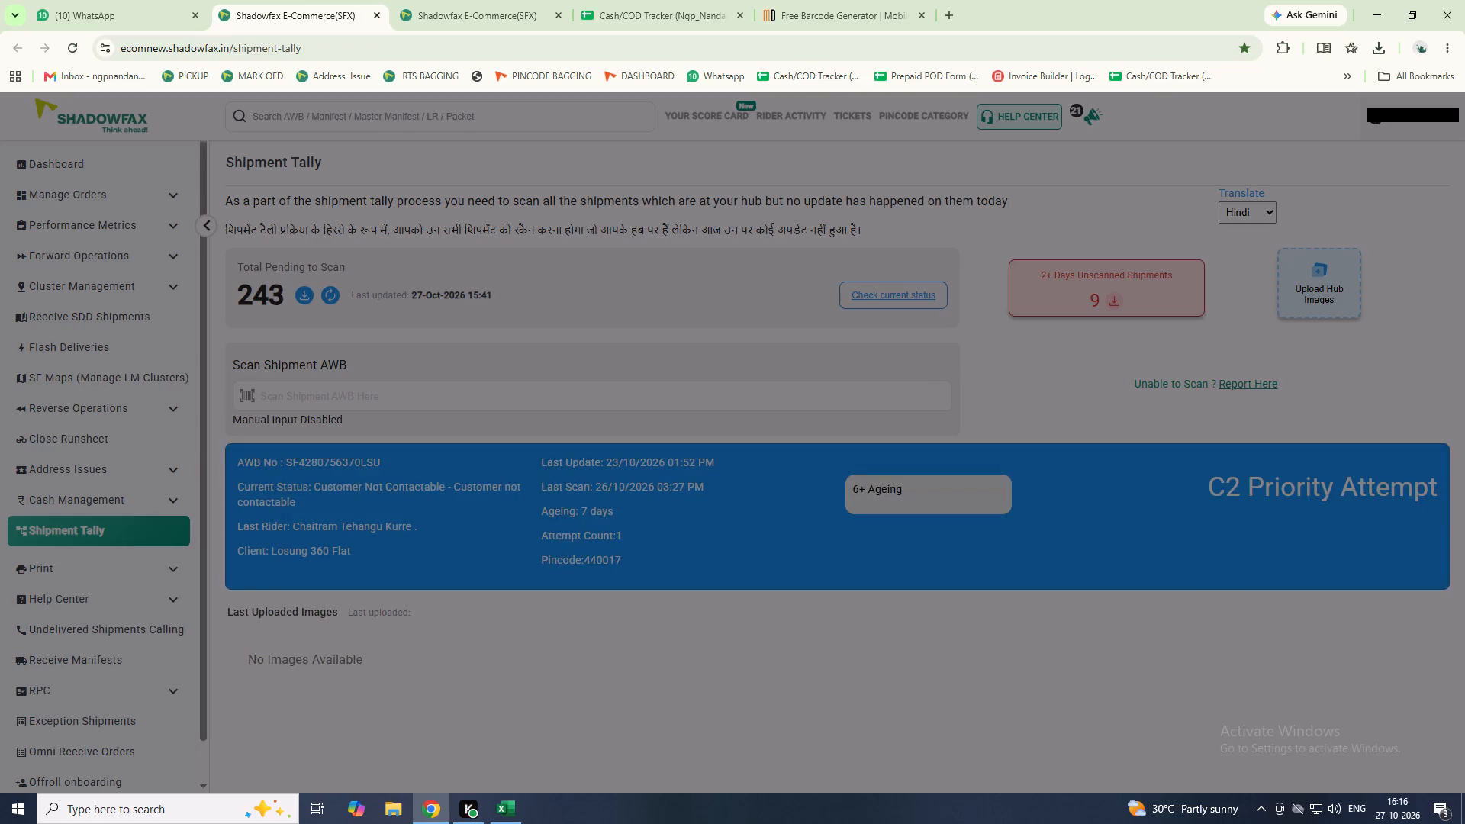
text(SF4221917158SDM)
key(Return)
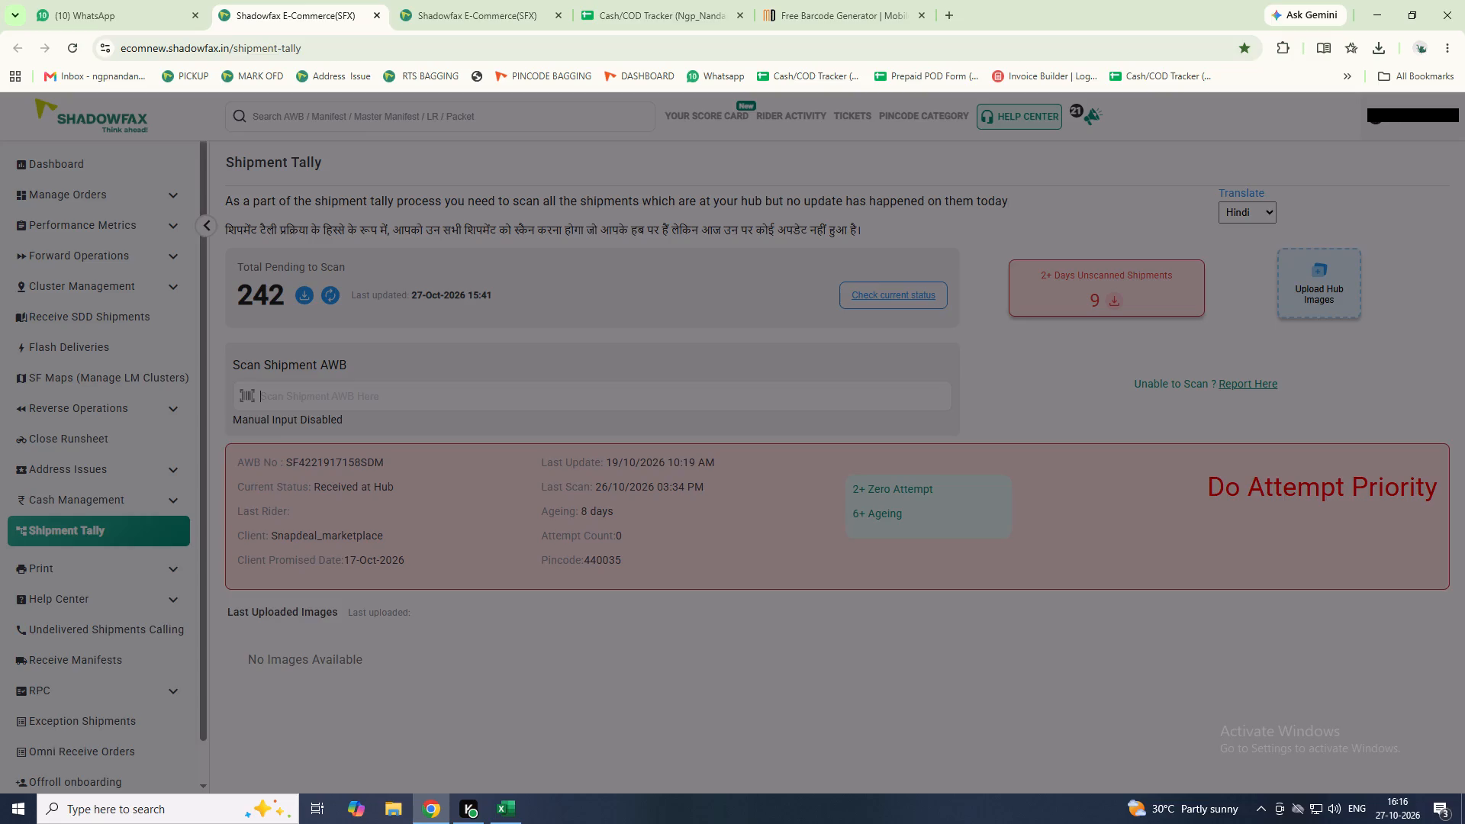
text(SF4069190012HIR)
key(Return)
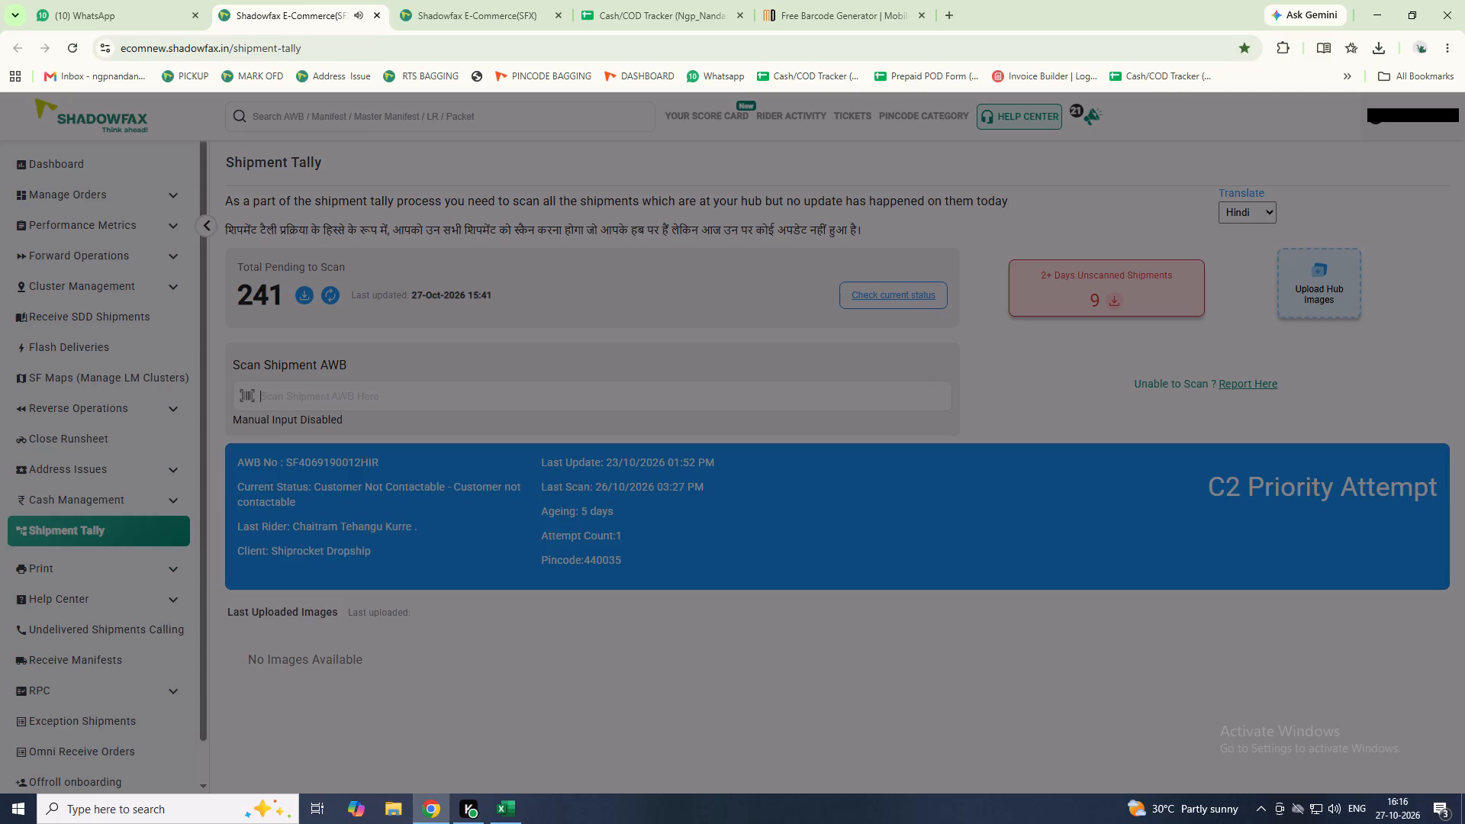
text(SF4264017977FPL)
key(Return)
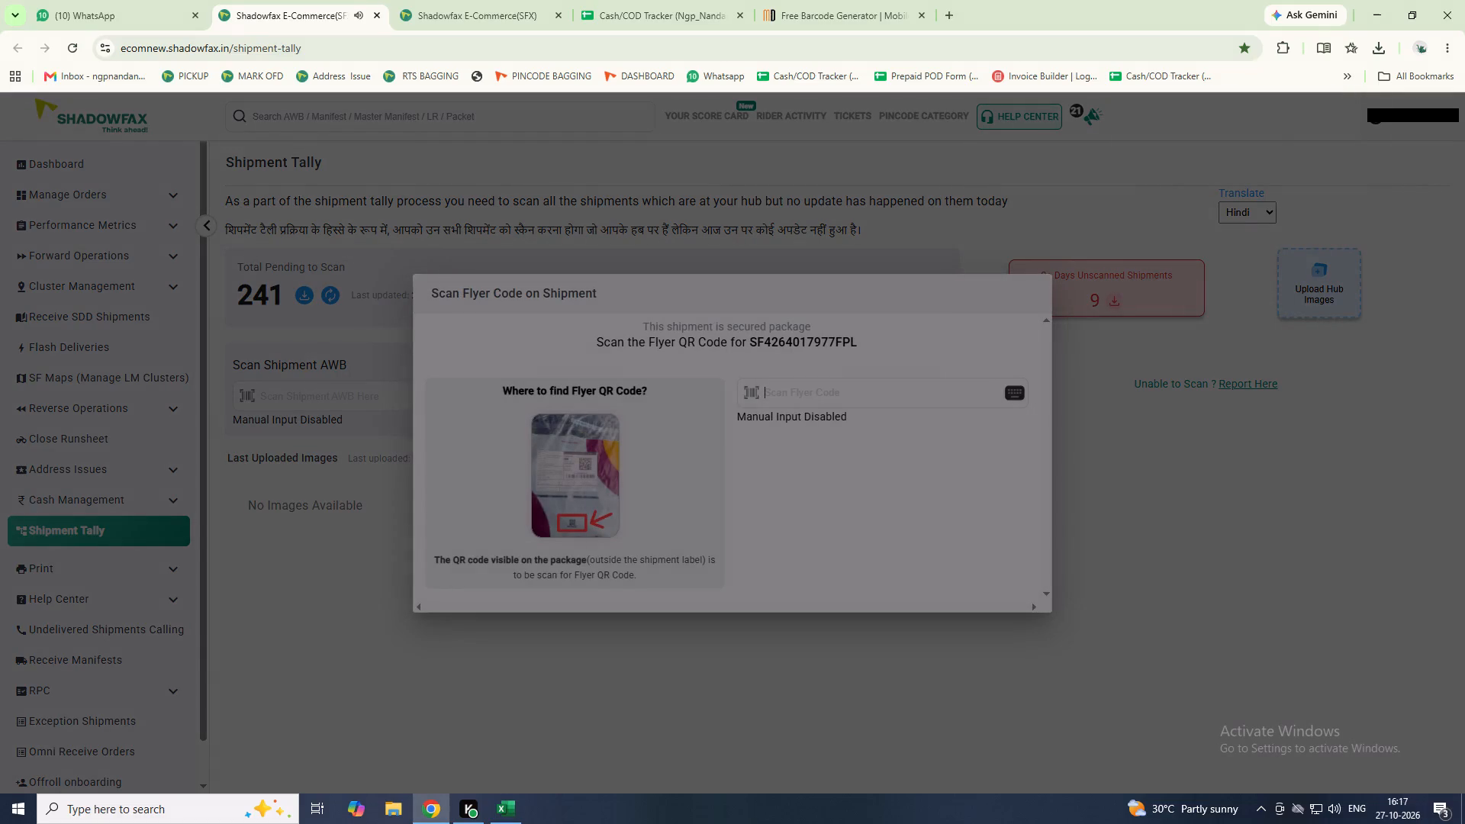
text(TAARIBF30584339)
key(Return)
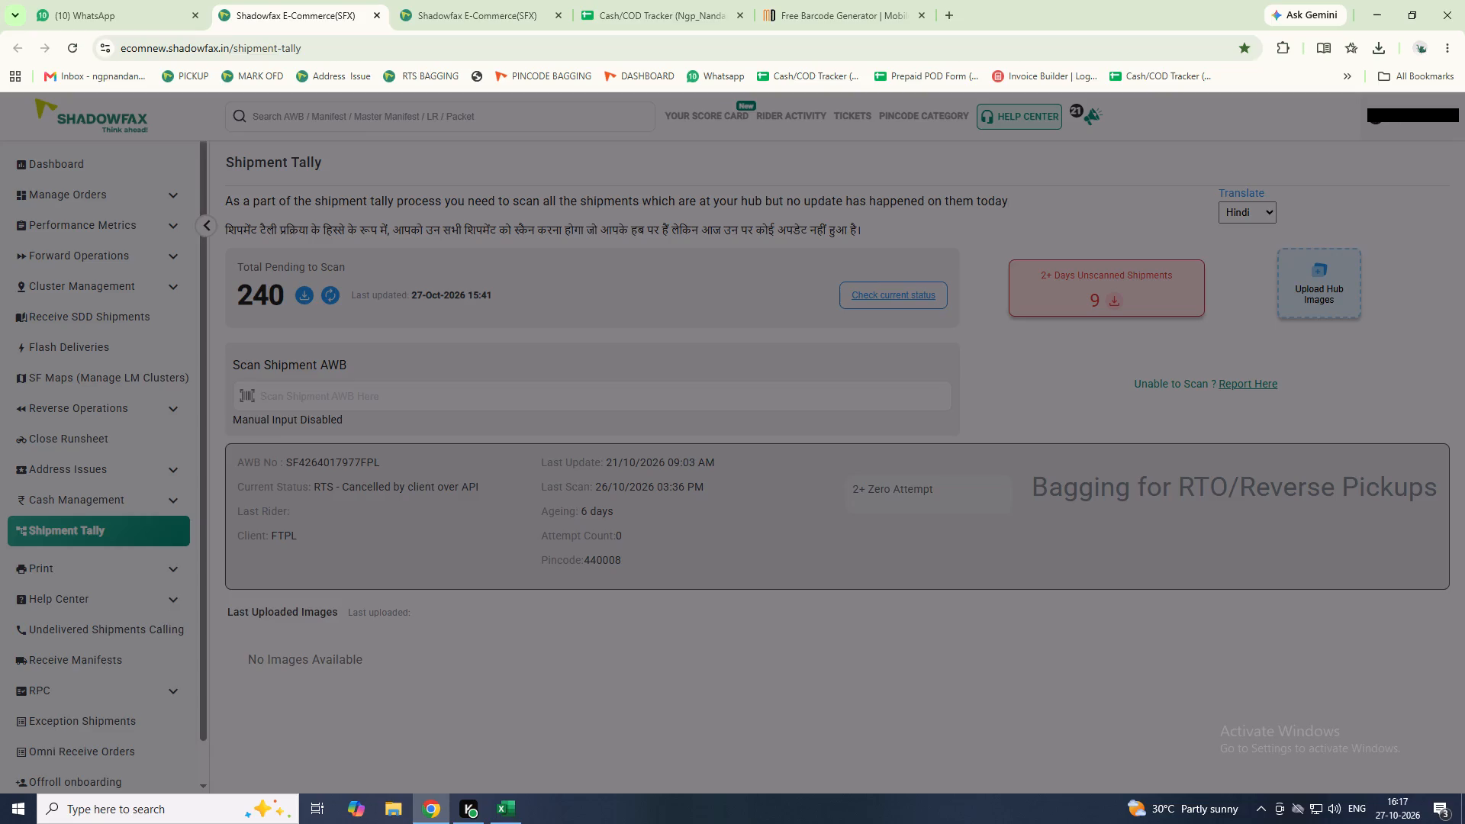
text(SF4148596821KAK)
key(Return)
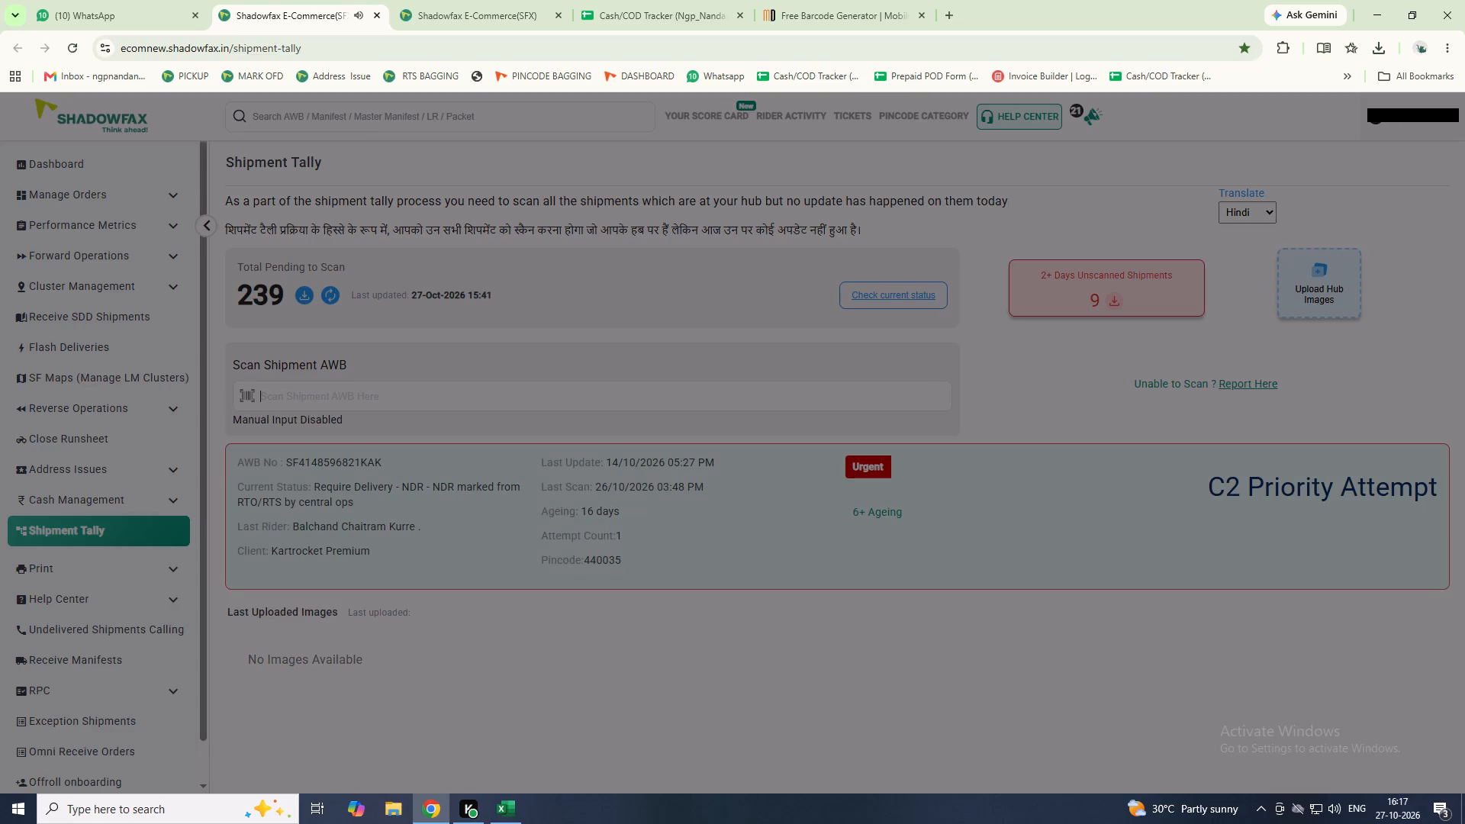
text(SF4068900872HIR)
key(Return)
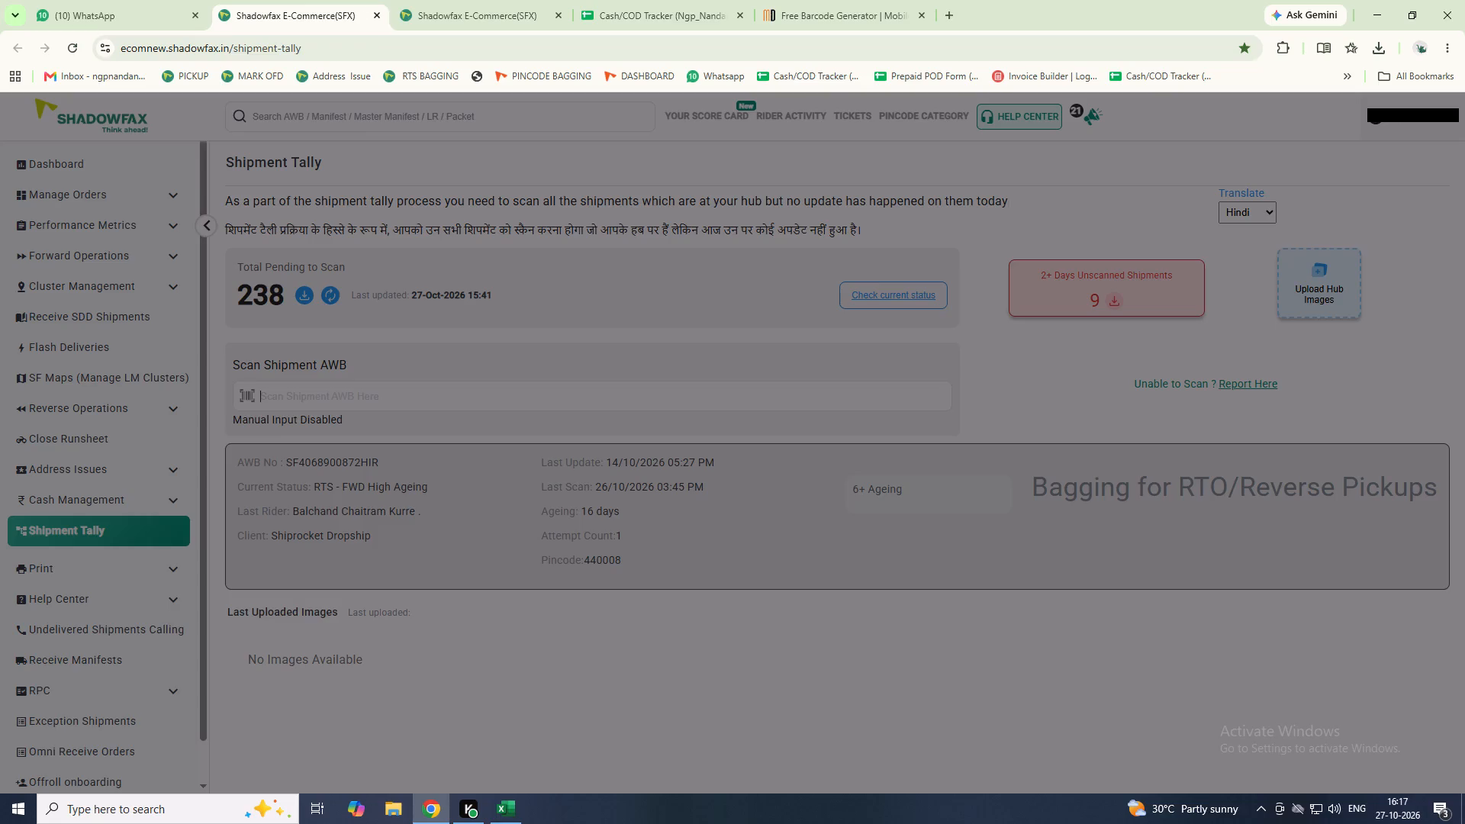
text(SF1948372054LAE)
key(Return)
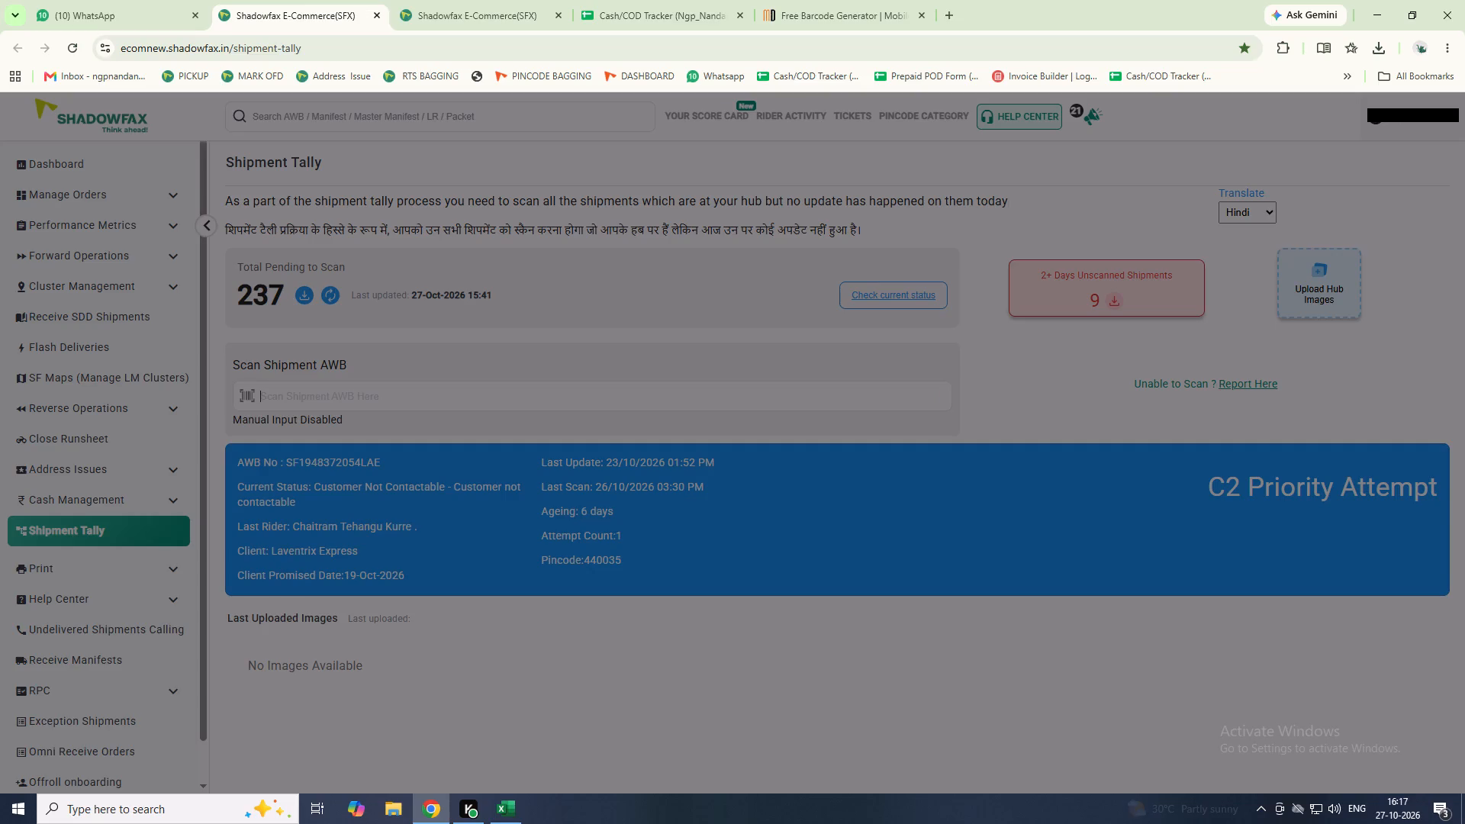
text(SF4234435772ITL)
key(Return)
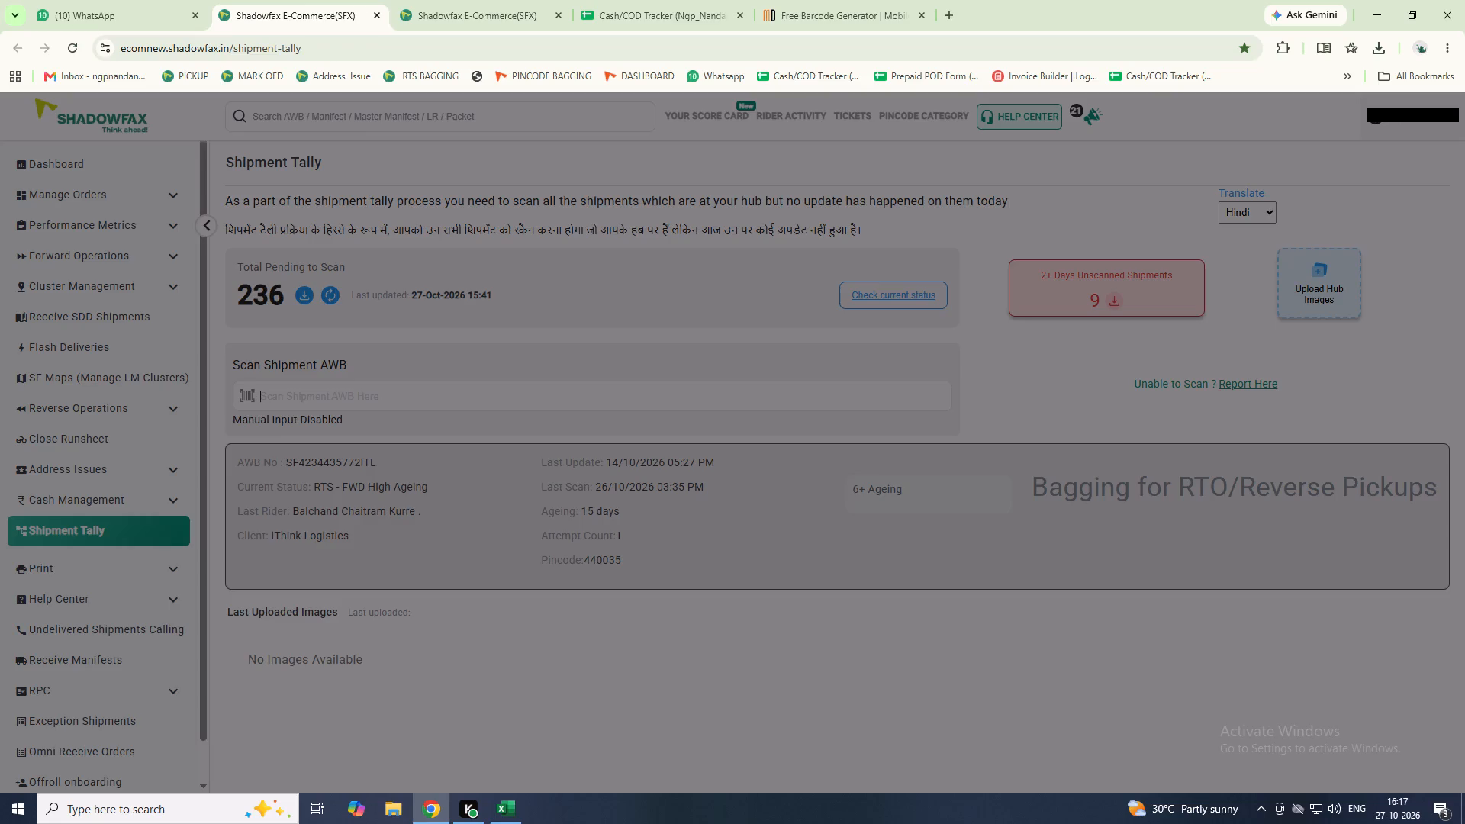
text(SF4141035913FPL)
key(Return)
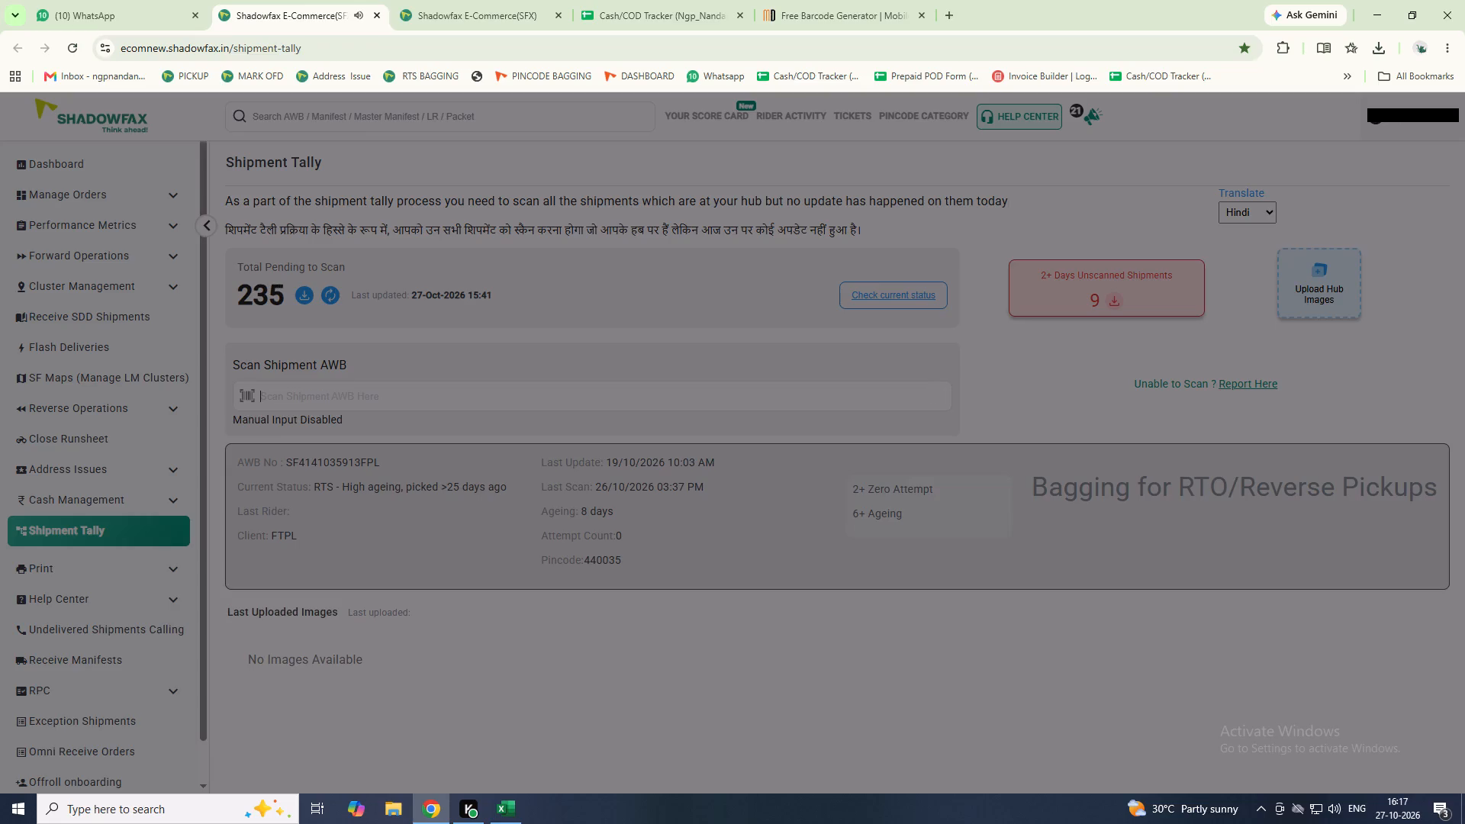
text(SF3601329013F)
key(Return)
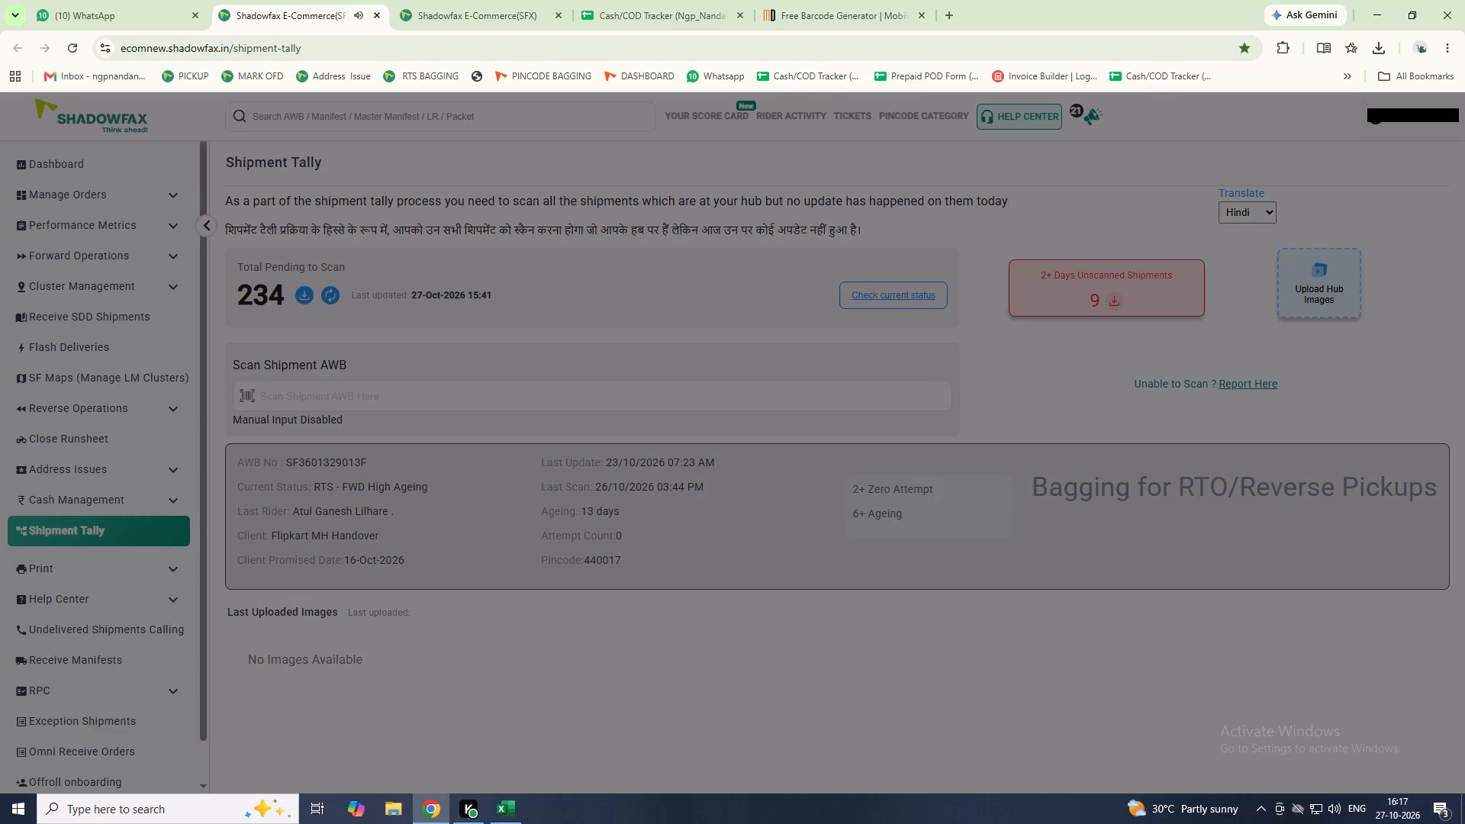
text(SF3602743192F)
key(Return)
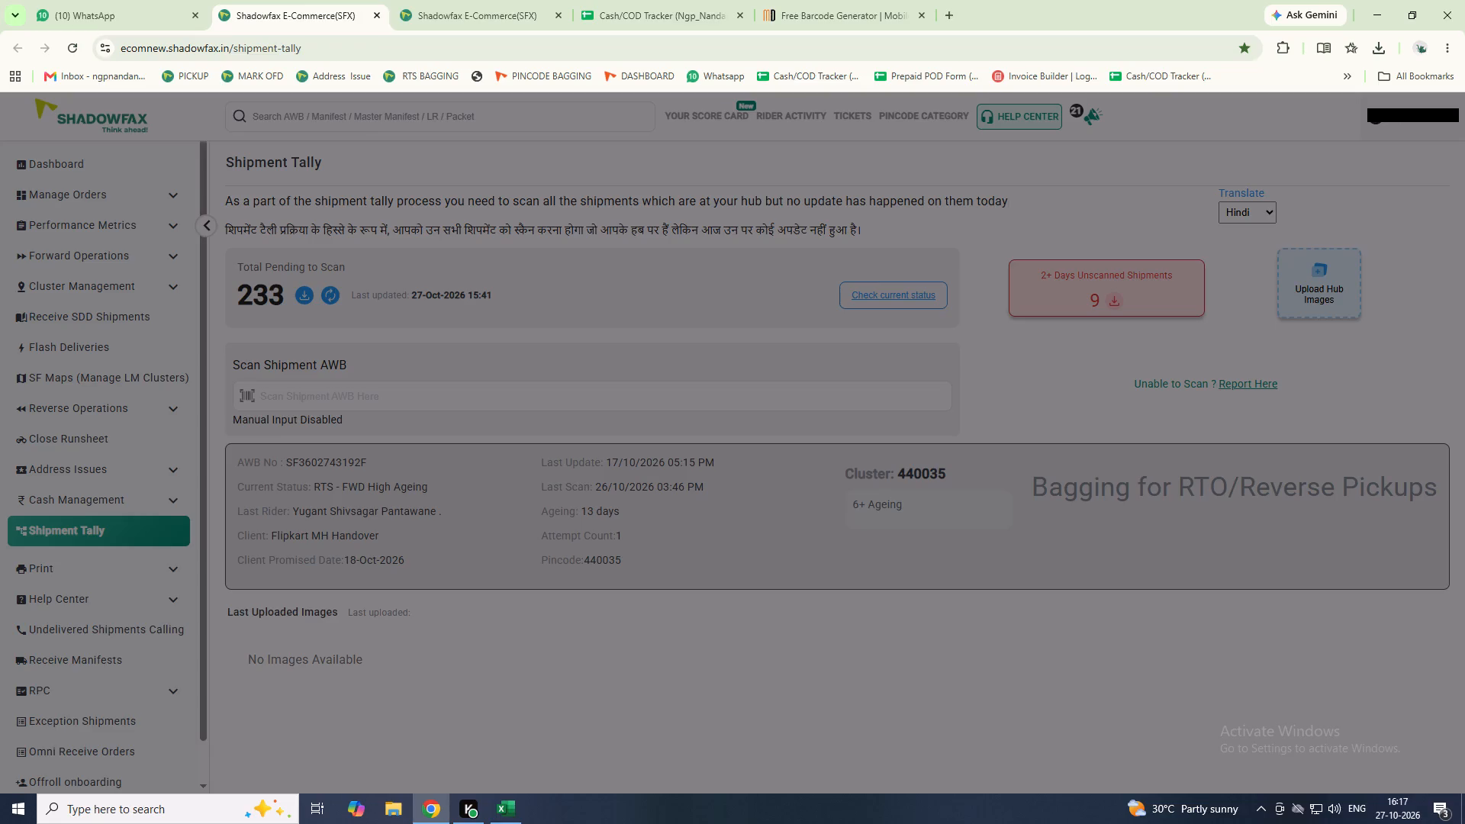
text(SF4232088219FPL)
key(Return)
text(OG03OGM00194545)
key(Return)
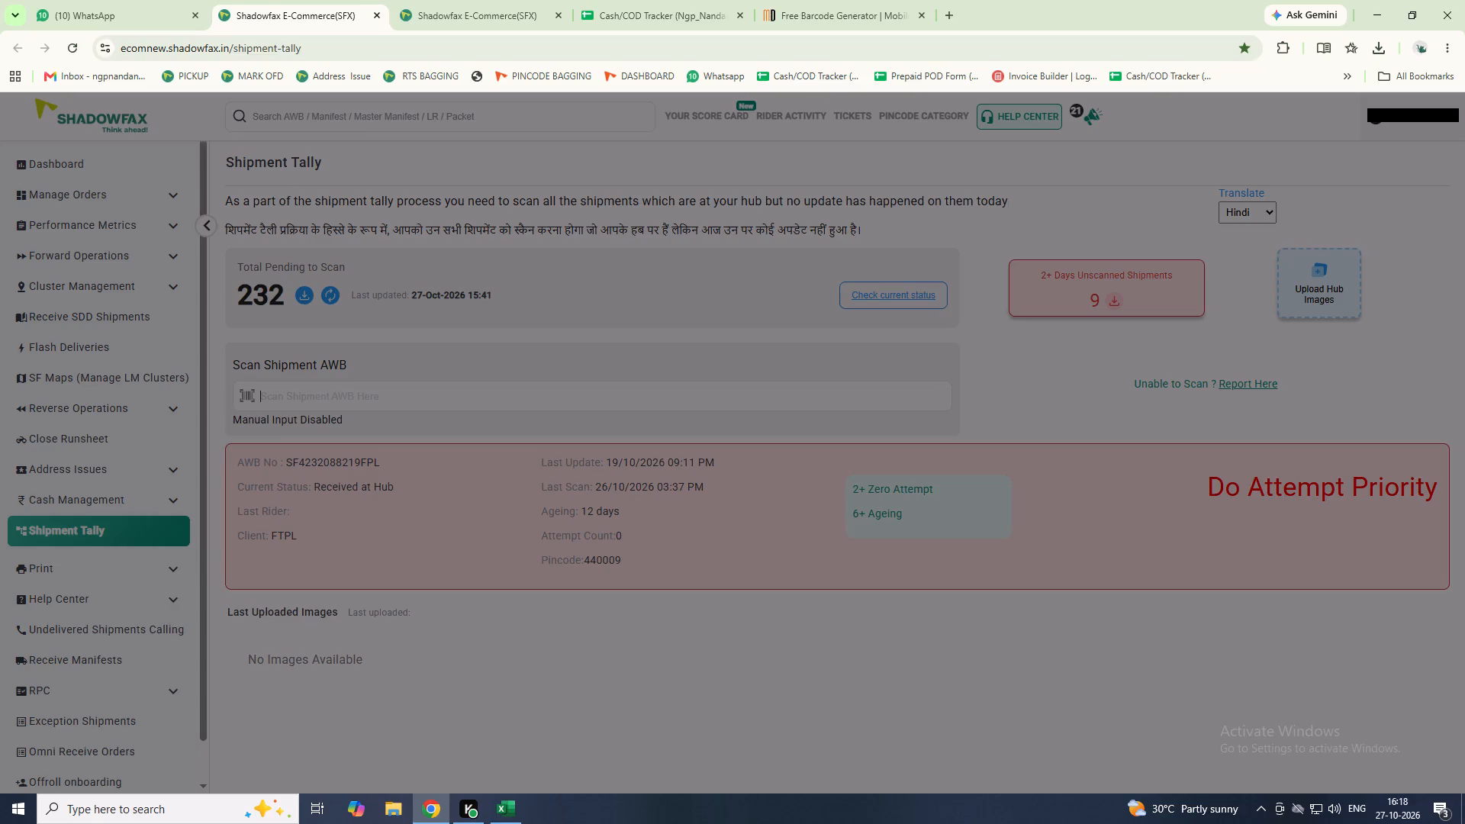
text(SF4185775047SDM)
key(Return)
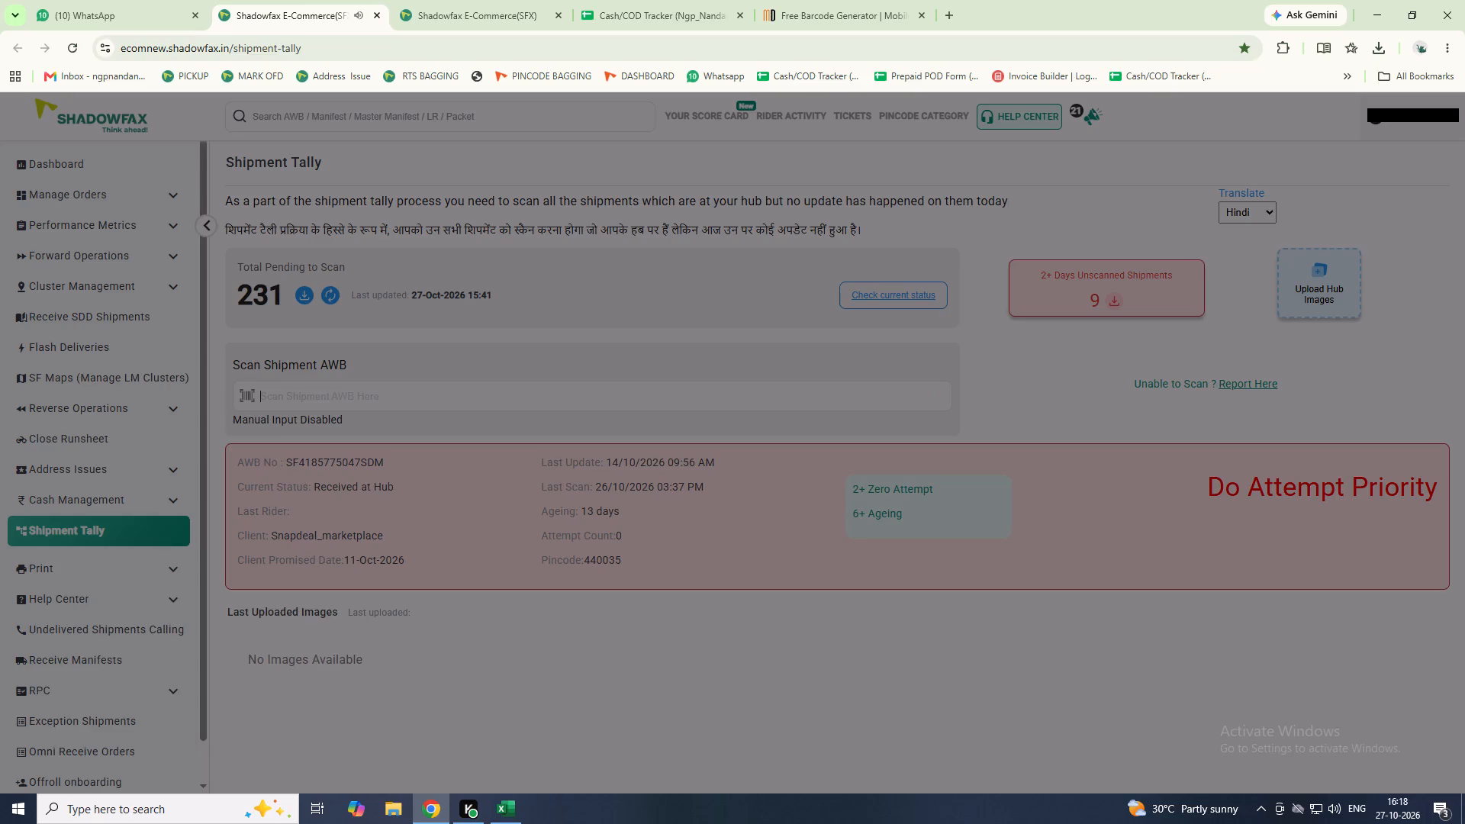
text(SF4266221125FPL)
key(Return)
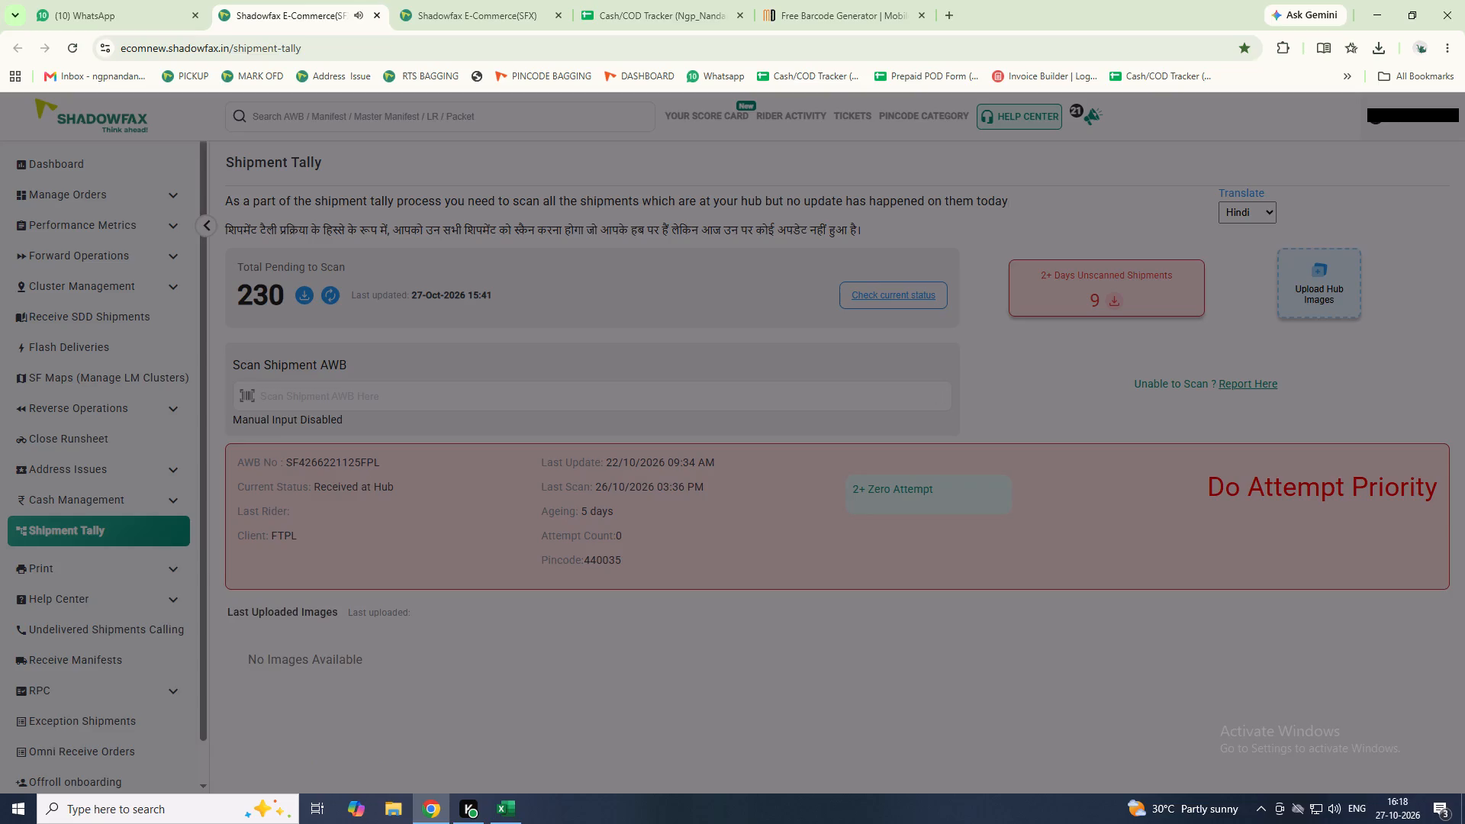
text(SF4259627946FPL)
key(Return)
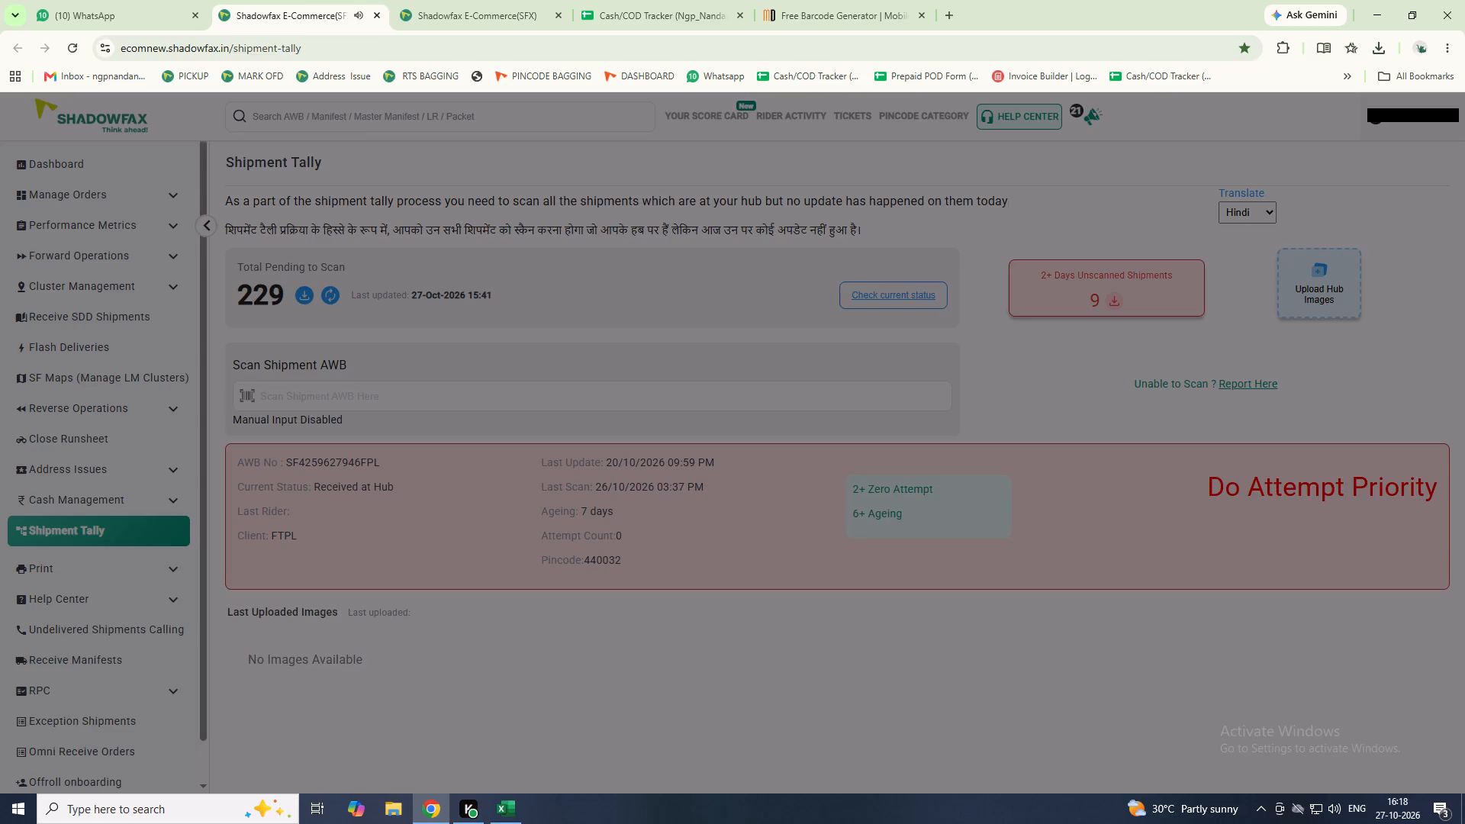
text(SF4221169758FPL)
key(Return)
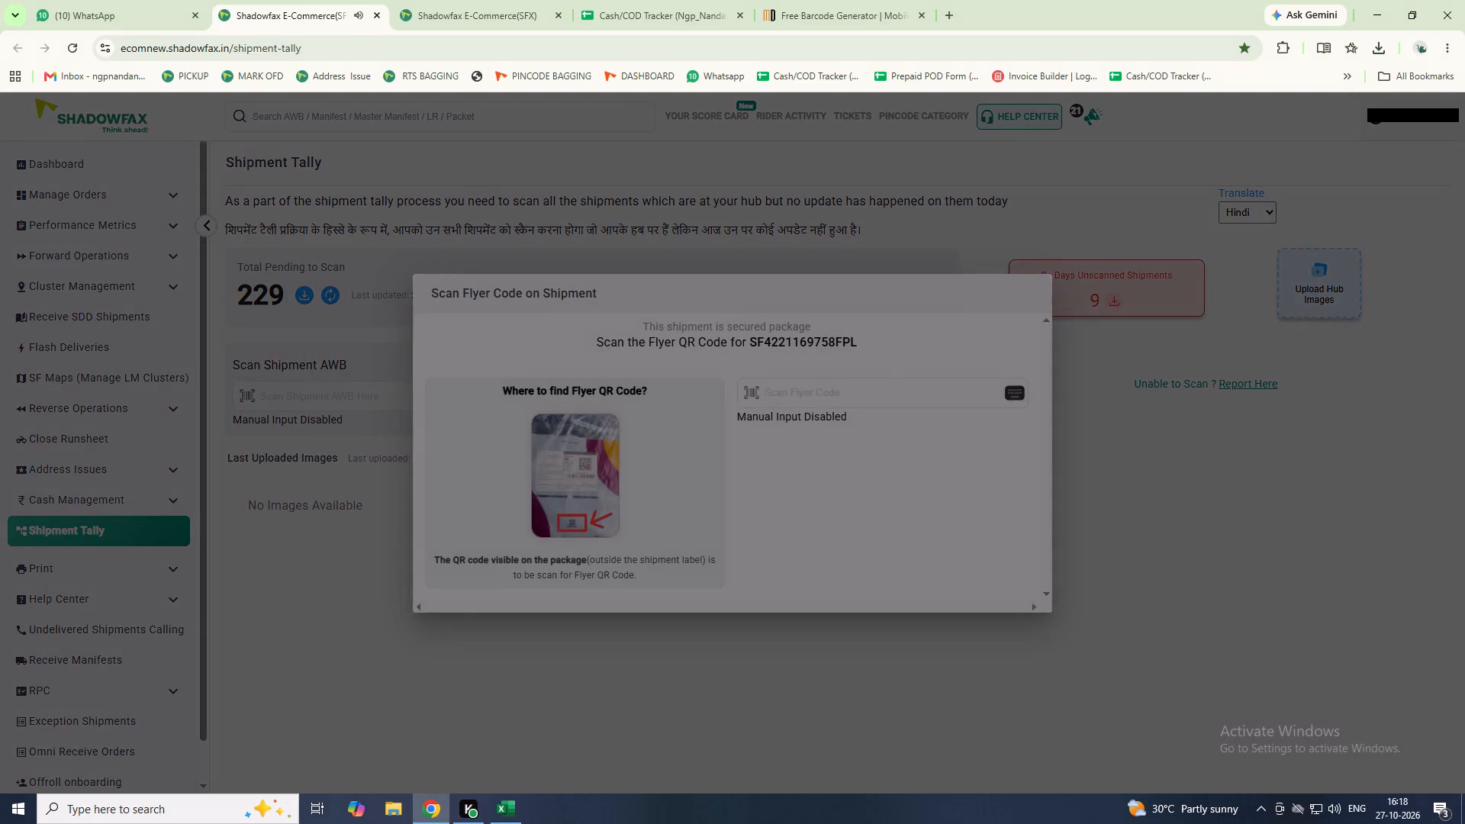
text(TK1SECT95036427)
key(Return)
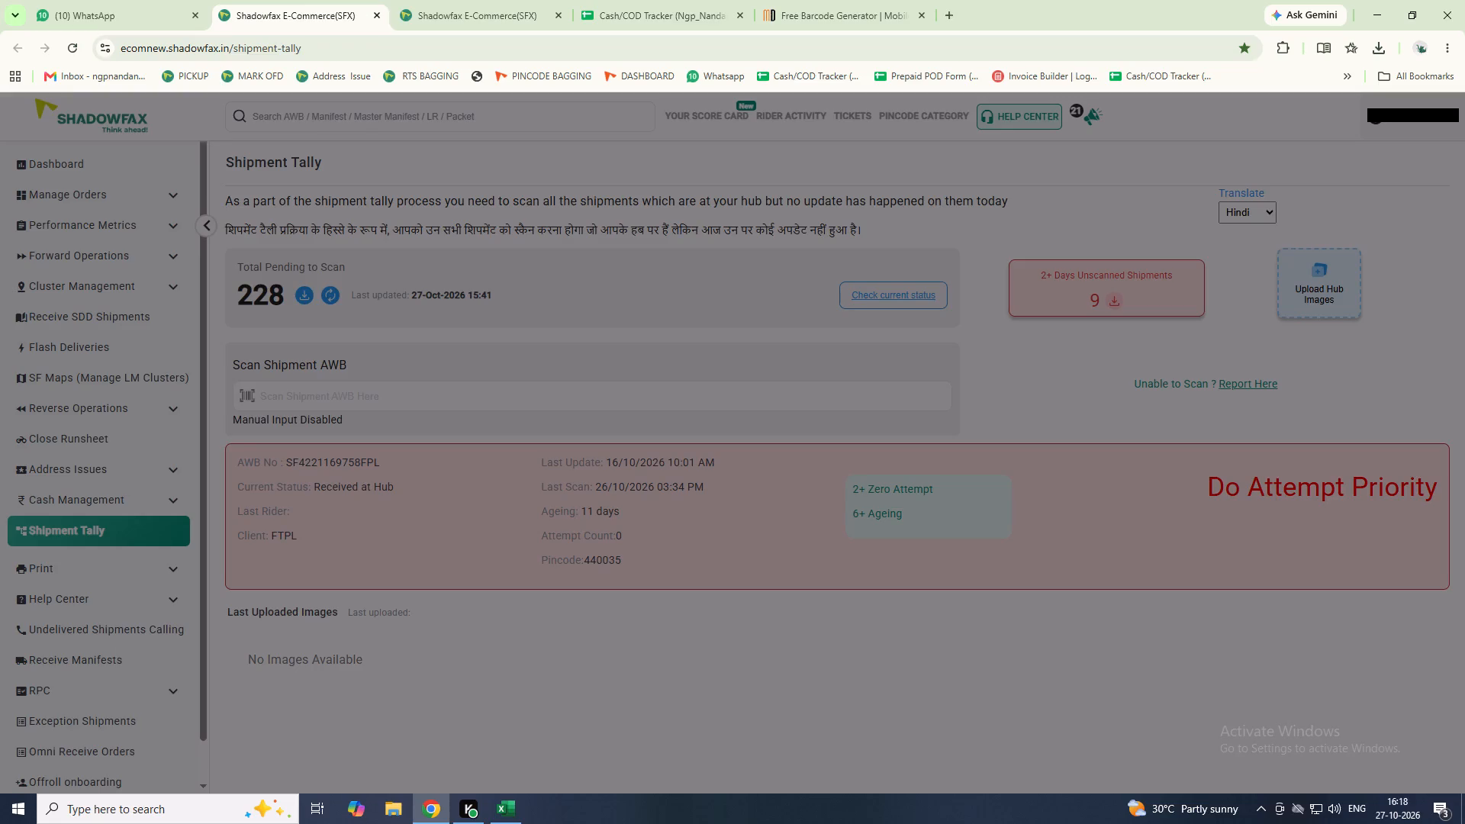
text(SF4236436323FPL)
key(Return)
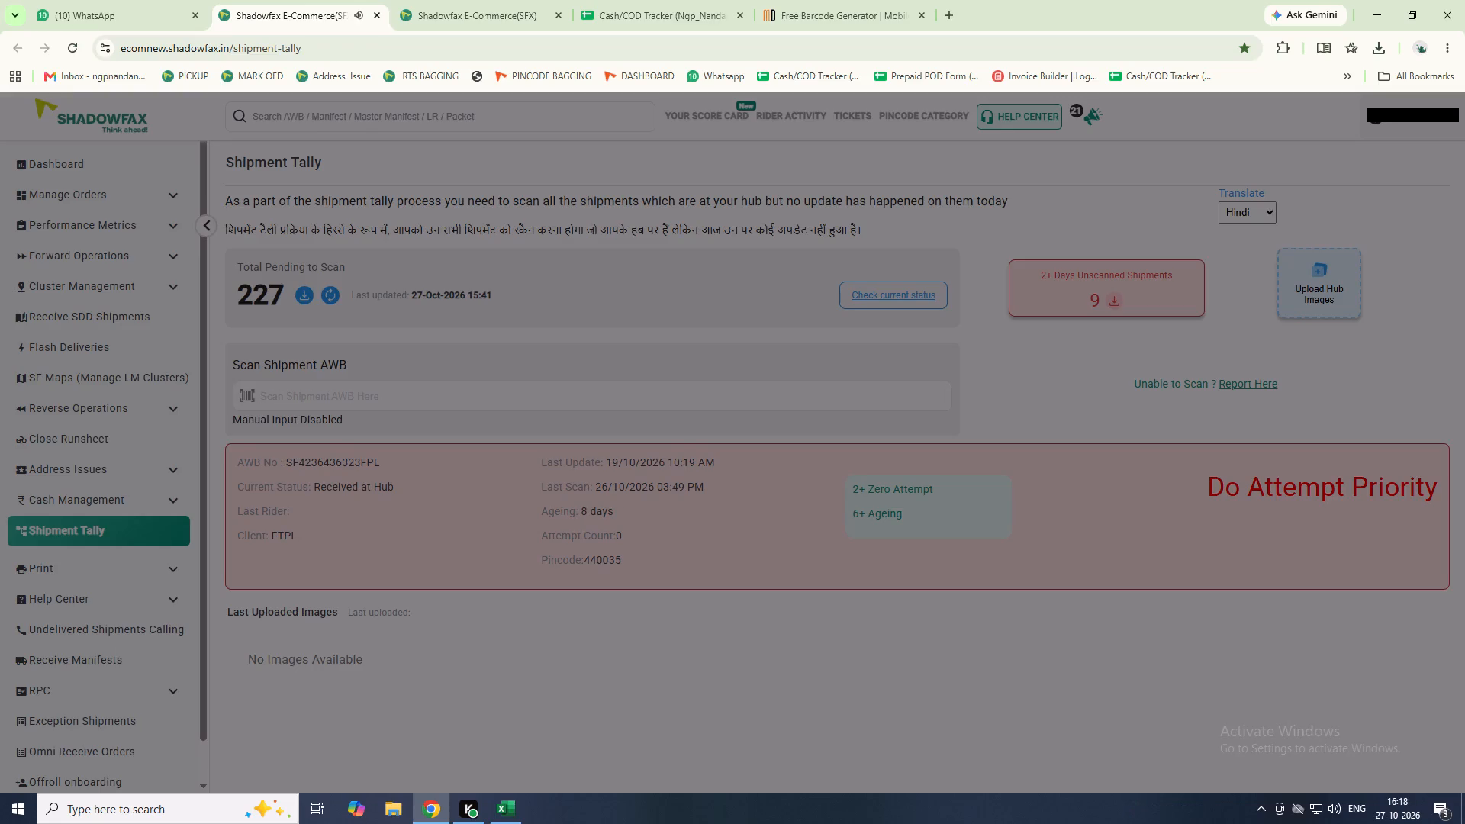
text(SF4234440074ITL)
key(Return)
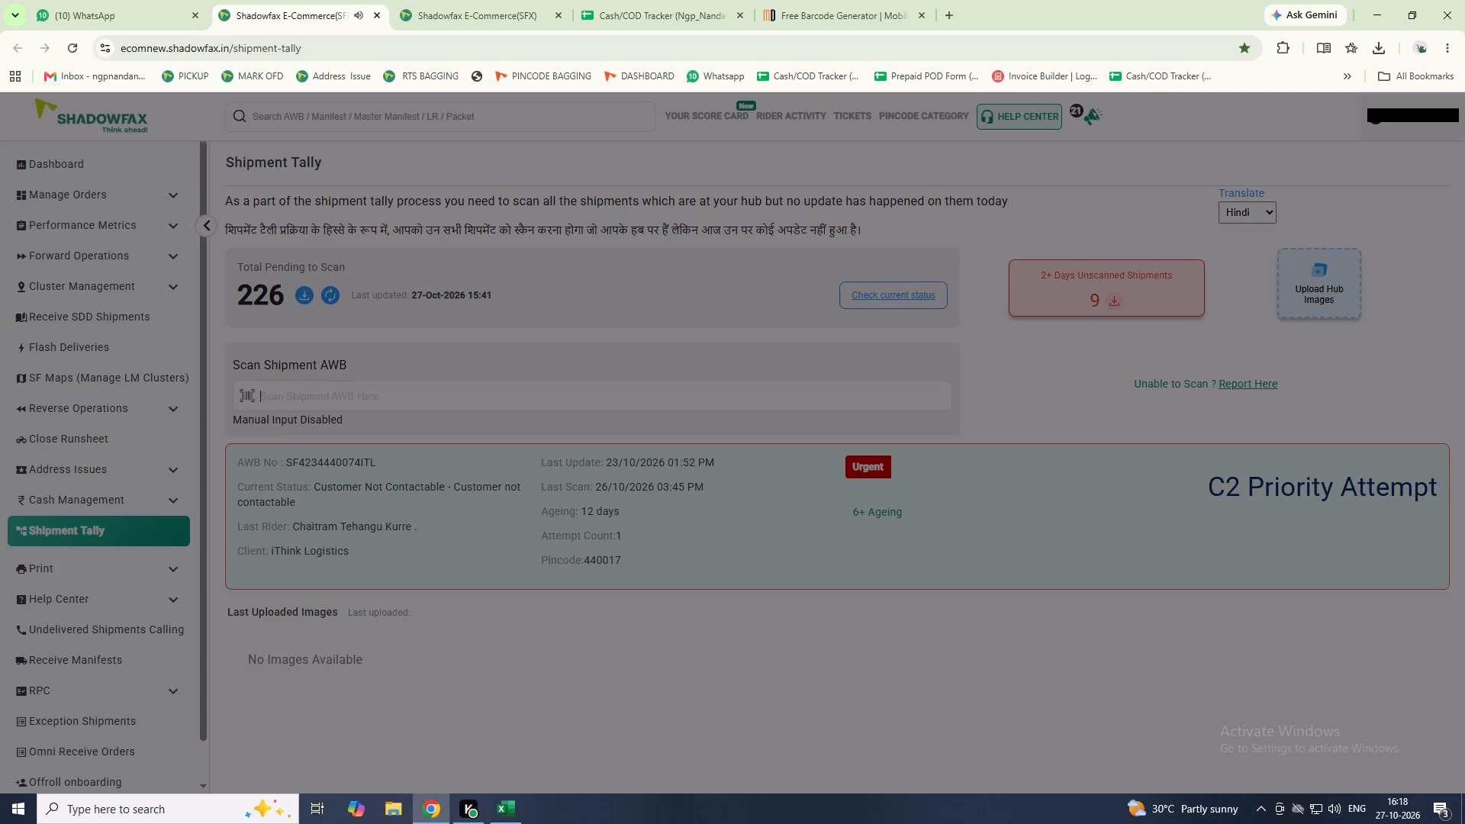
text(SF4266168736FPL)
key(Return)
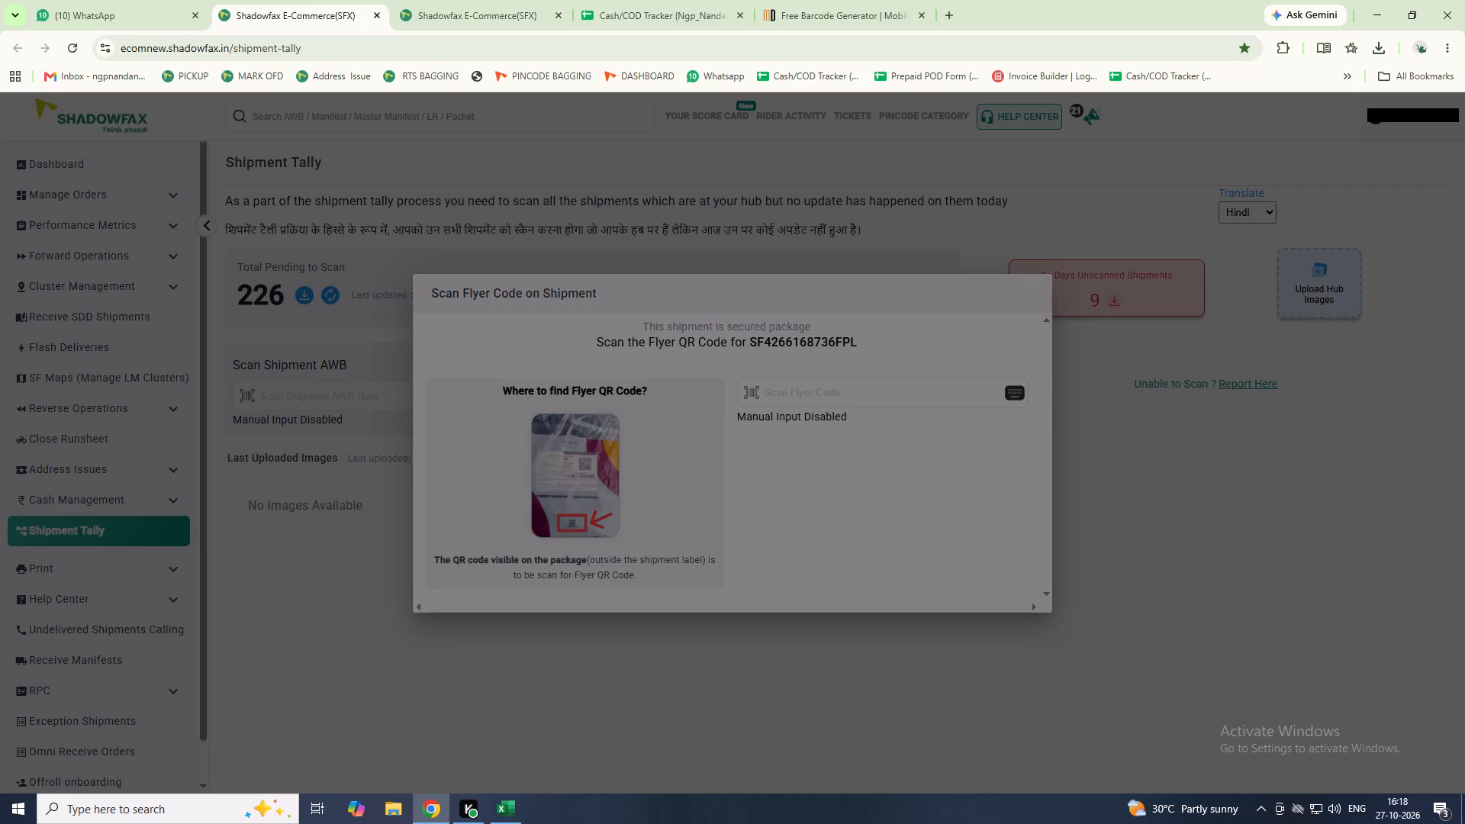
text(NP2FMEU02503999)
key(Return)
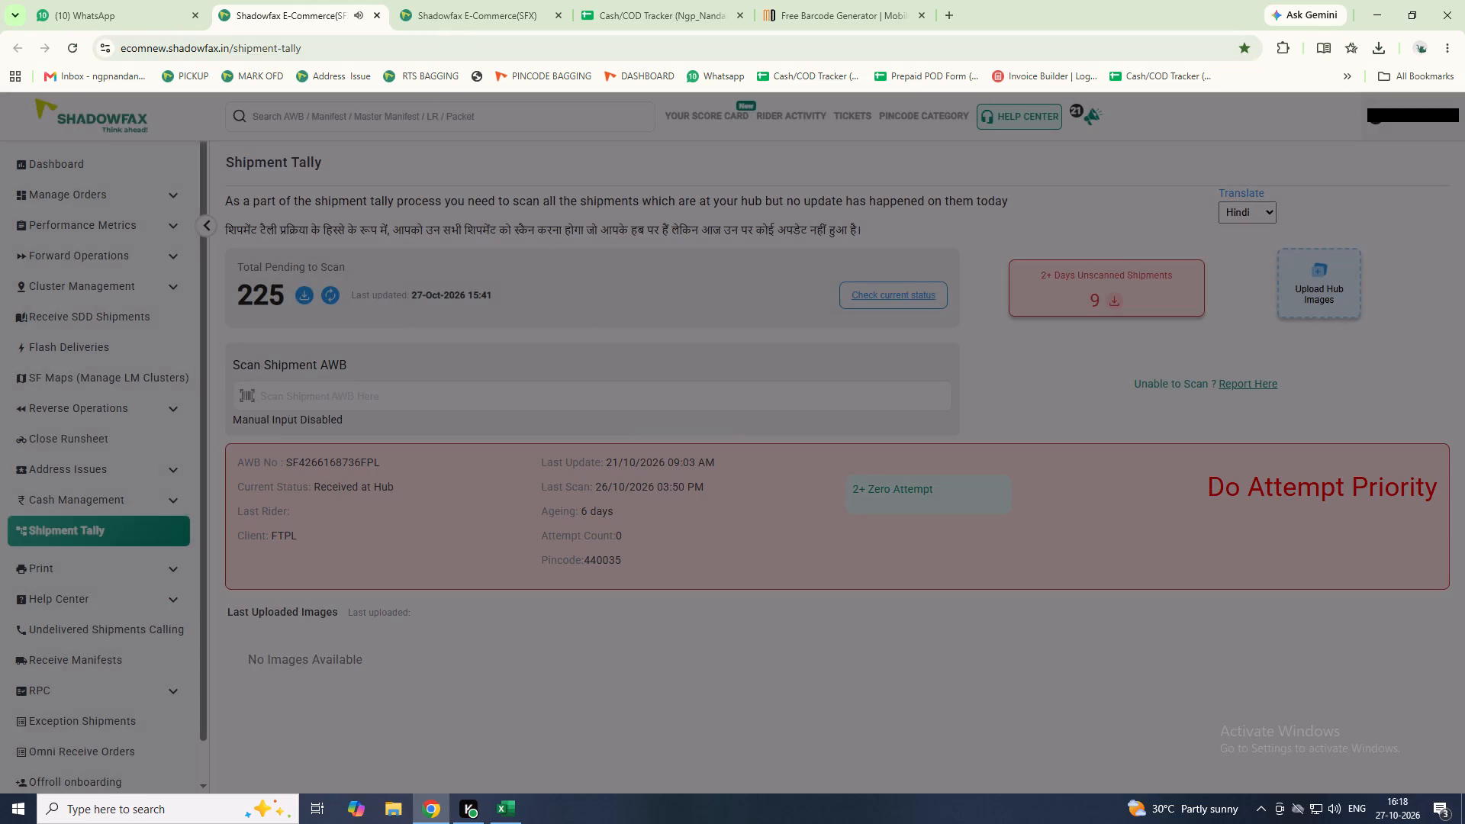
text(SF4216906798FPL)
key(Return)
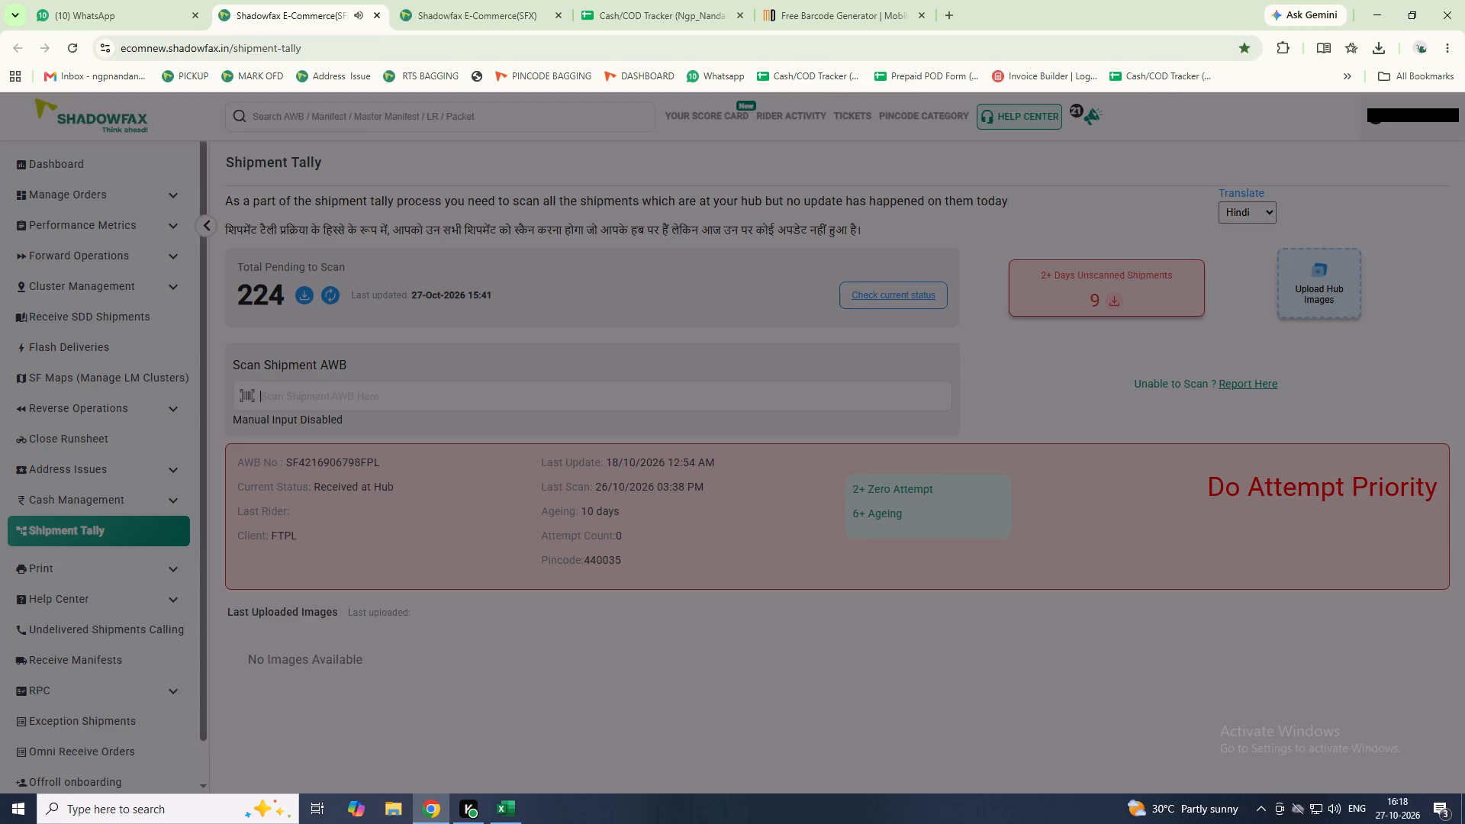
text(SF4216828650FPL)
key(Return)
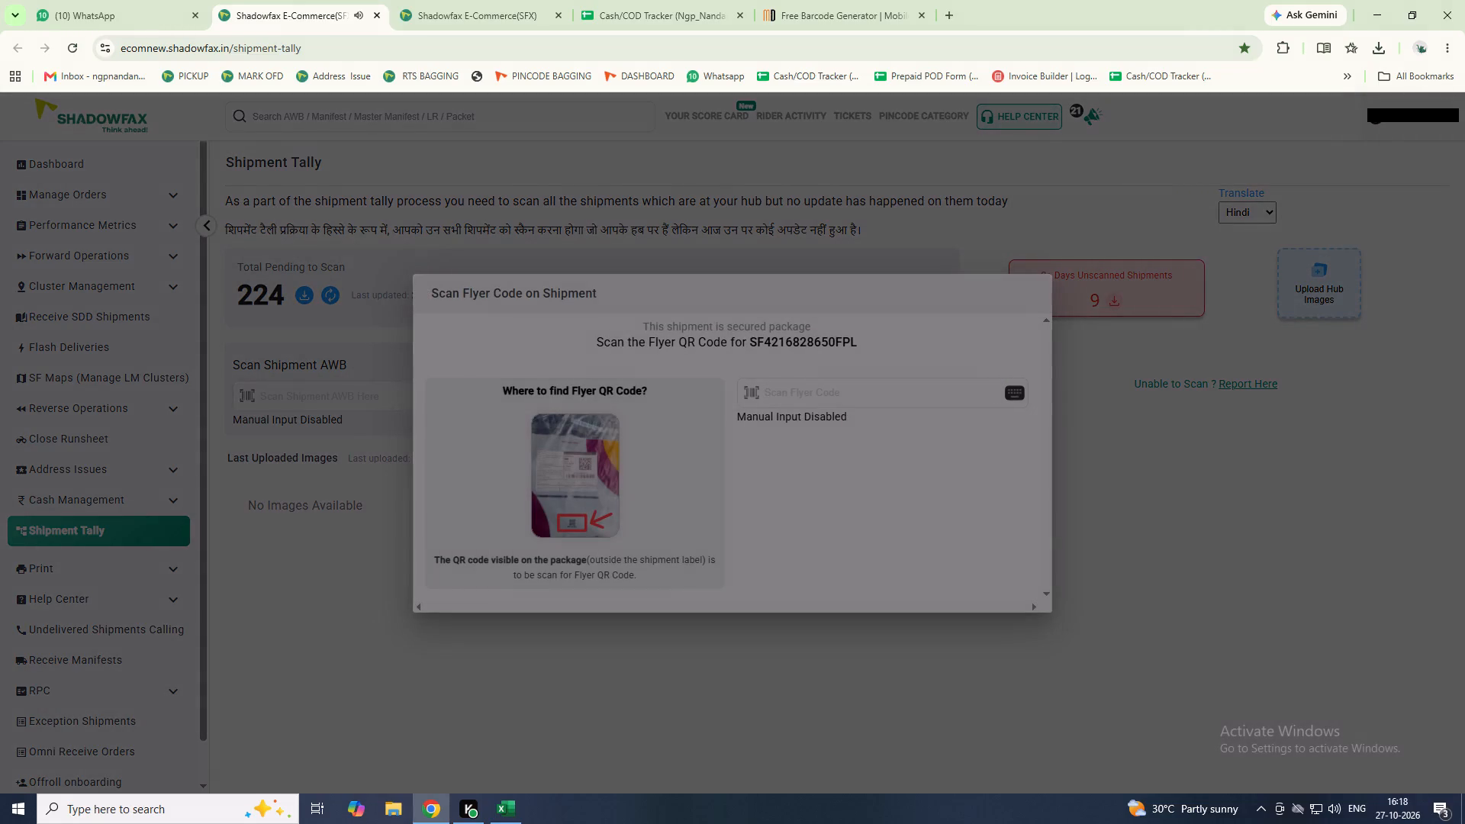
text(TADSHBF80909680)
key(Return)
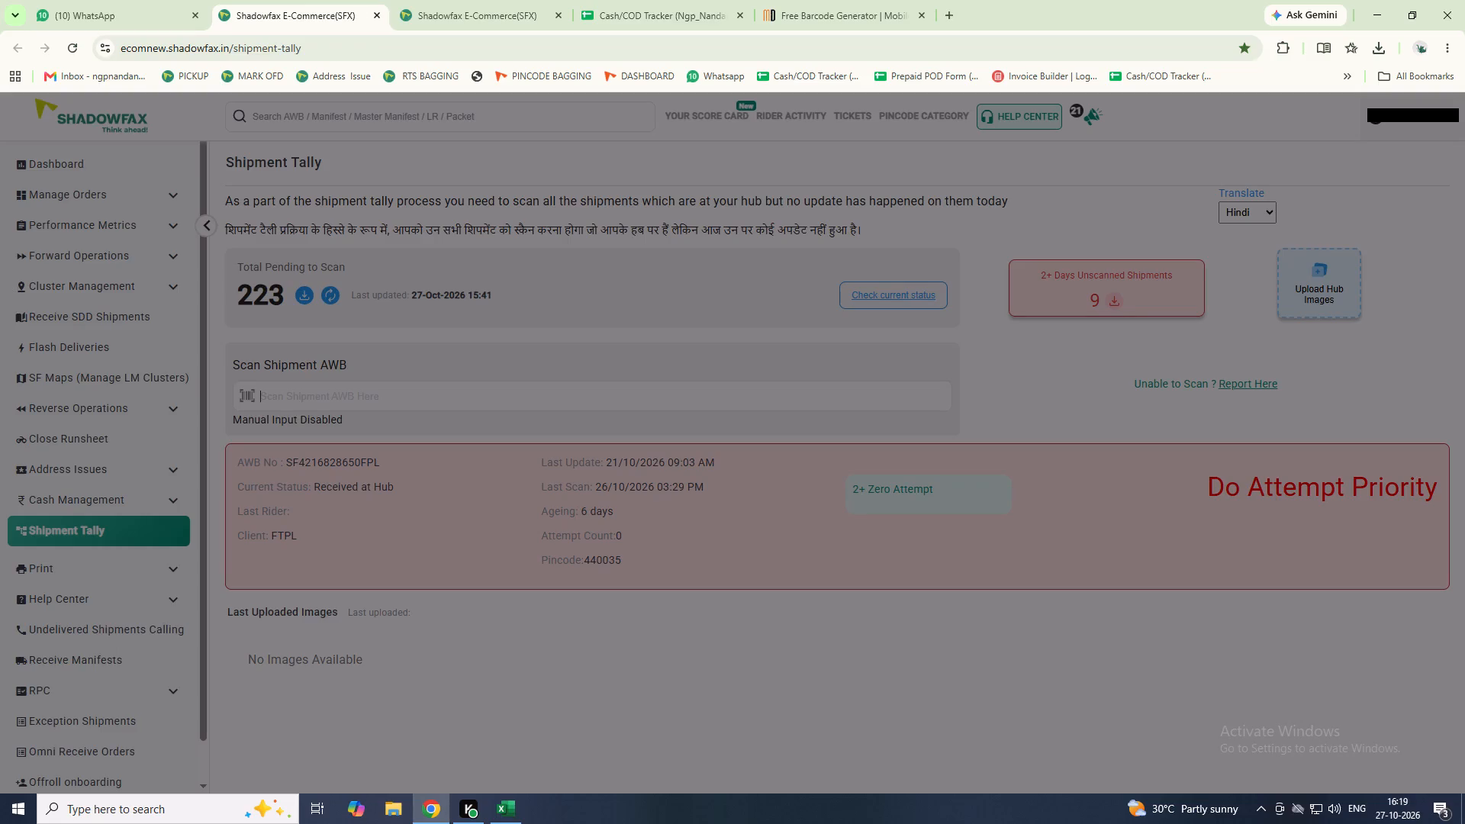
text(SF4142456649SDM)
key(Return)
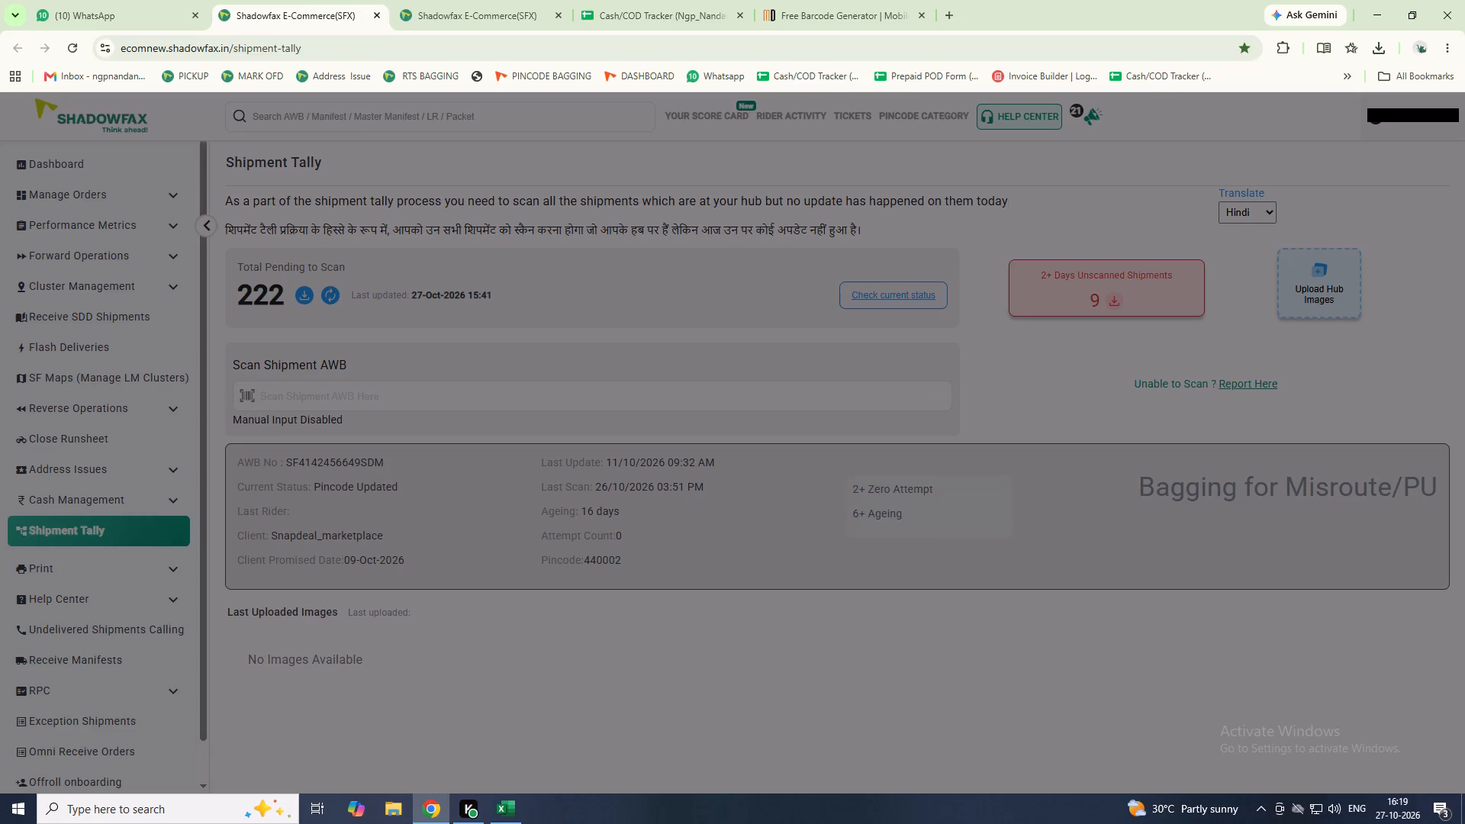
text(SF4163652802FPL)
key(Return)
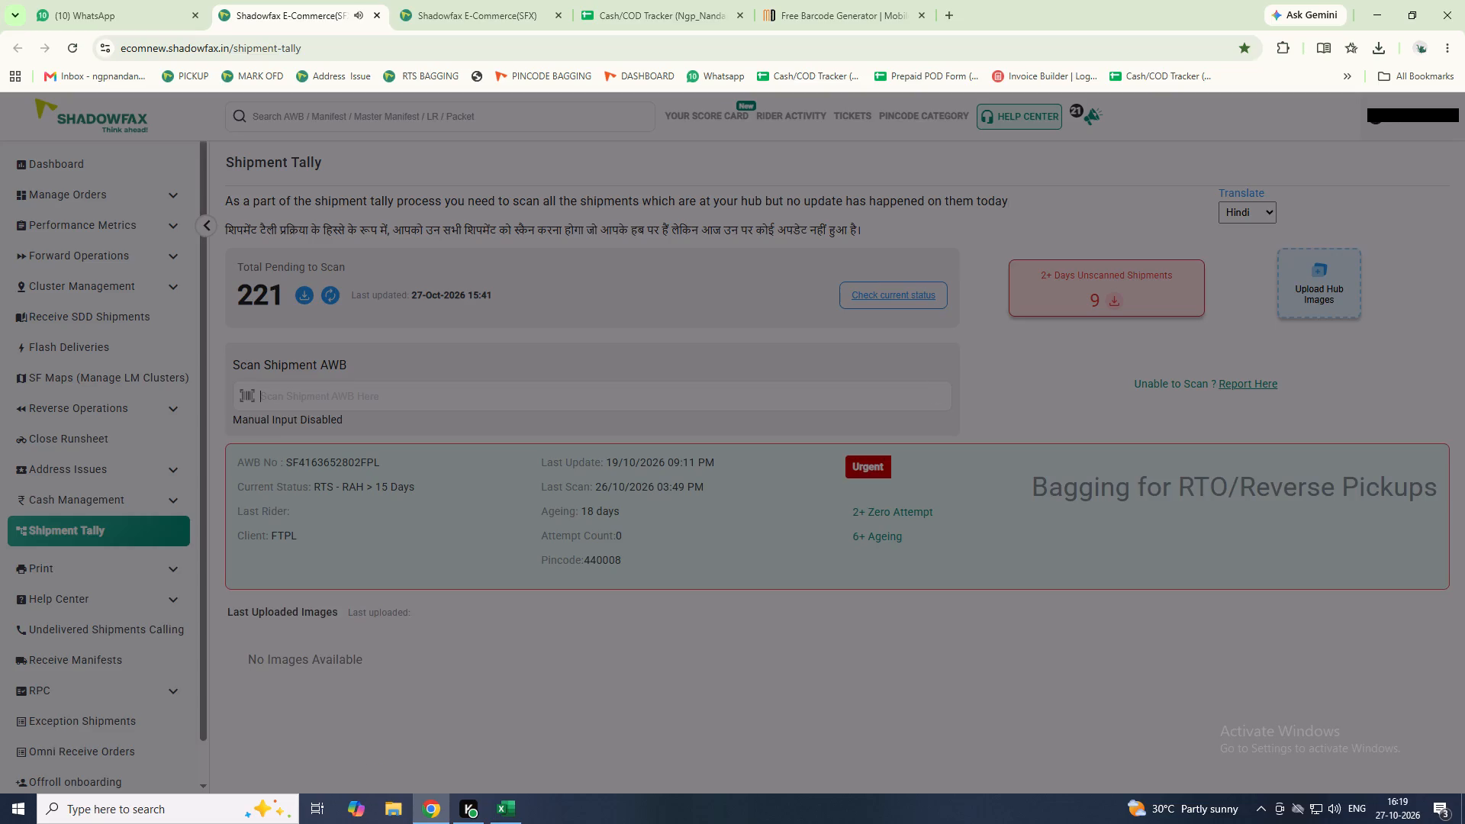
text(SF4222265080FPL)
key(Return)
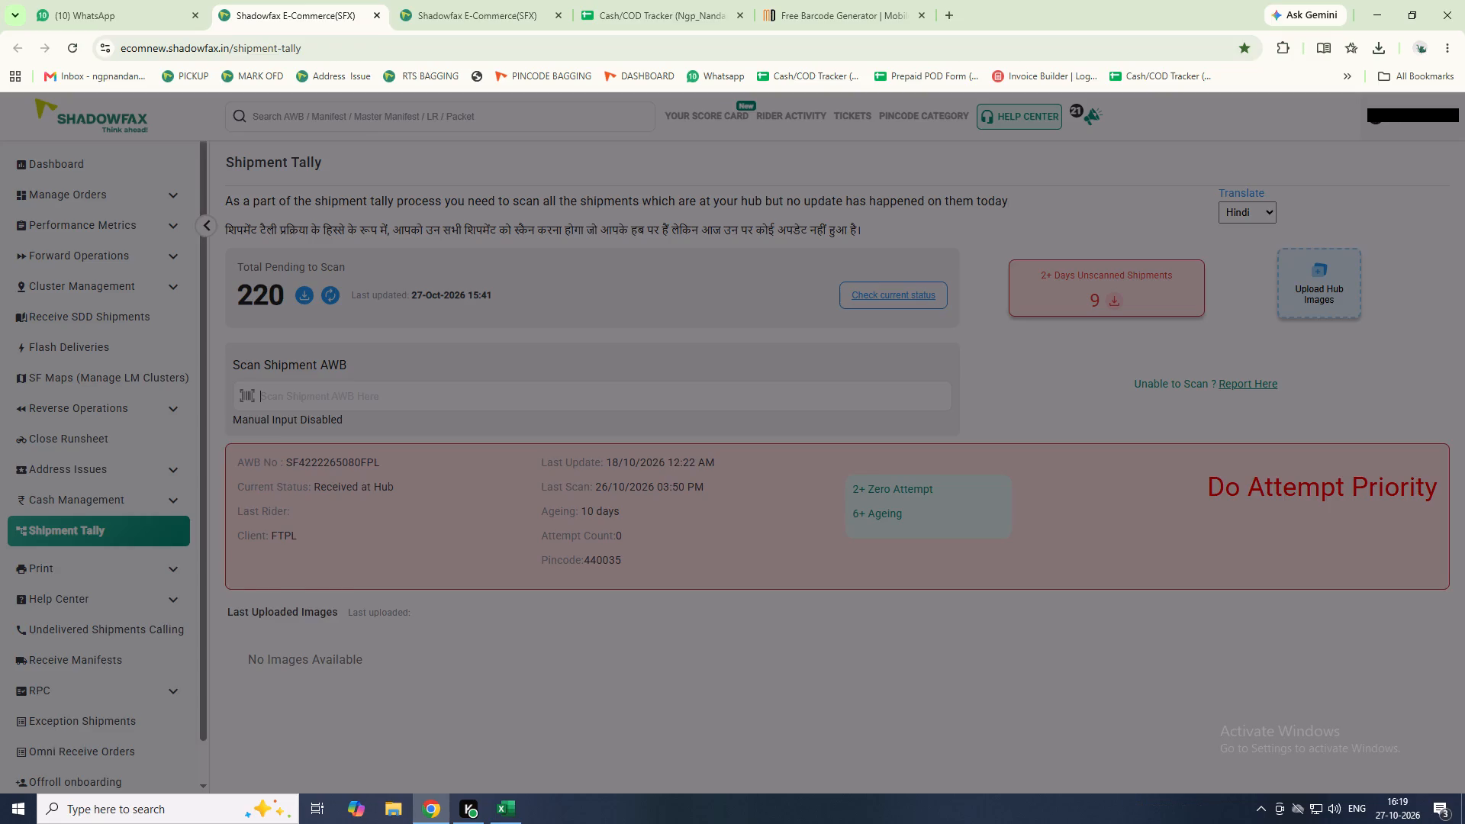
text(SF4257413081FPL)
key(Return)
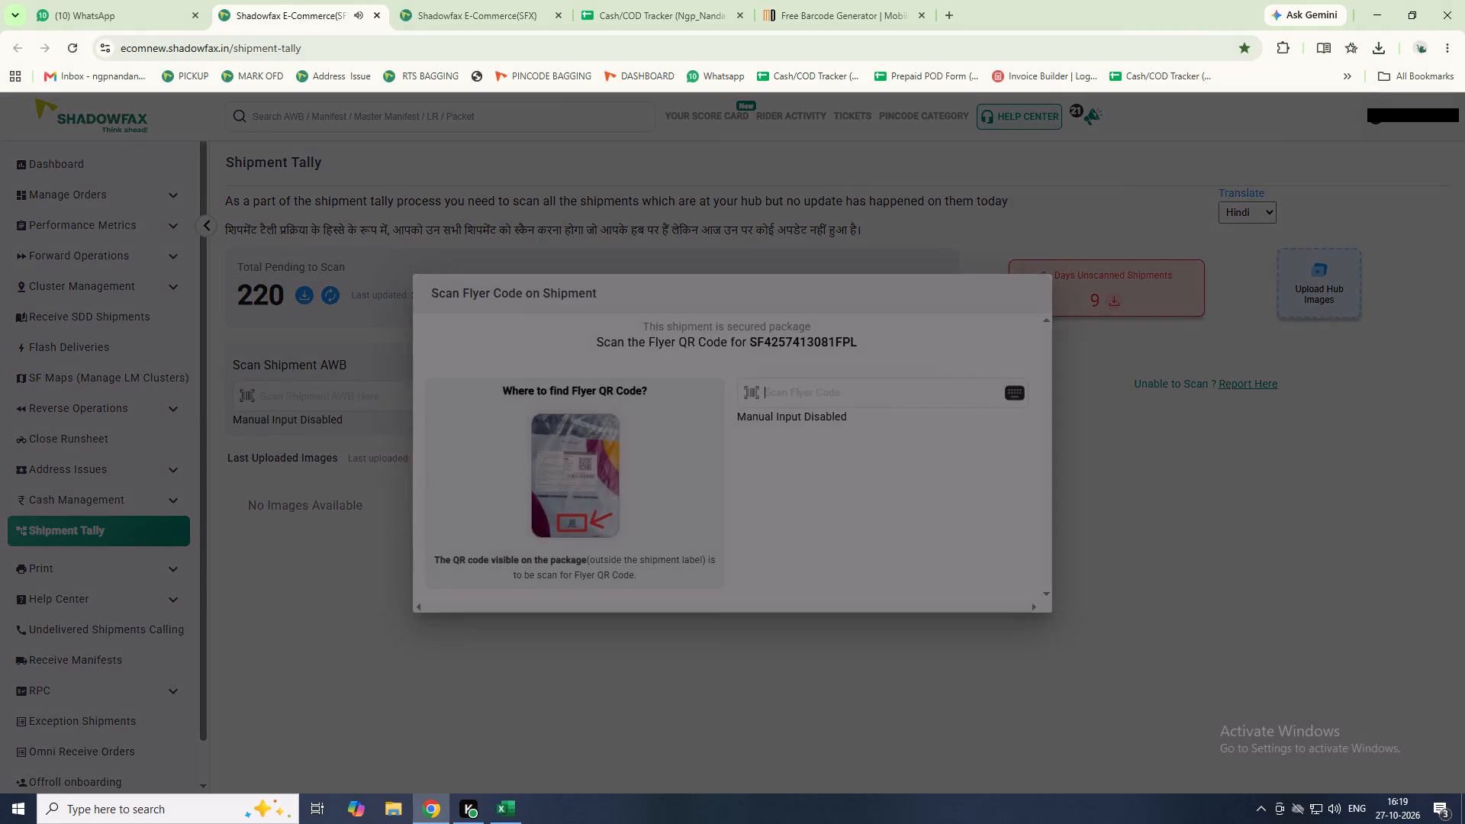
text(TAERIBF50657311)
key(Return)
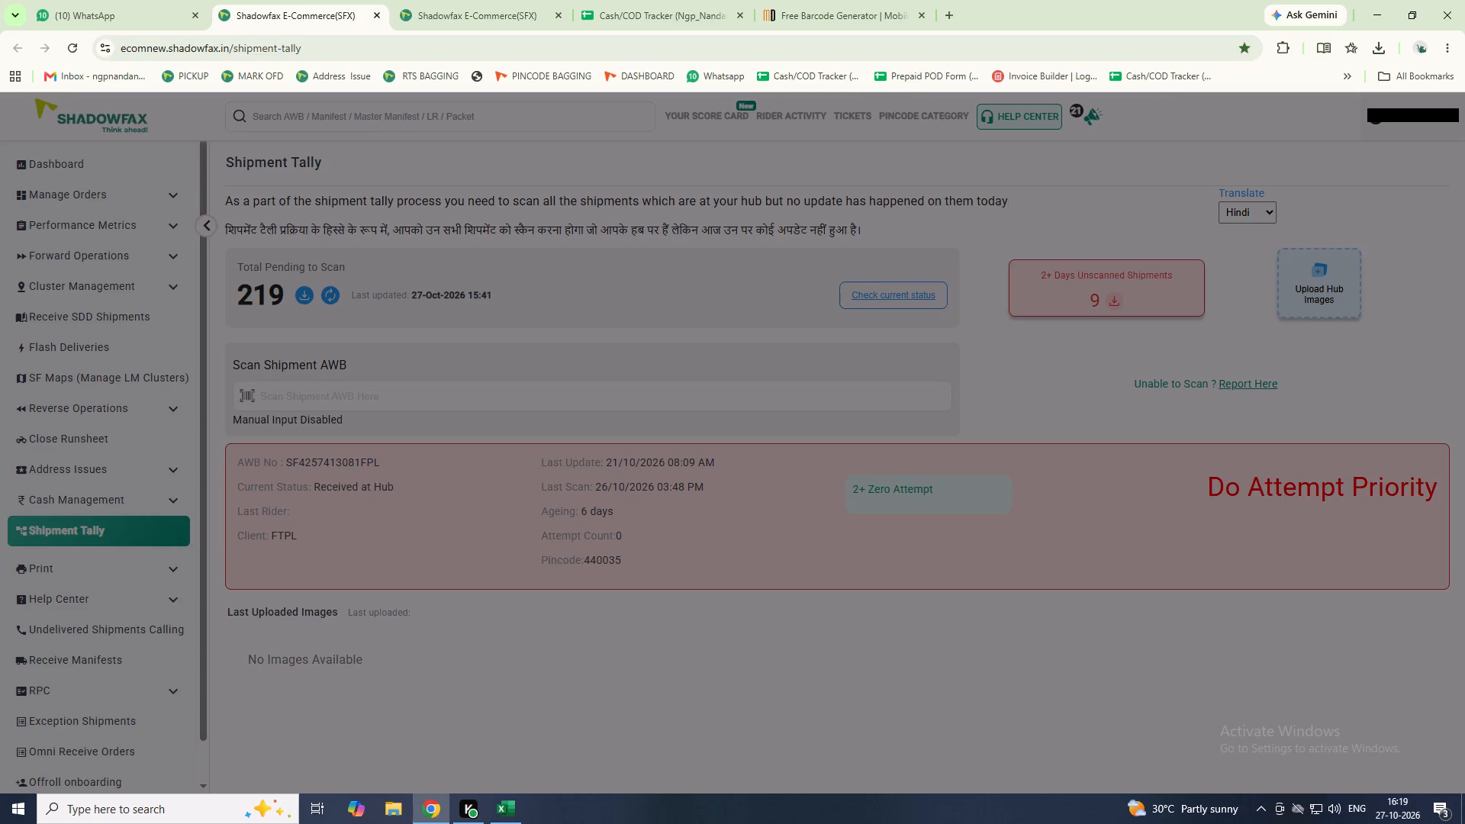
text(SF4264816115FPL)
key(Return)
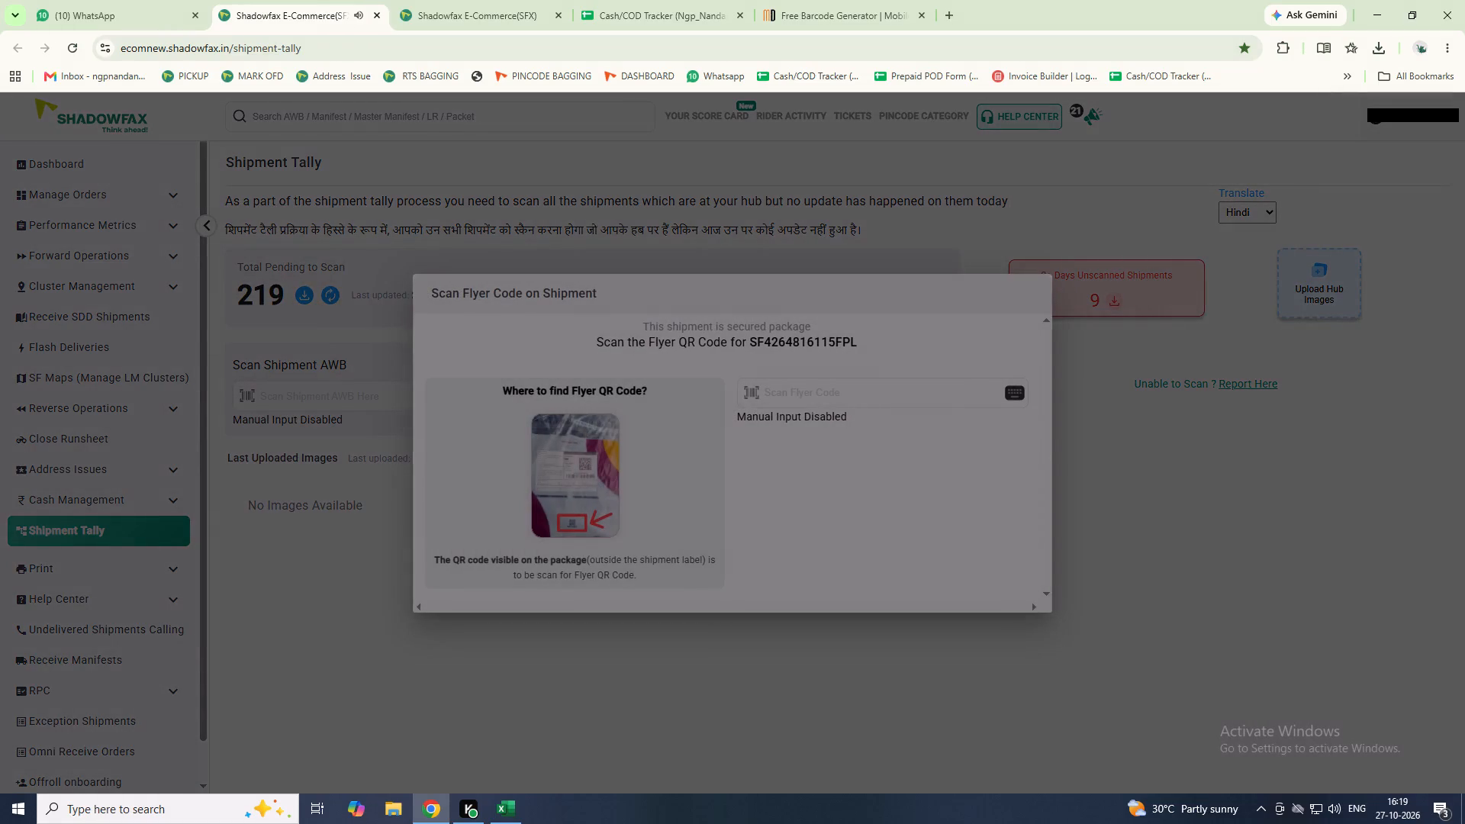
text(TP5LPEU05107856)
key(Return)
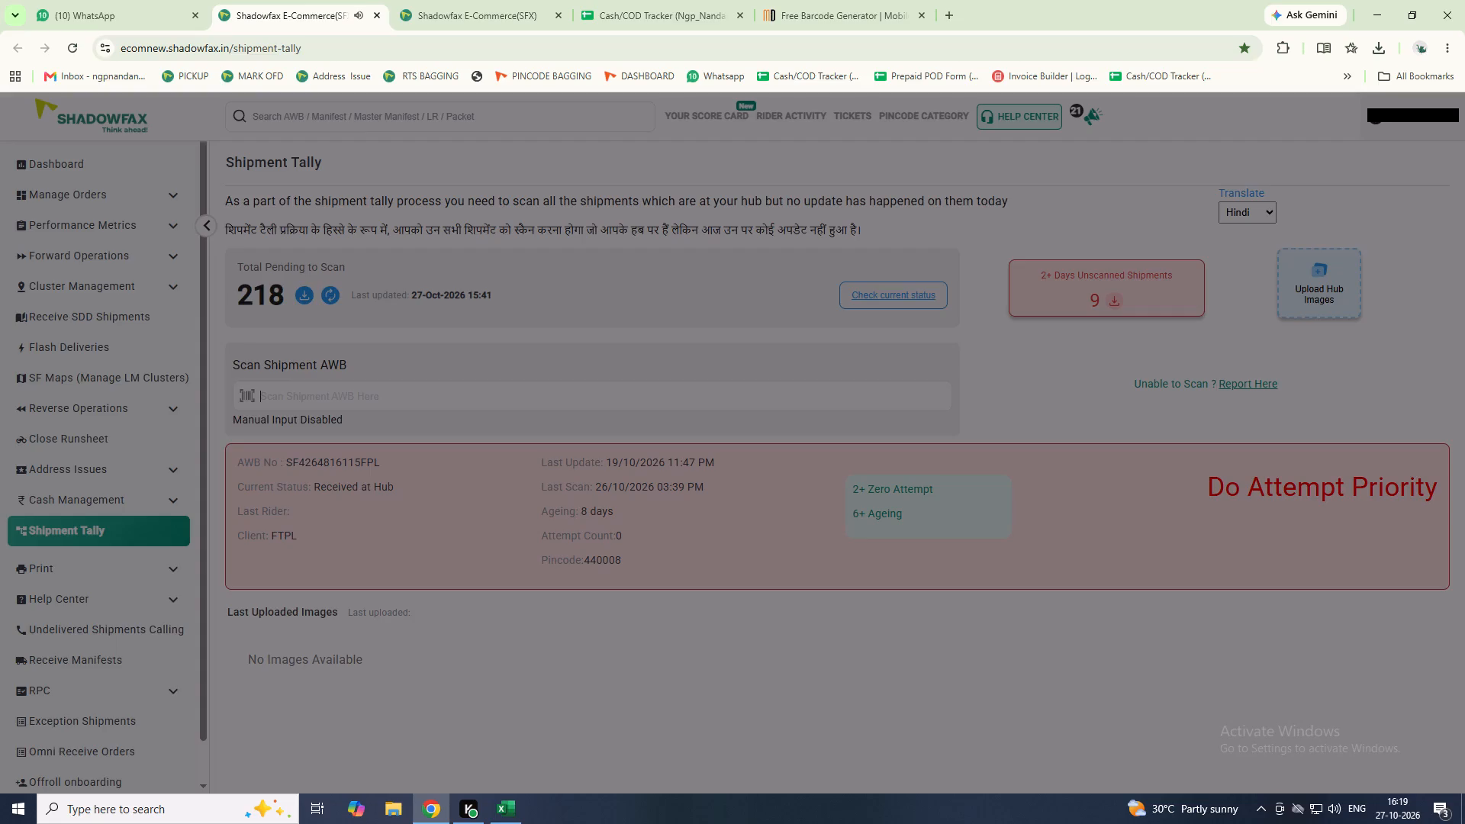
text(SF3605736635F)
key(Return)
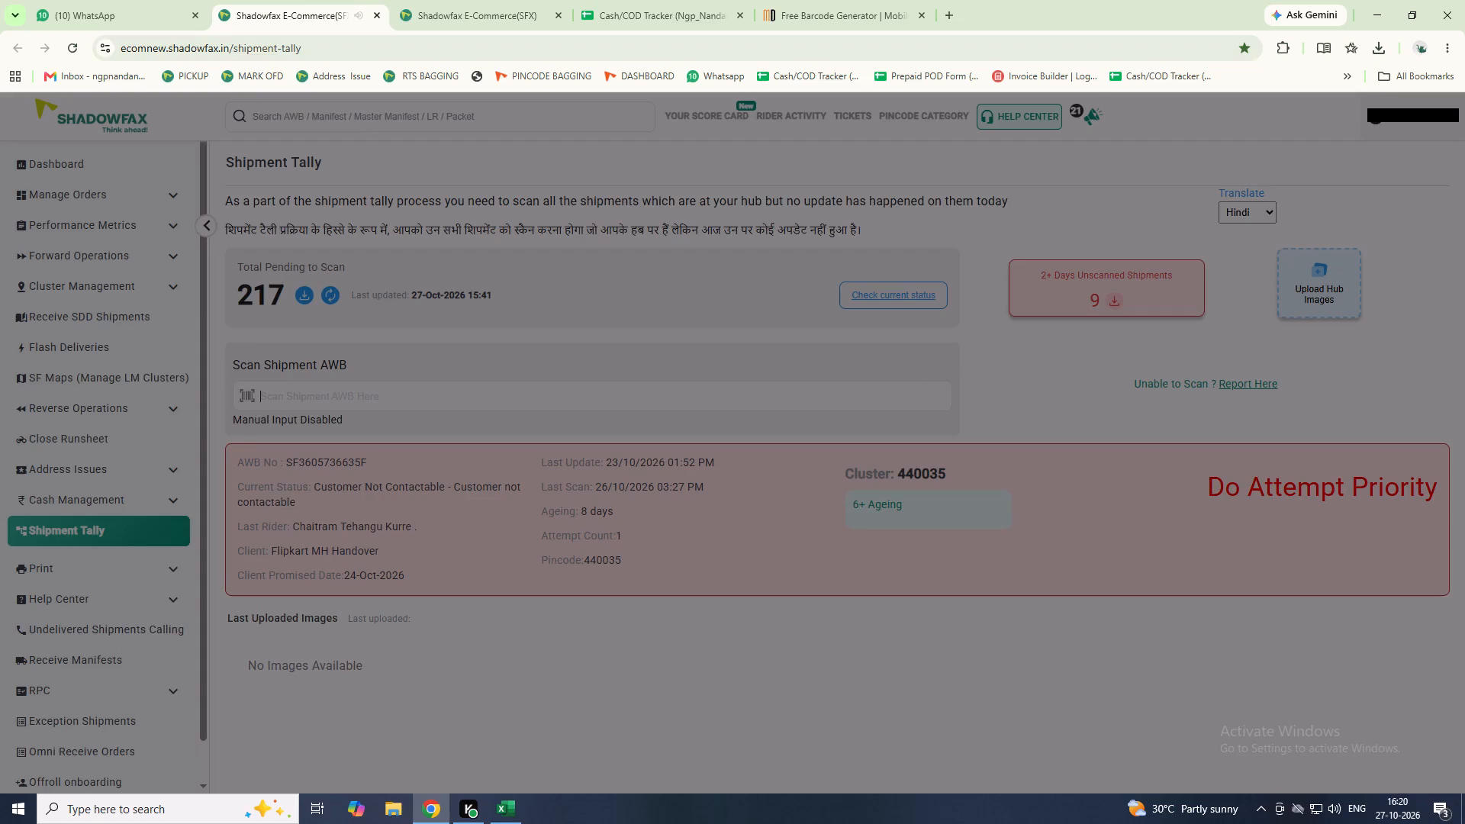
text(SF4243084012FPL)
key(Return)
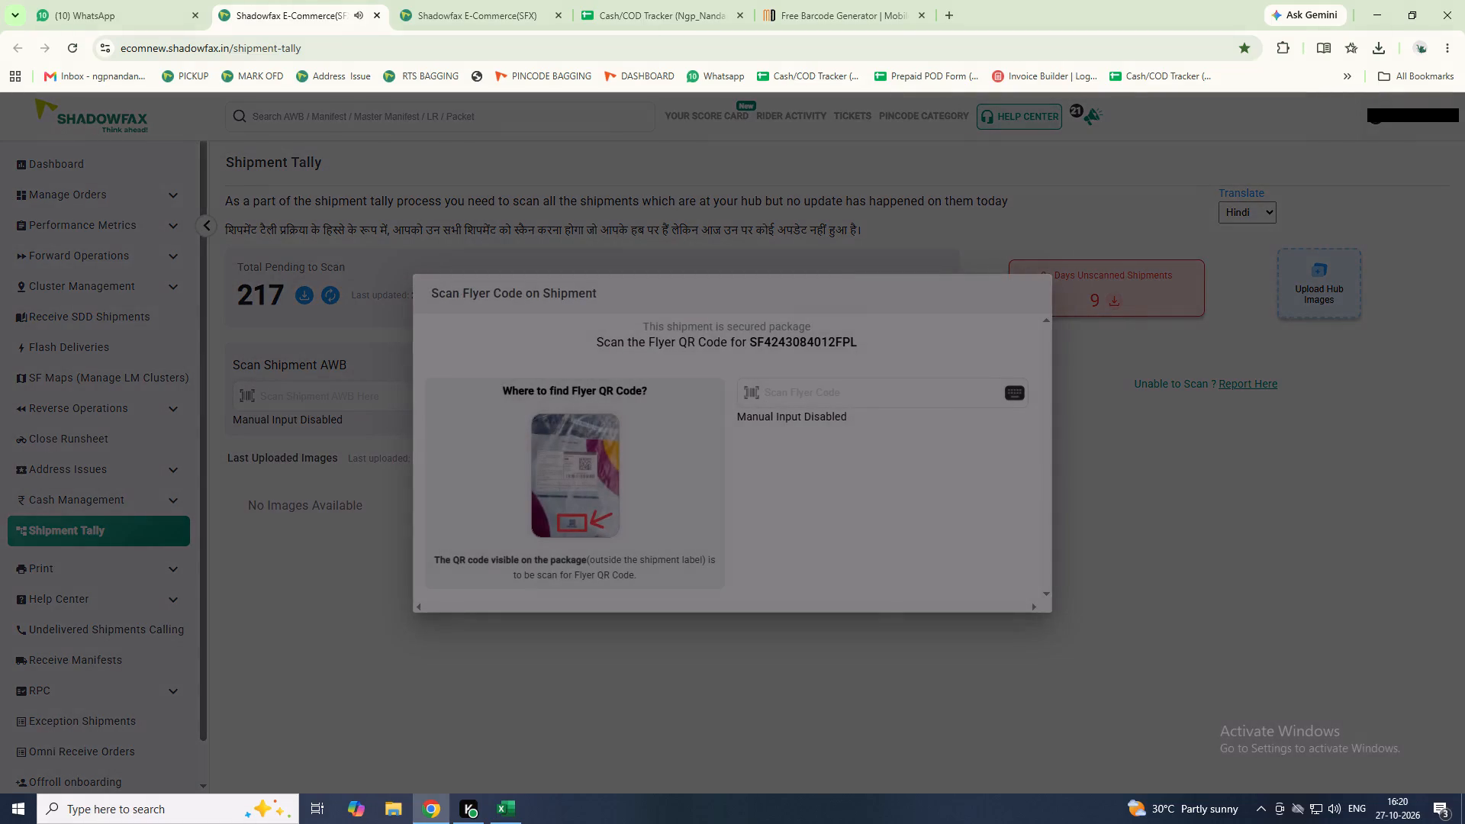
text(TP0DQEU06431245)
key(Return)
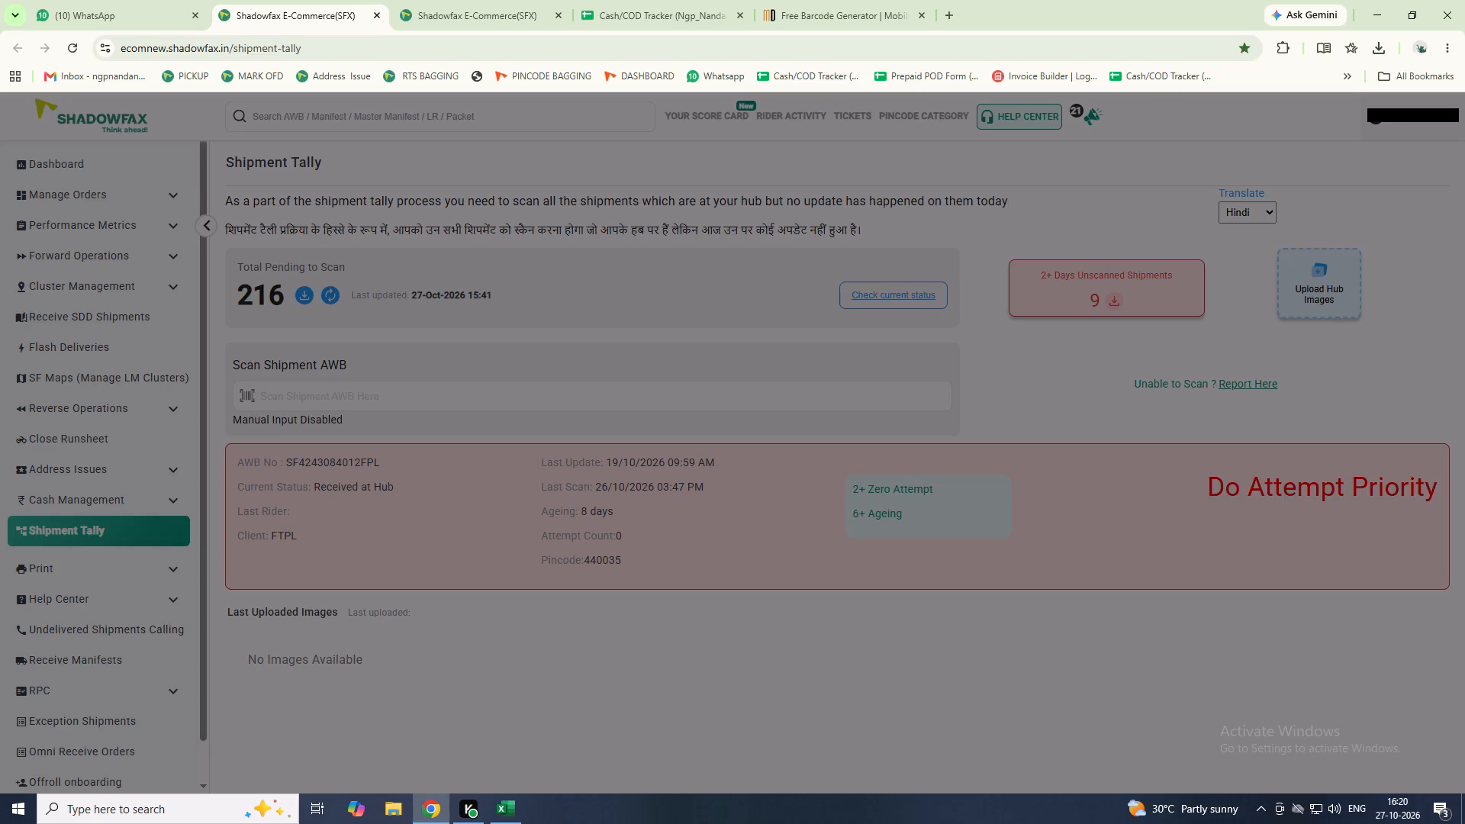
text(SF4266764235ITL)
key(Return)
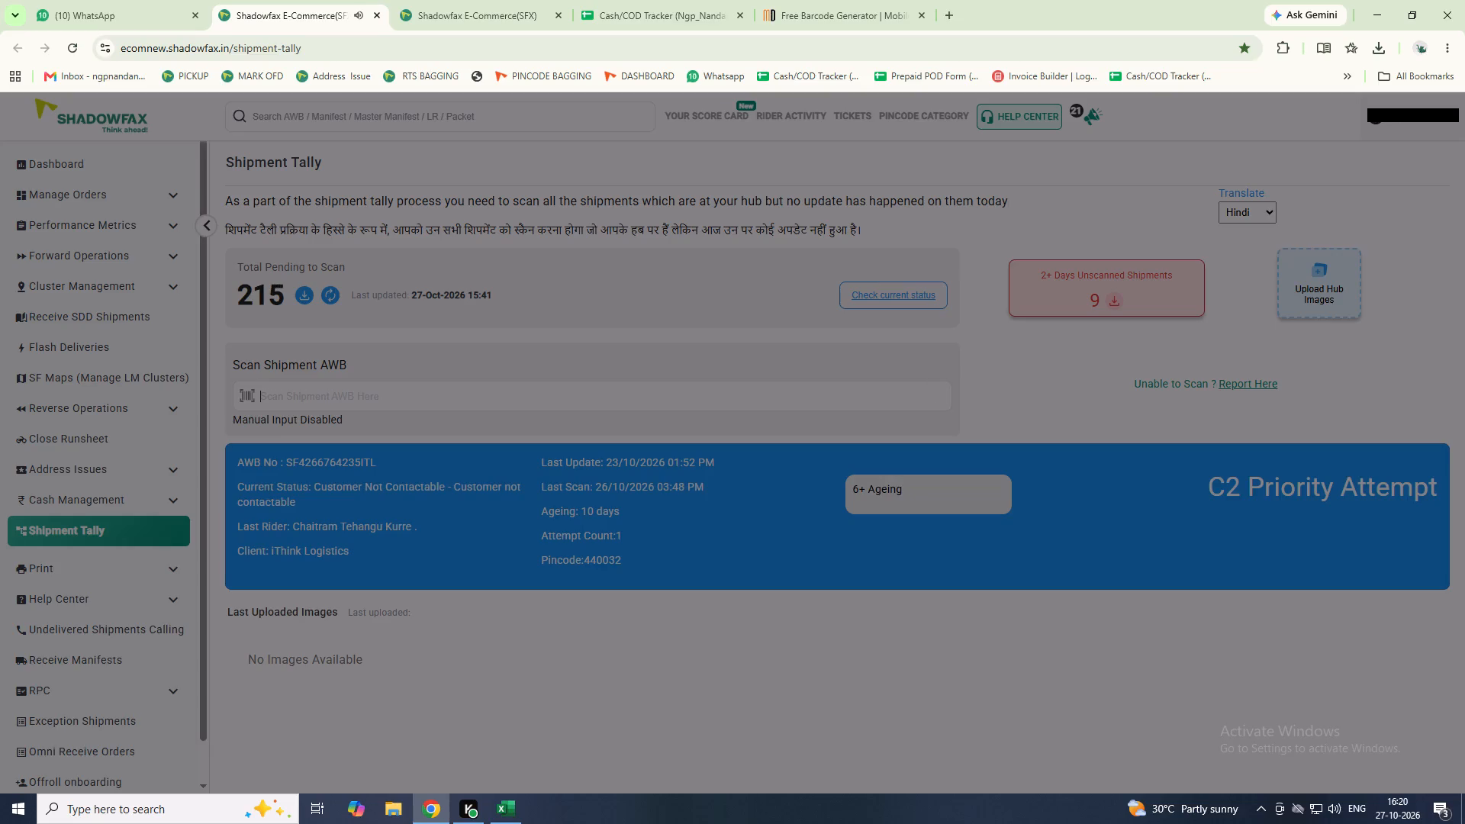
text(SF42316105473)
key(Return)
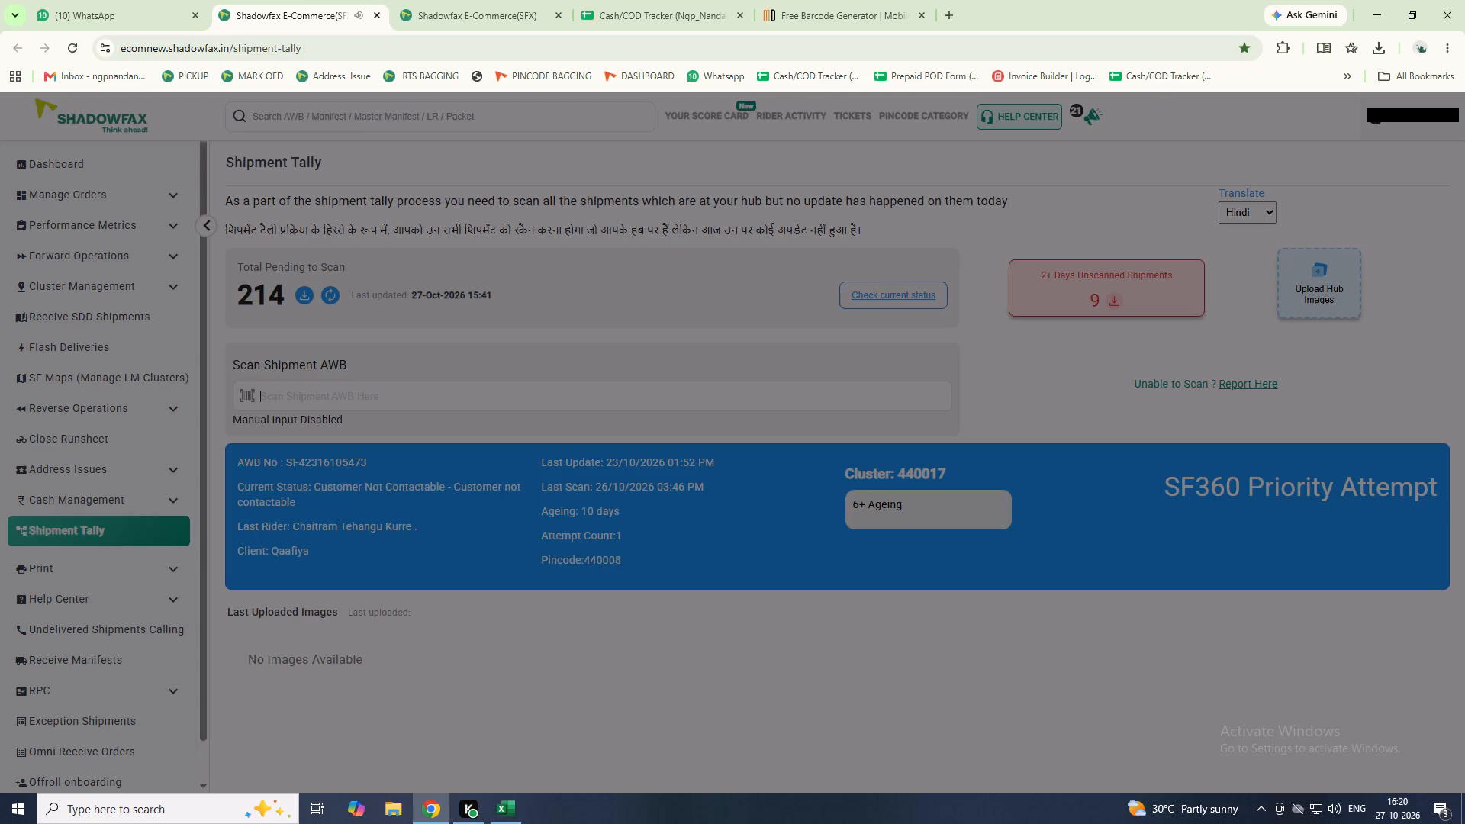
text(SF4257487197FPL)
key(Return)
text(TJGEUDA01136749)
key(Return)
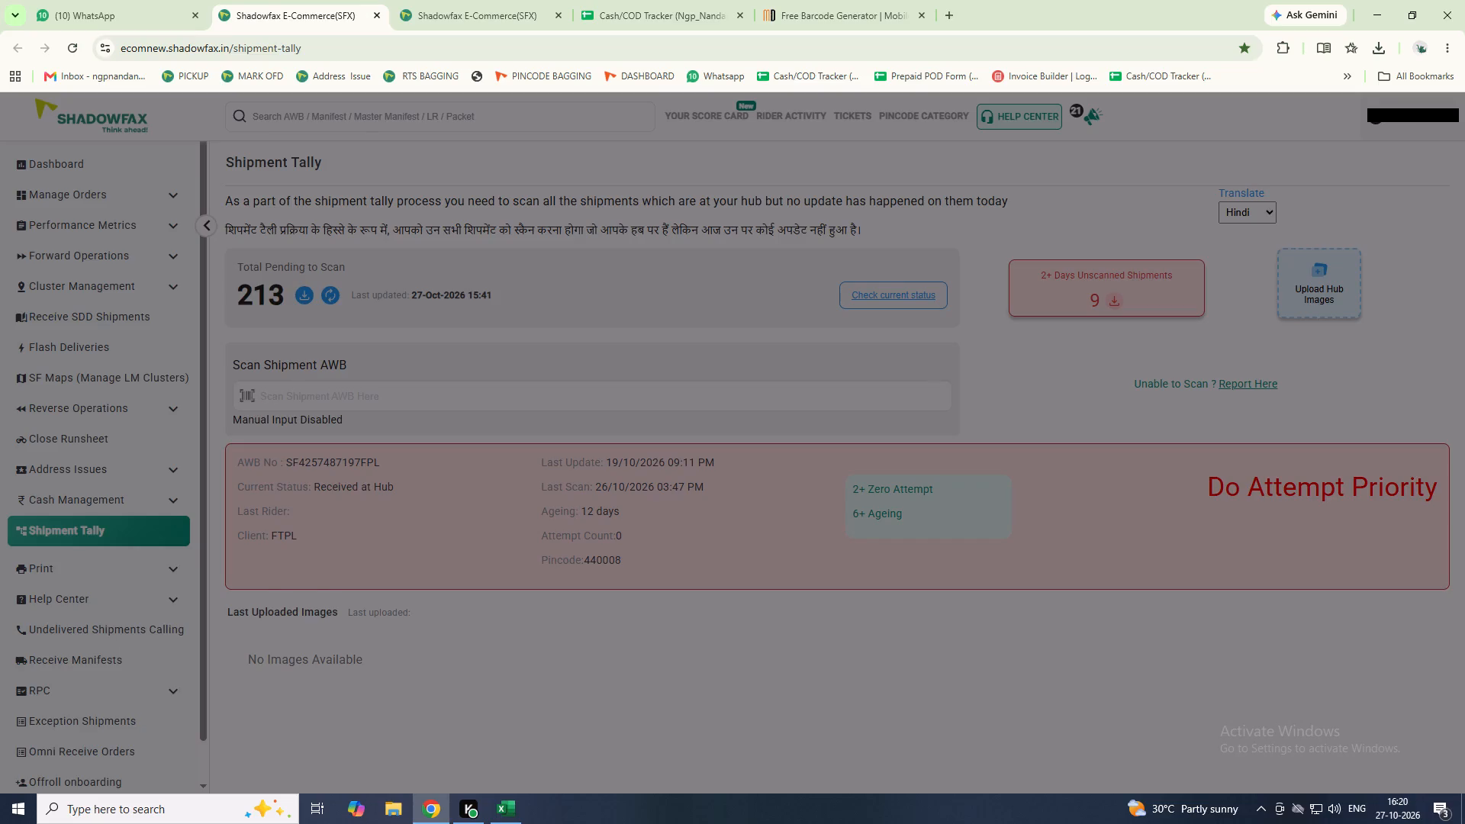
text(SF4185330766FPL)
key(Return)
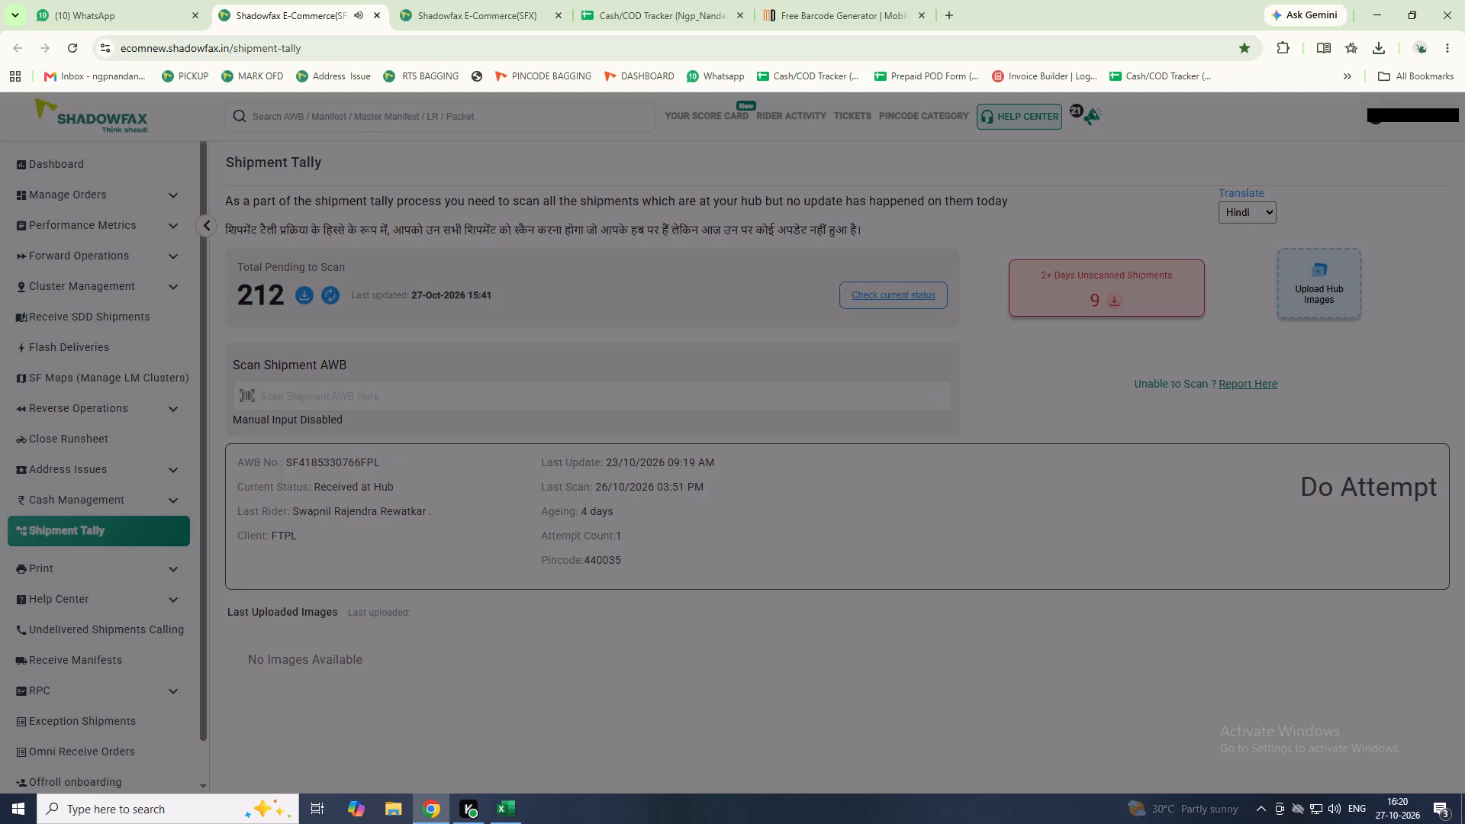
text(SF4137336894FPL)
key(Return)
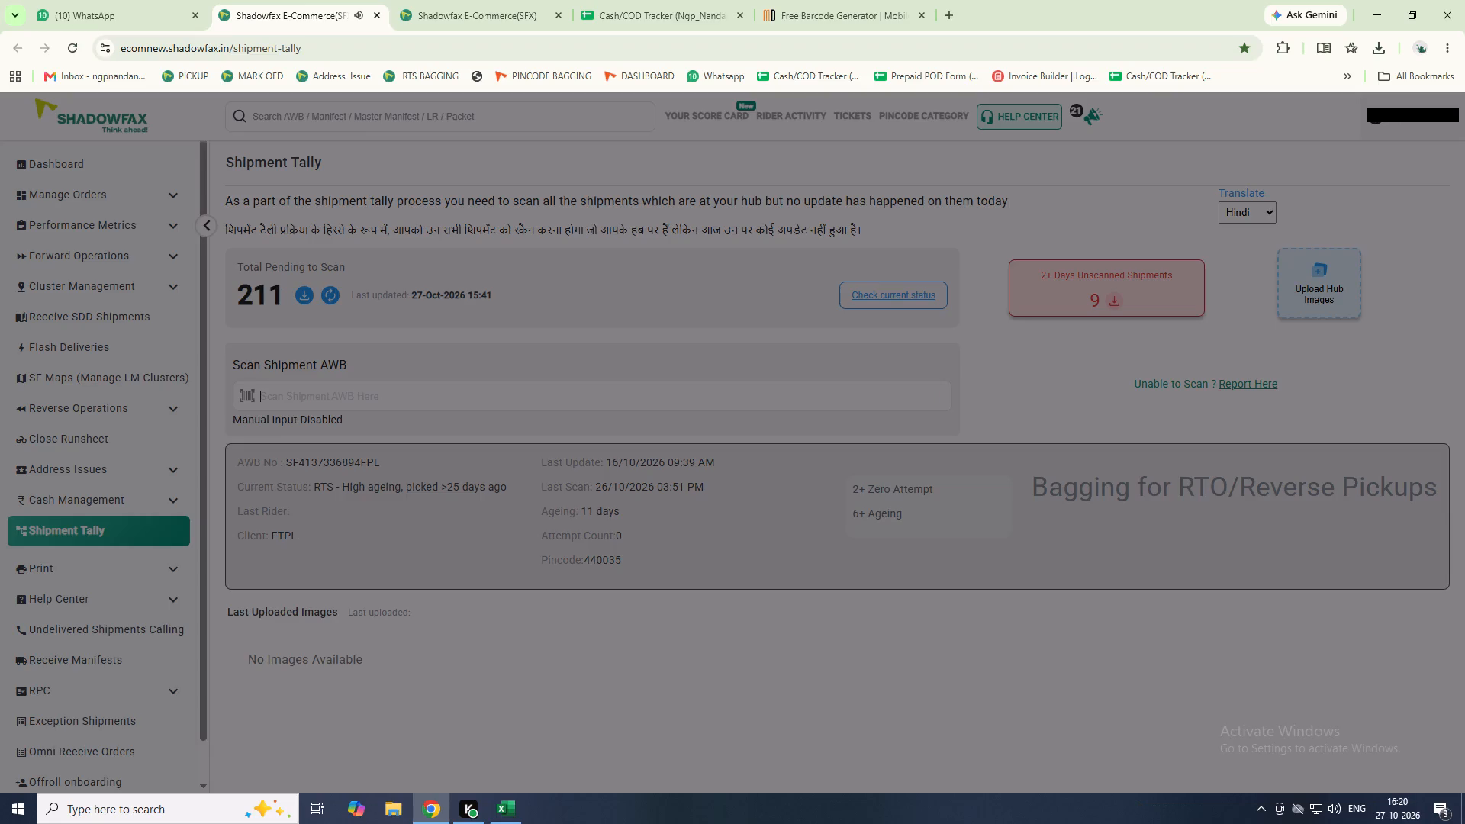
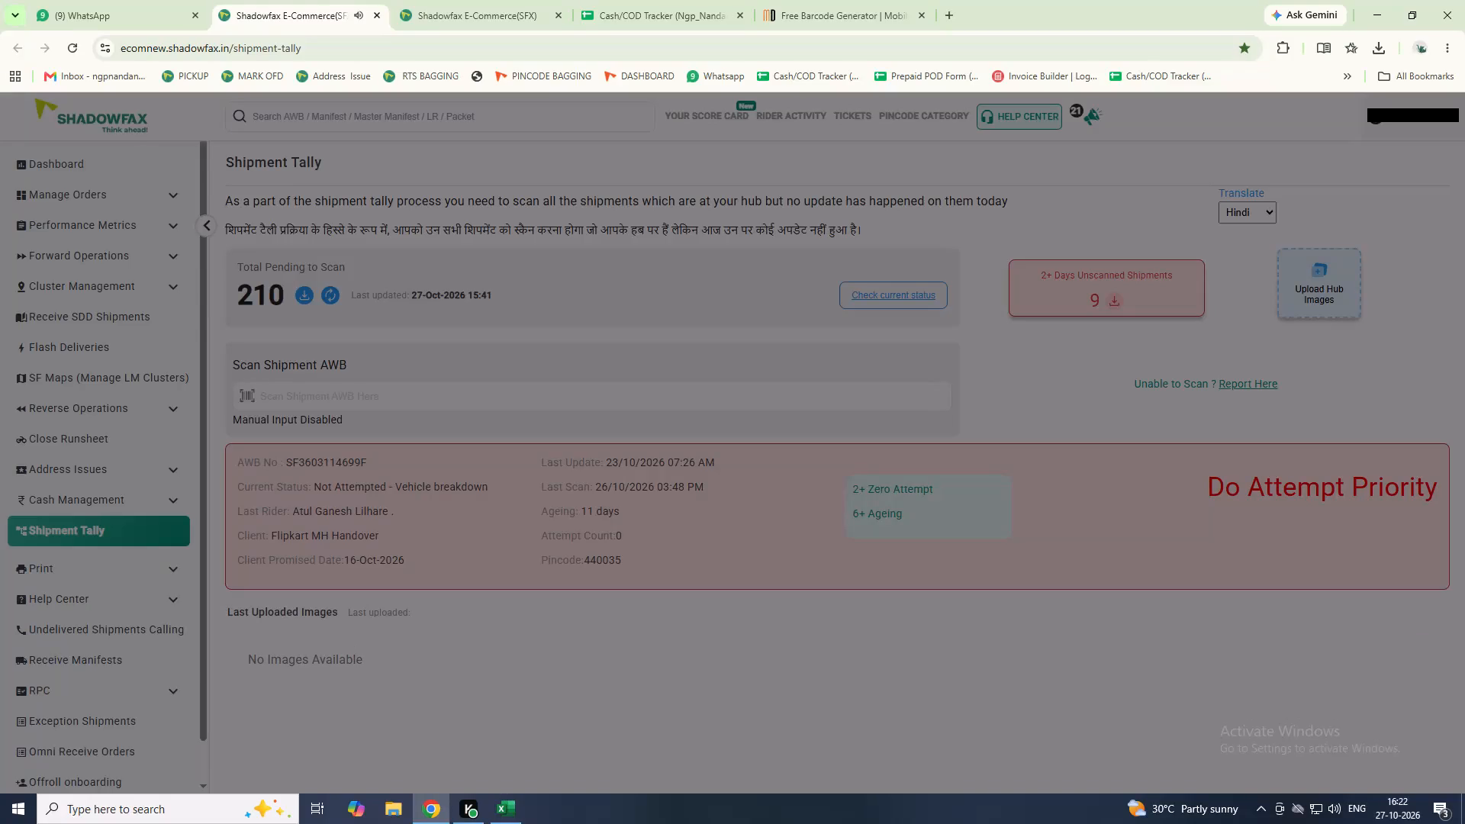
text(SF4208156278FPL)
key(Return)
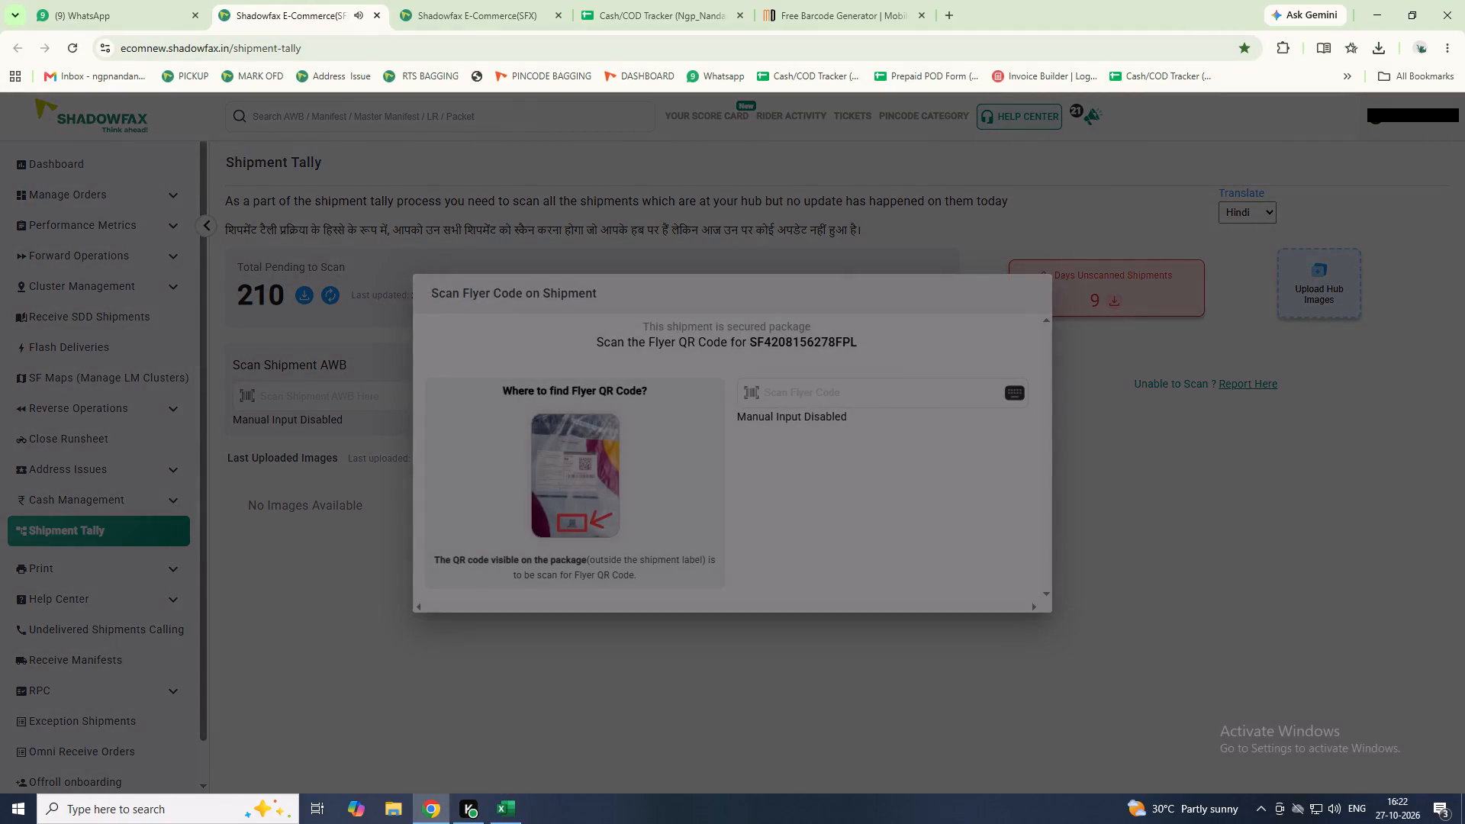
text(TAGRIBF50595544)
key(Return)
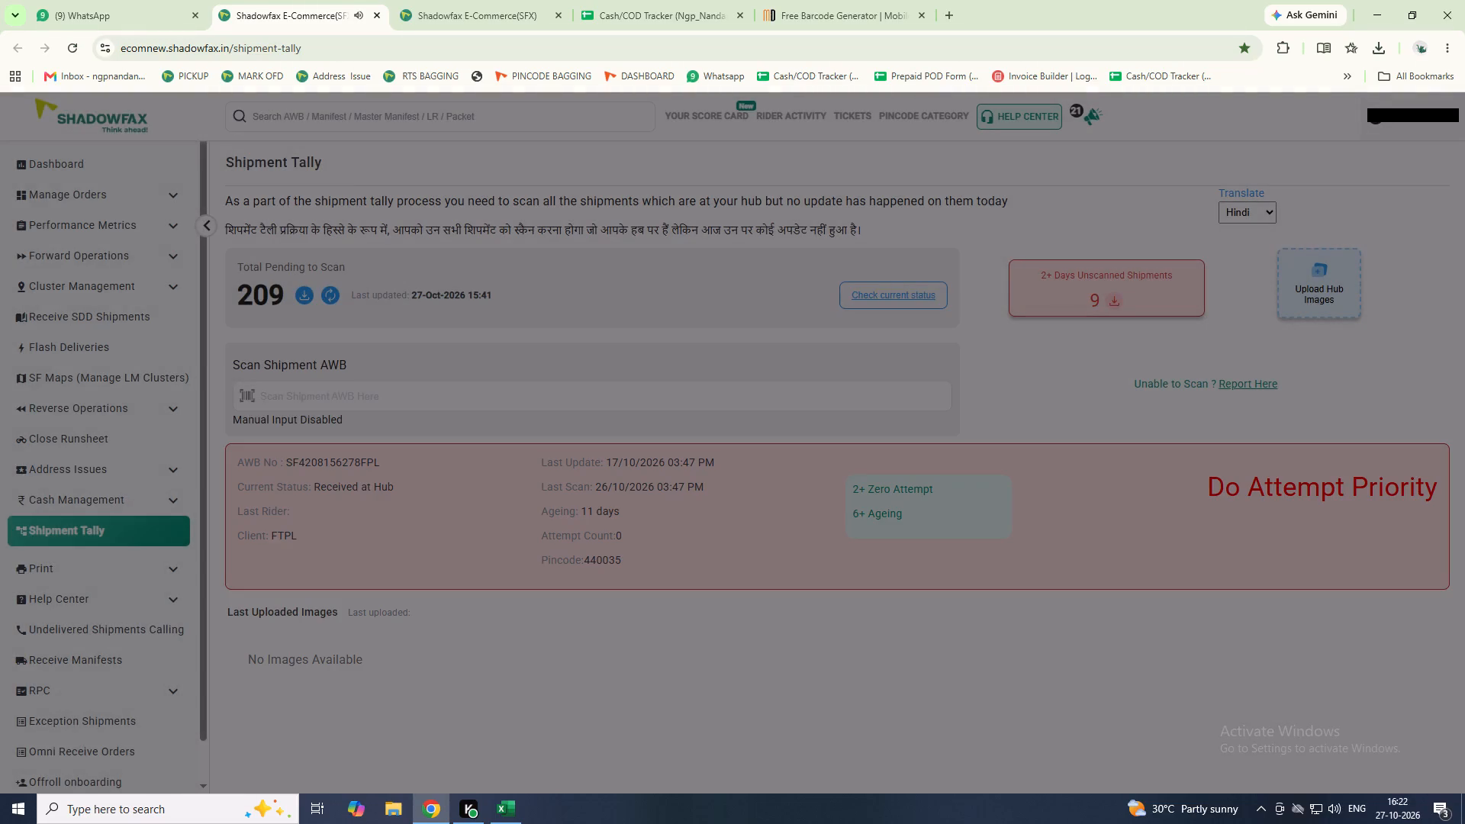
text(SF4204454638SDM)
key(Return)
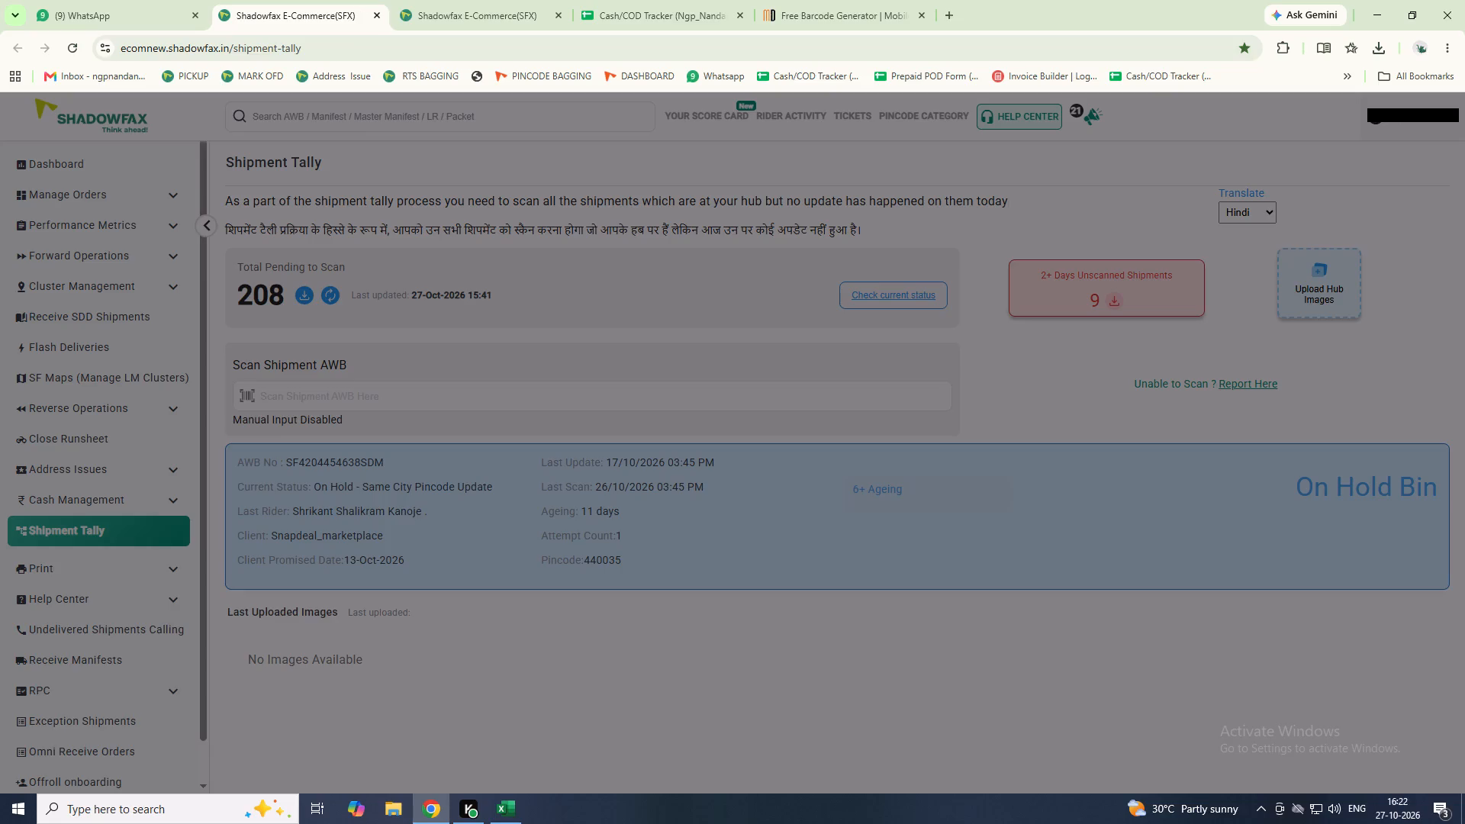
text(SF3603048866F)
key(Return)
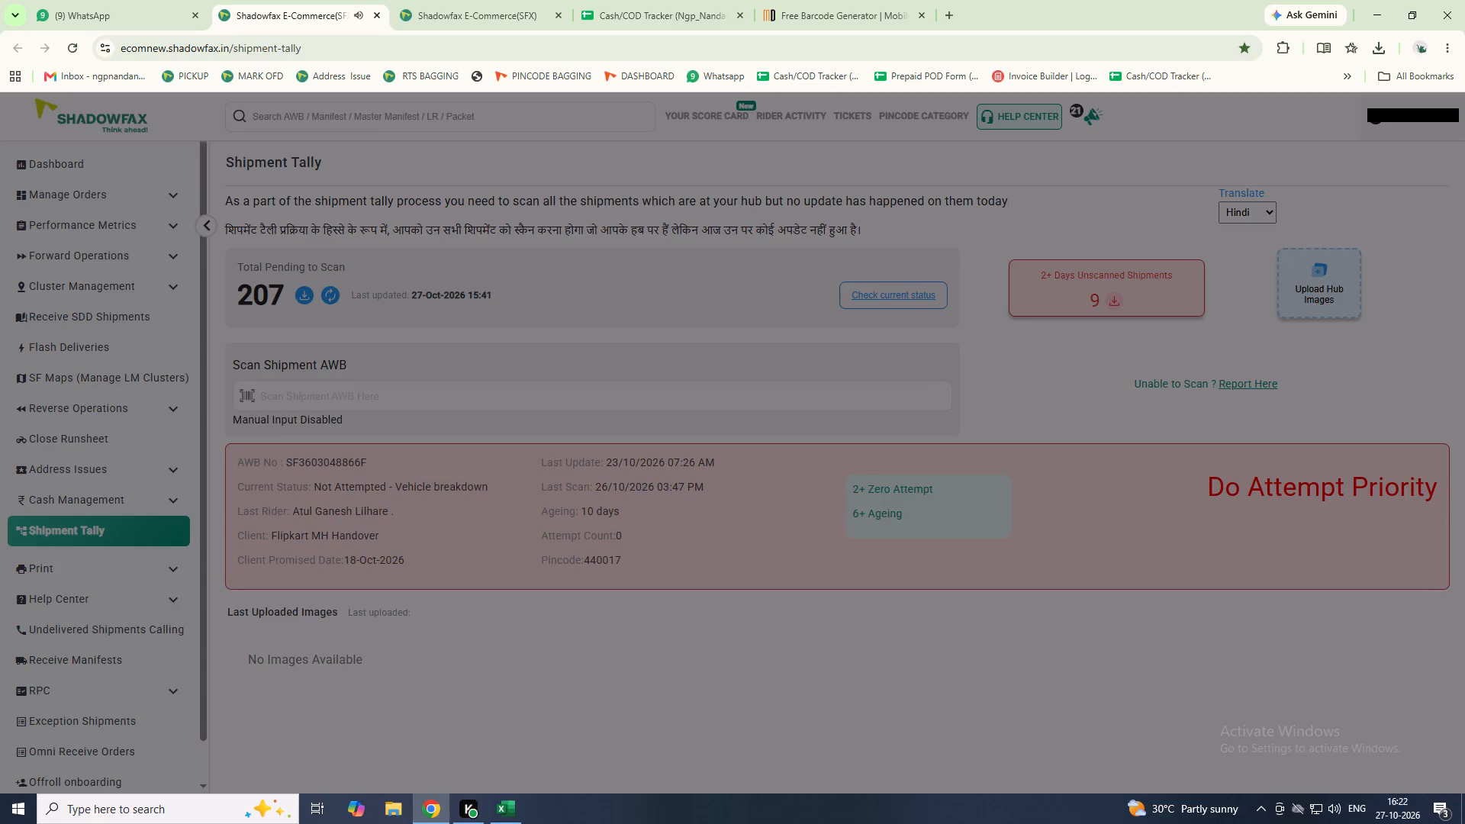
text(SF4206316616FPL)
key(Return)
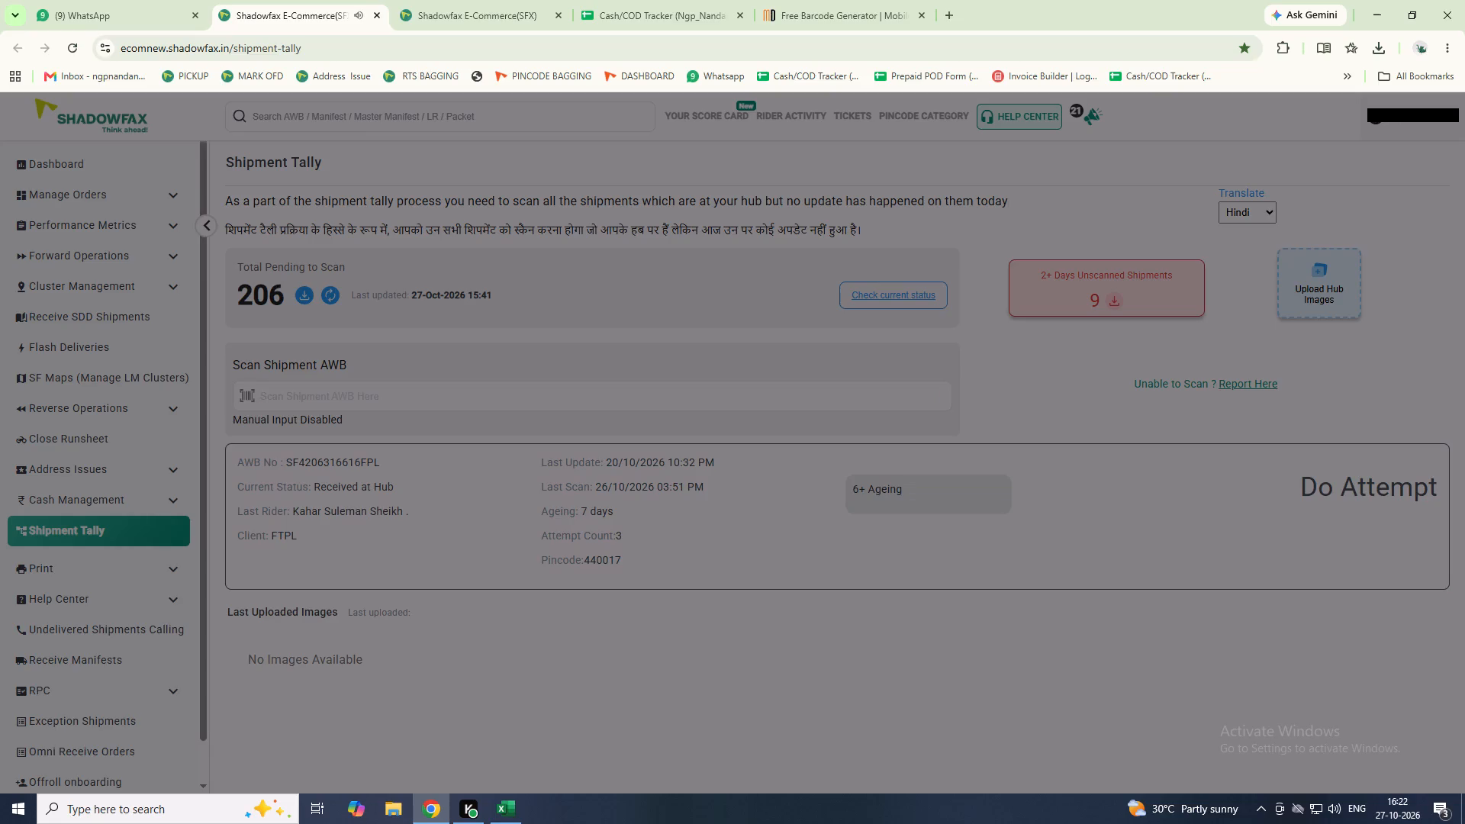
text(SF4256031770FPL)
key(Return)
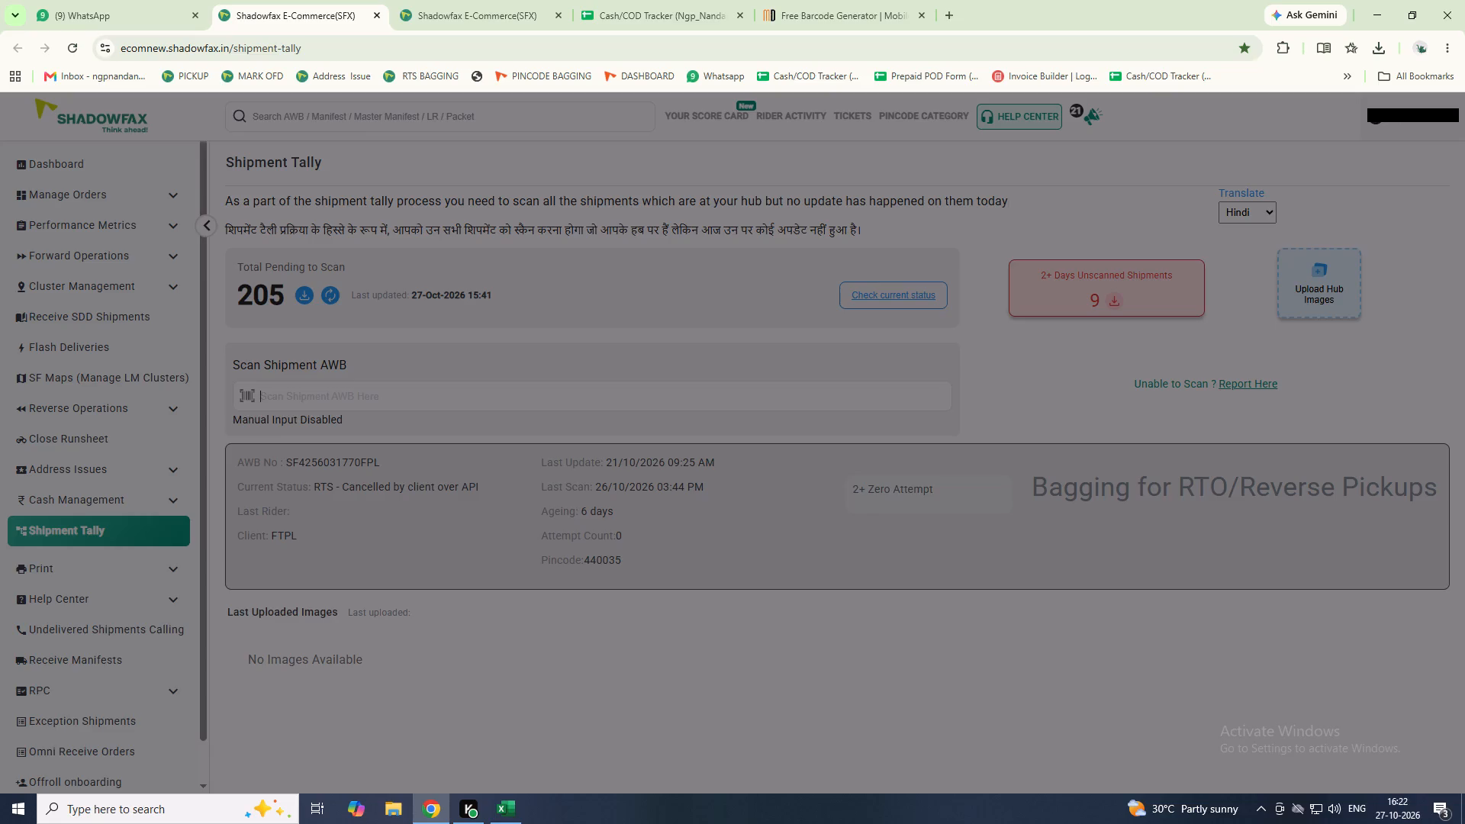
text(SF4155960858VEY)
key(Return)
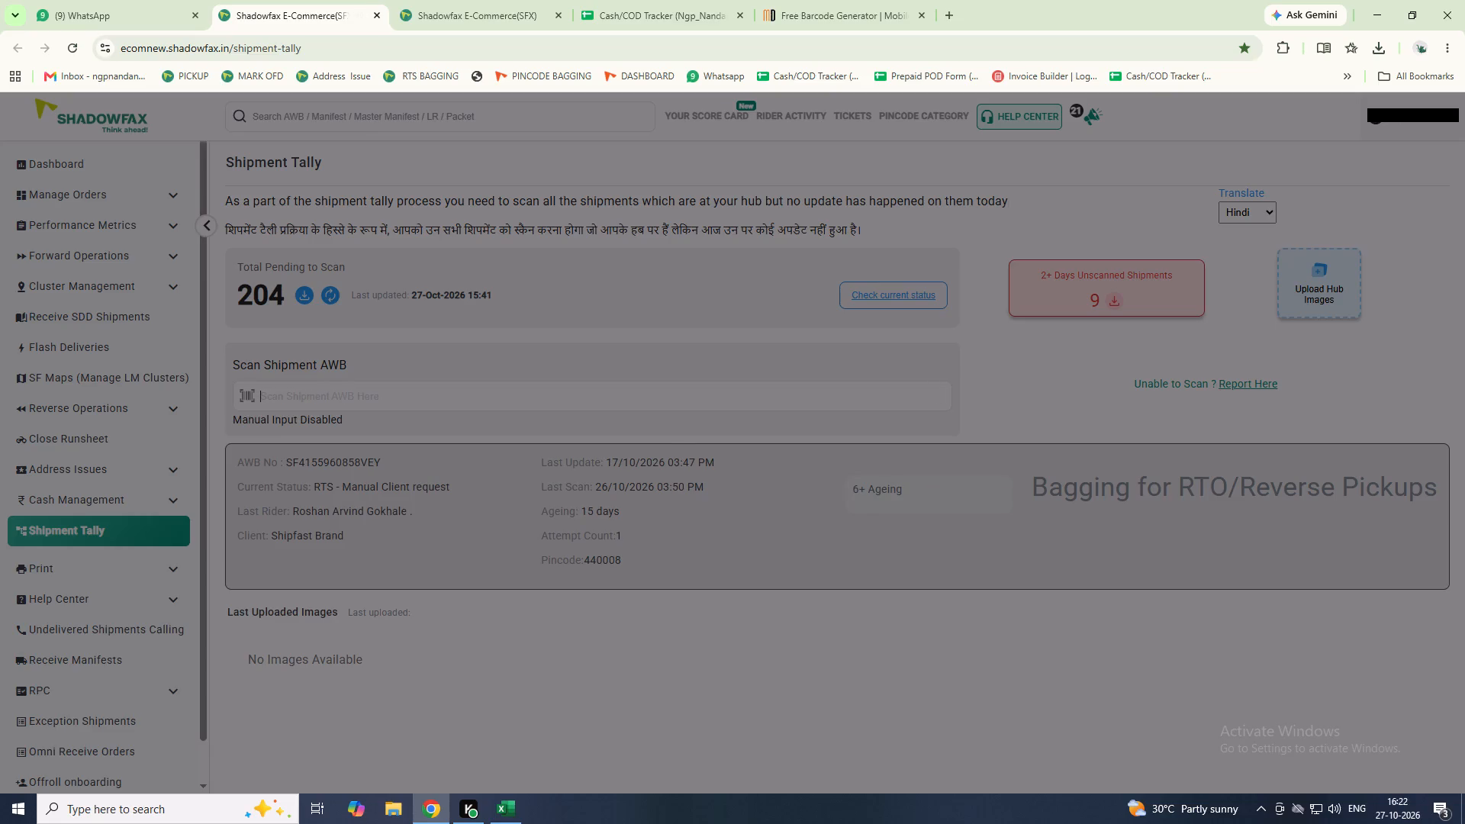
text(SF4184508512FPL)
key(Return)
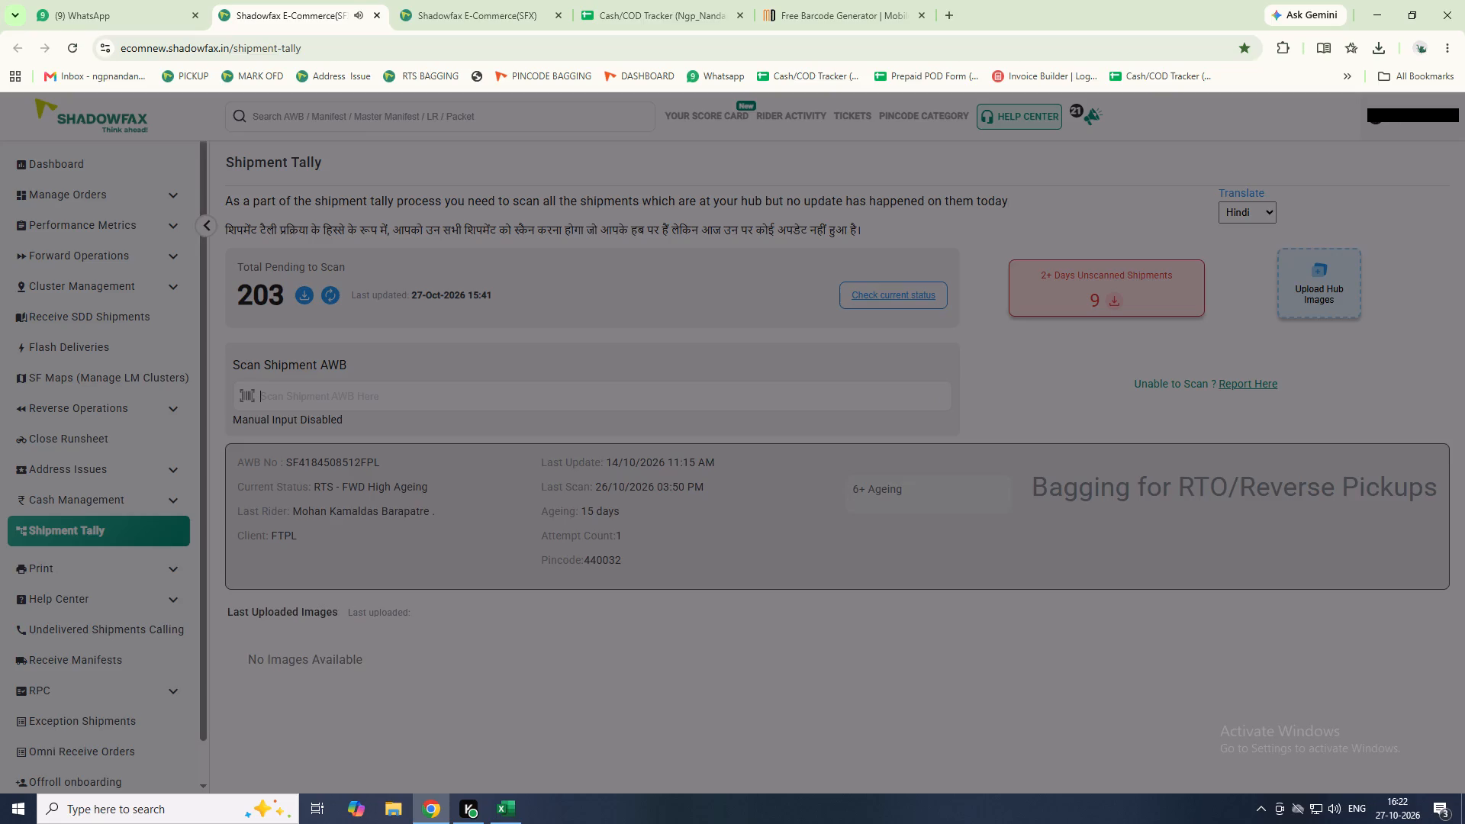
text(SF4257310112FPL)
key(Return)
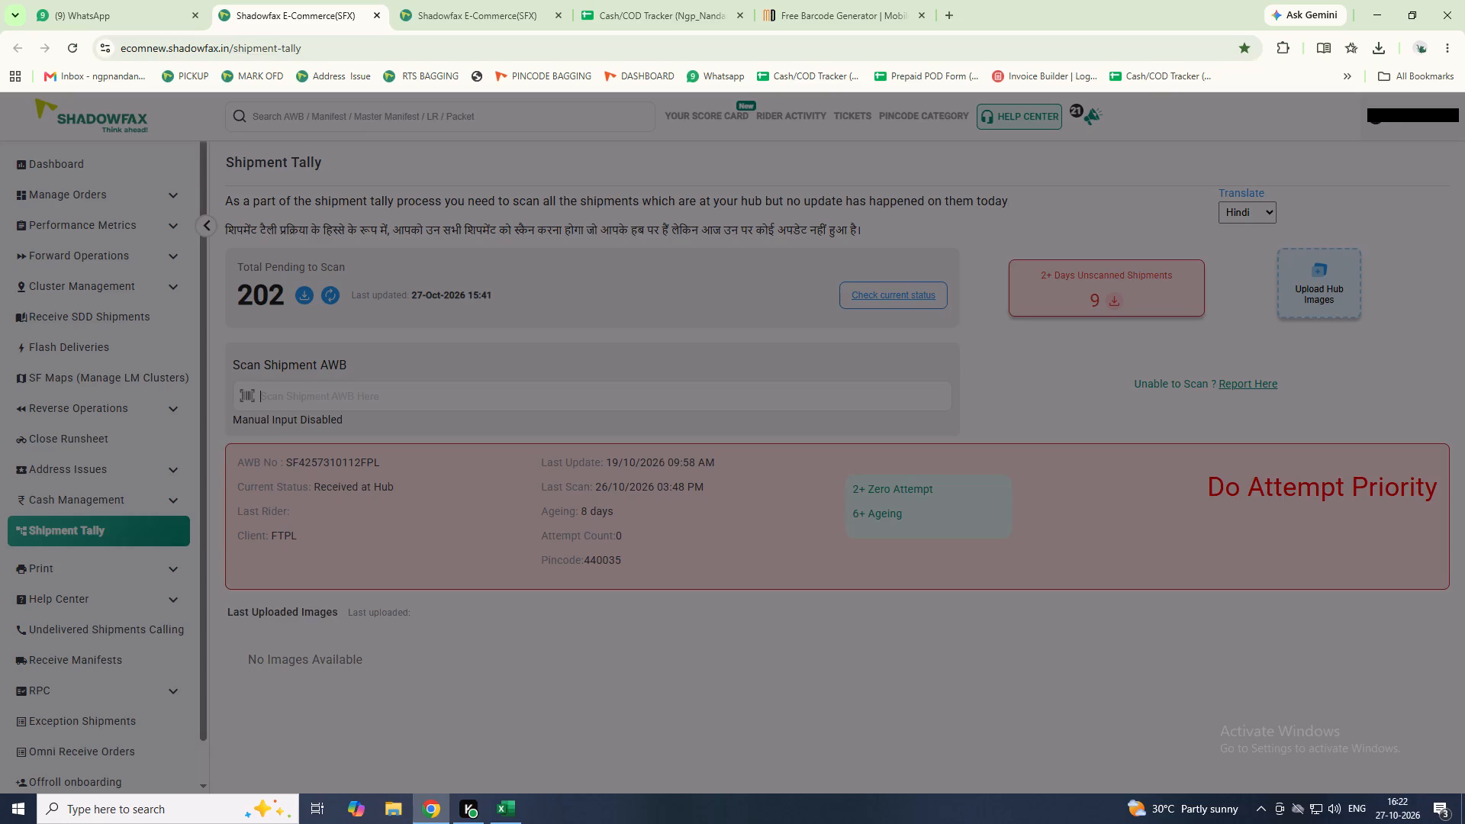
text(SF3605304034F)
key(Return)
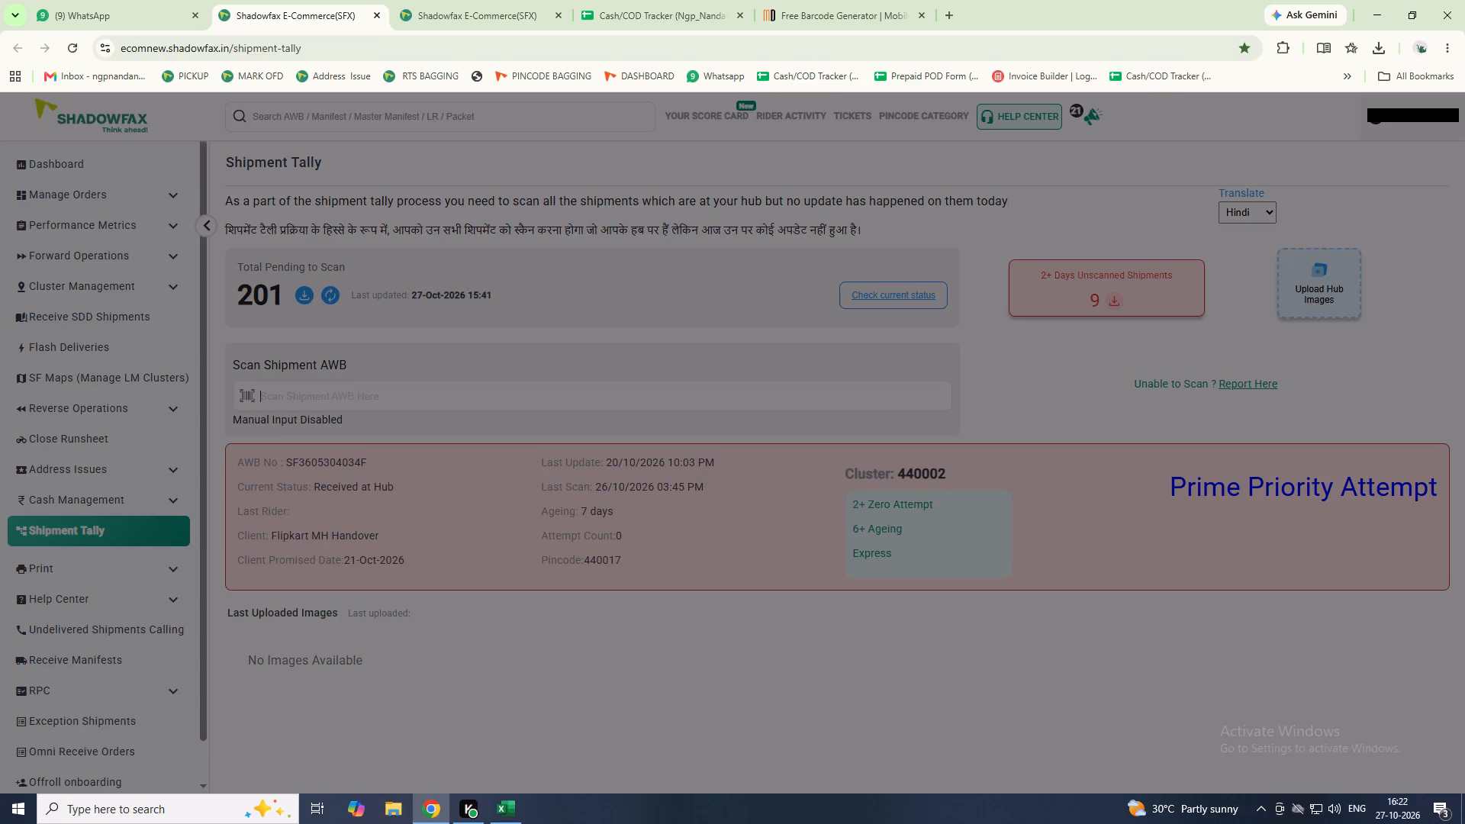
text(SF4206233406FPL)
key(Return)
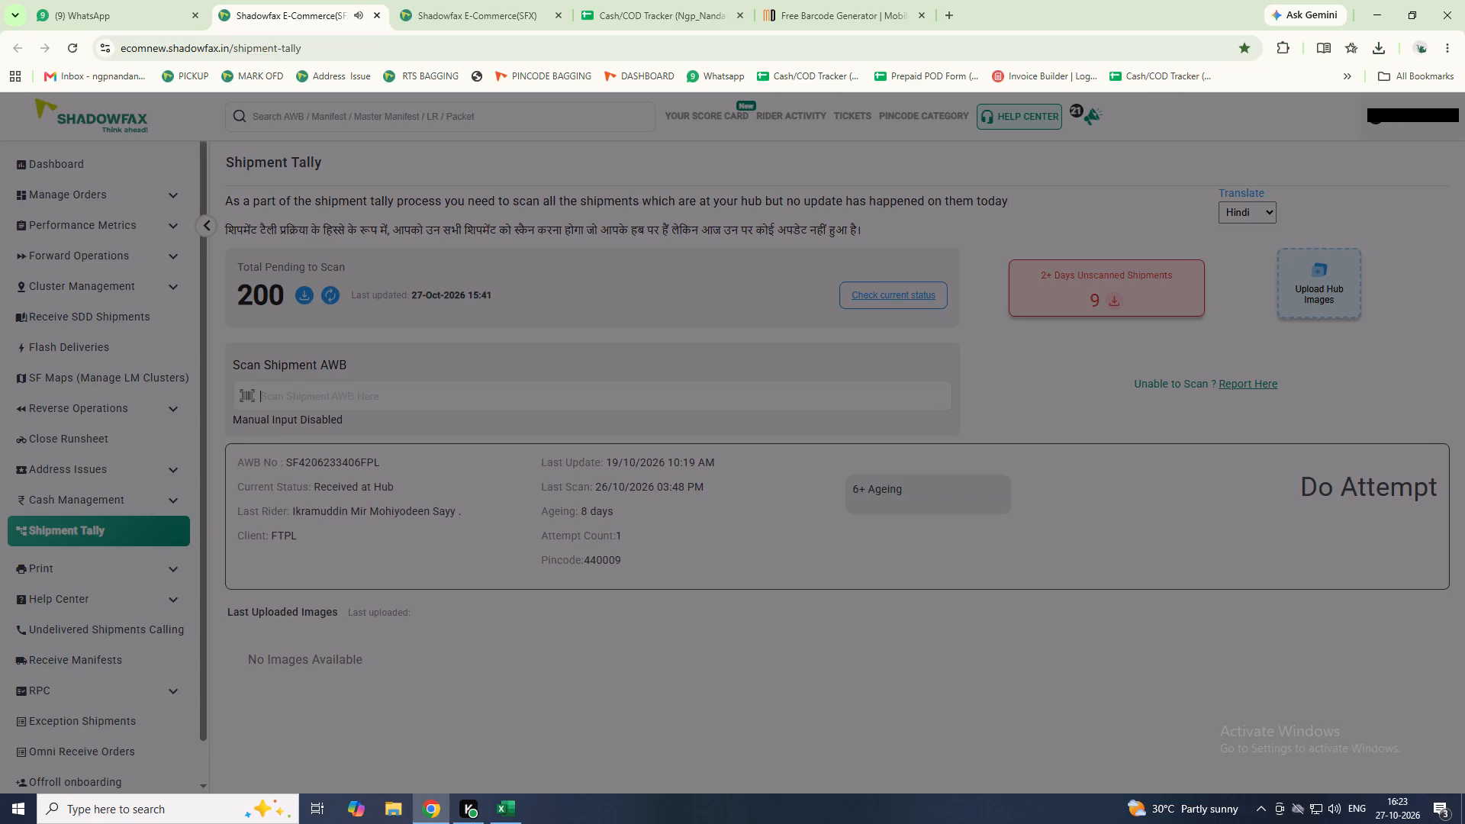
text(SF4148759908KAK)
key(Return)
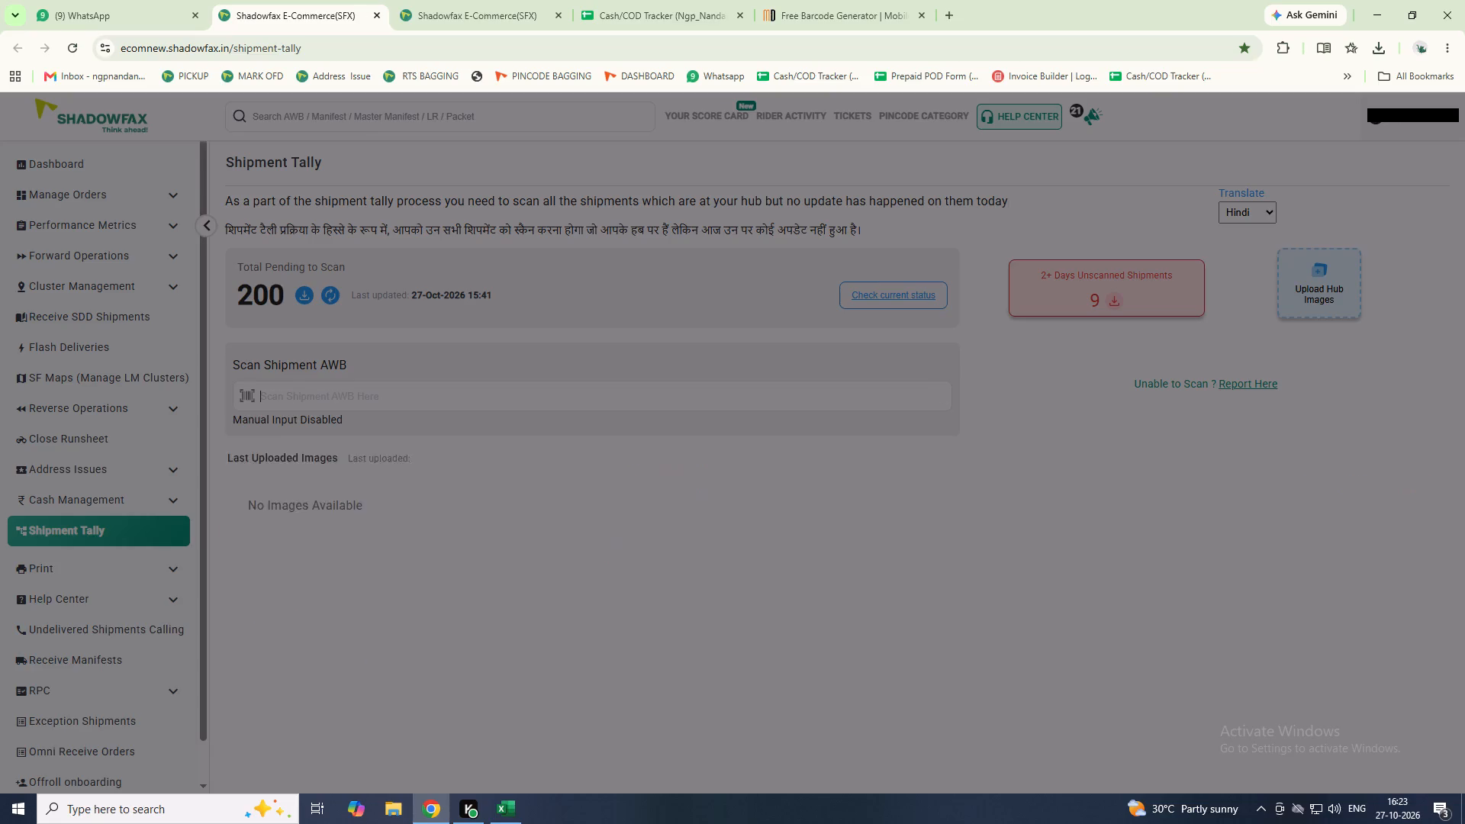
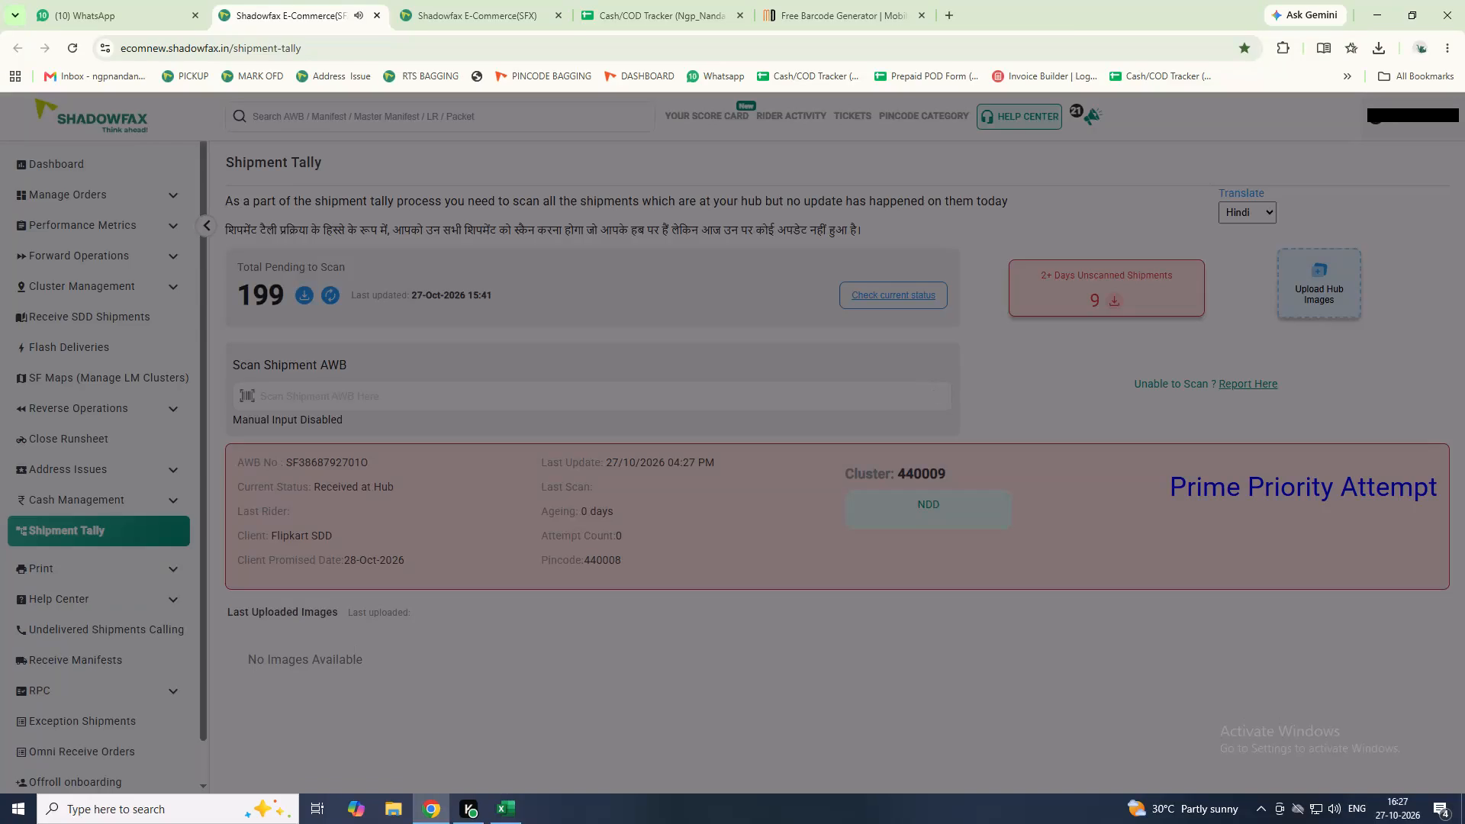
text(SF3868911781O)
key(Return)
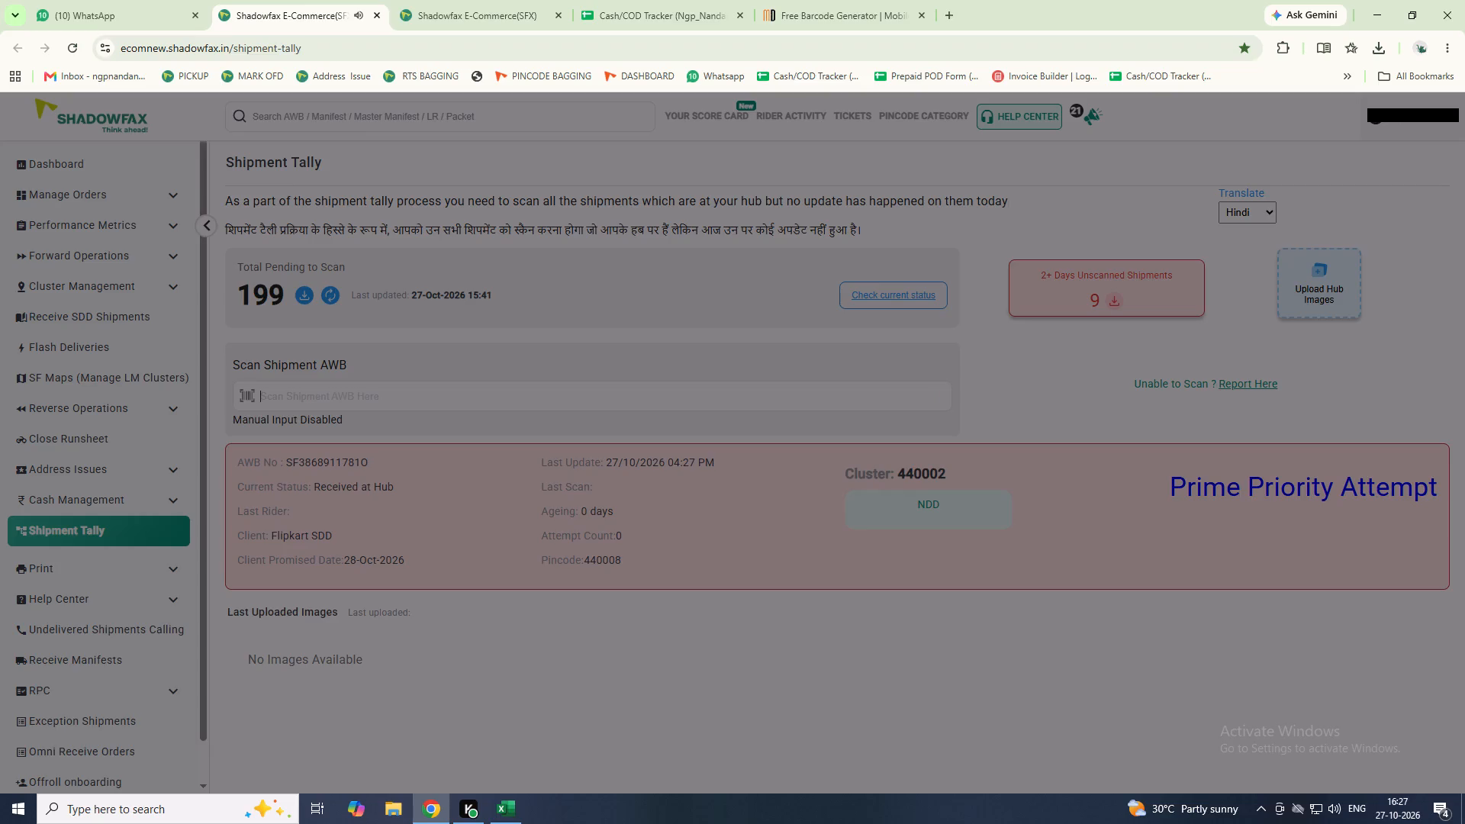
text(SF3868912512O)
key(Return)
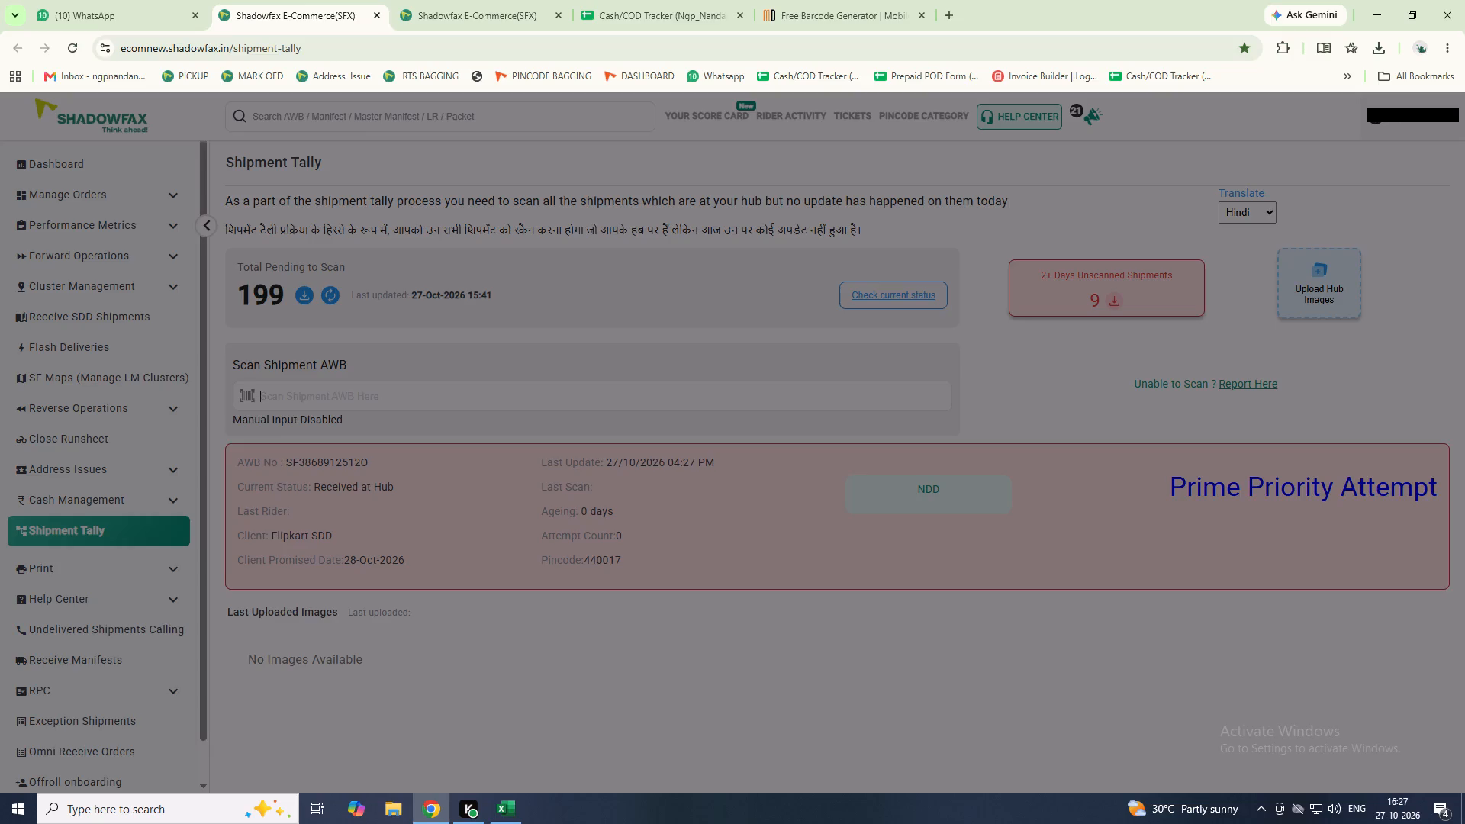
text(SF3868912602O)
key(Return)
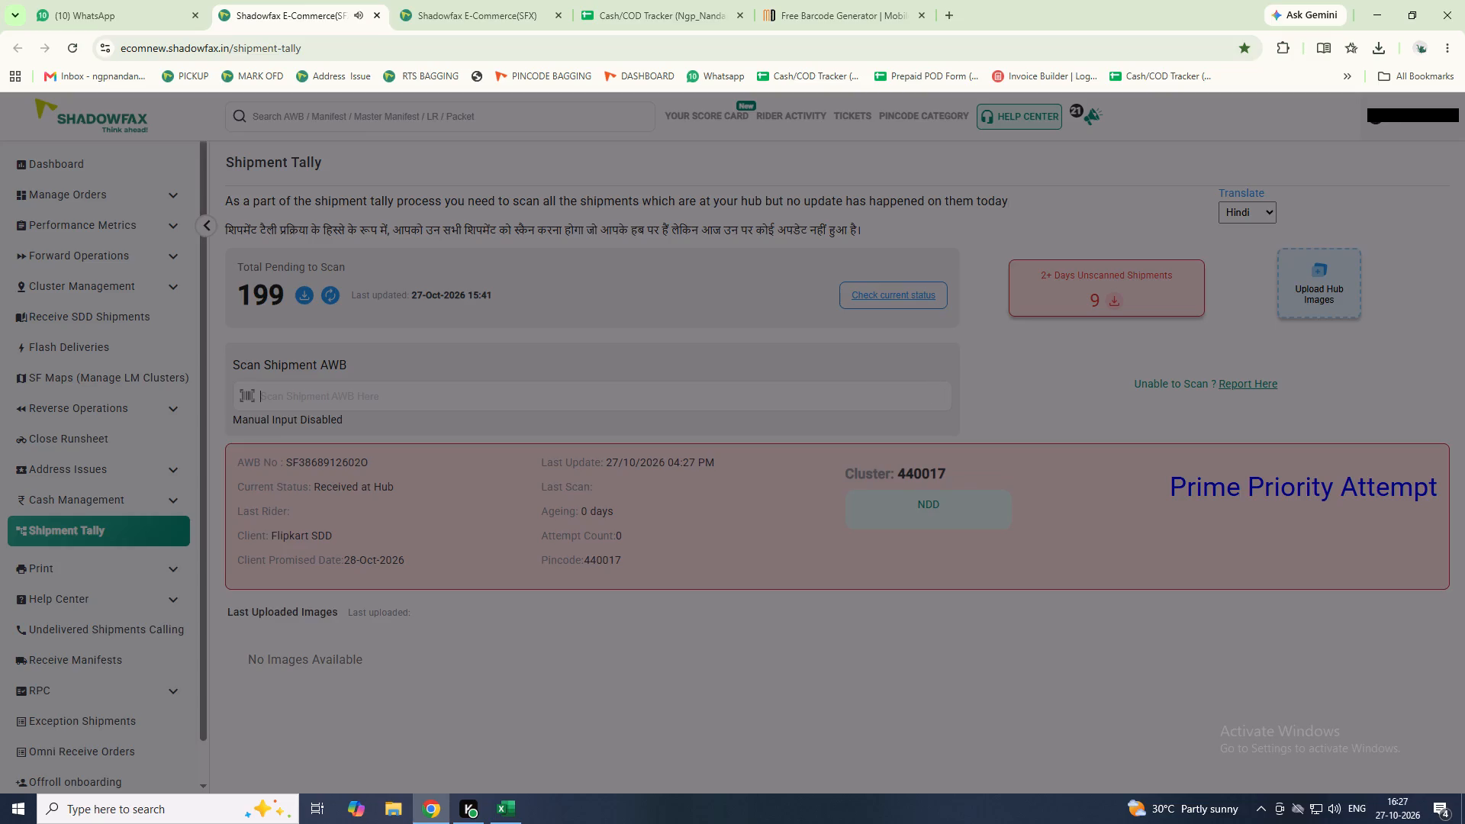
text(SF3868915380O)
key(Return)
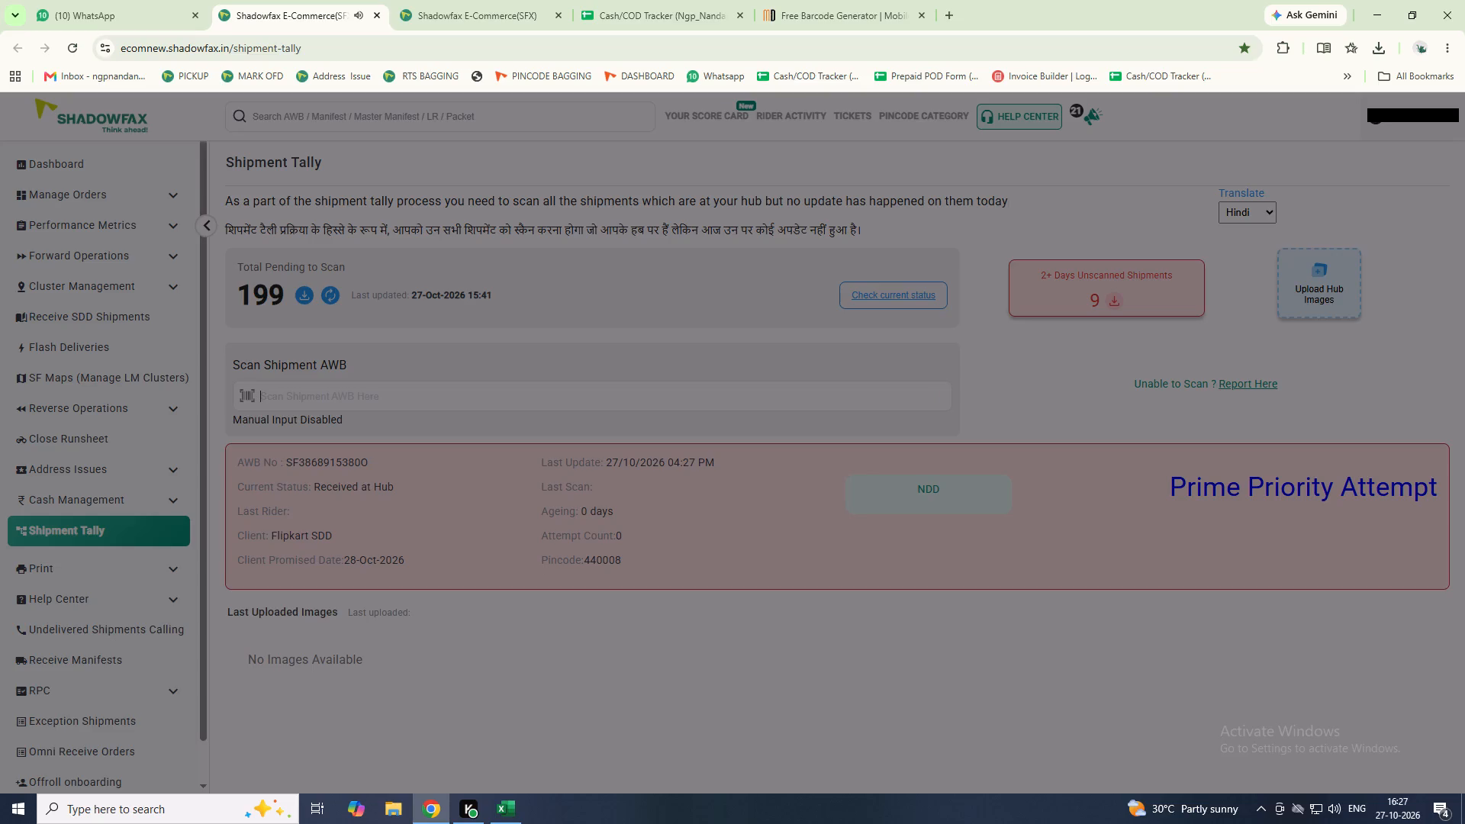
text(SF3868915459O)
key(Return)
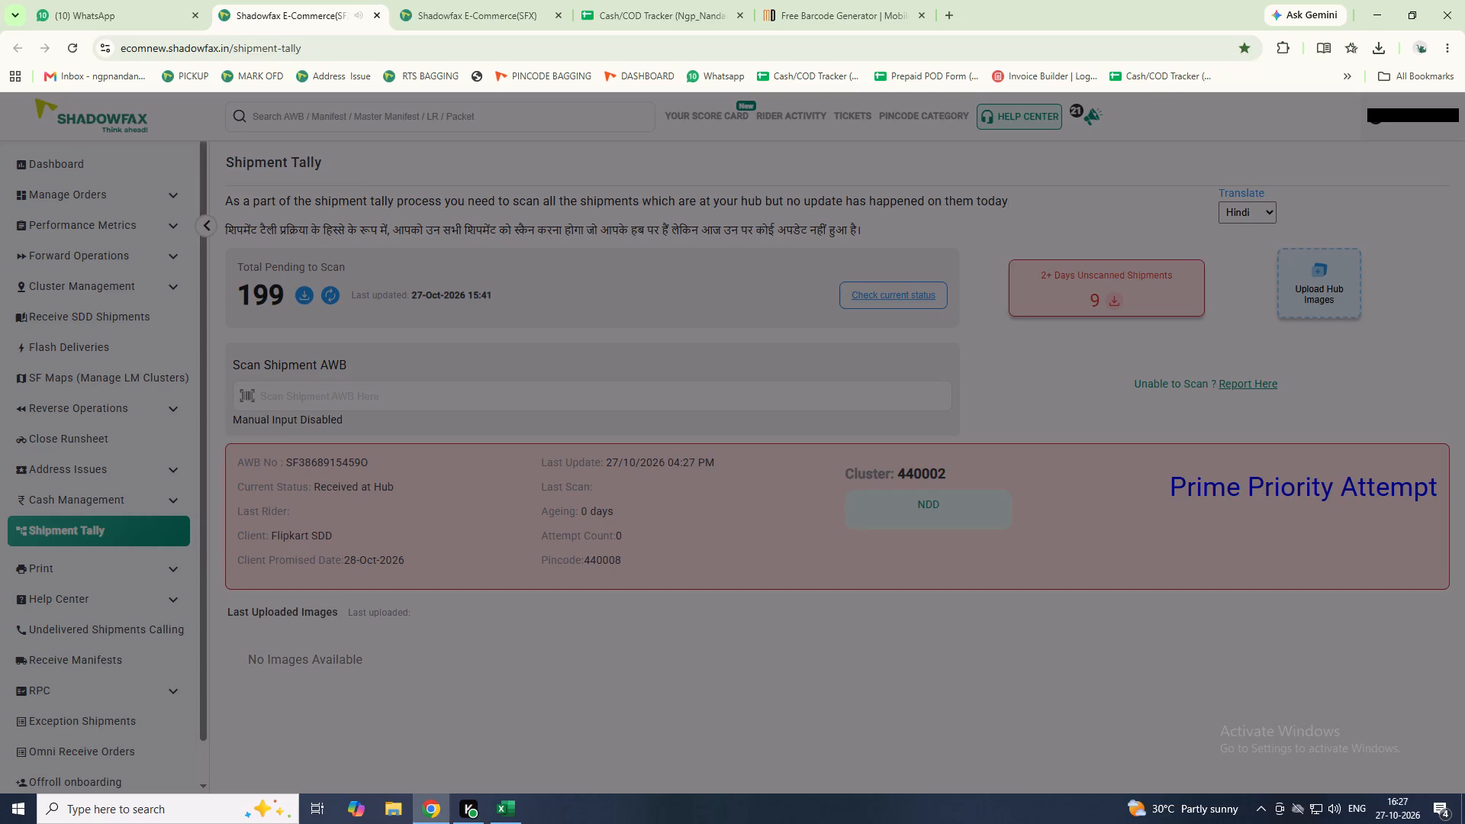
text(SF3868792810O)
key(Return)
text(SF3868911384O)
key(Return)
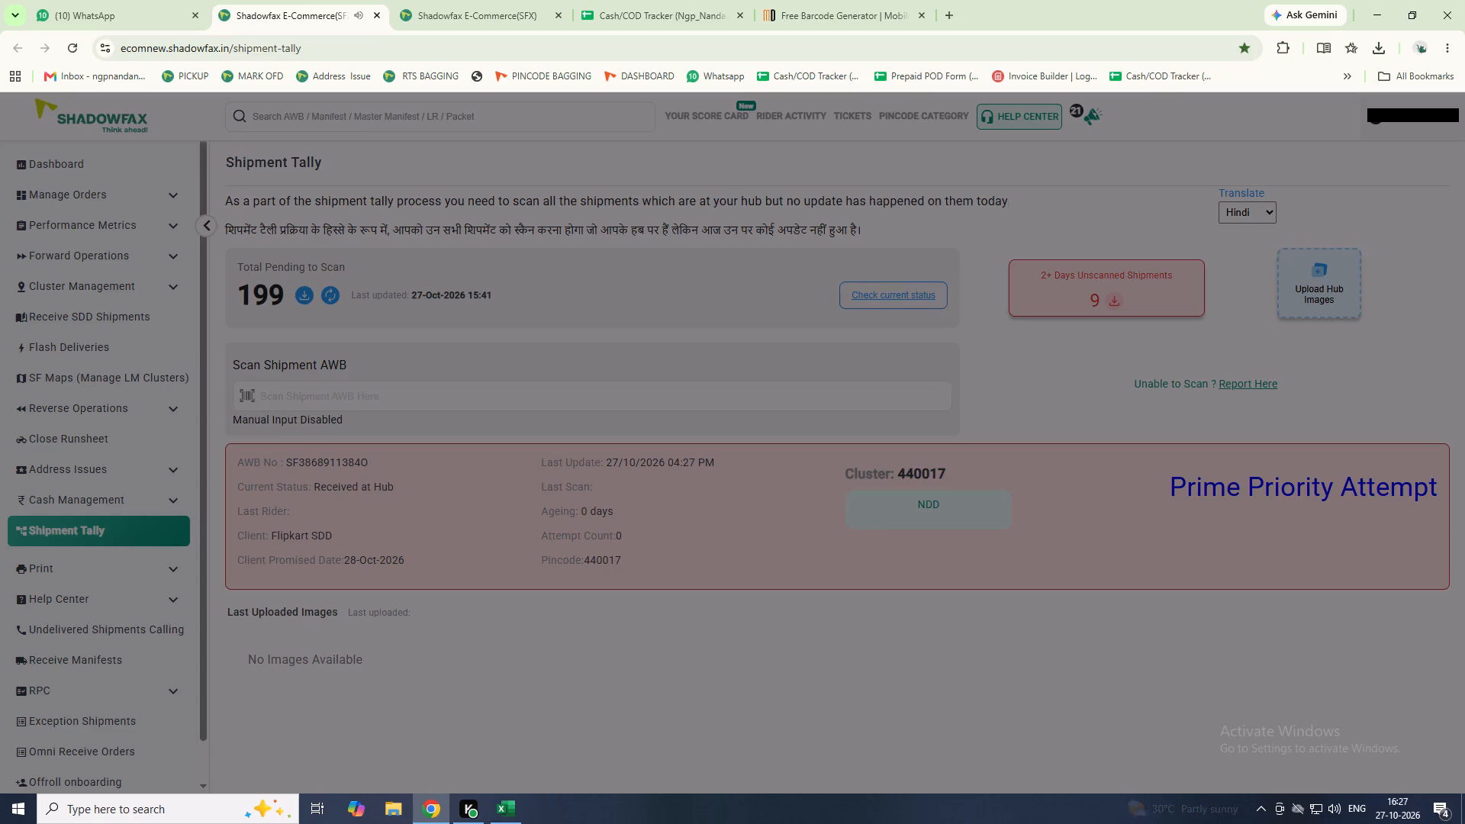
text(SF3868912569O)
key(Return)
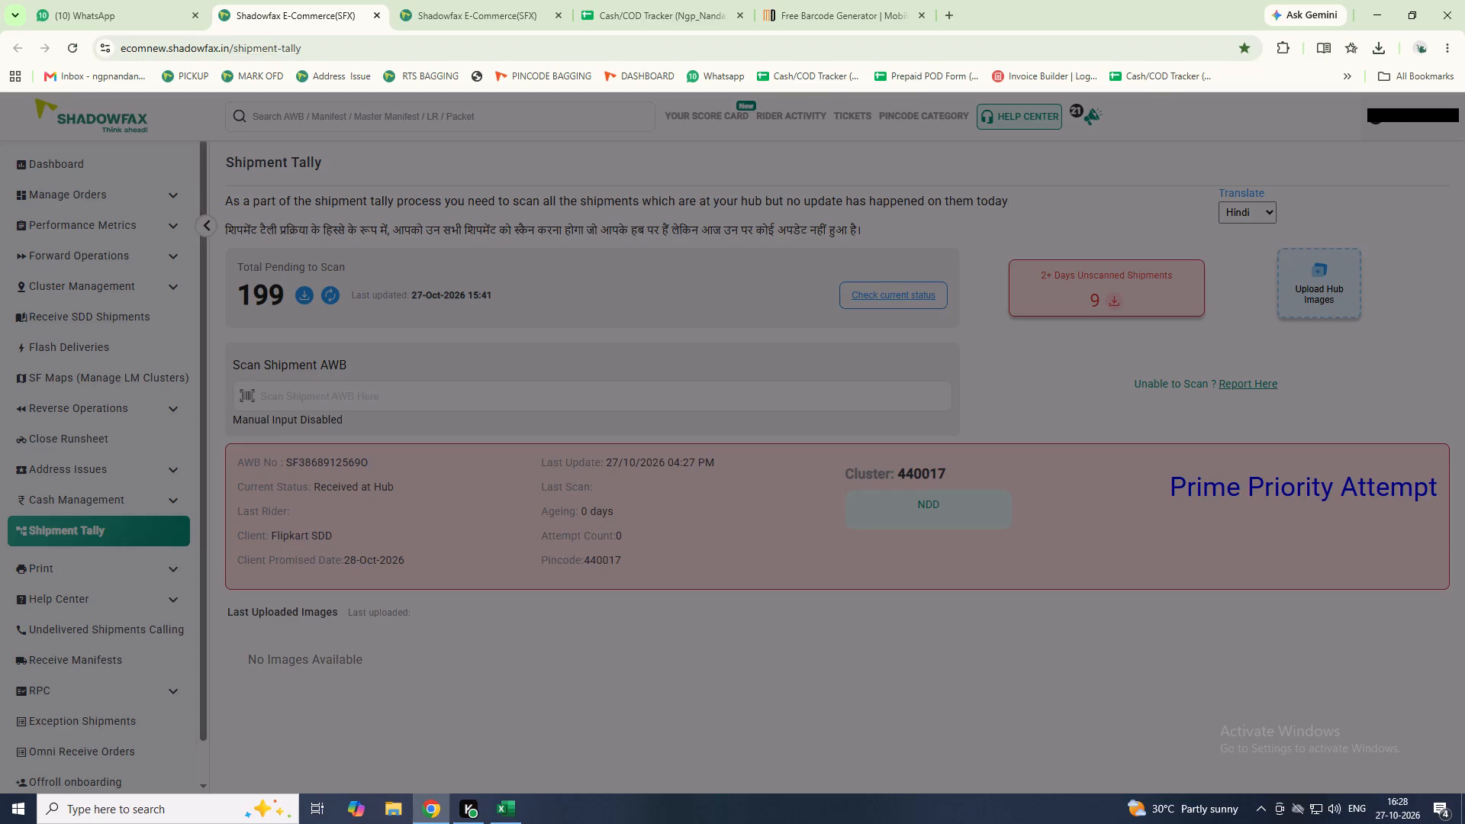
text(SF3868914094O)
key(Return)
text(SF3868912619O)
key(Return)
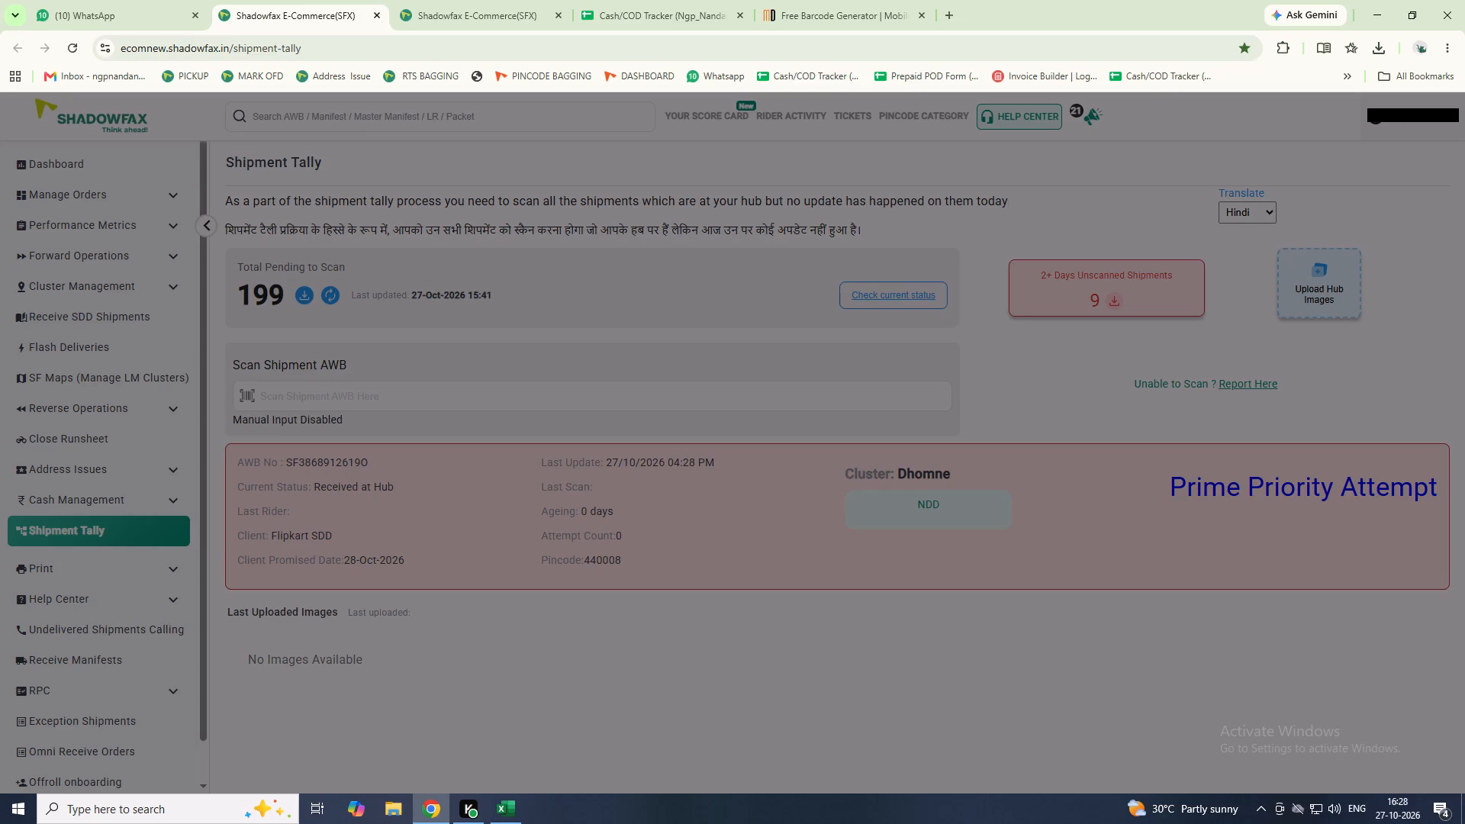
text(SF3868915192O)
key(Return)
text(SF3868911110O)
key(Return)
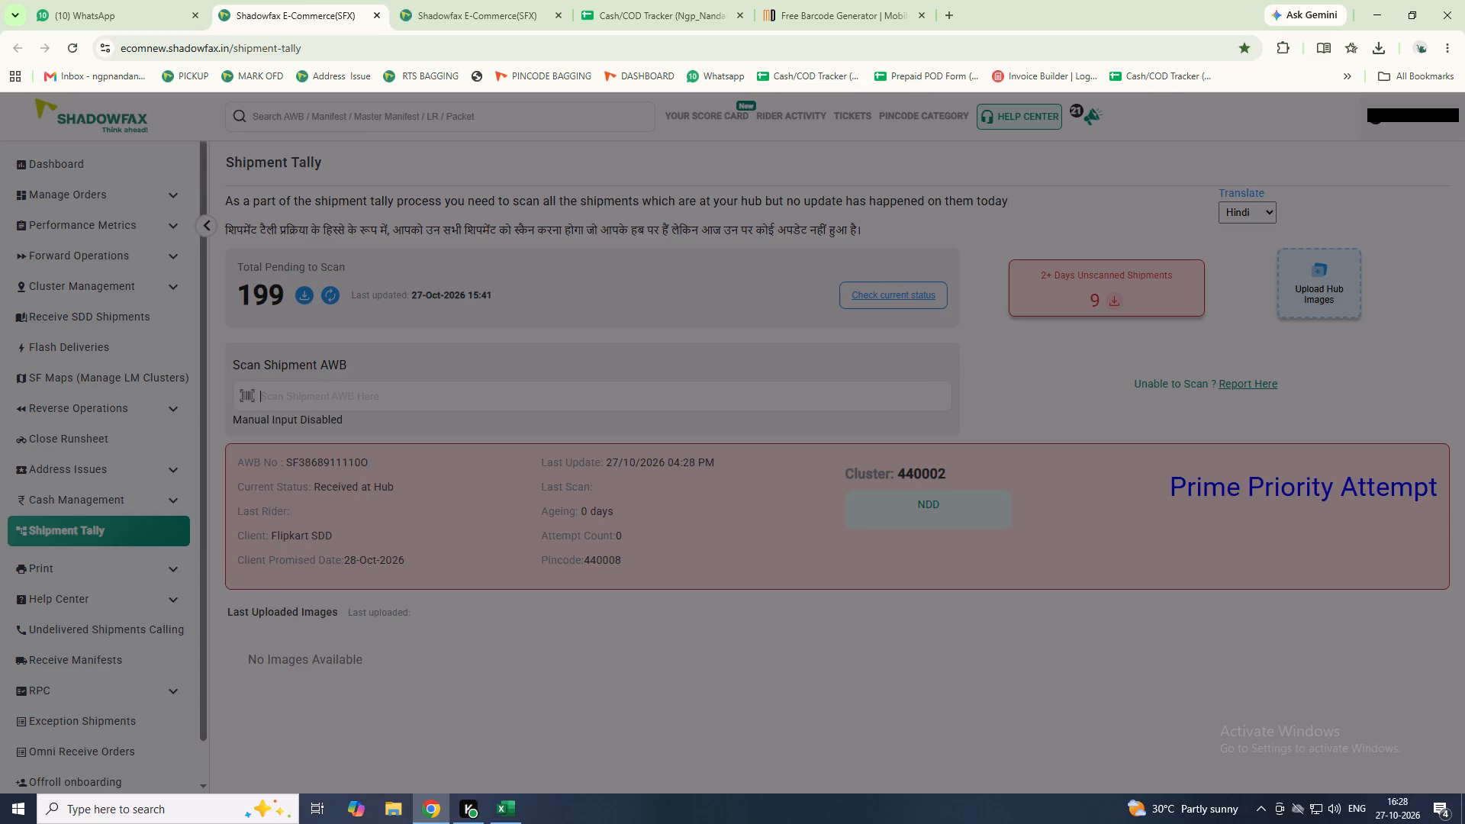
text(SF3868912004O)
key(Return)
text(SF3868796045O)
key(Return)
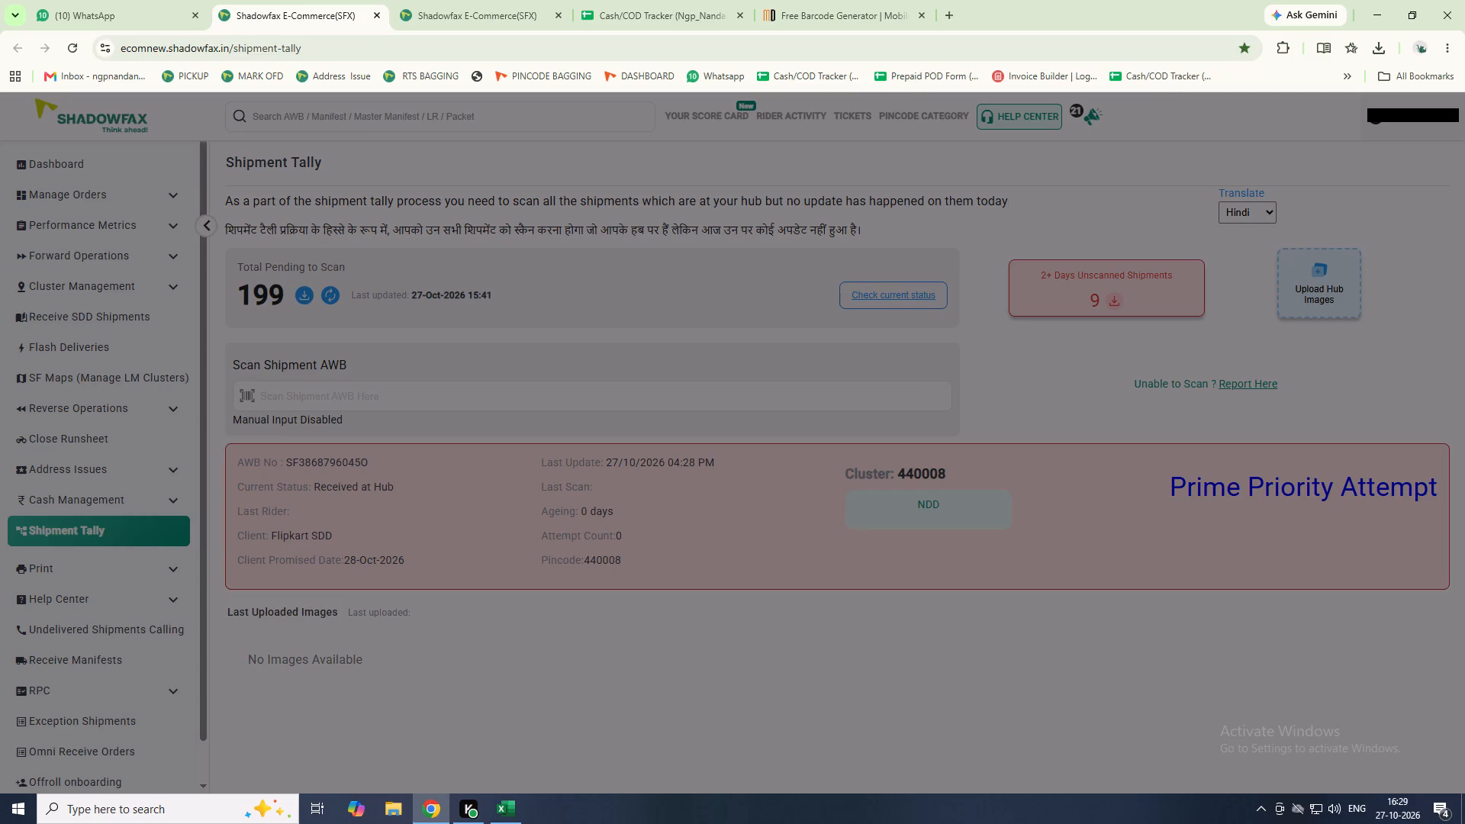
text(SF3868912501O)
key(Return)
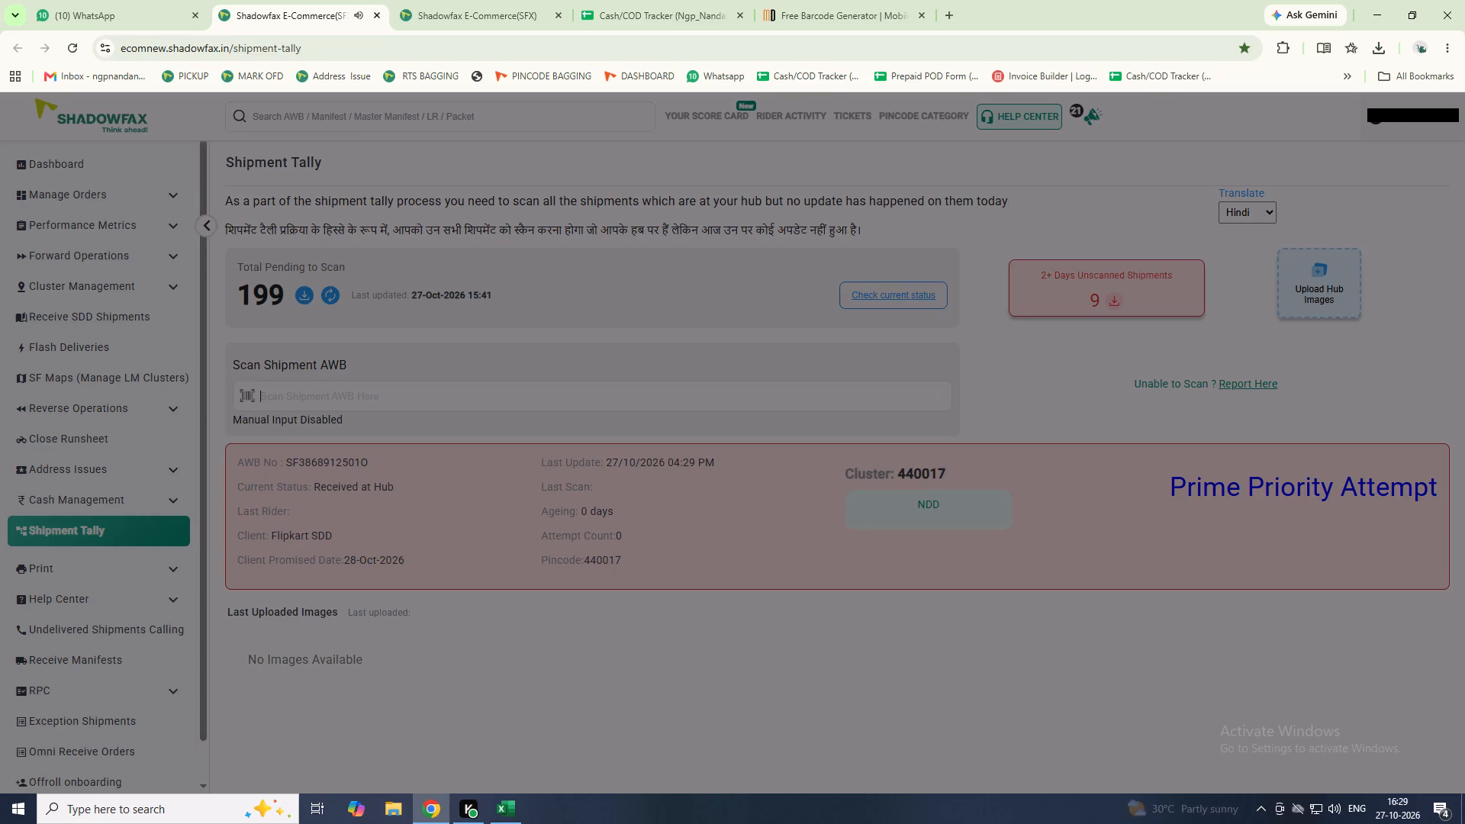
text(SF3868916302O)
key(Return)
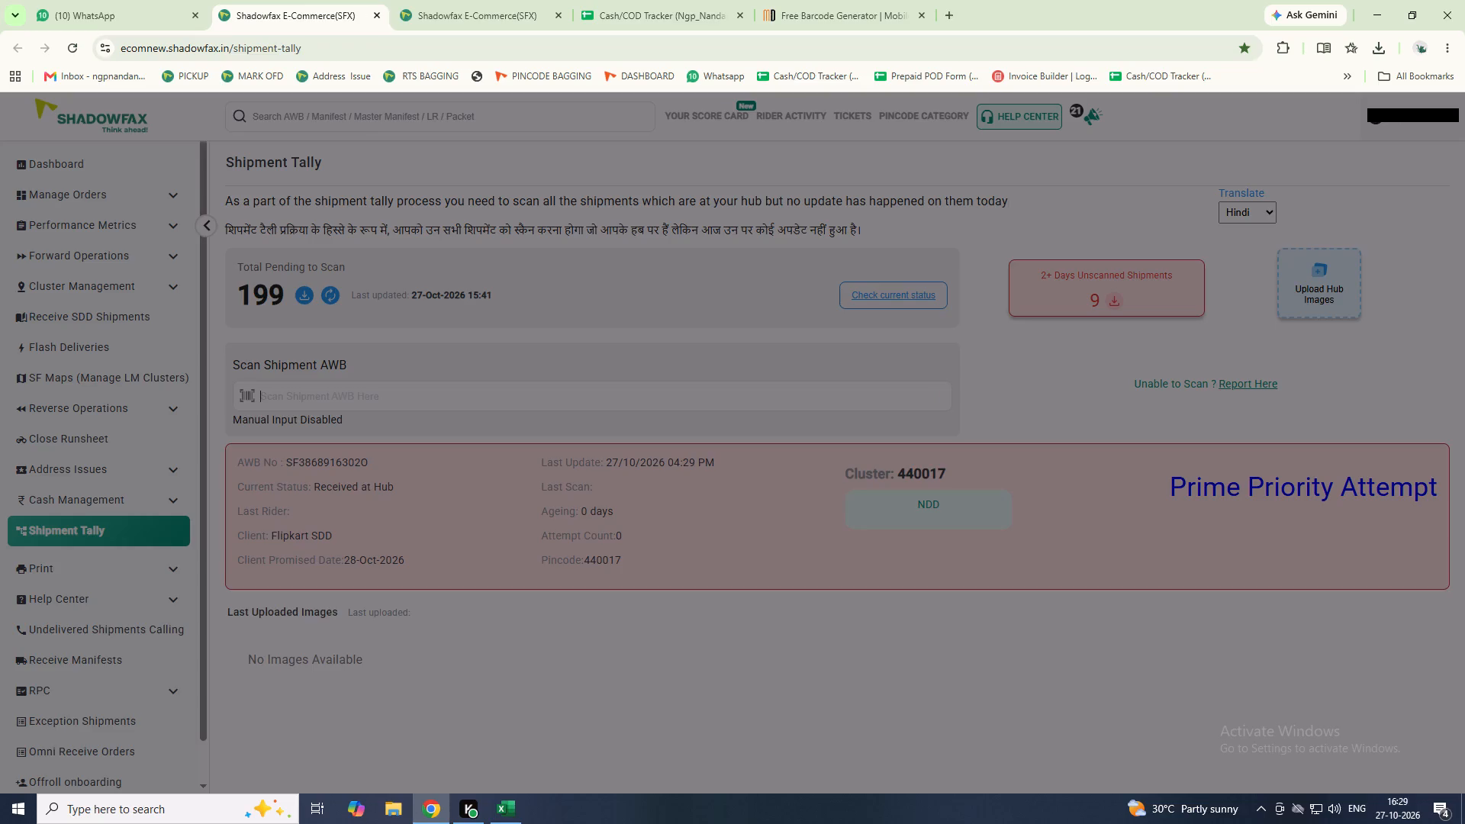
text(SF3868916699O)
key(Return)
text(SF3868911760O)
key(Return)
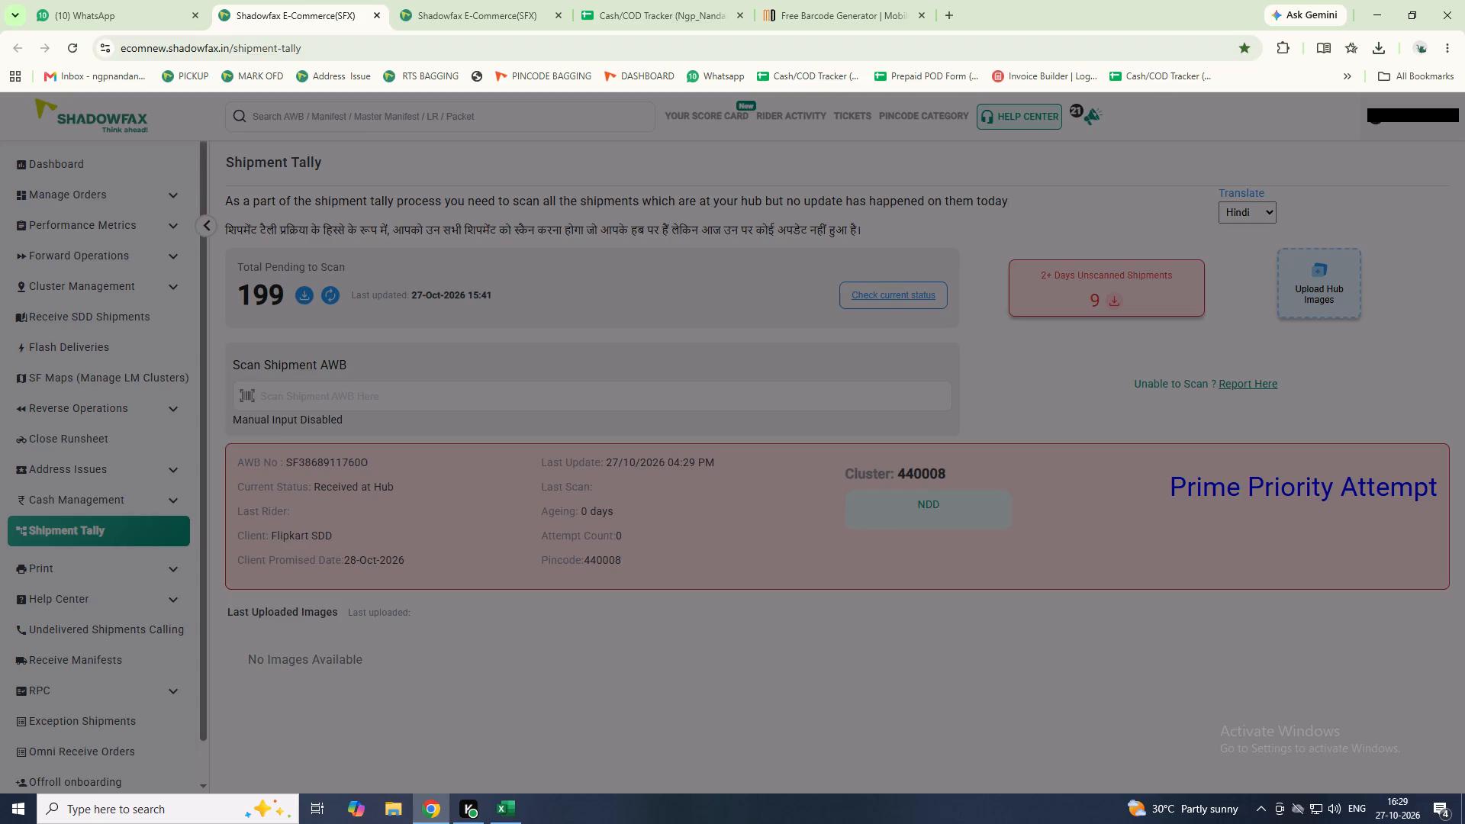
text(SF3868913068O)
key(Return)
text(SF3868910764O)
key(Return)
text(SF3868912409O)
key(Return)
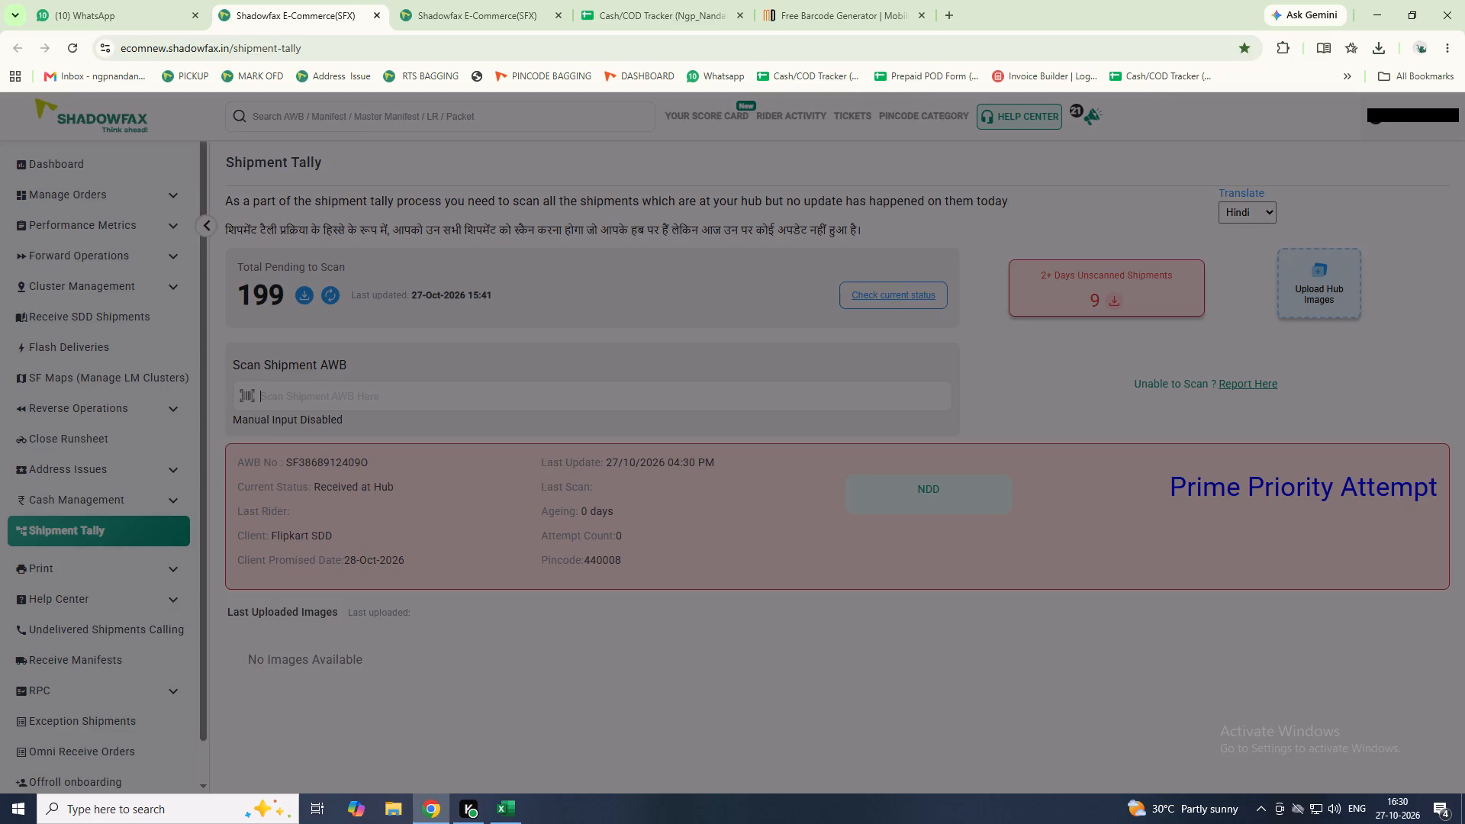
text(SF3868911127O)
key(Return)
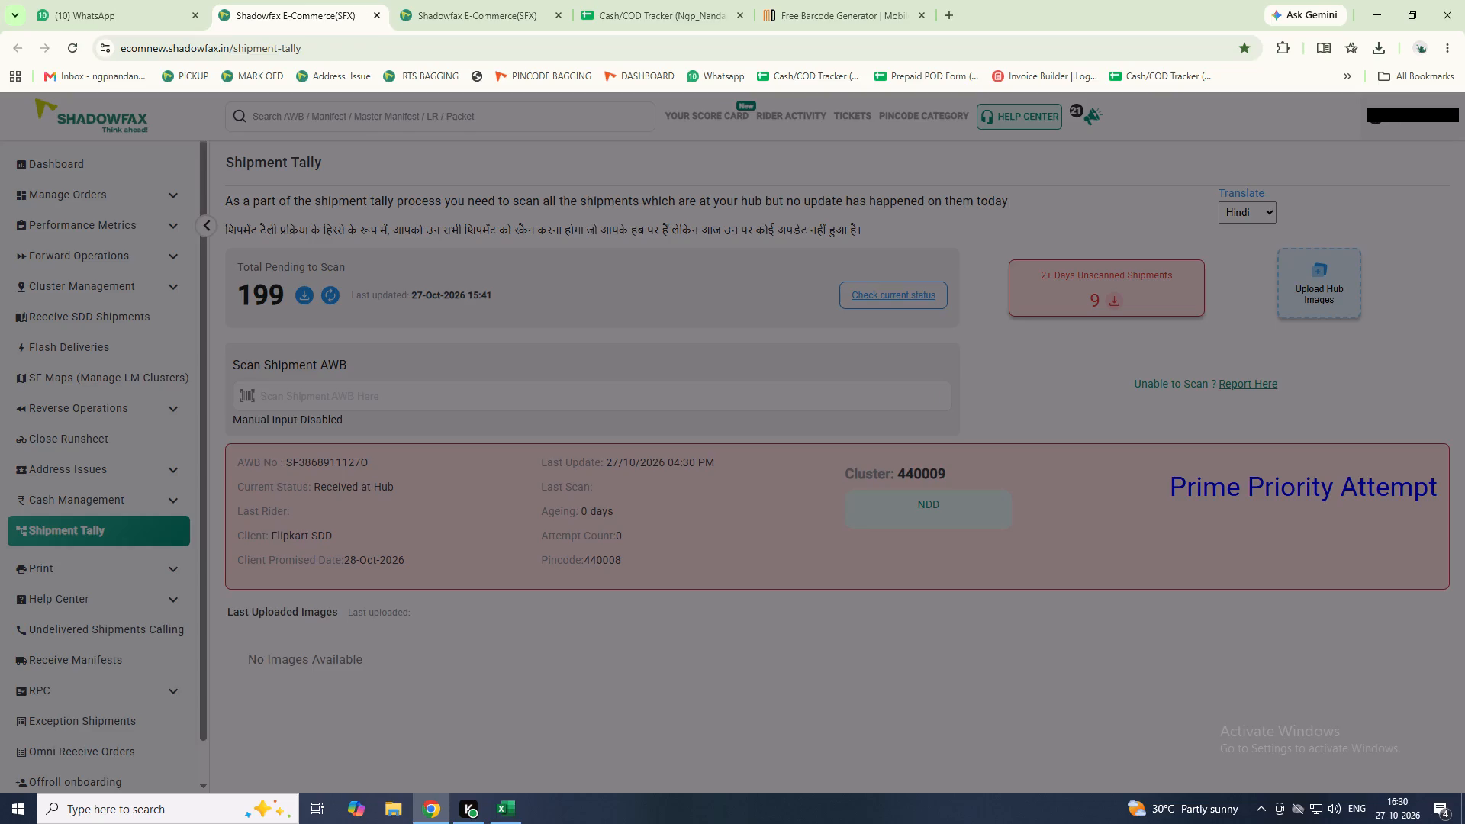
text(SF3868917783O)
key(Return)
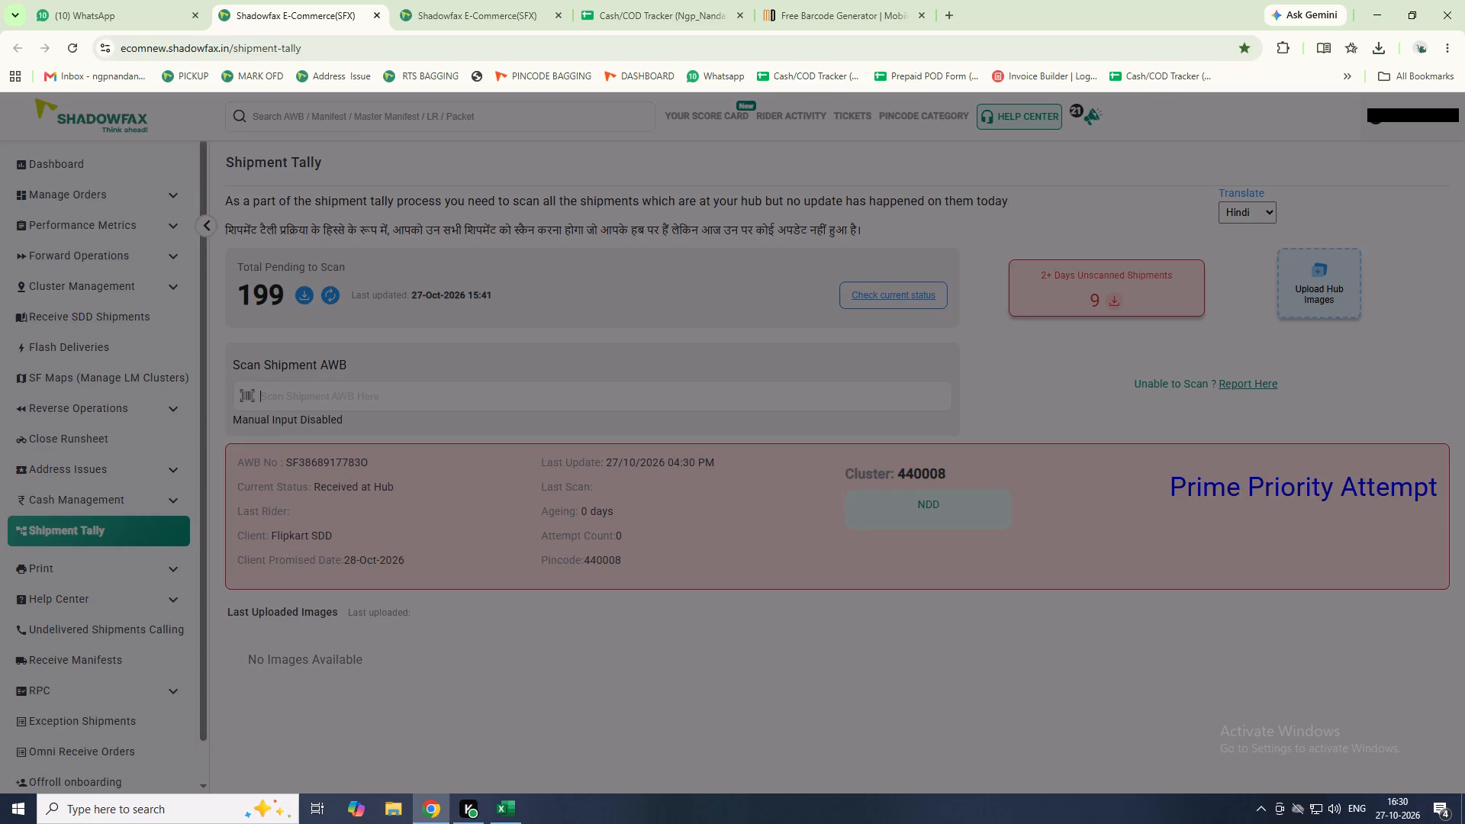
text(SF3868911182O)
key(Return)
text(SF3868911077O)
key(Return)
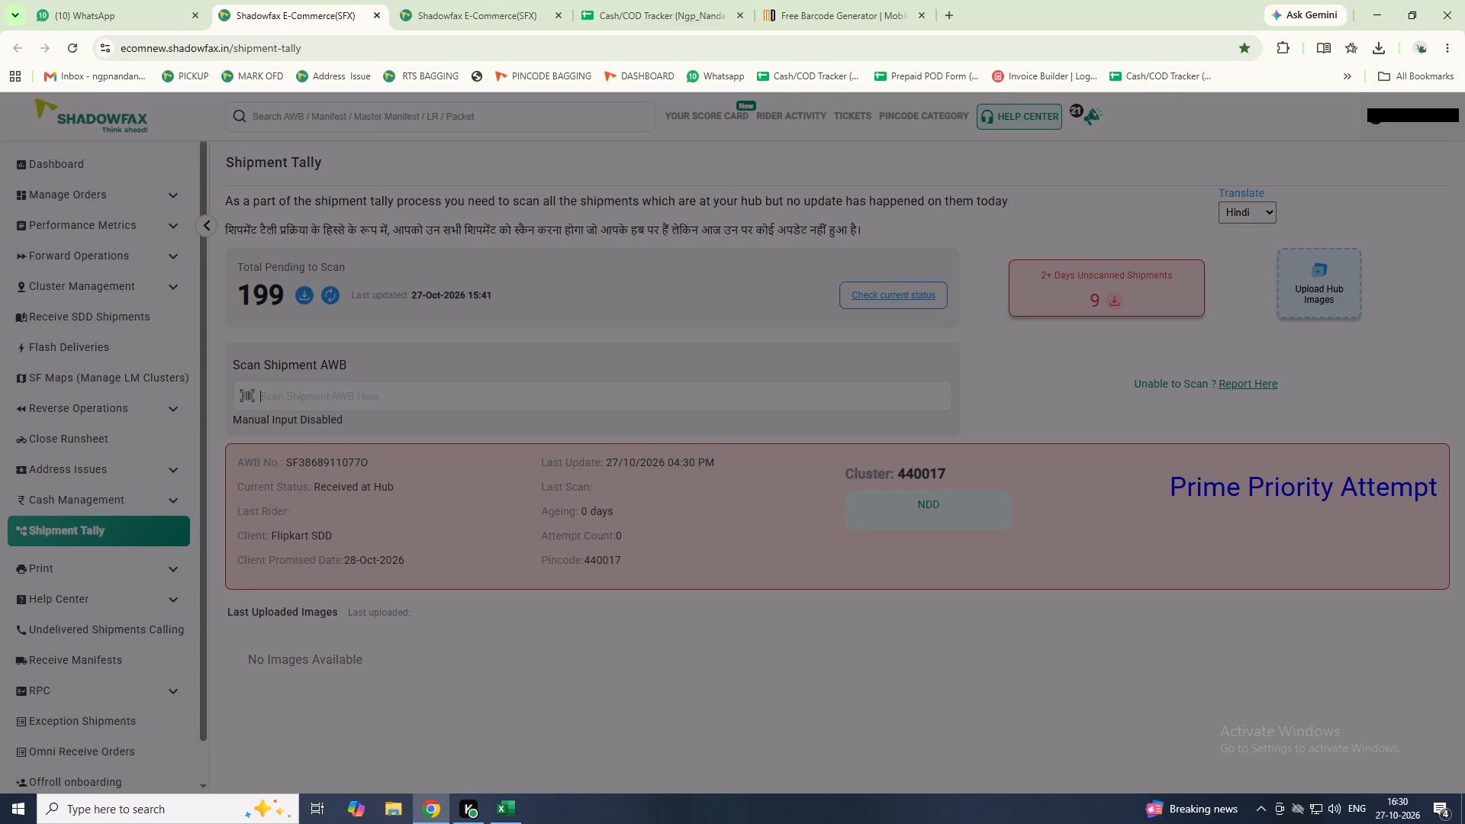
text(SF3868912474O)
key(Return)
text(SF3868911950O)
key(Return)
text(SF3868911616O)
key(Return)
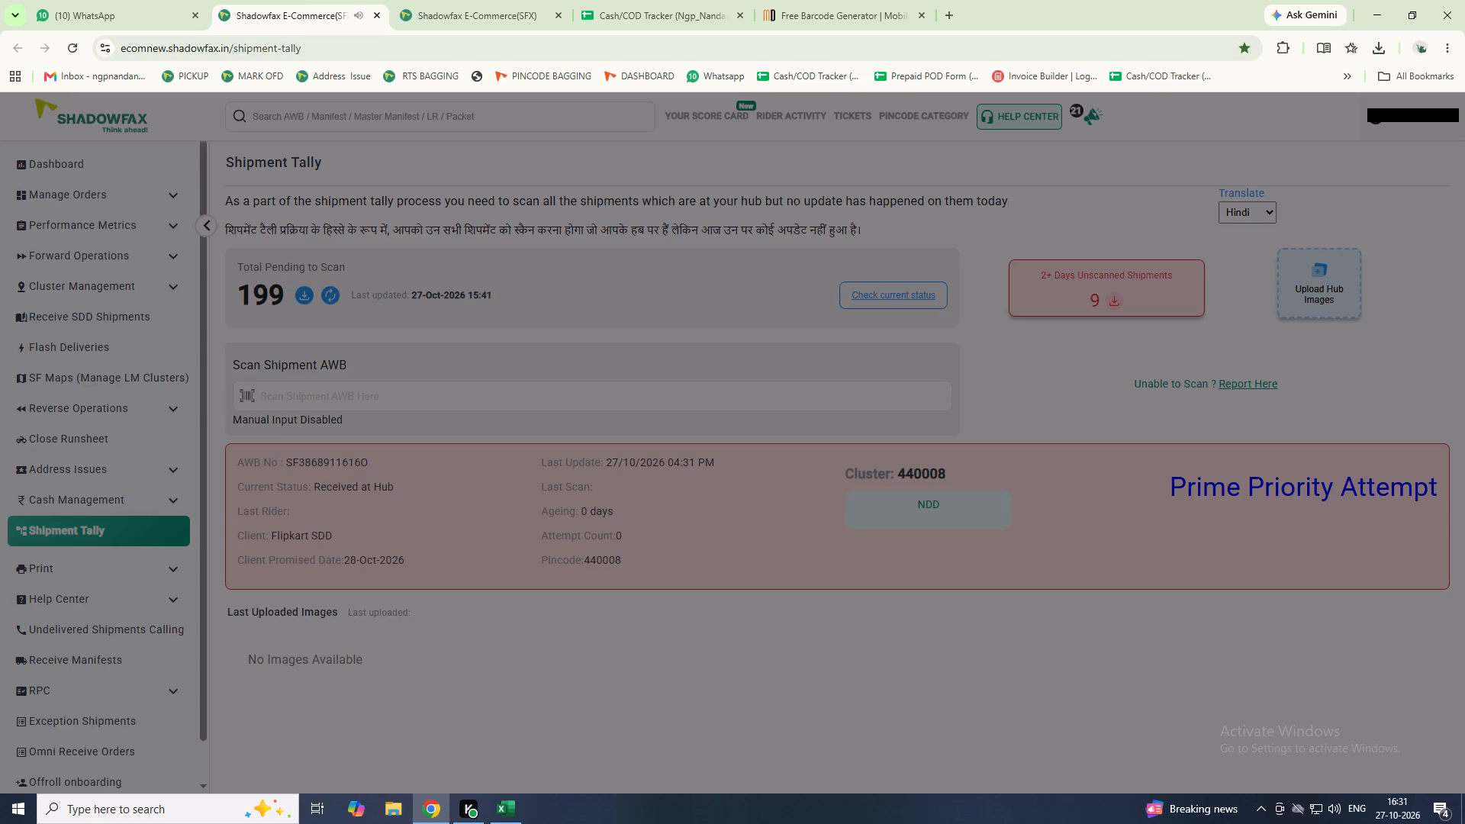
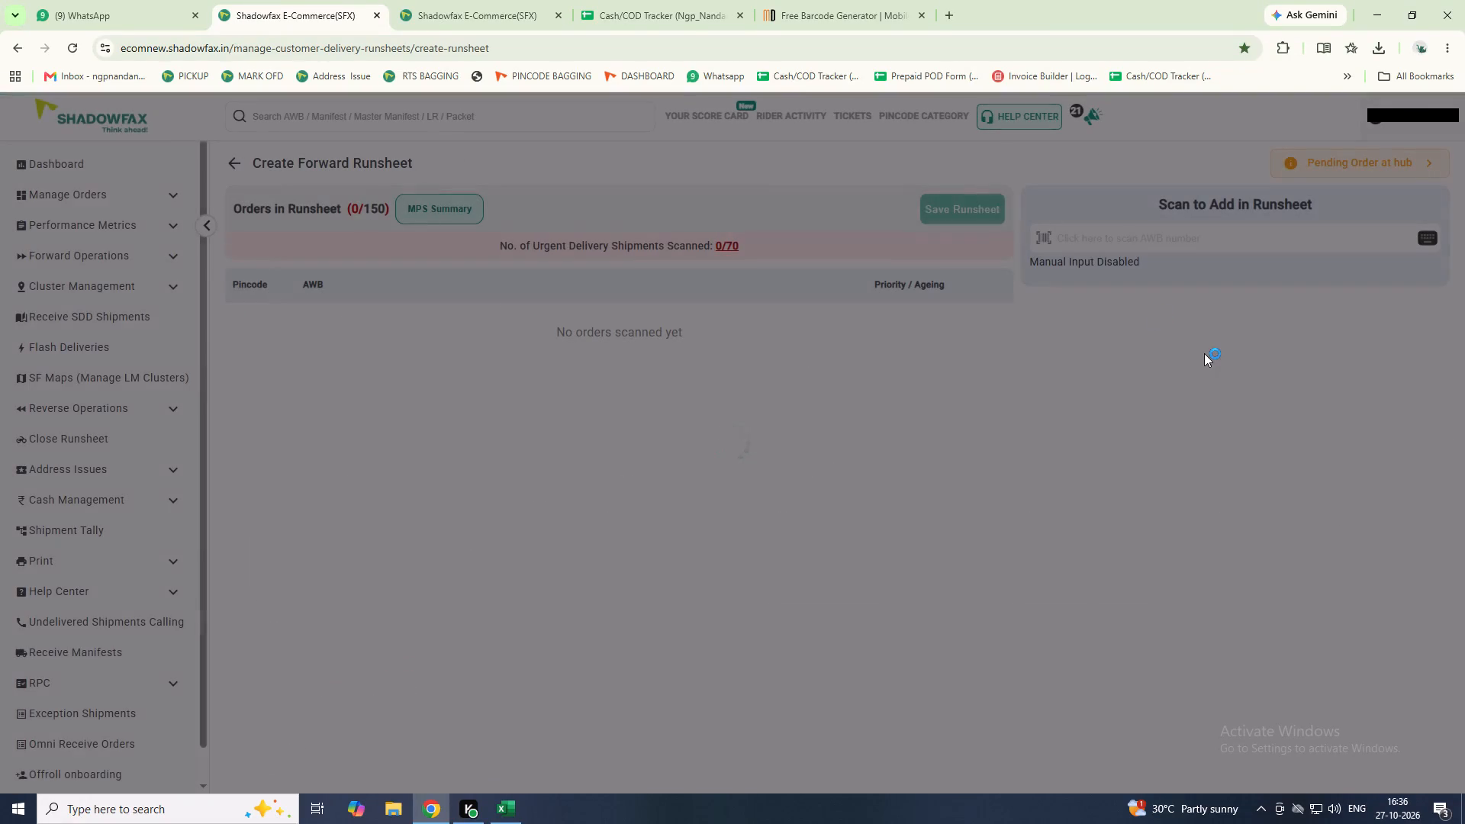
key(ctrl+f)
key(ctrl+v)
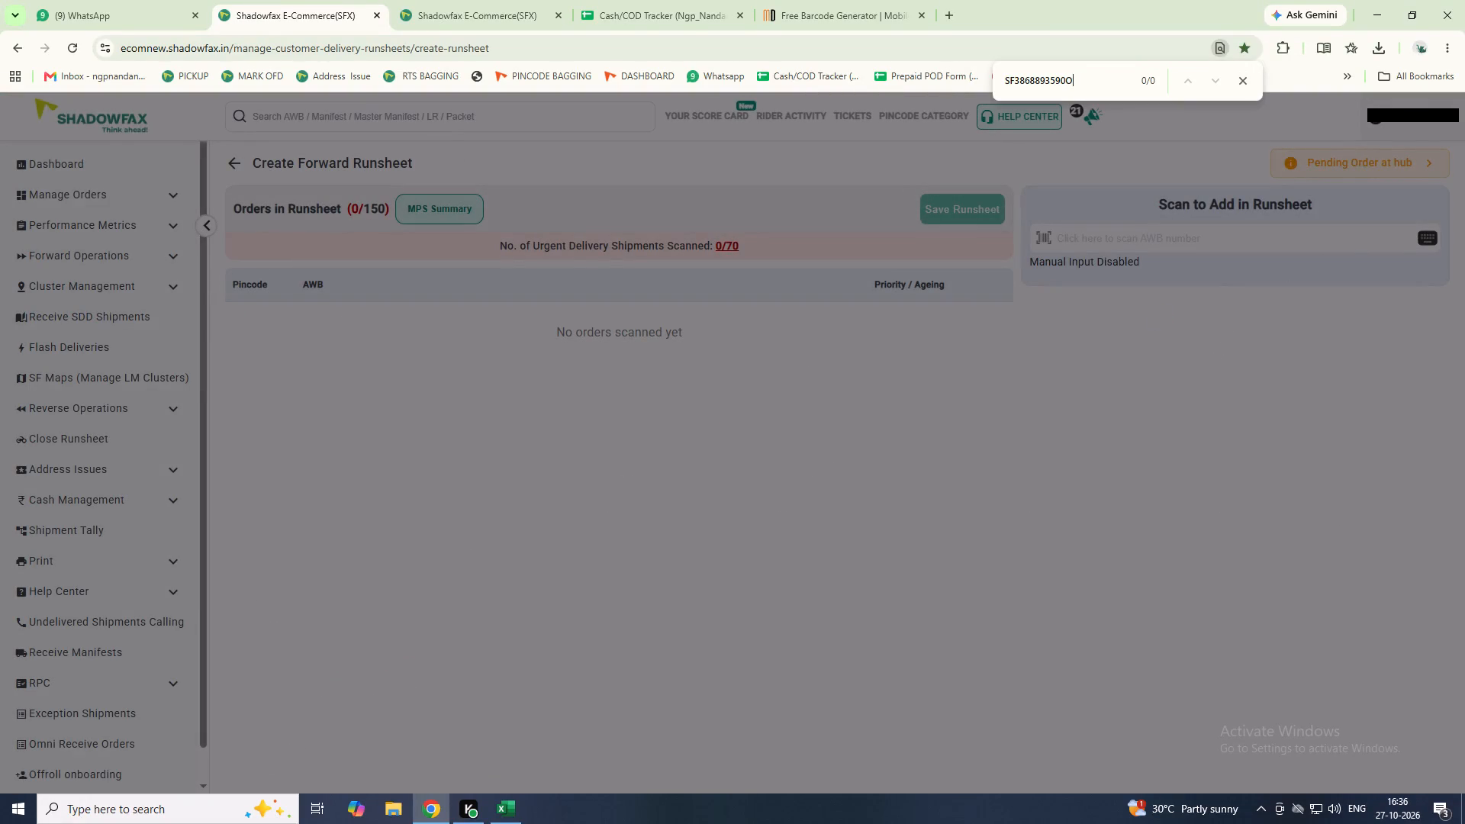
click(1424, 239)
click(1312, 241)
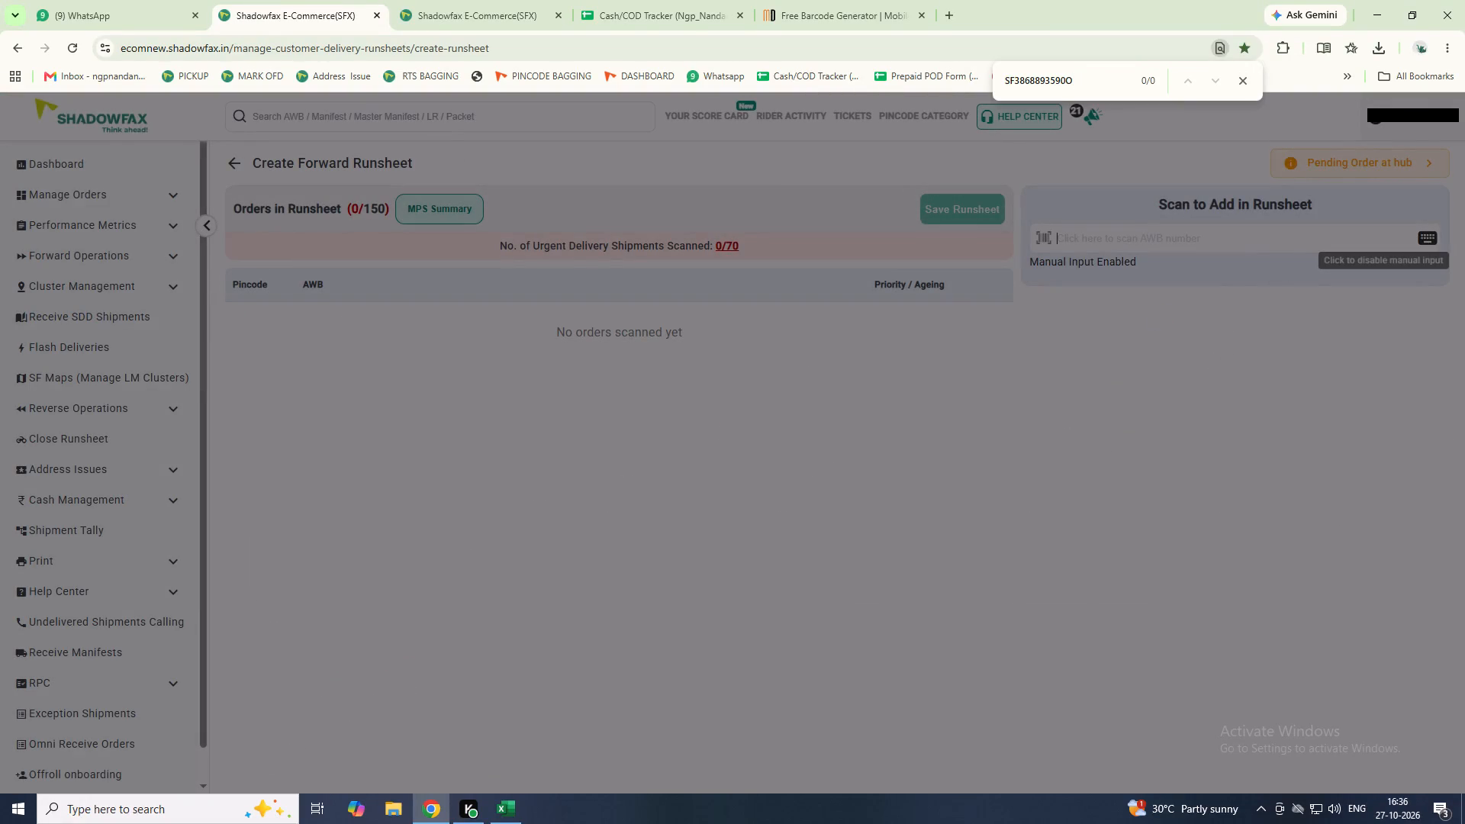
key(ctrl+f)
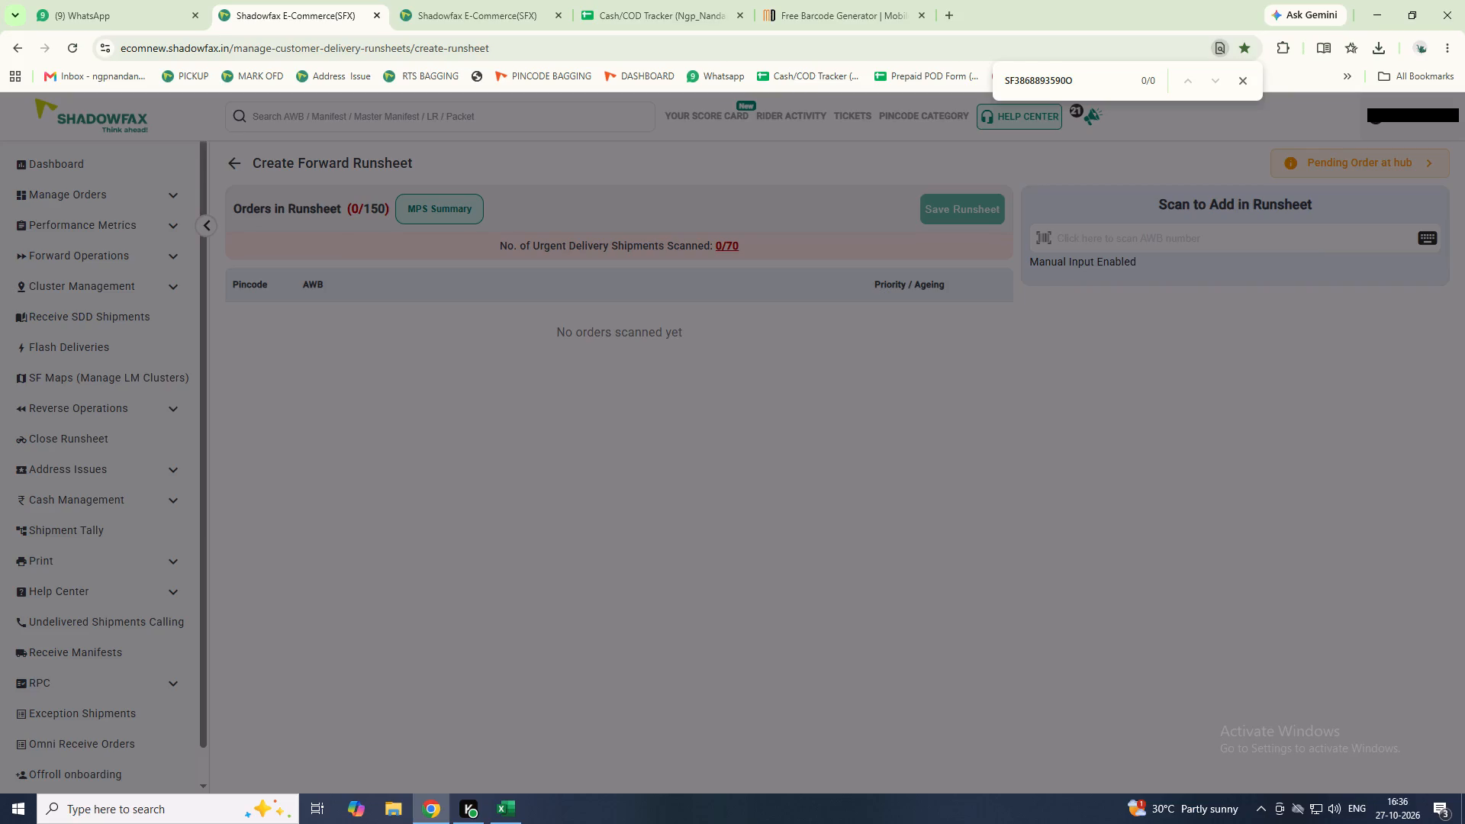
click(1284, 237)
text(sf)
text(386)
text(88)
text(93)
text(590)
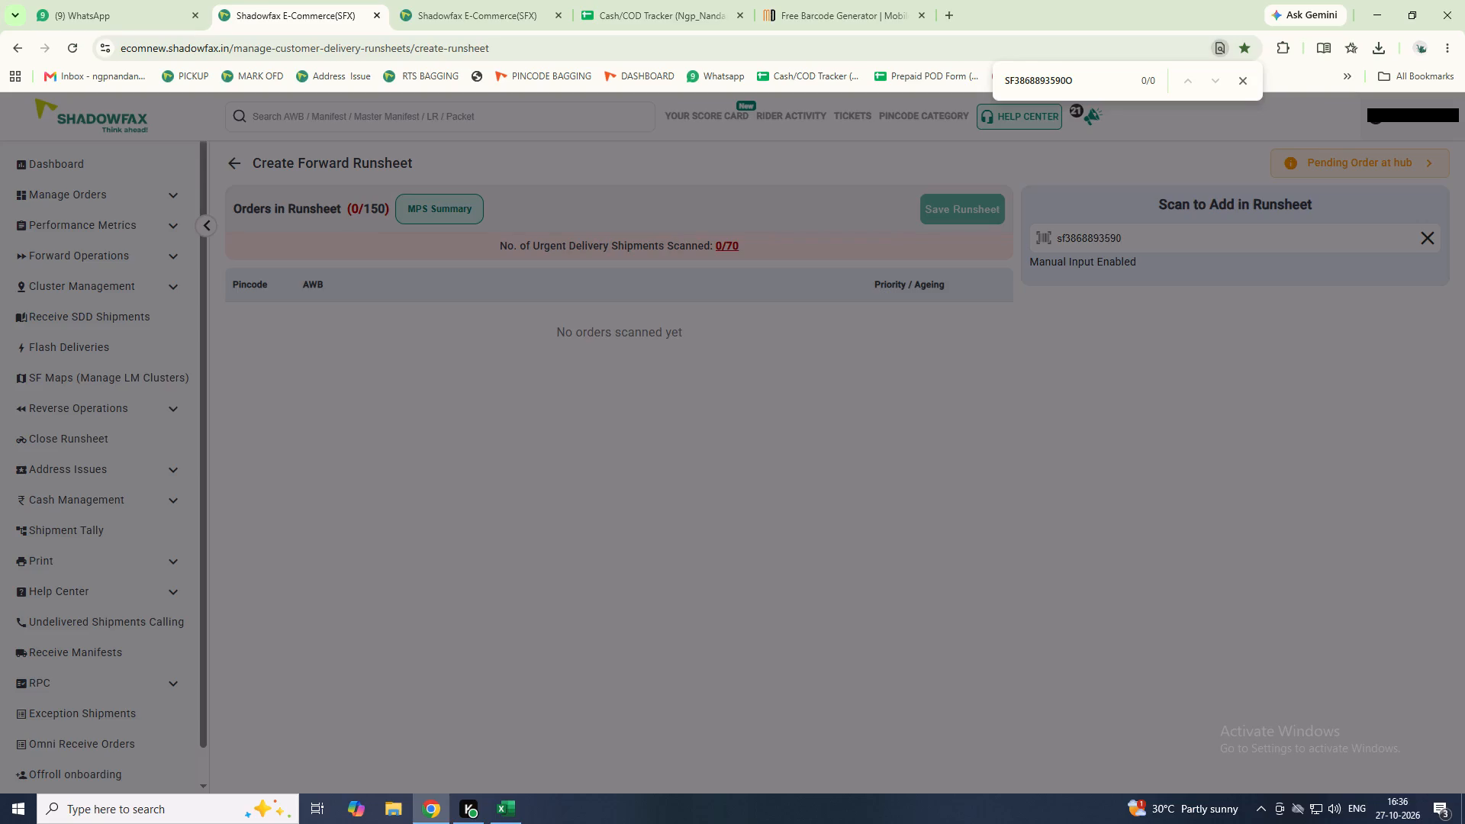
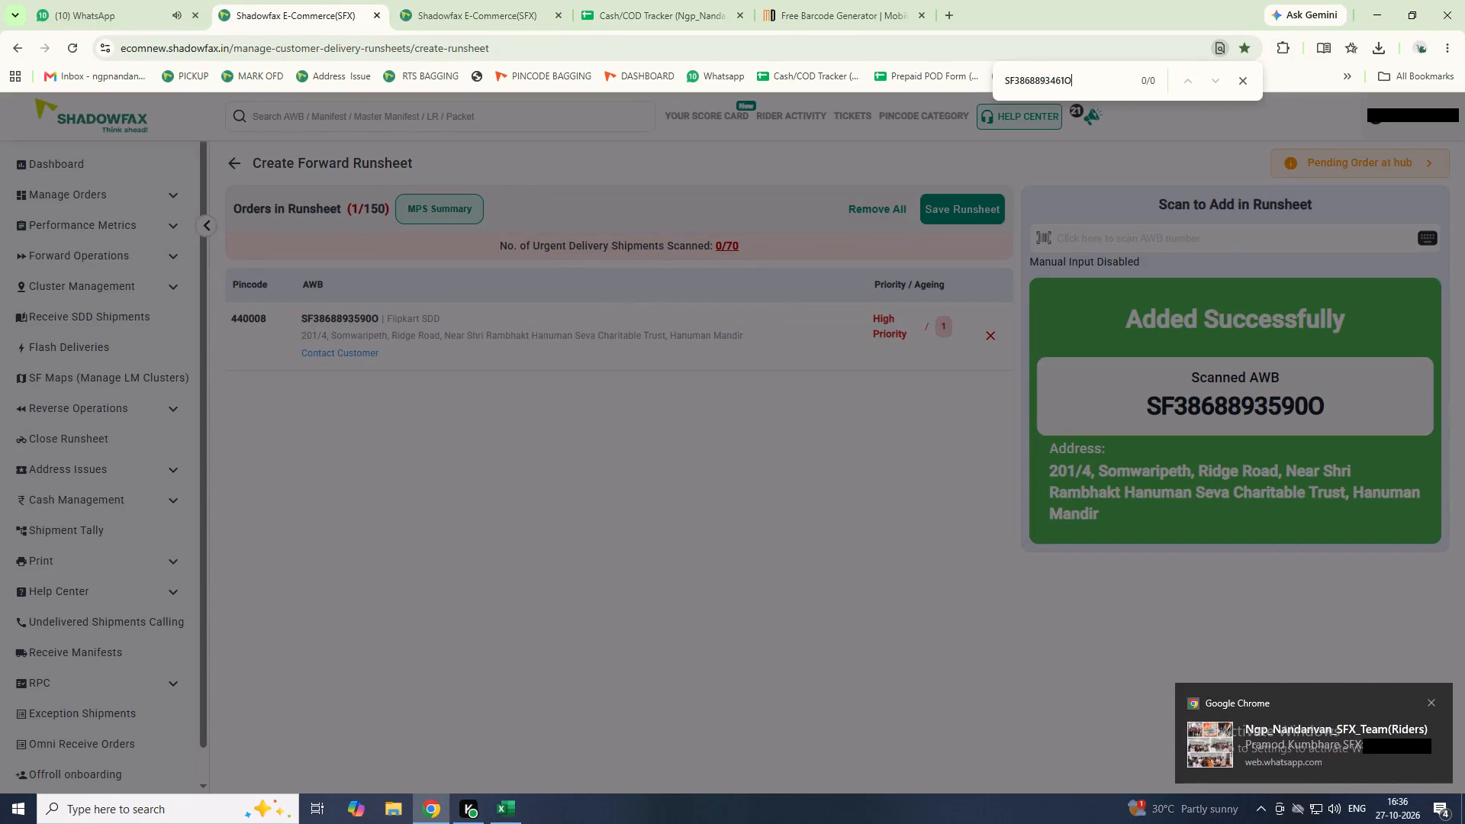
Enable manual input for adding shipments to the forward runsheet and start entering an AWB number beginning with sf.
click(1417, 245)
click(1428, 240)
click(1389, 243)
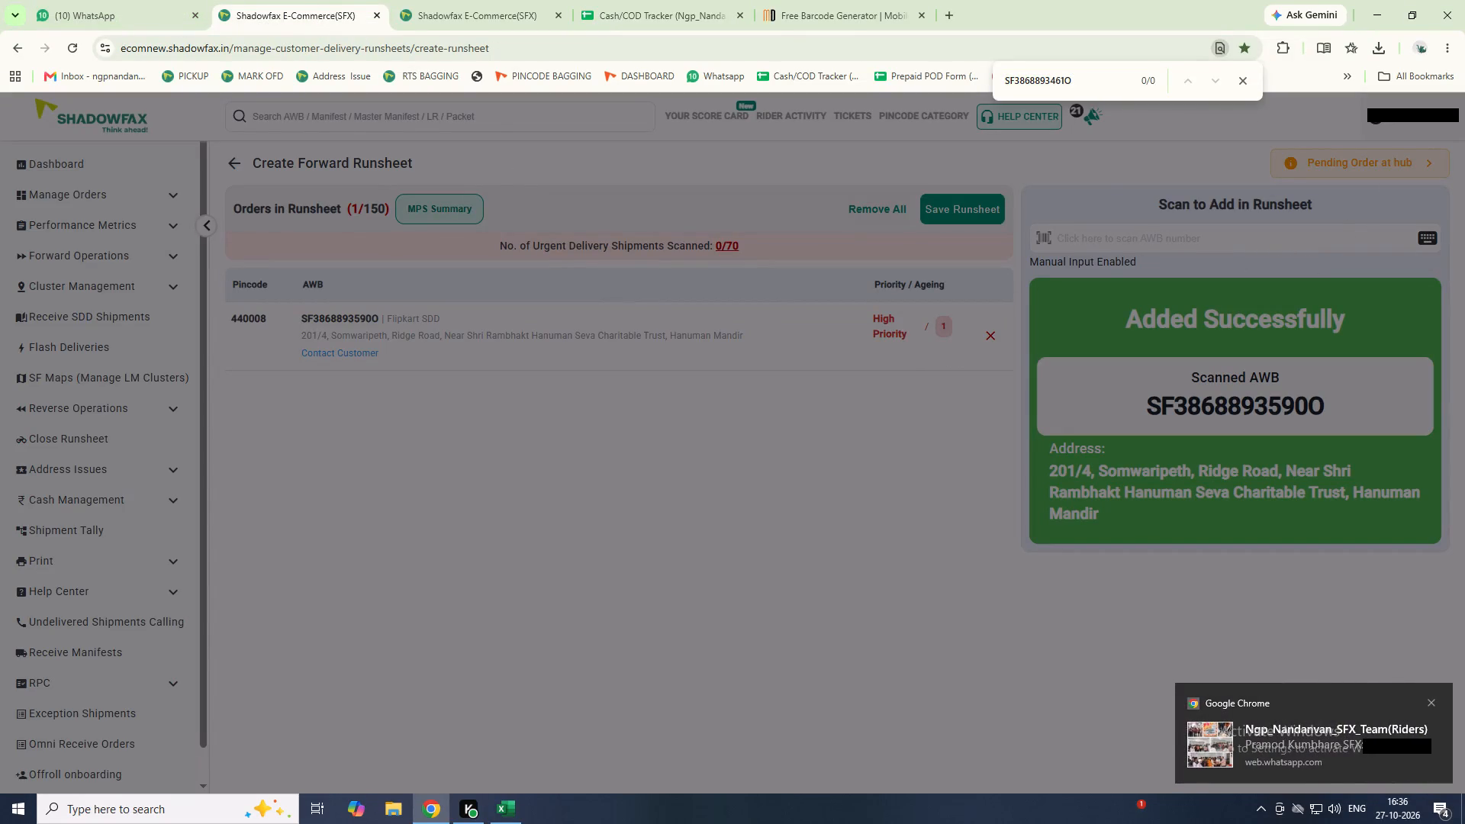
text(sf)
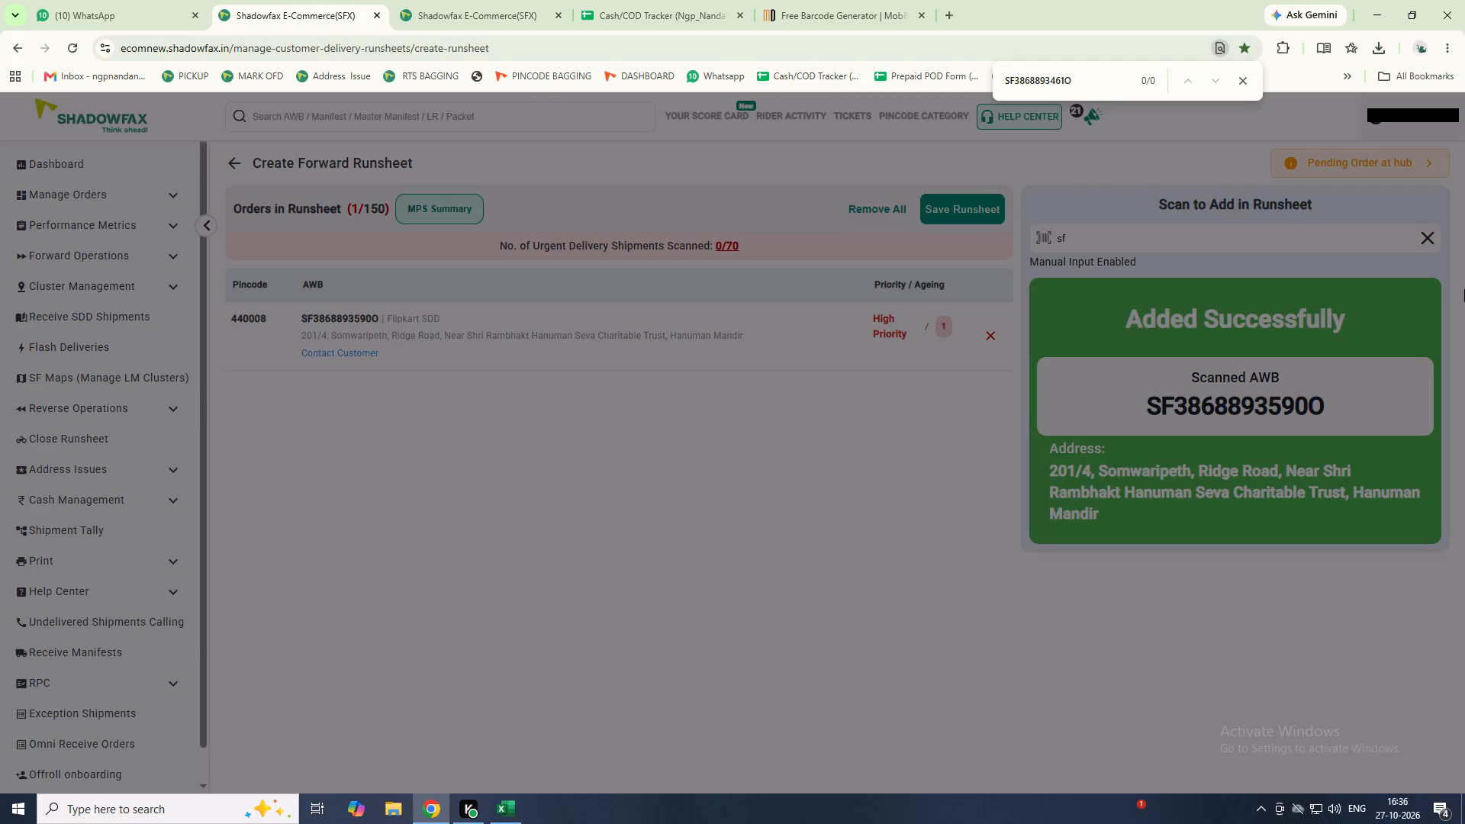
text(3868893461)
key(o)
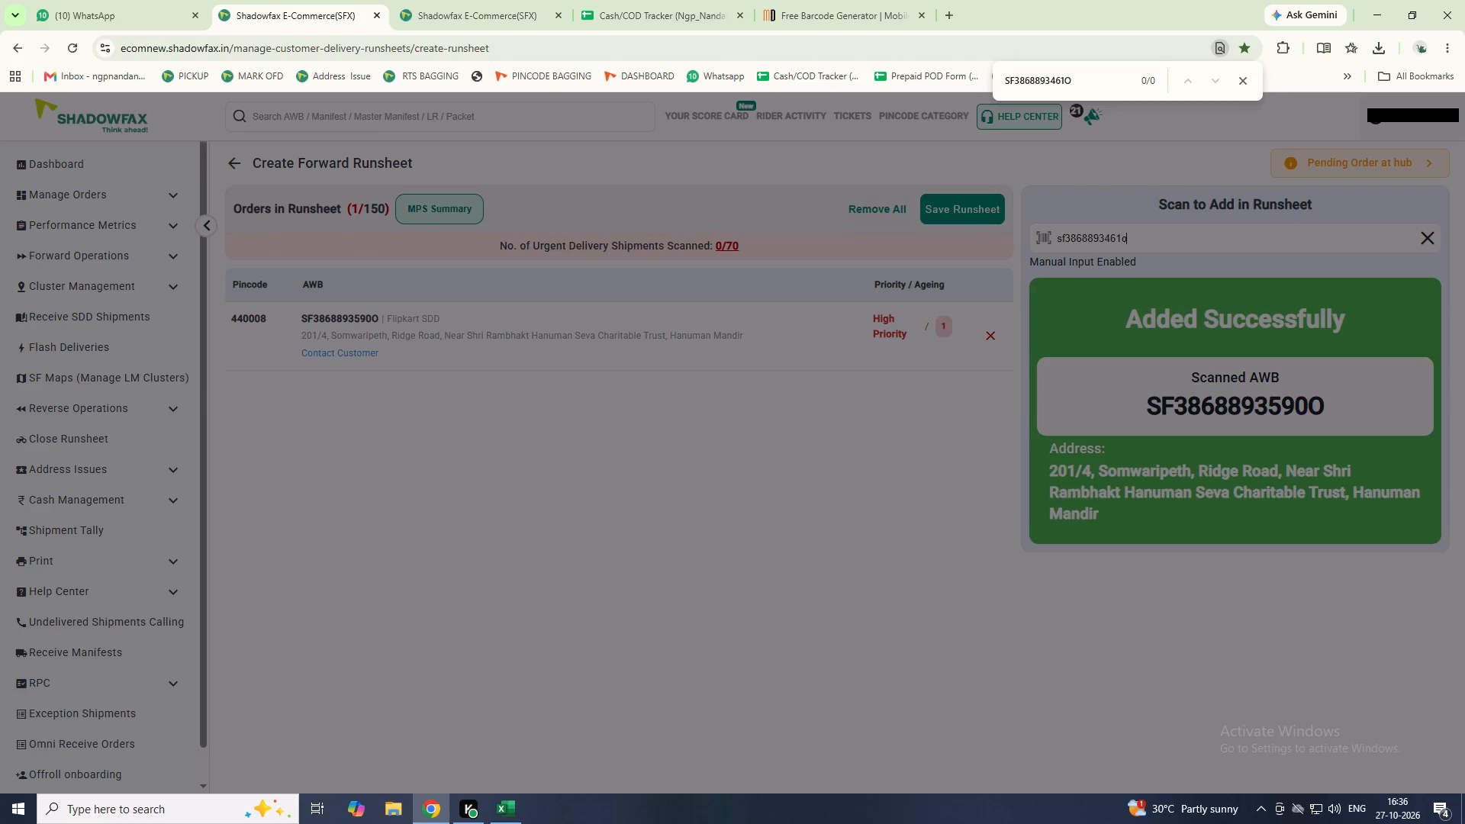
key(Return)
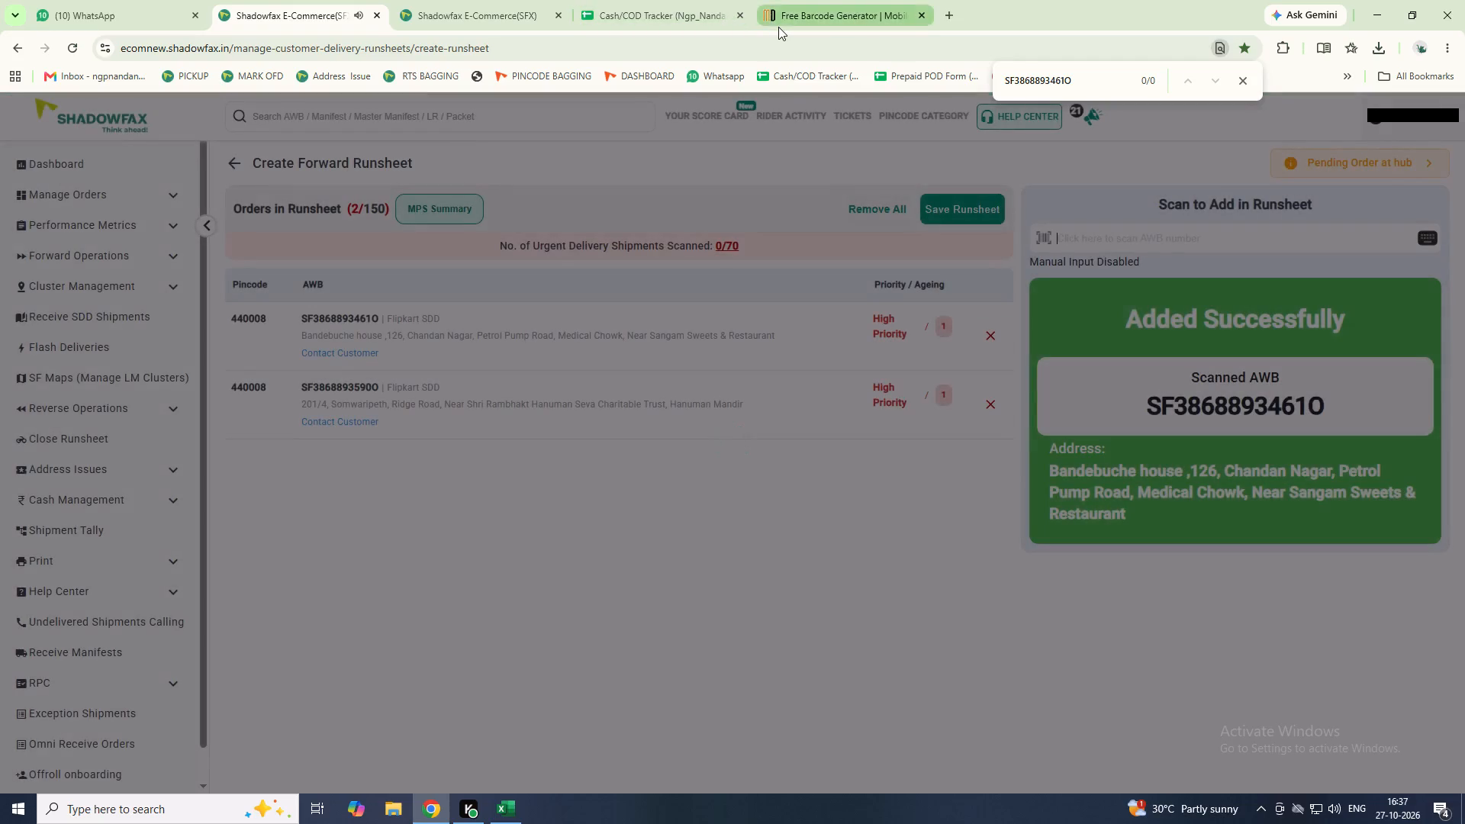
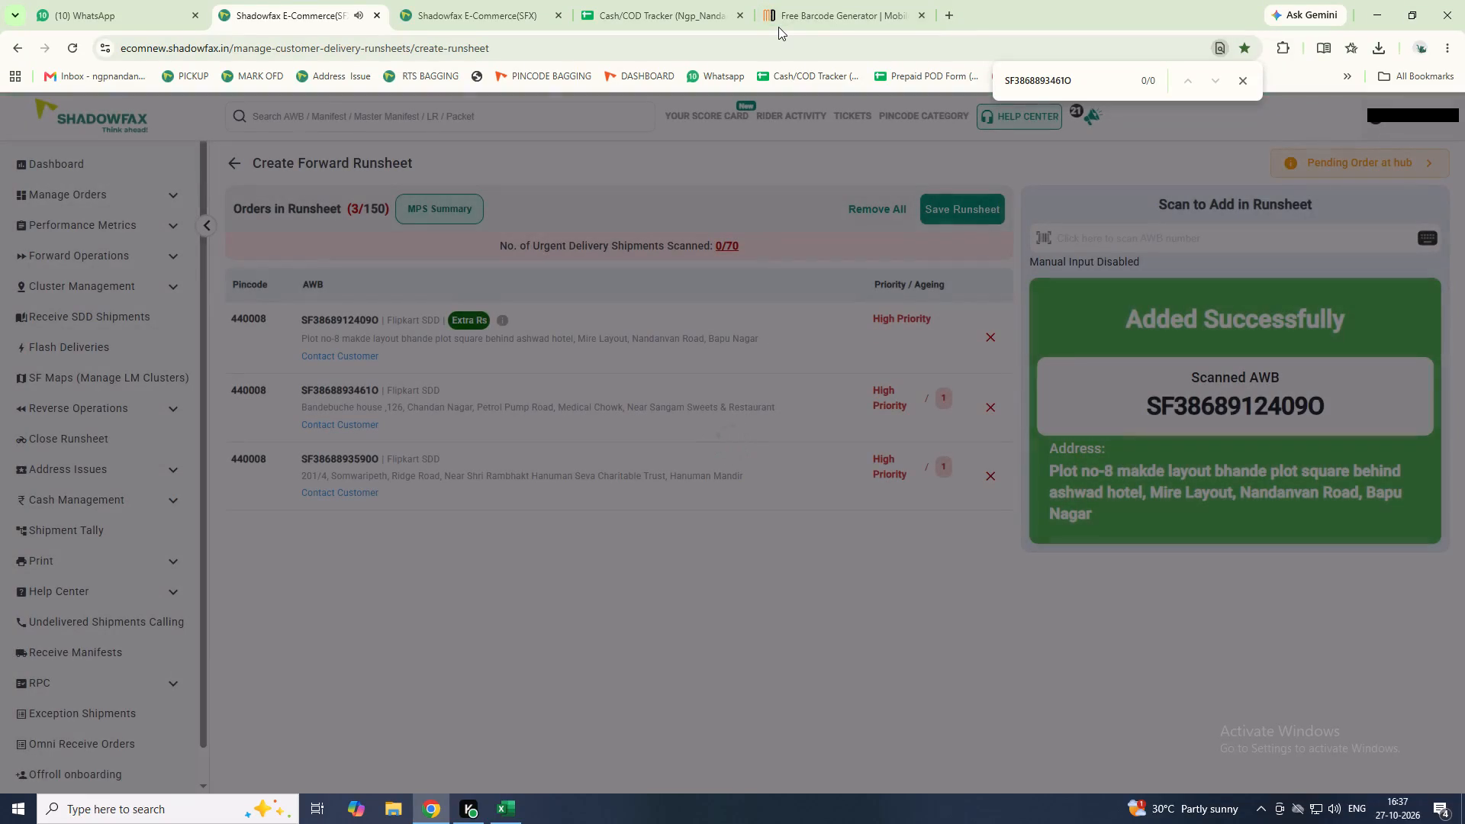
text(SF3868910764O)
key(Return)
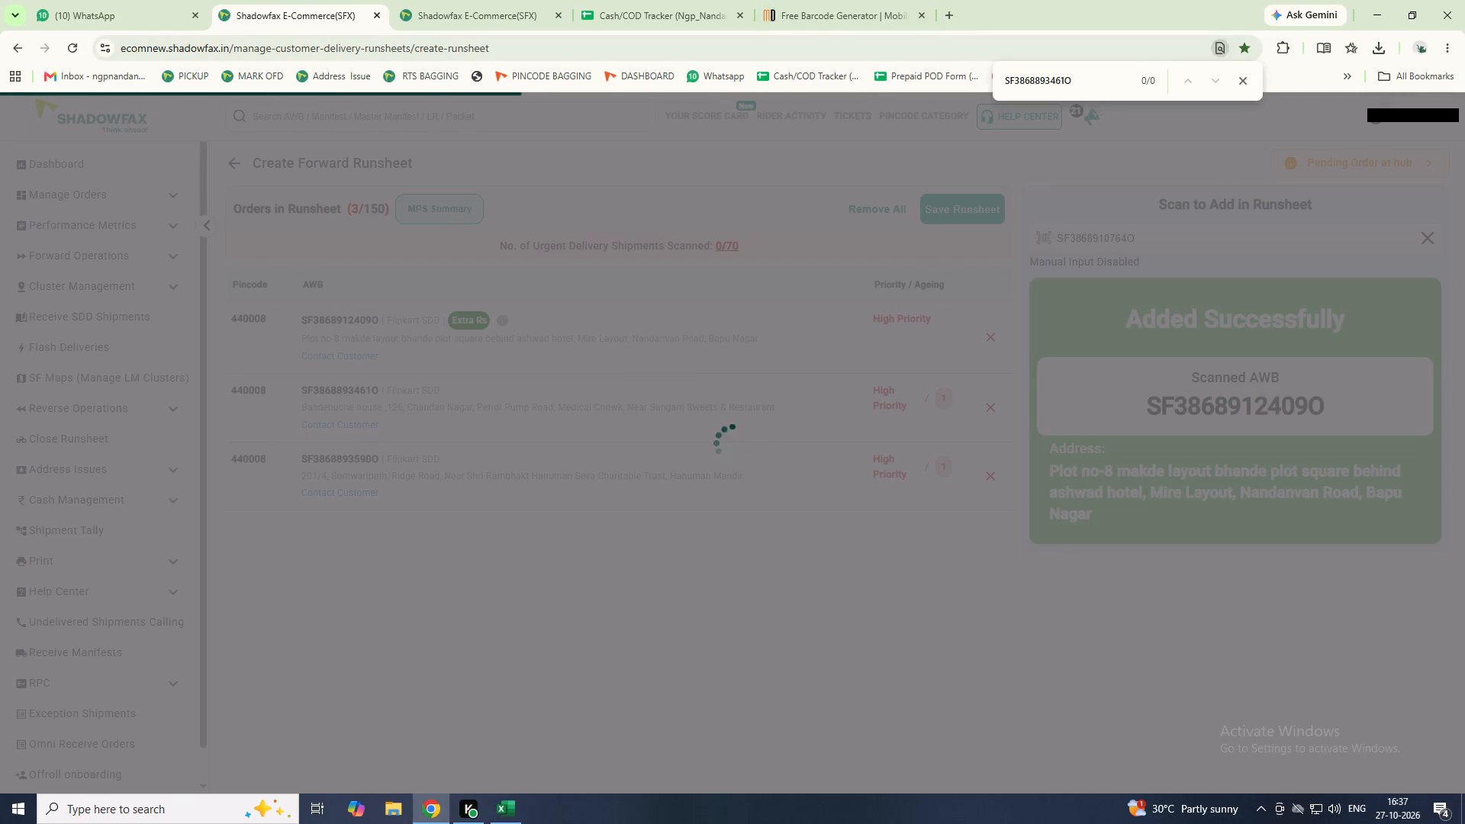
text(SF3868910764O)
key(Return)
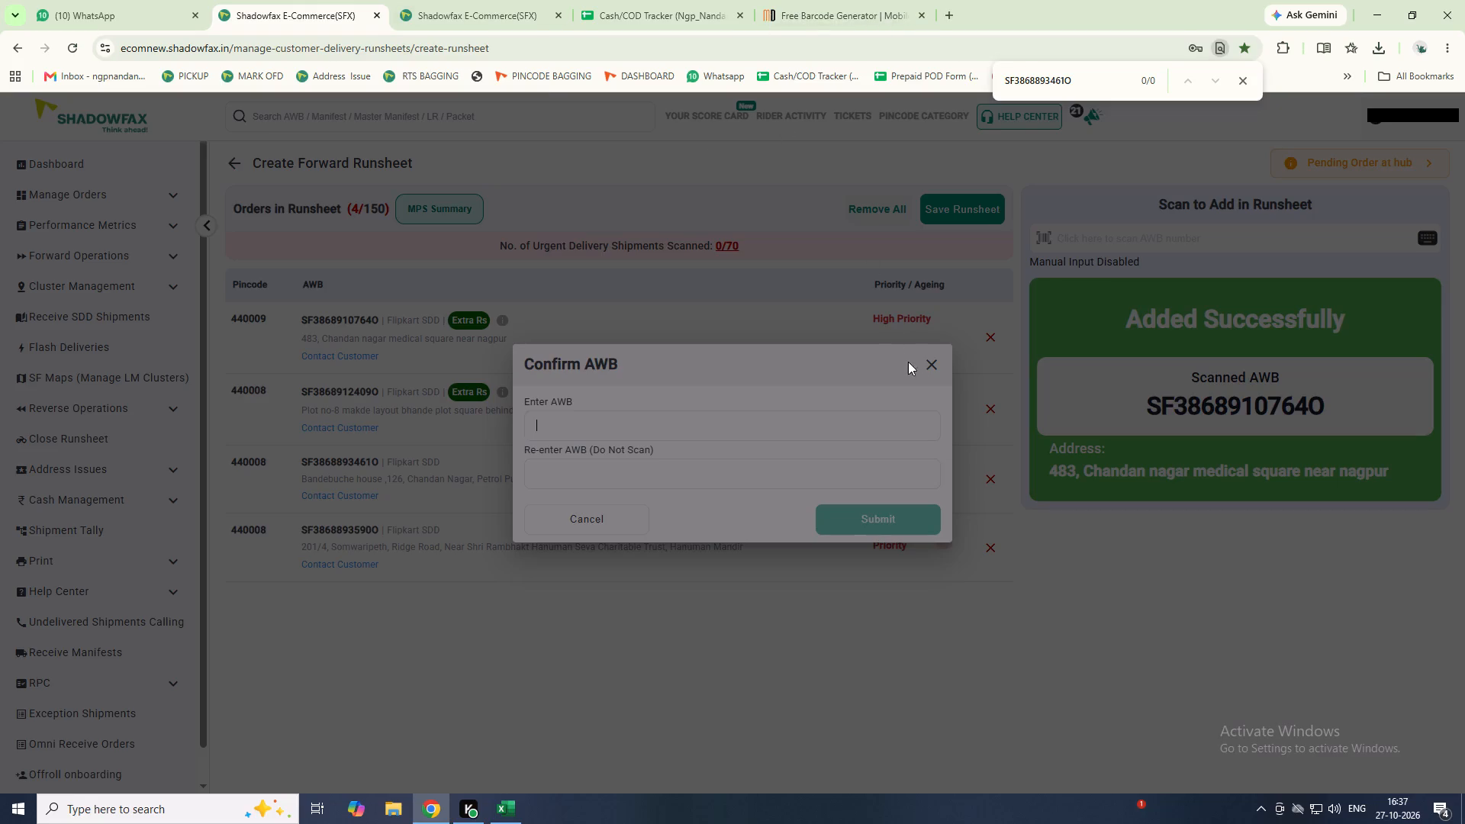
click(932, 365)
click(1087, 249)
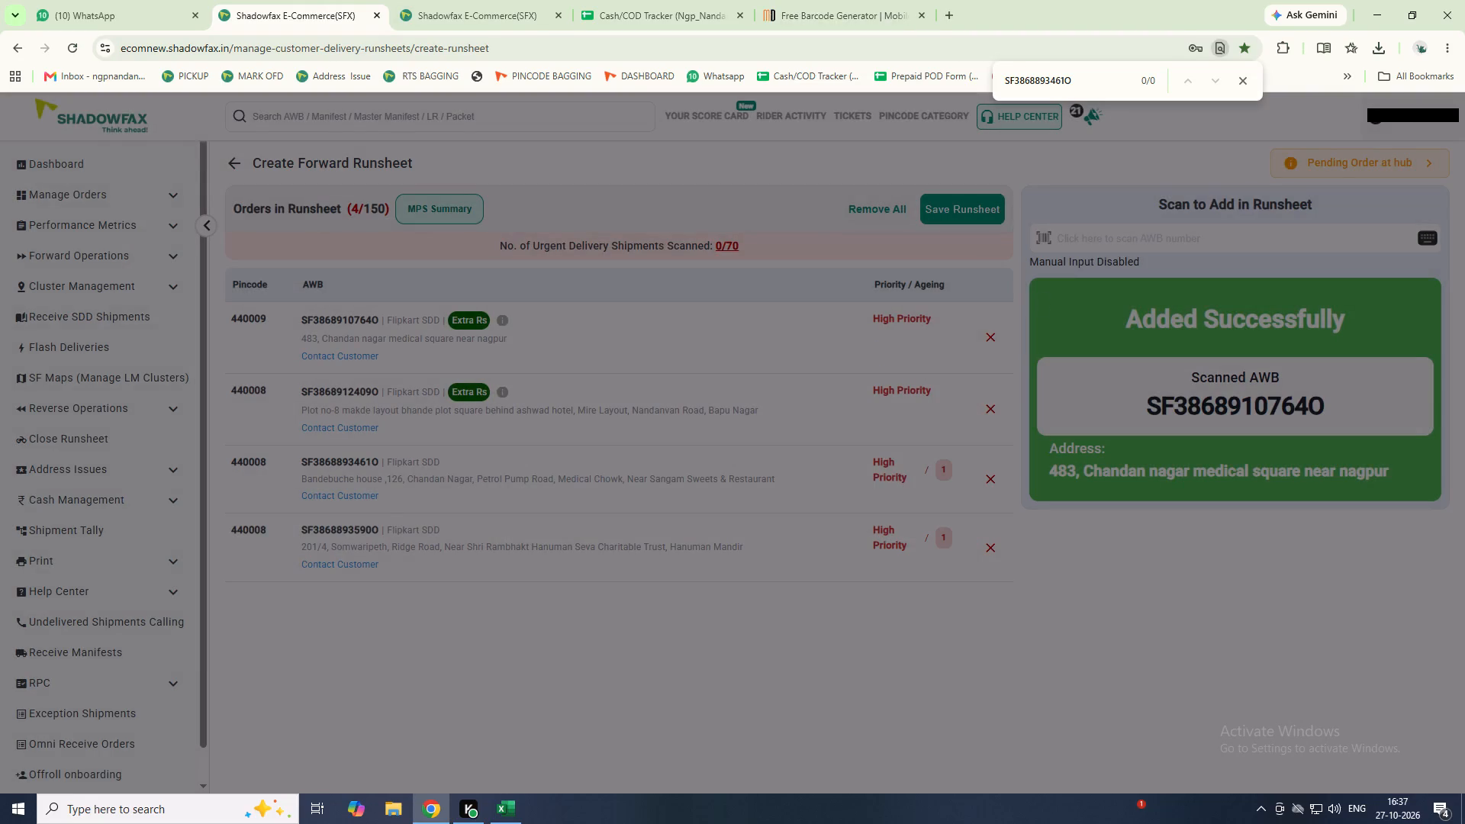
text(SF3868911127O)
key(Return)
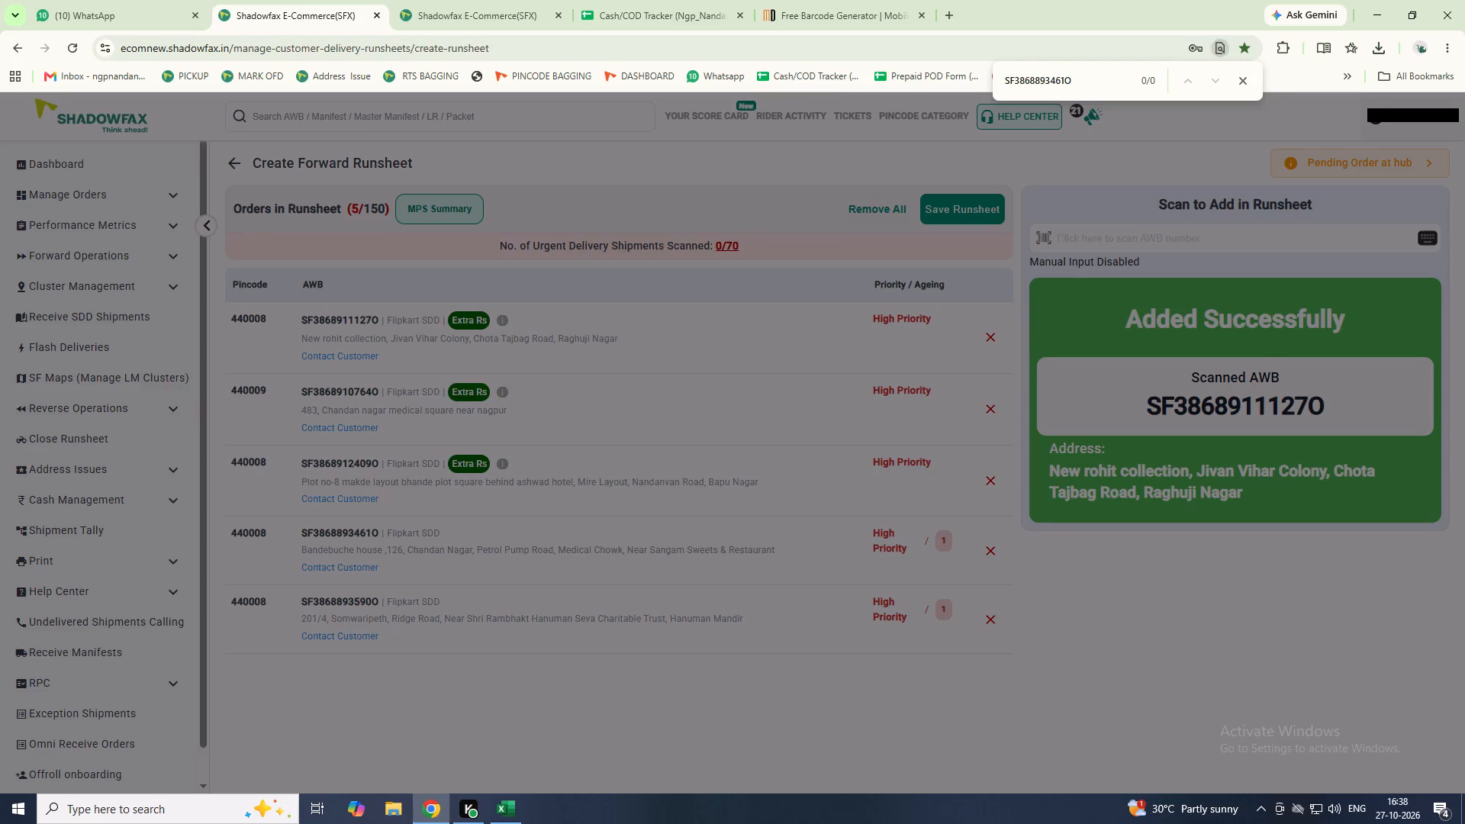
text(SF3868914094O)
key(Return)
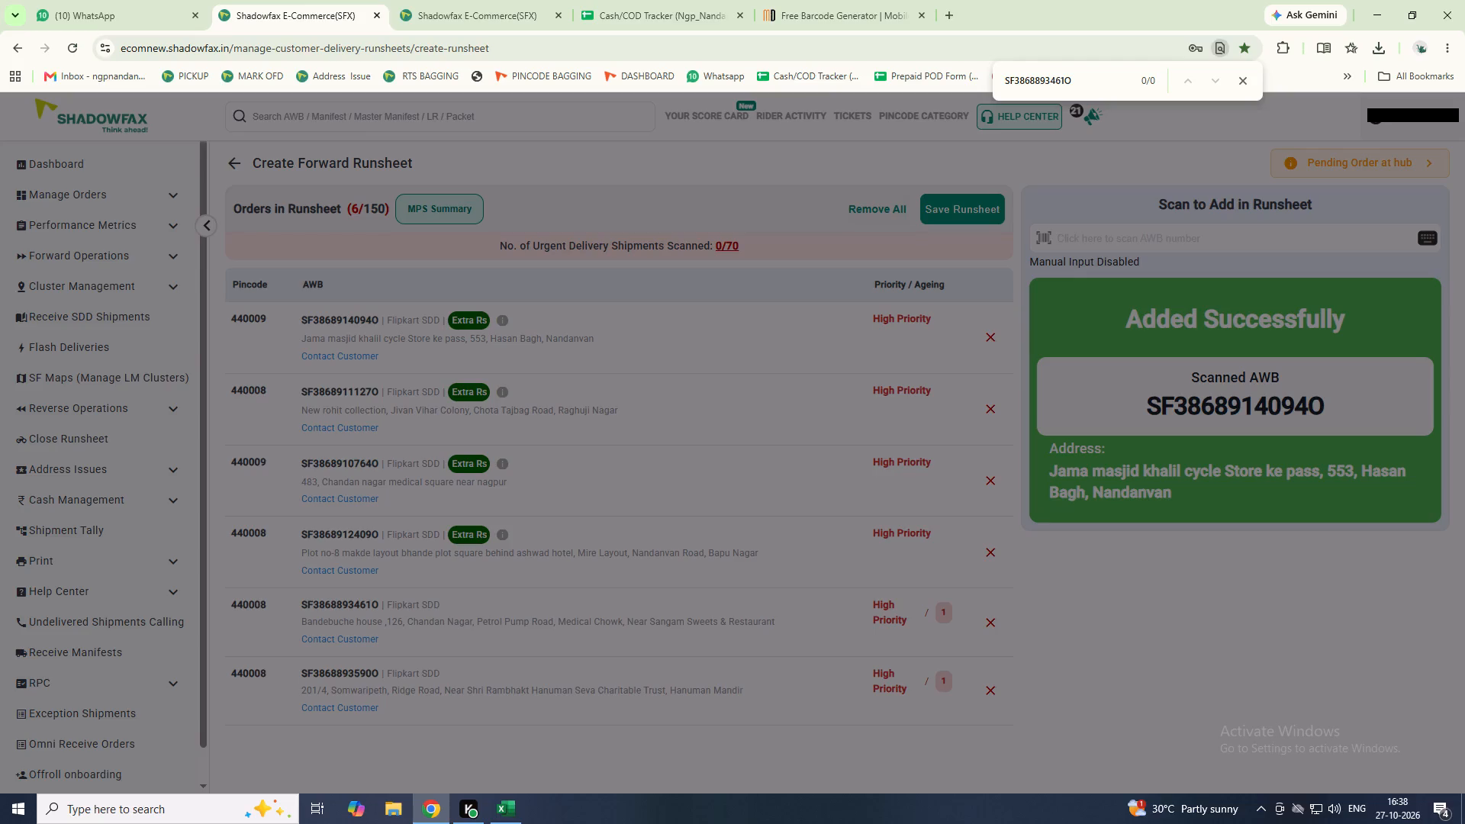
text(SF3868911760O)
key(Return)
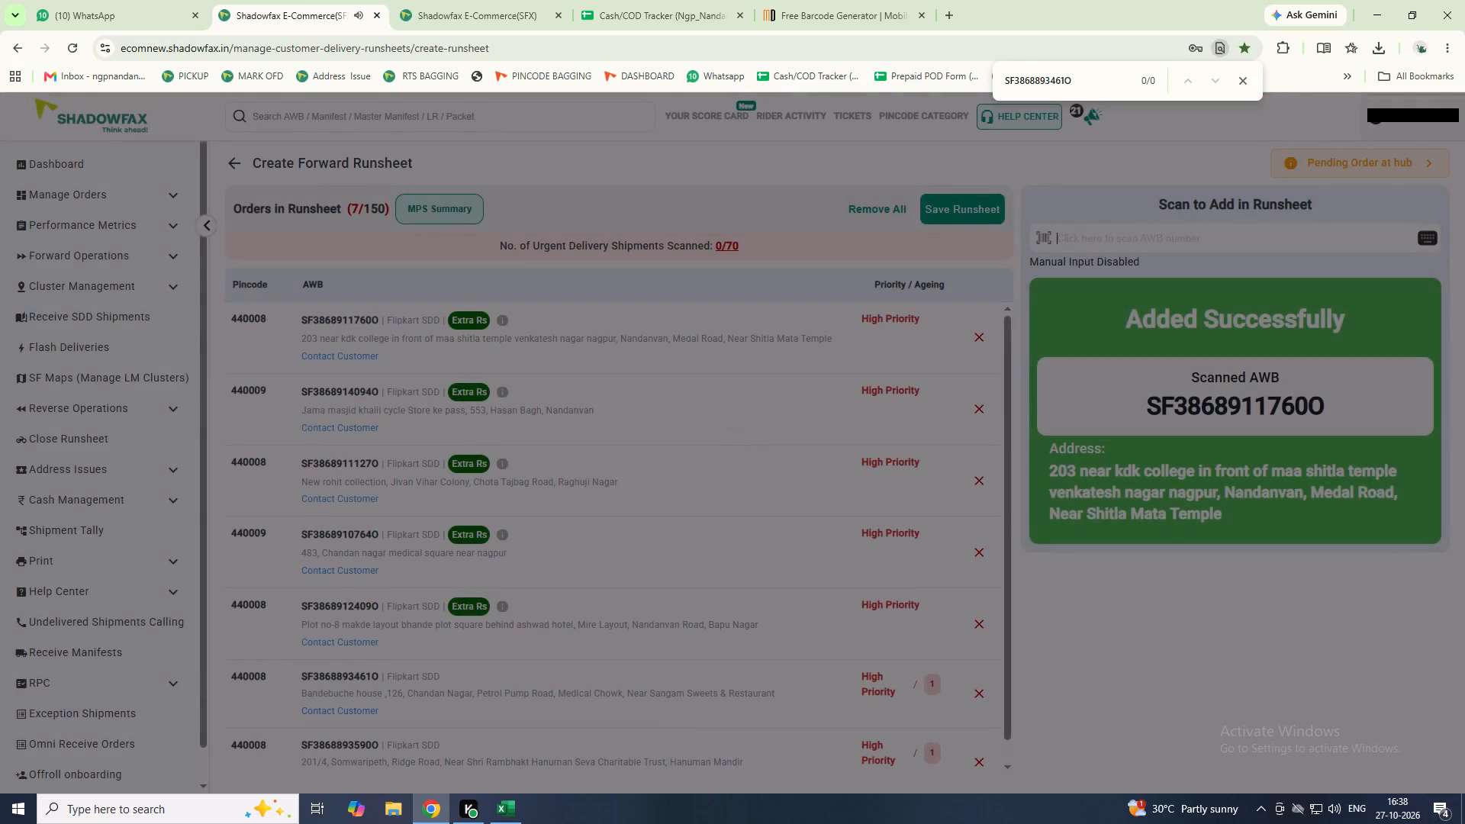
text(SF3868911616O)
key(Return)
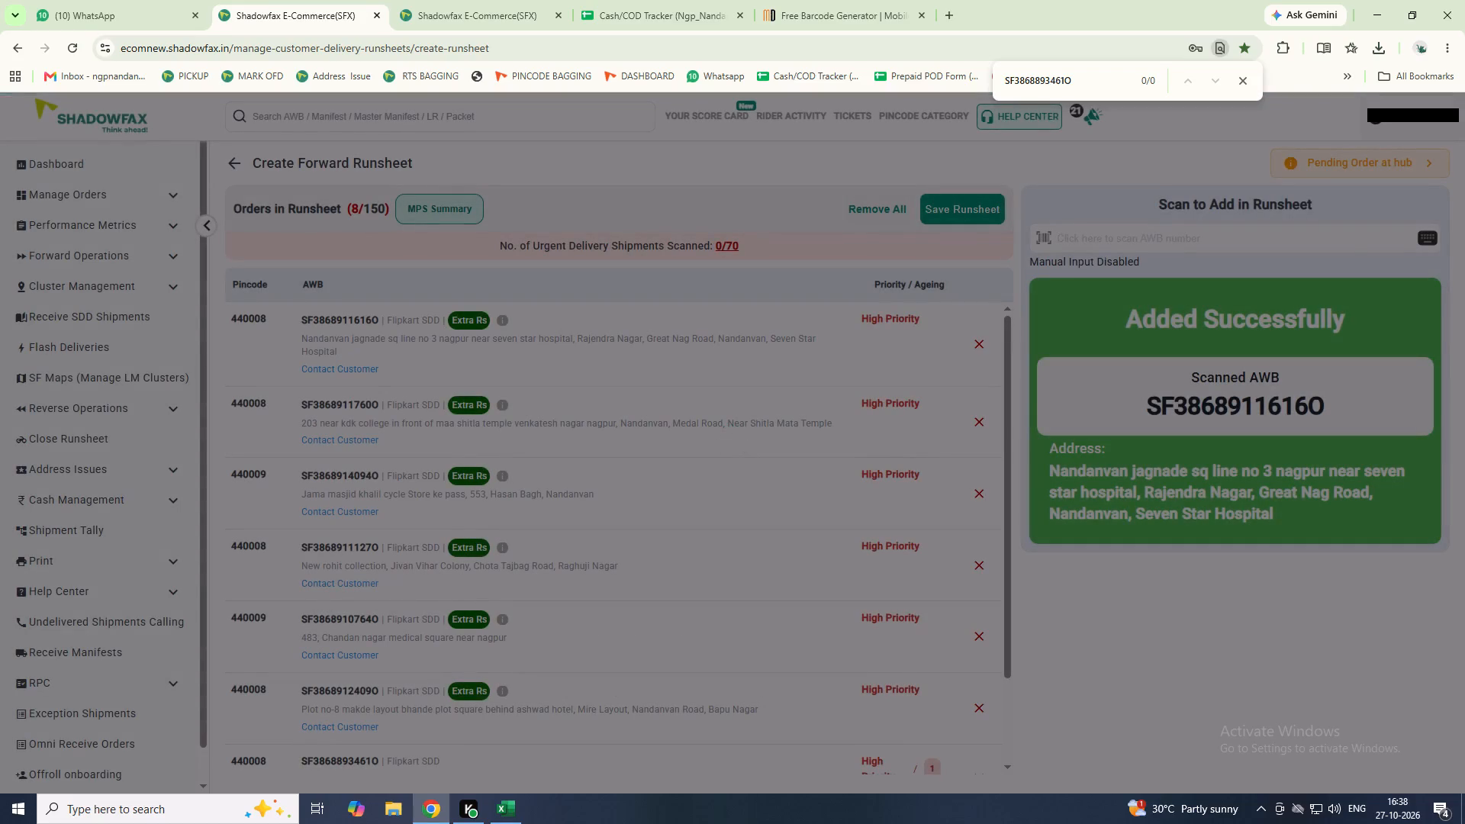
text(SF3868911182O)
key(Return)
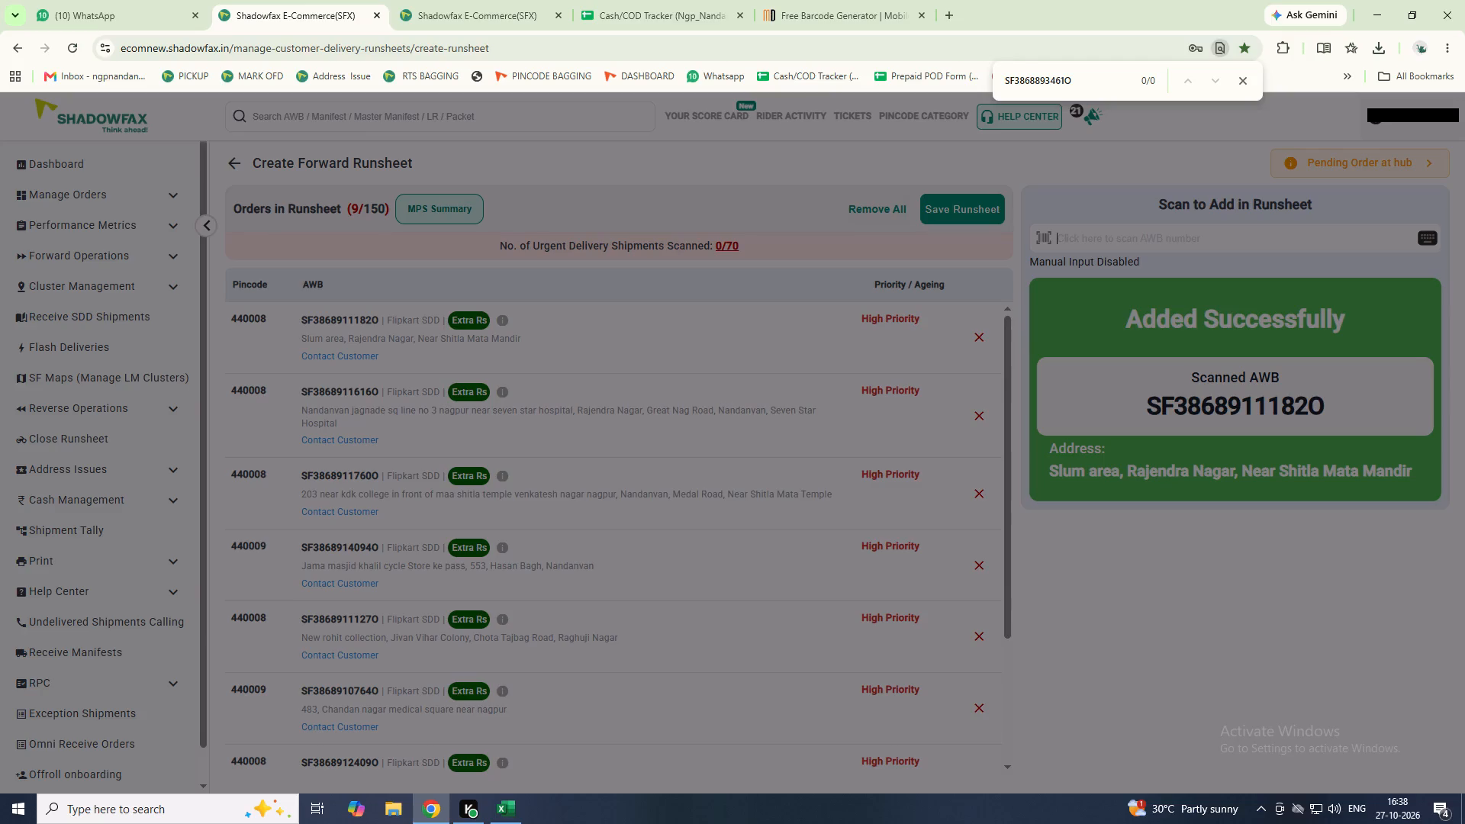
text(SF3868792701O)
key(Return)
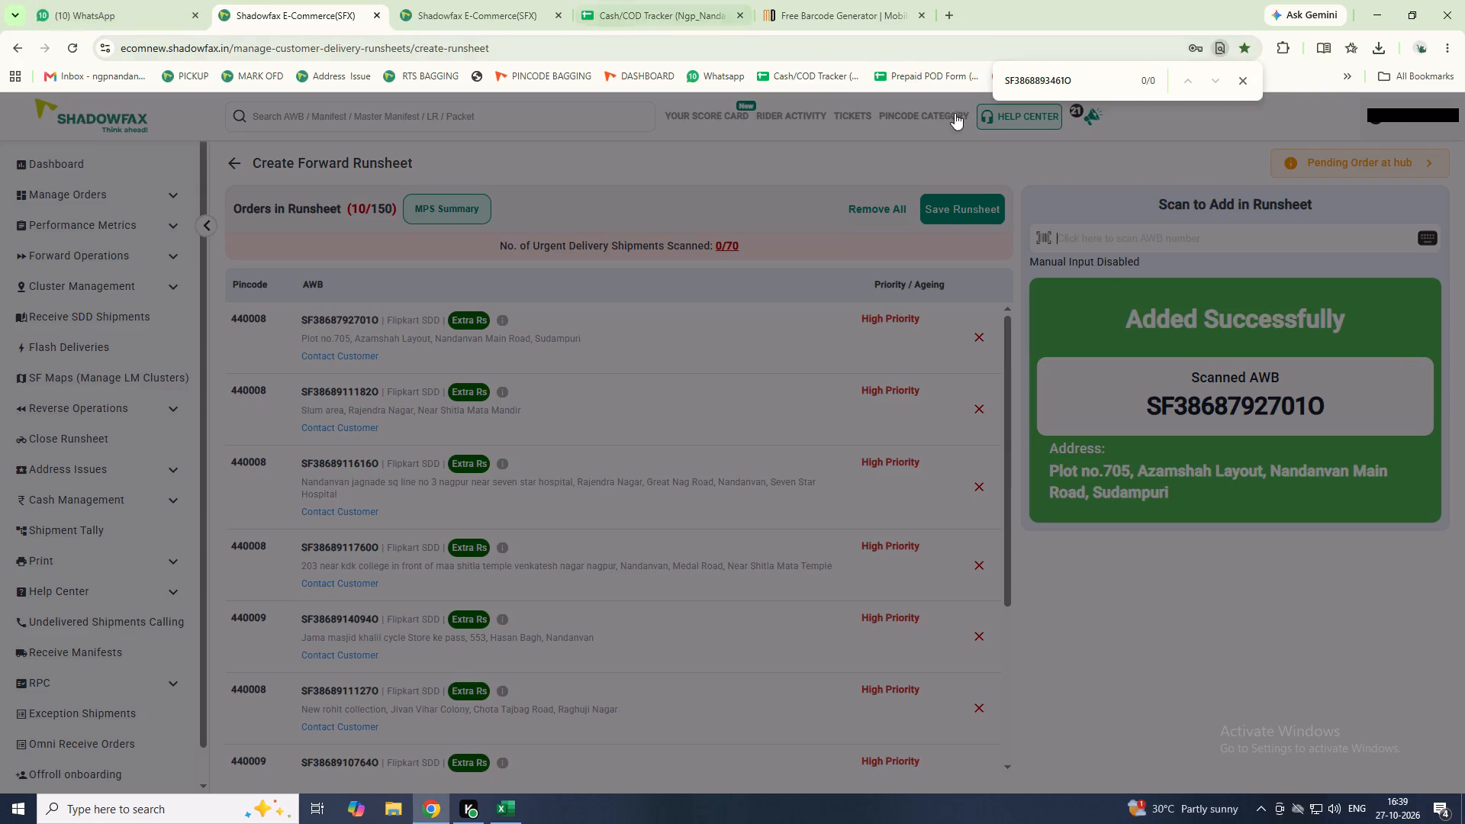
Save the forward runsheet without adding the listed urgent delivery shipments.
click(979, 210)
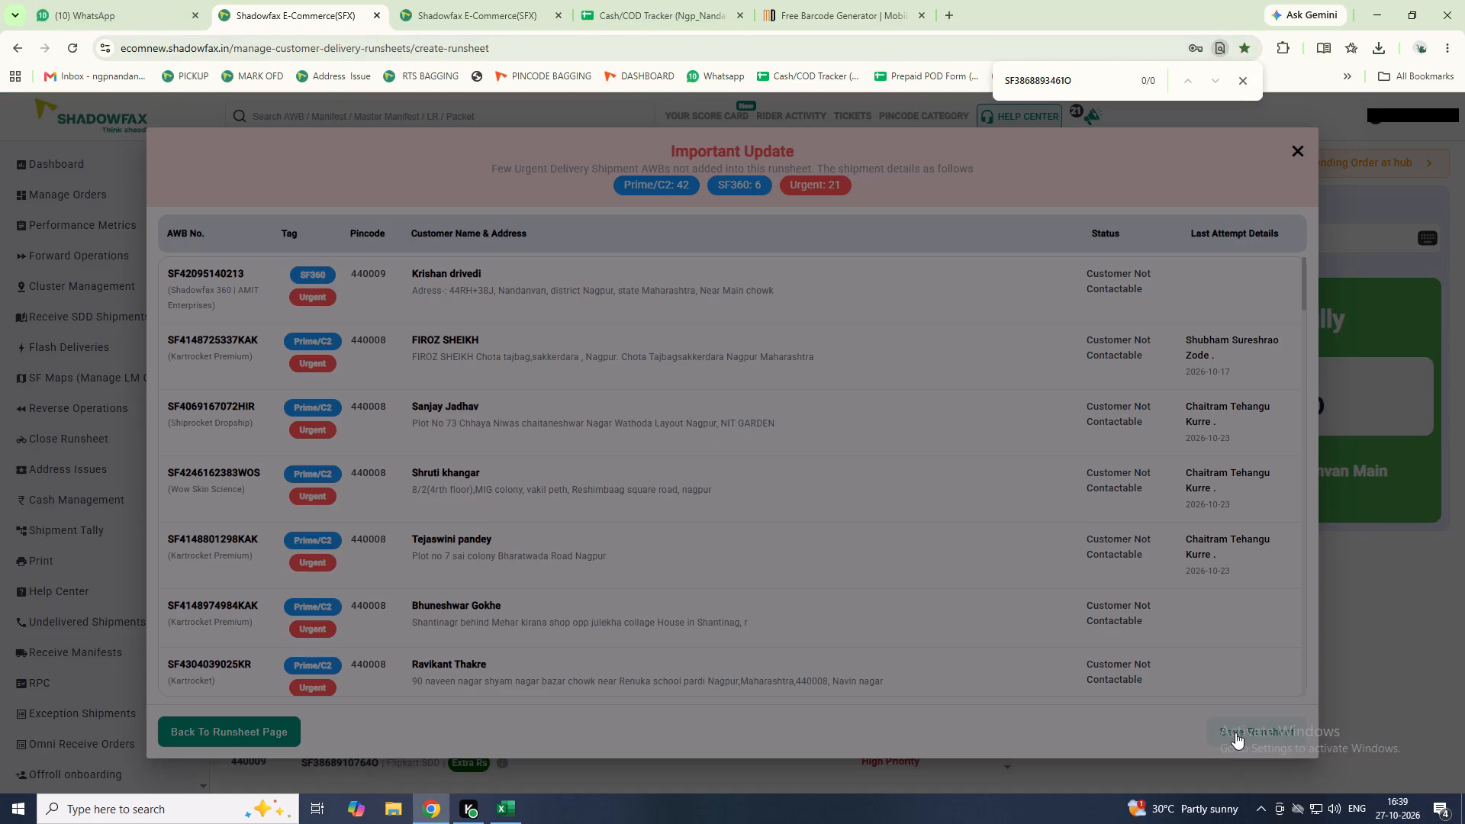
click(1255, 731)
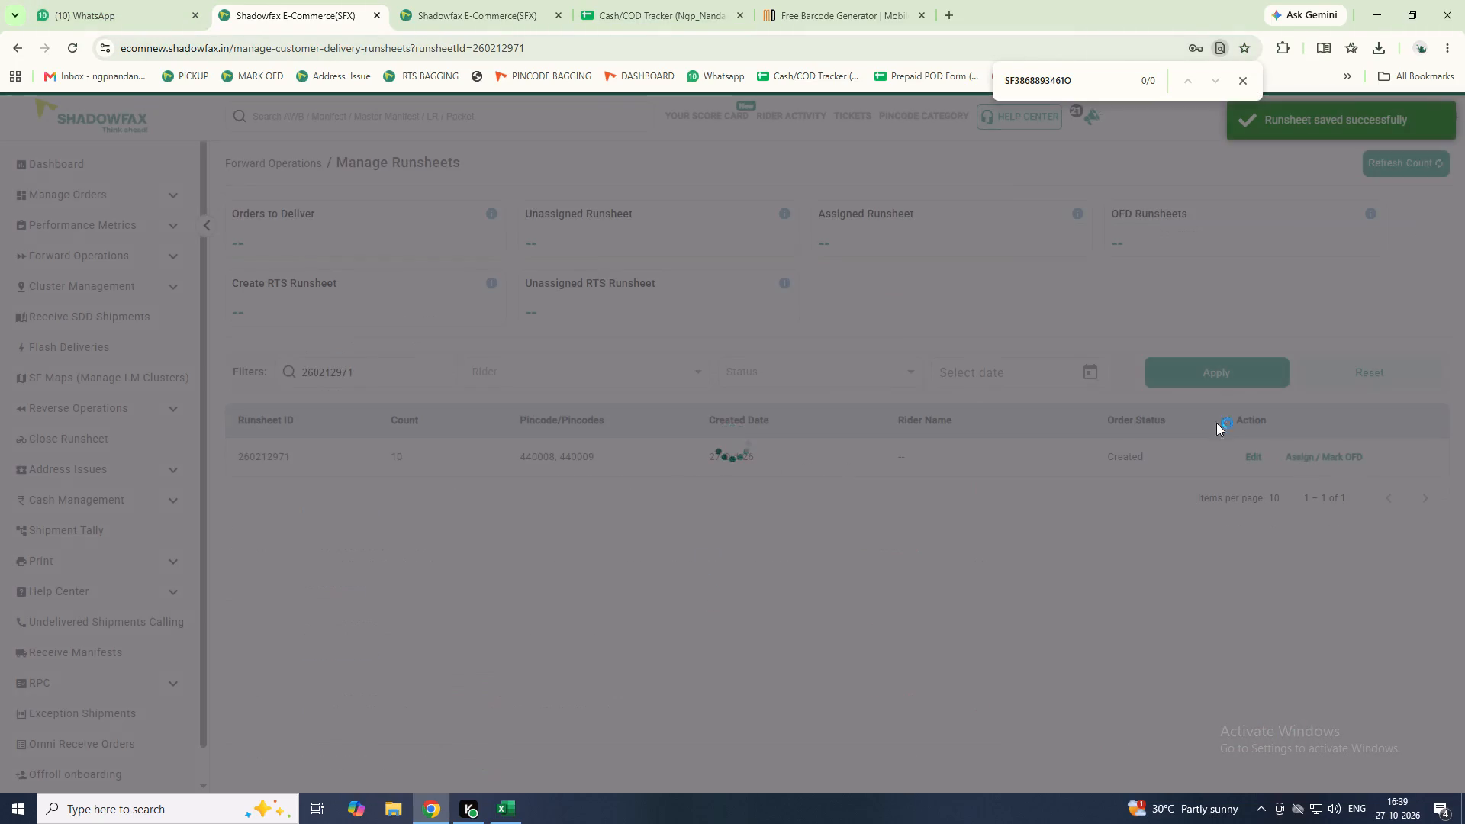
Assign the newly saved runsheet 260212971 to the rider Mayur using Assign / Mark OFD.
click(1322, 453)
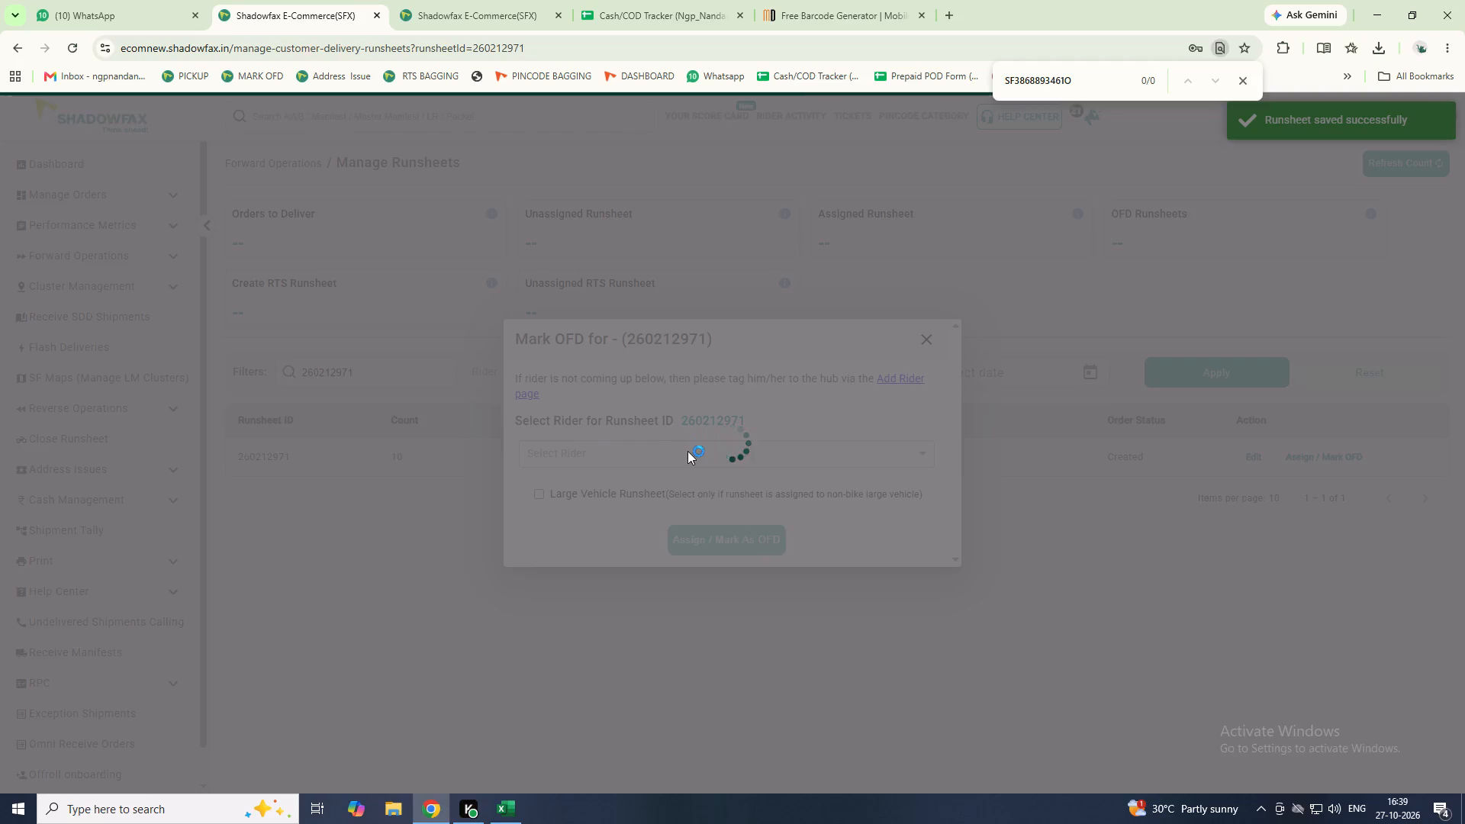
click(702, 459)
text(mayur)
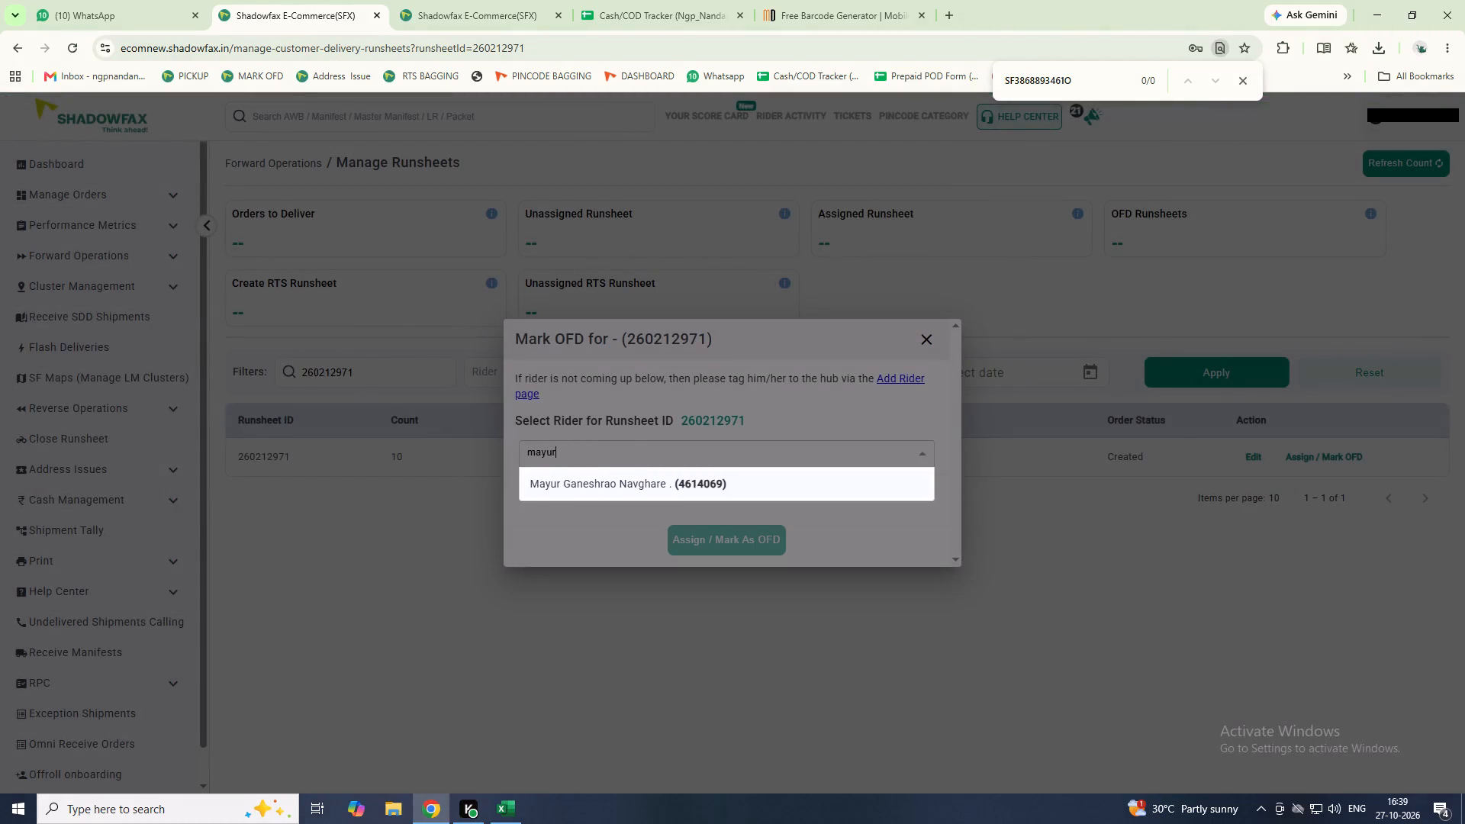
click(673, 484)
click(714, 544)
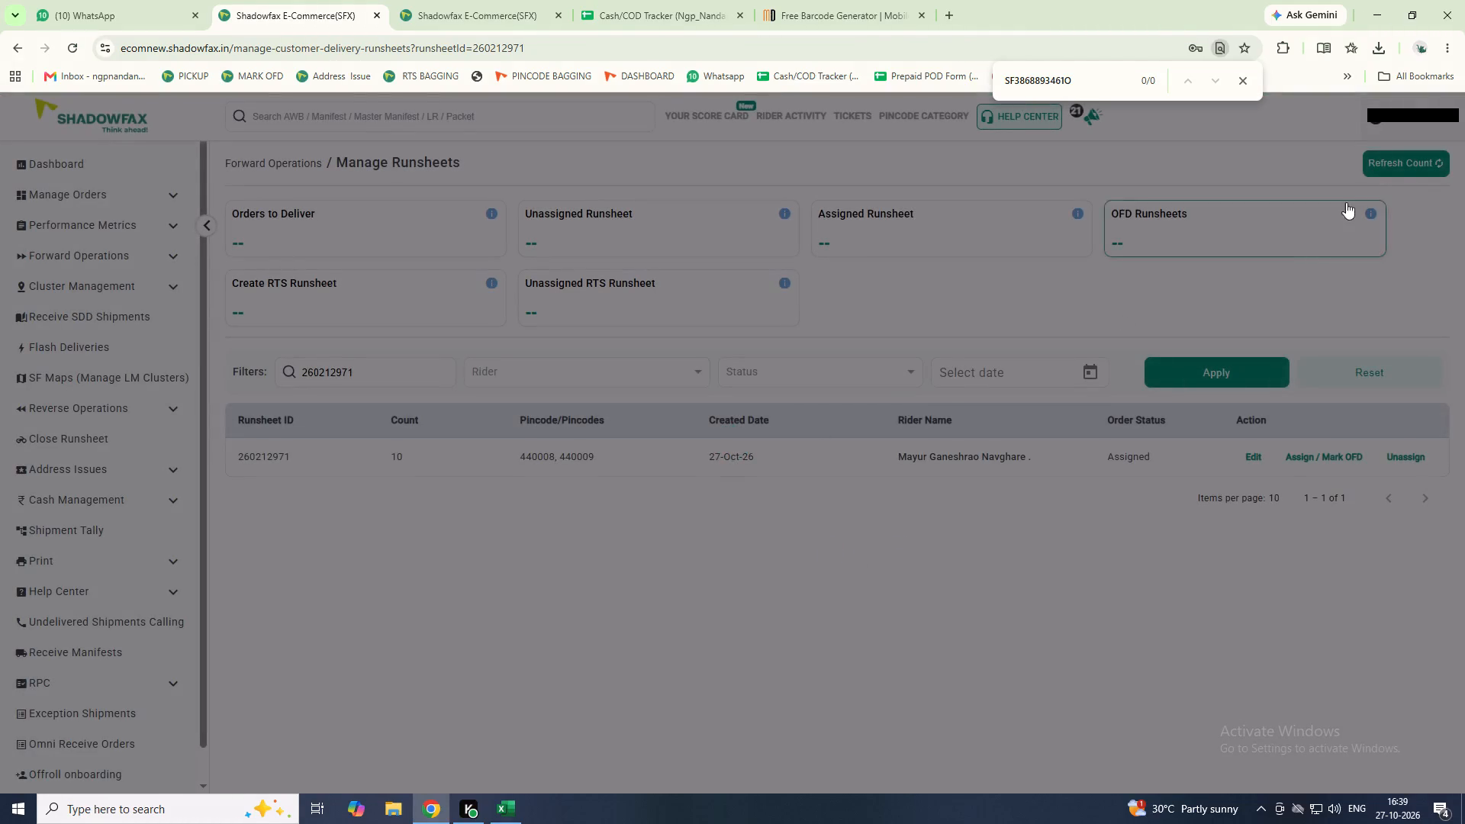
Refresh the operation counts for the managed runsheets and on the hub dashboard.
triple_click(1399, 166)
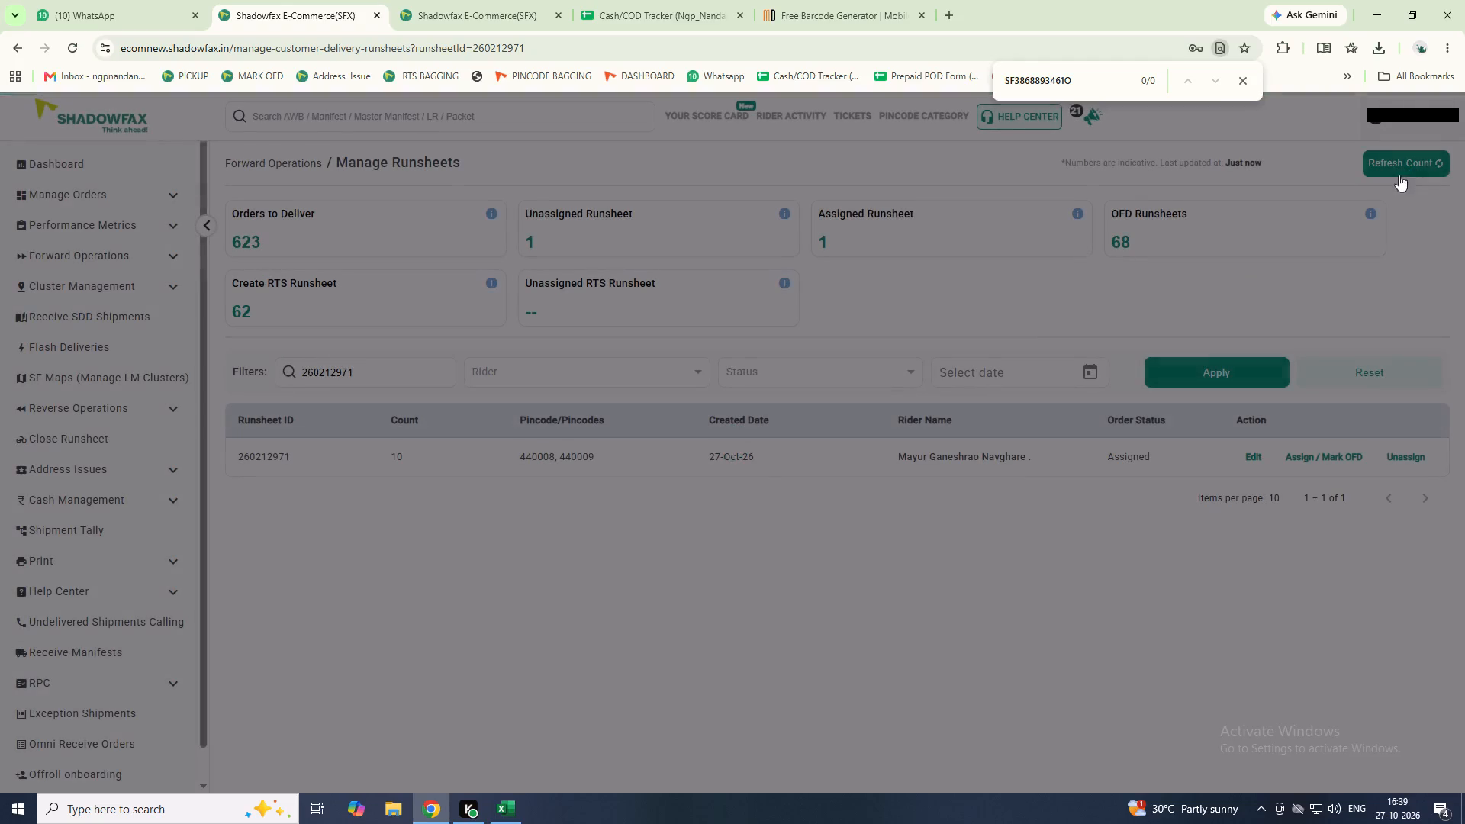
click(71, 162)
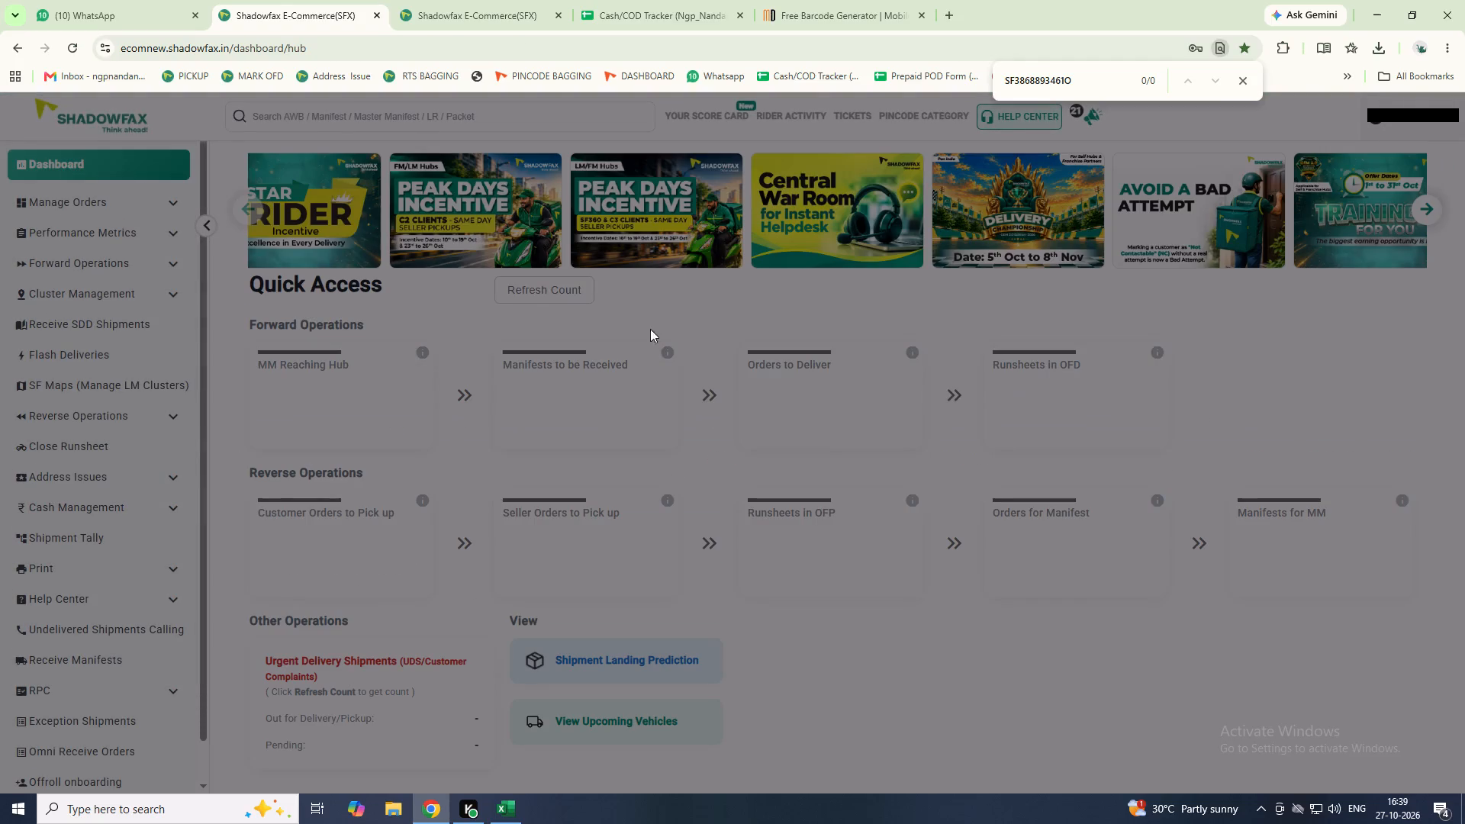
triple_click(568, 288)
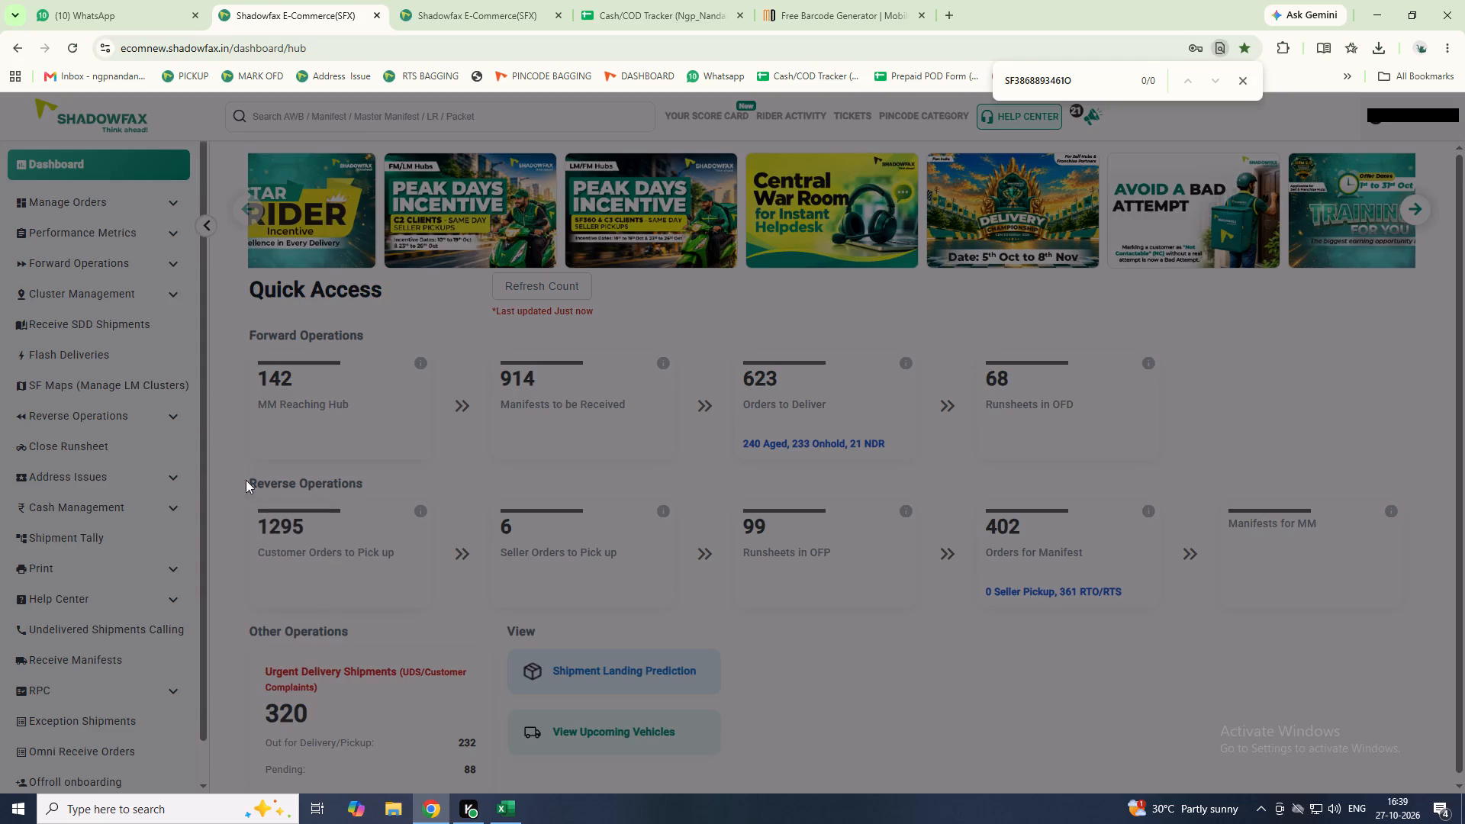
Open Shipment Tally and make the shipment AWB field ready for scanning.
click(98, 537)
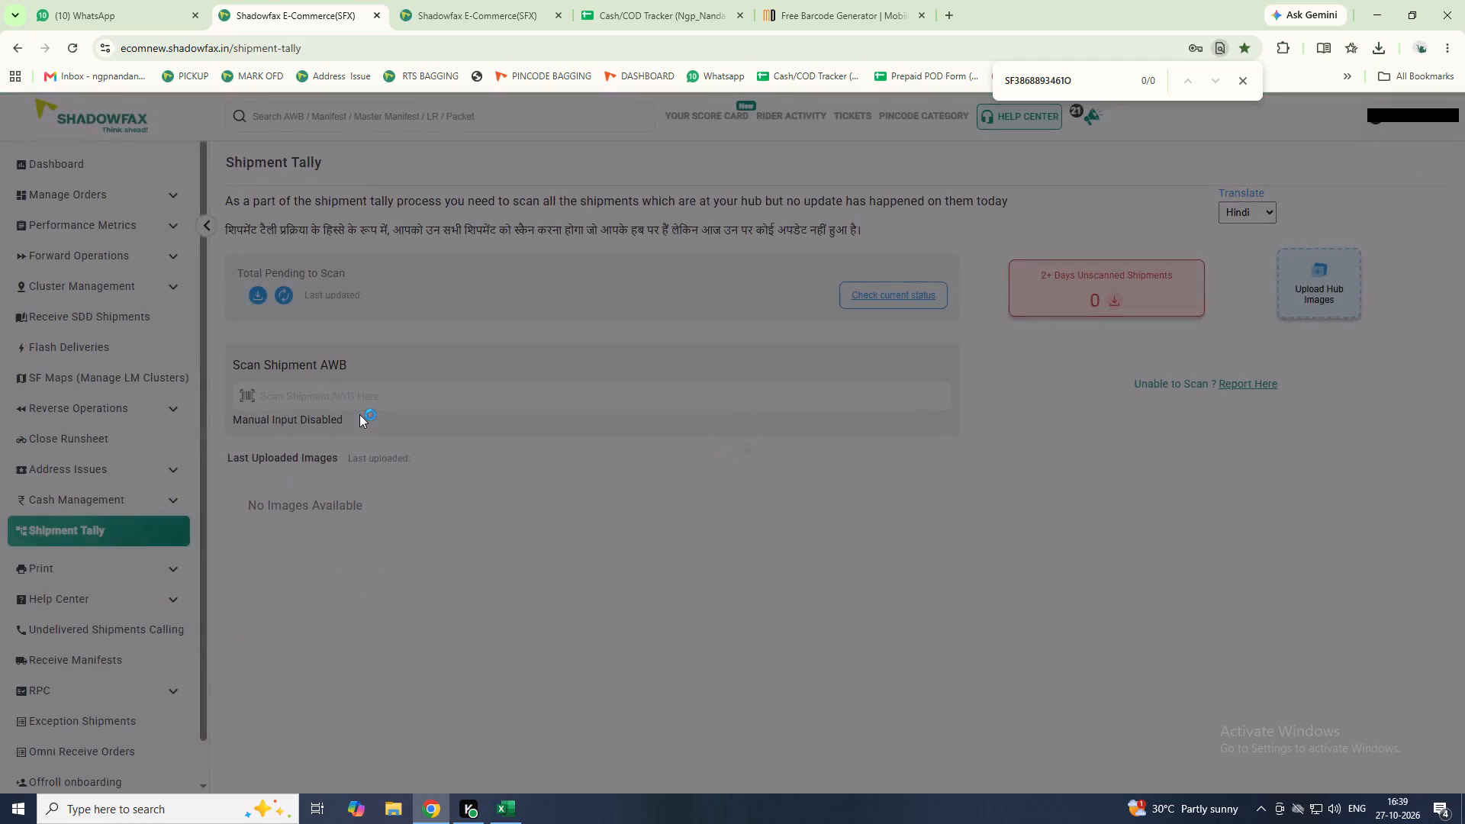
click(365, 395)
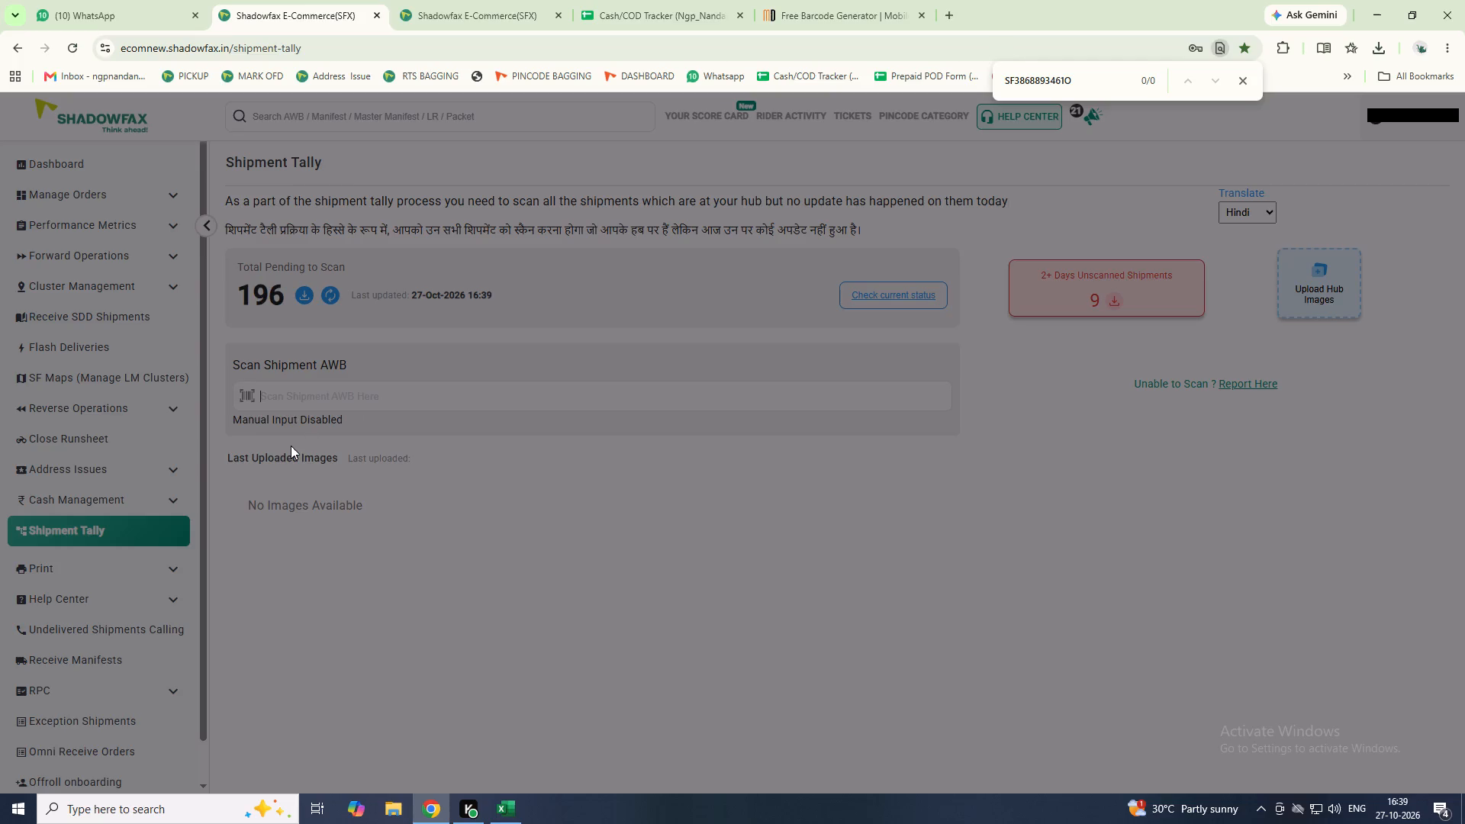
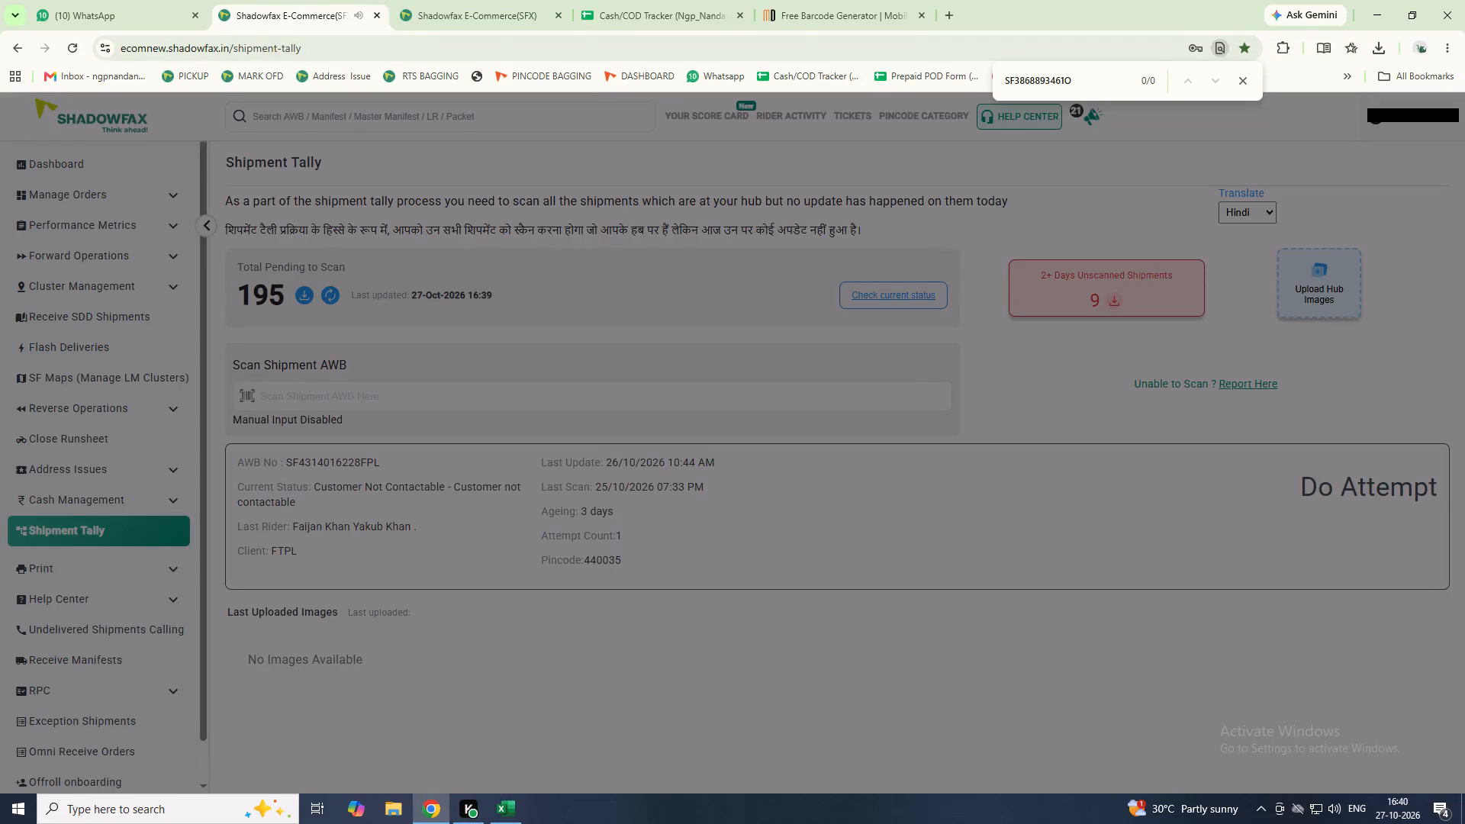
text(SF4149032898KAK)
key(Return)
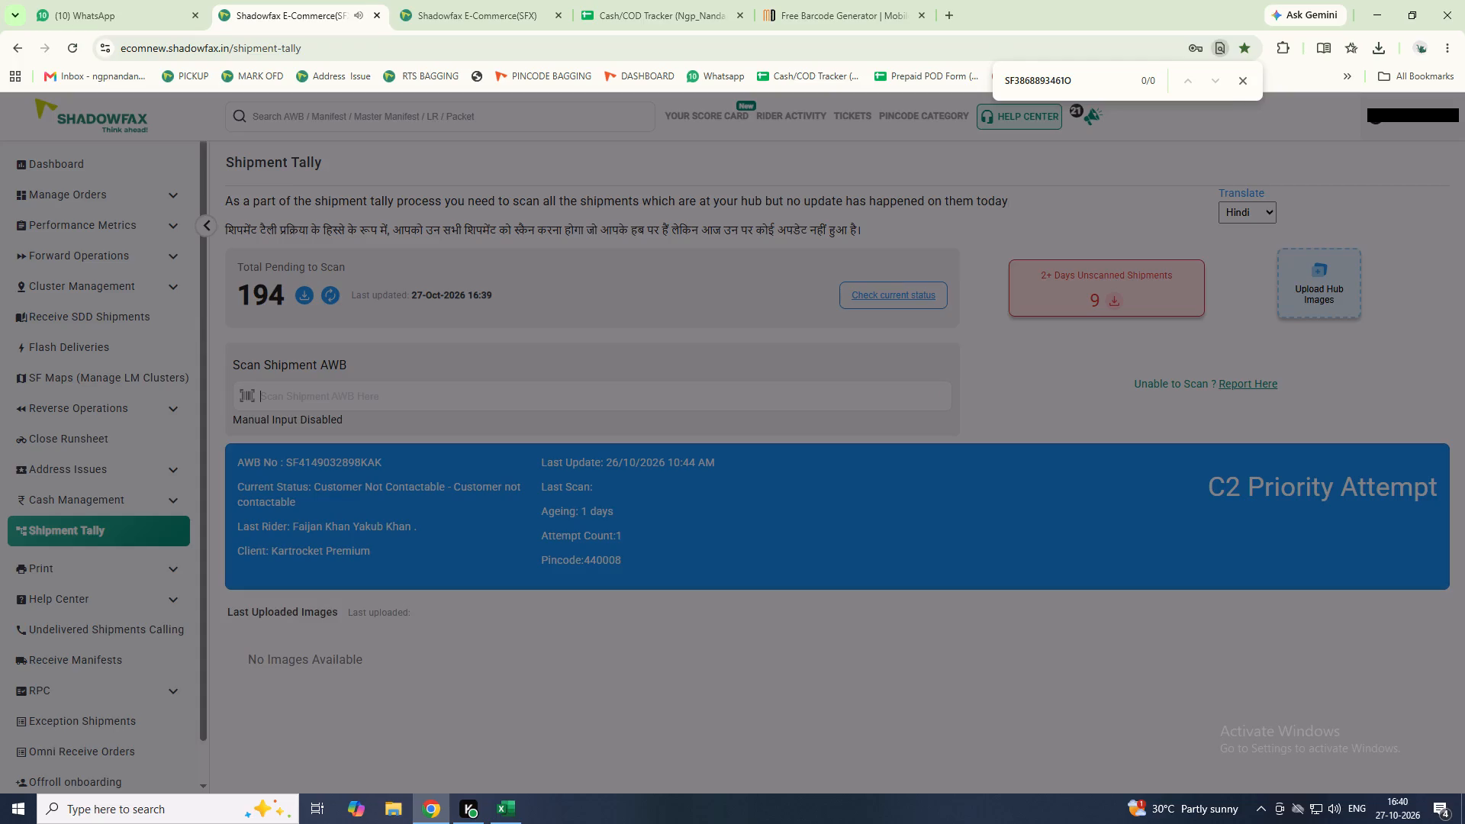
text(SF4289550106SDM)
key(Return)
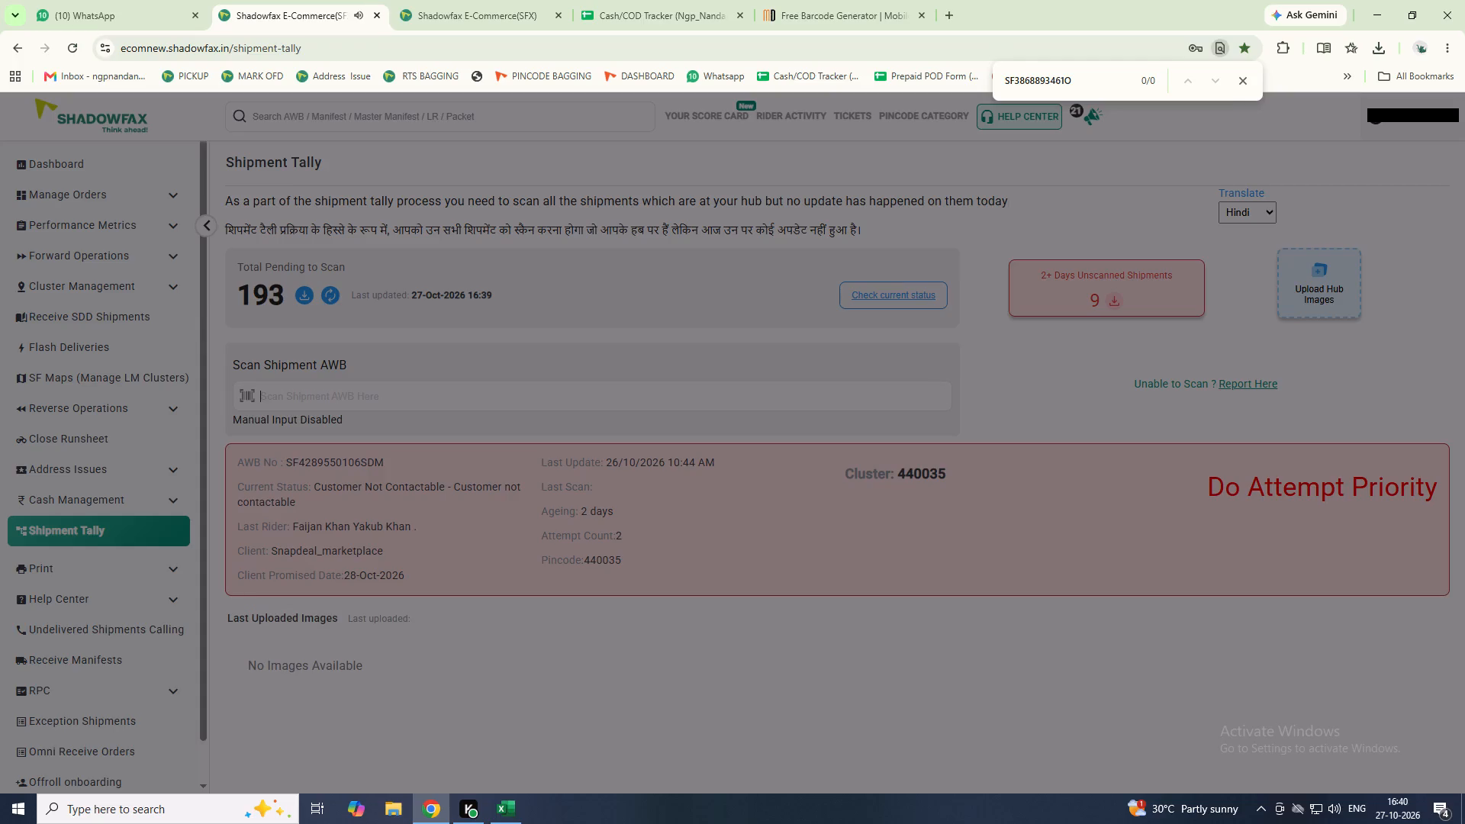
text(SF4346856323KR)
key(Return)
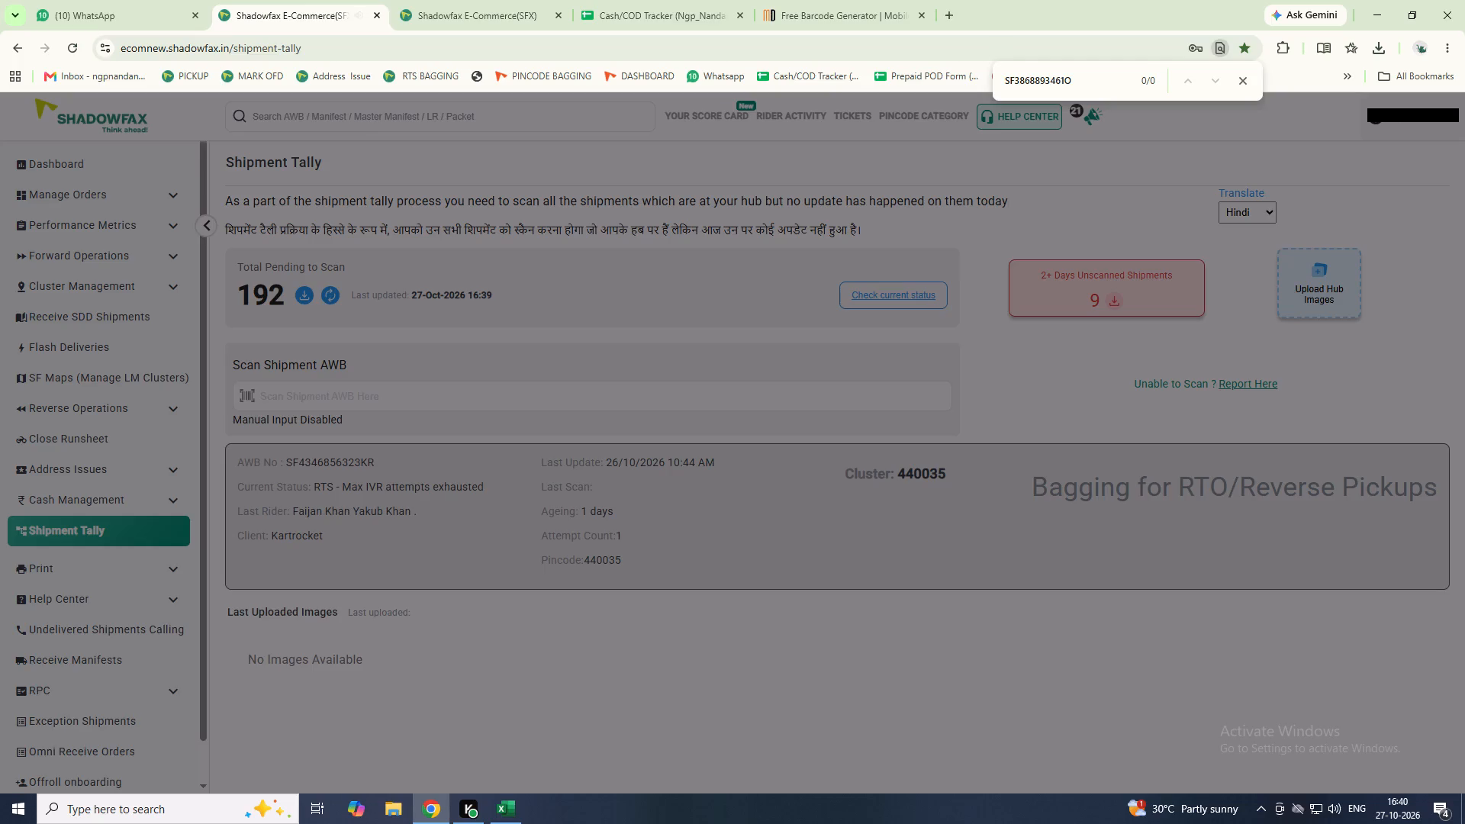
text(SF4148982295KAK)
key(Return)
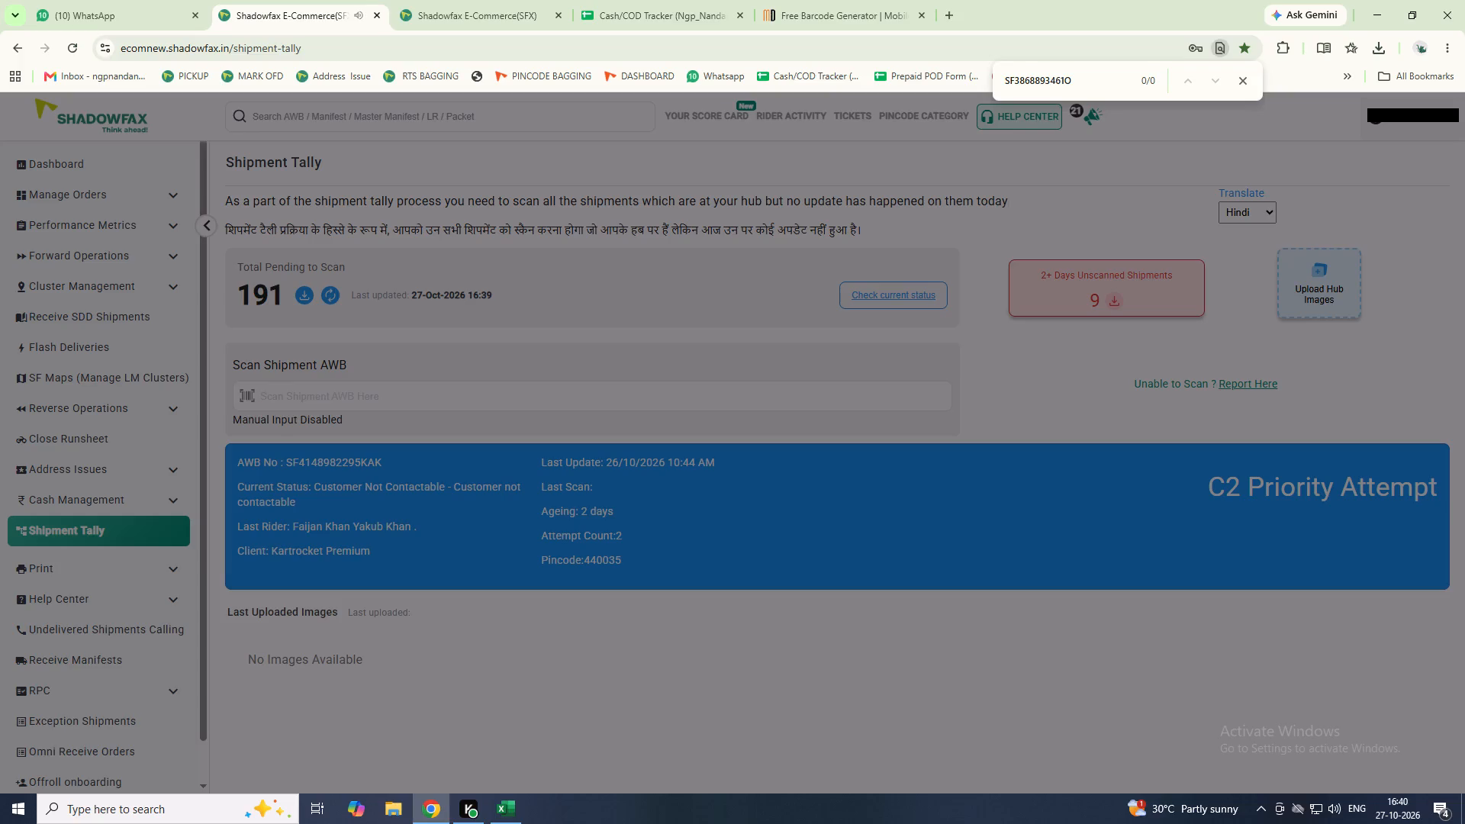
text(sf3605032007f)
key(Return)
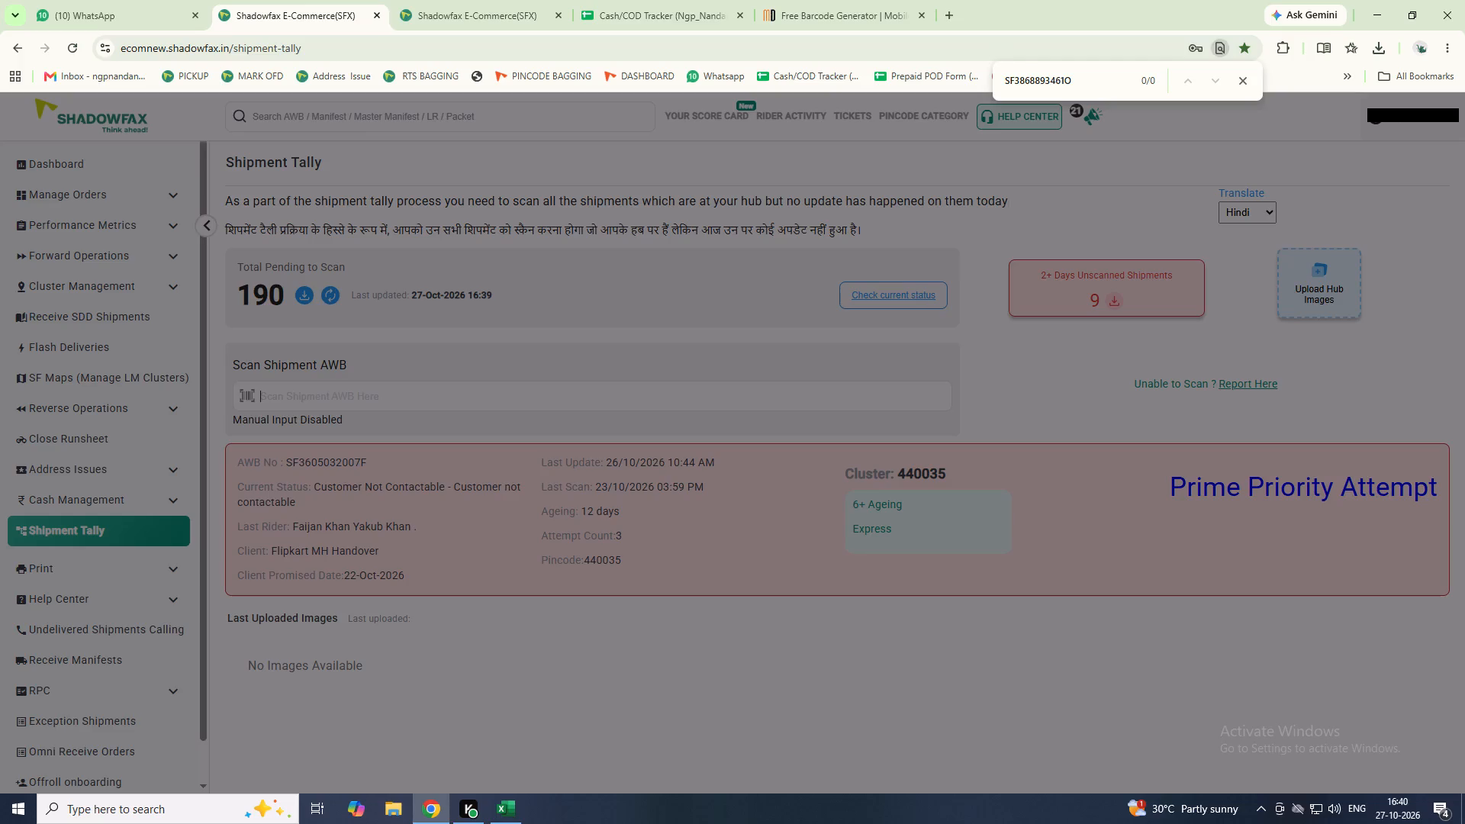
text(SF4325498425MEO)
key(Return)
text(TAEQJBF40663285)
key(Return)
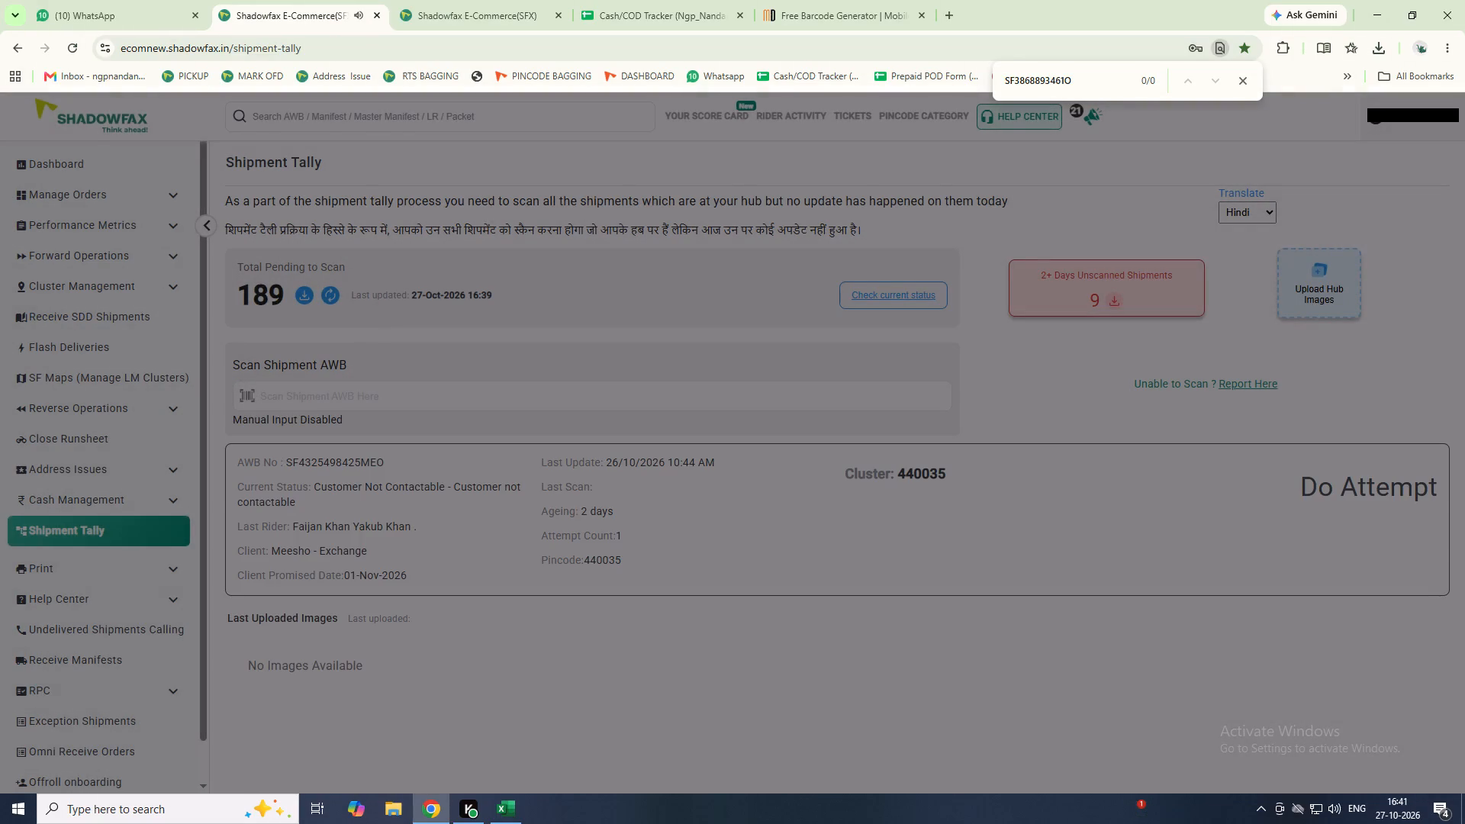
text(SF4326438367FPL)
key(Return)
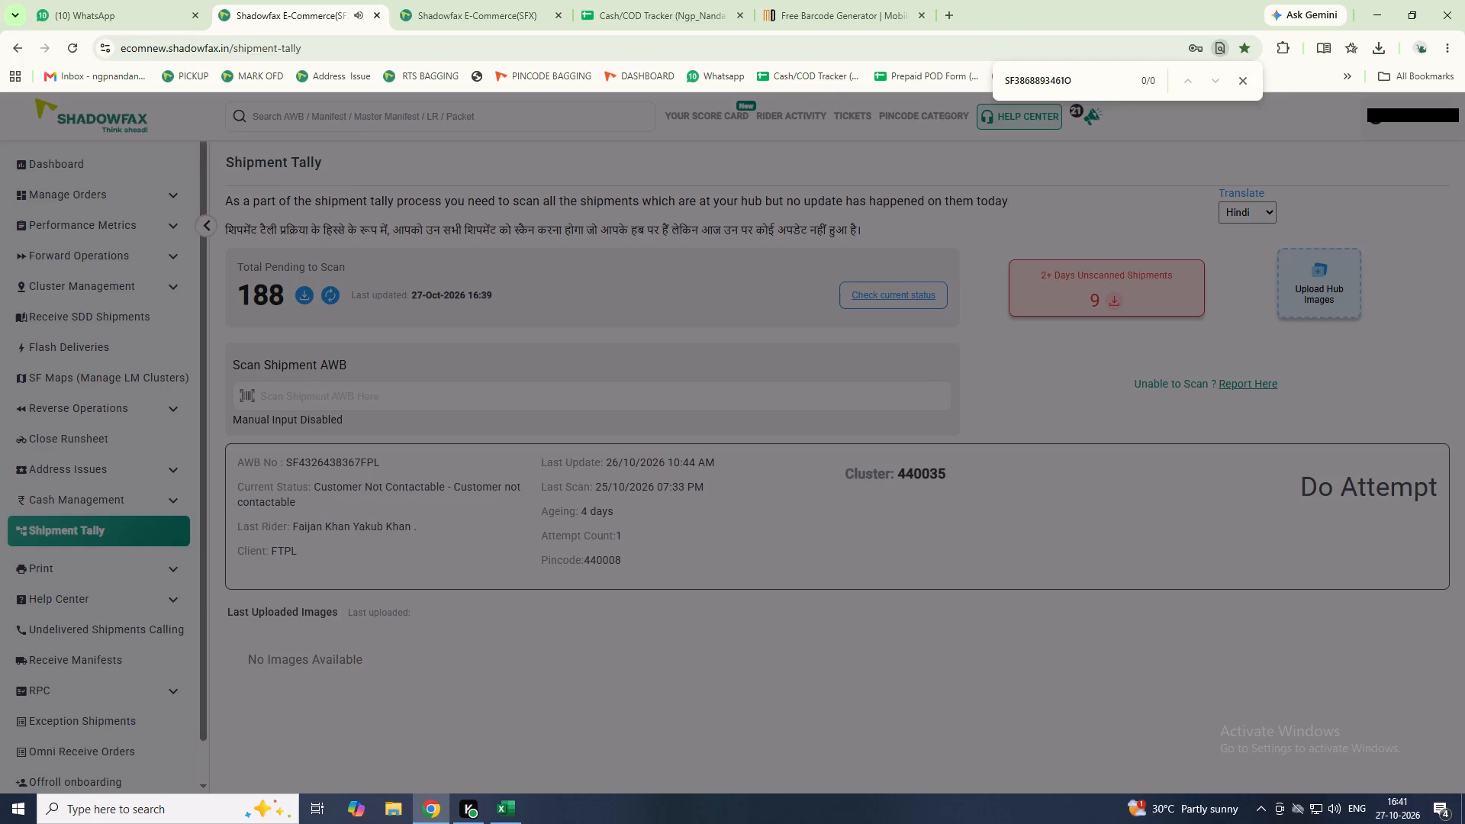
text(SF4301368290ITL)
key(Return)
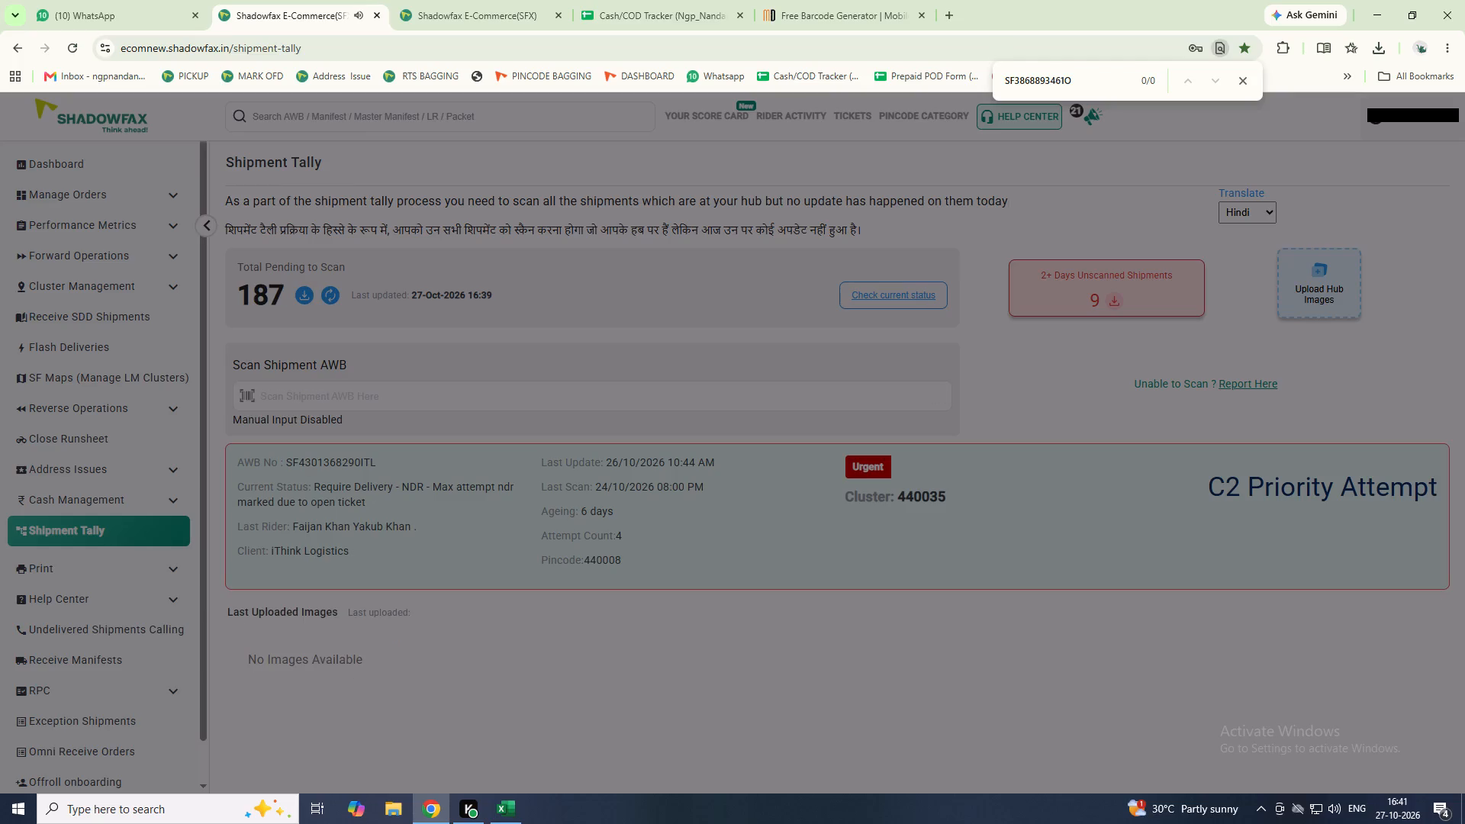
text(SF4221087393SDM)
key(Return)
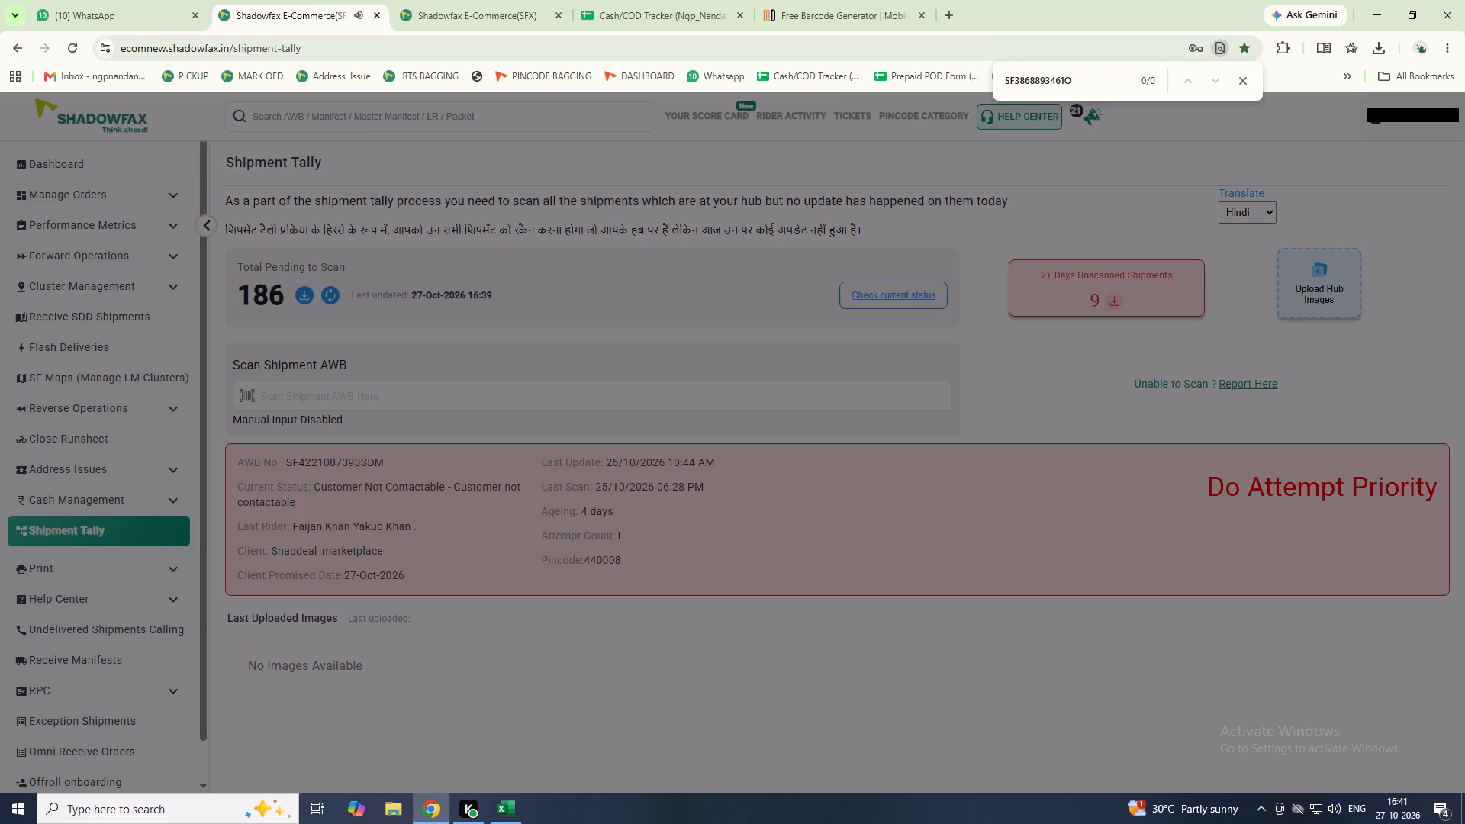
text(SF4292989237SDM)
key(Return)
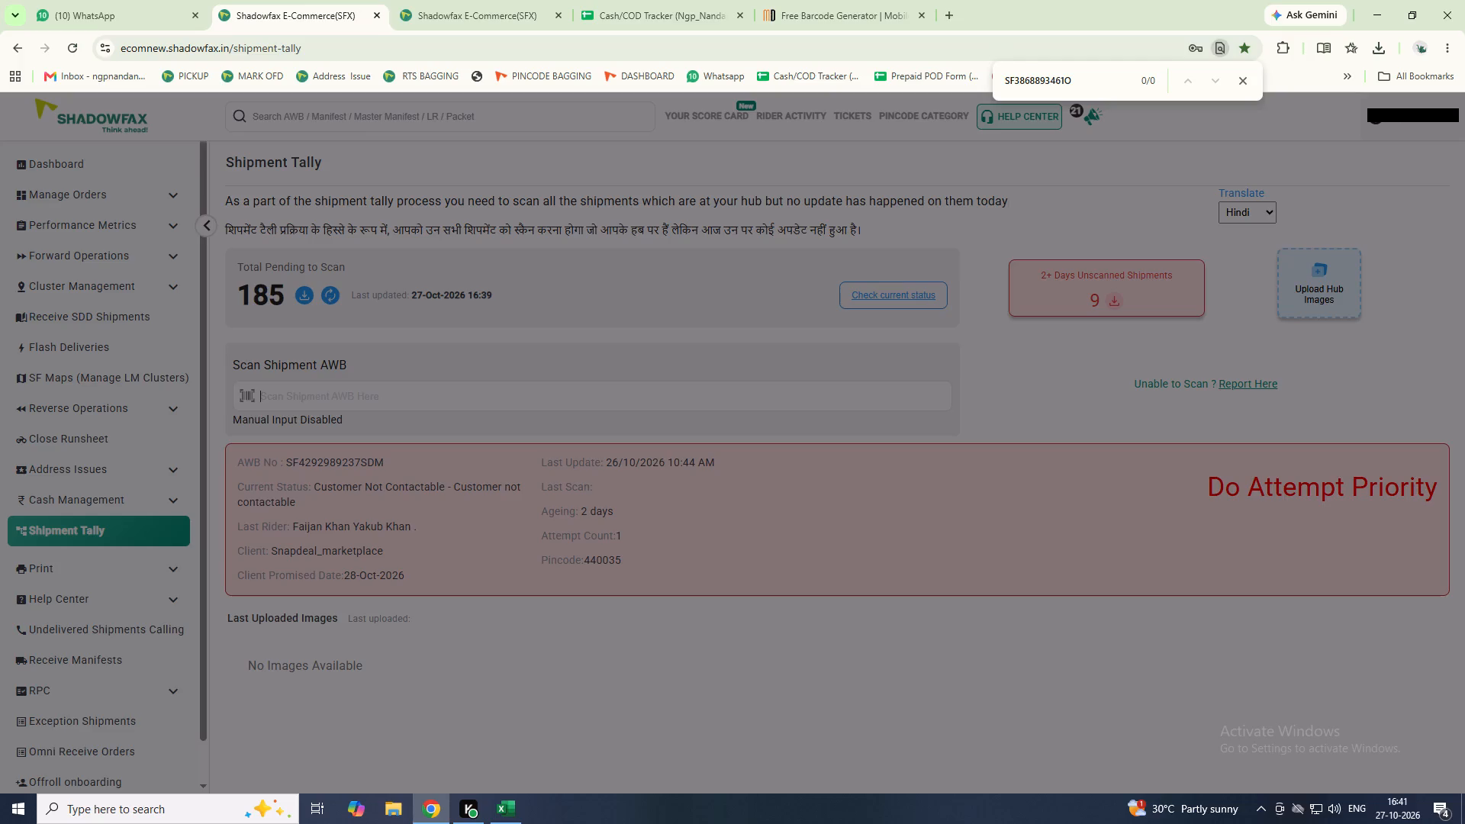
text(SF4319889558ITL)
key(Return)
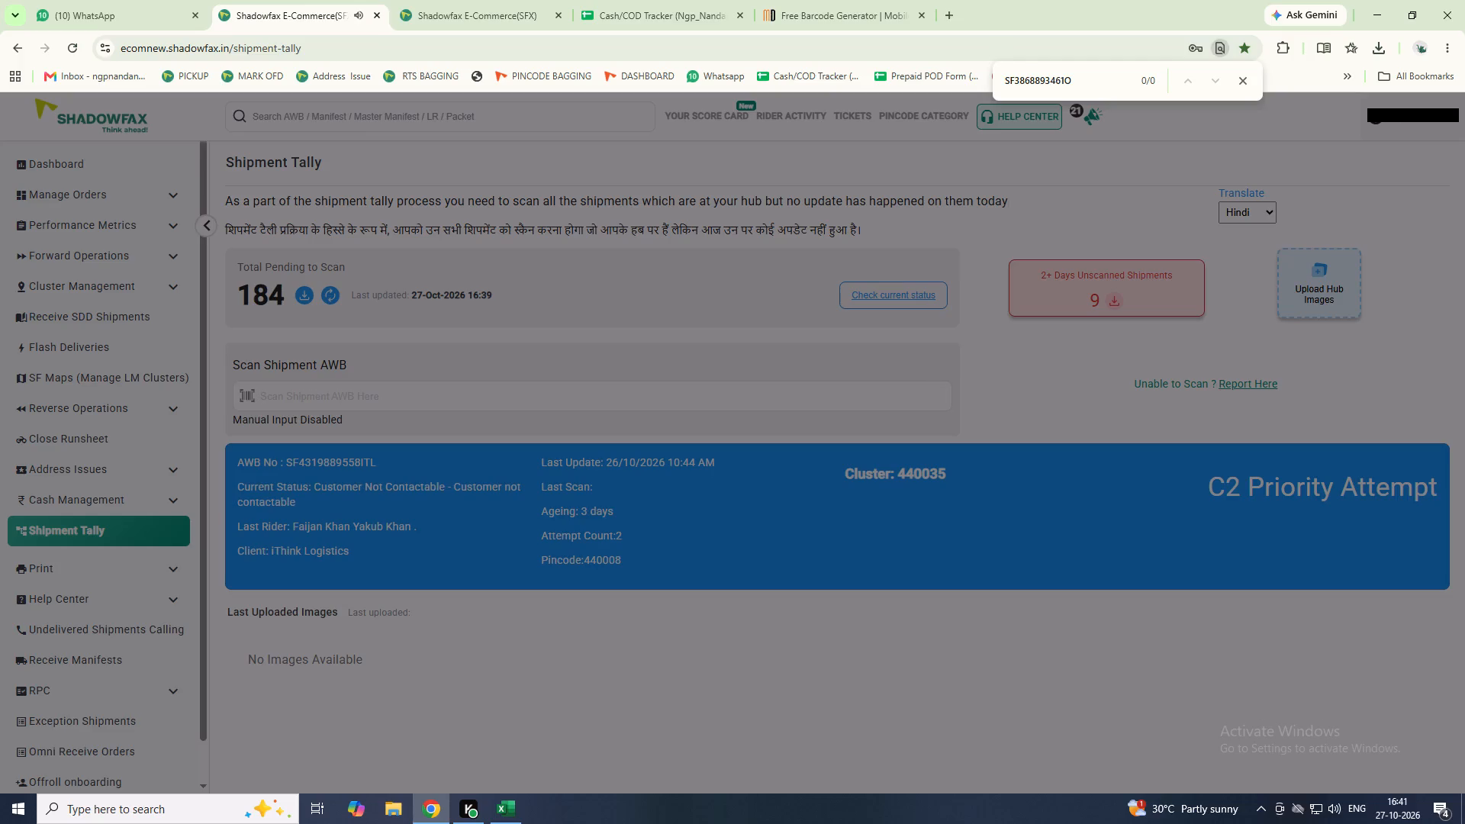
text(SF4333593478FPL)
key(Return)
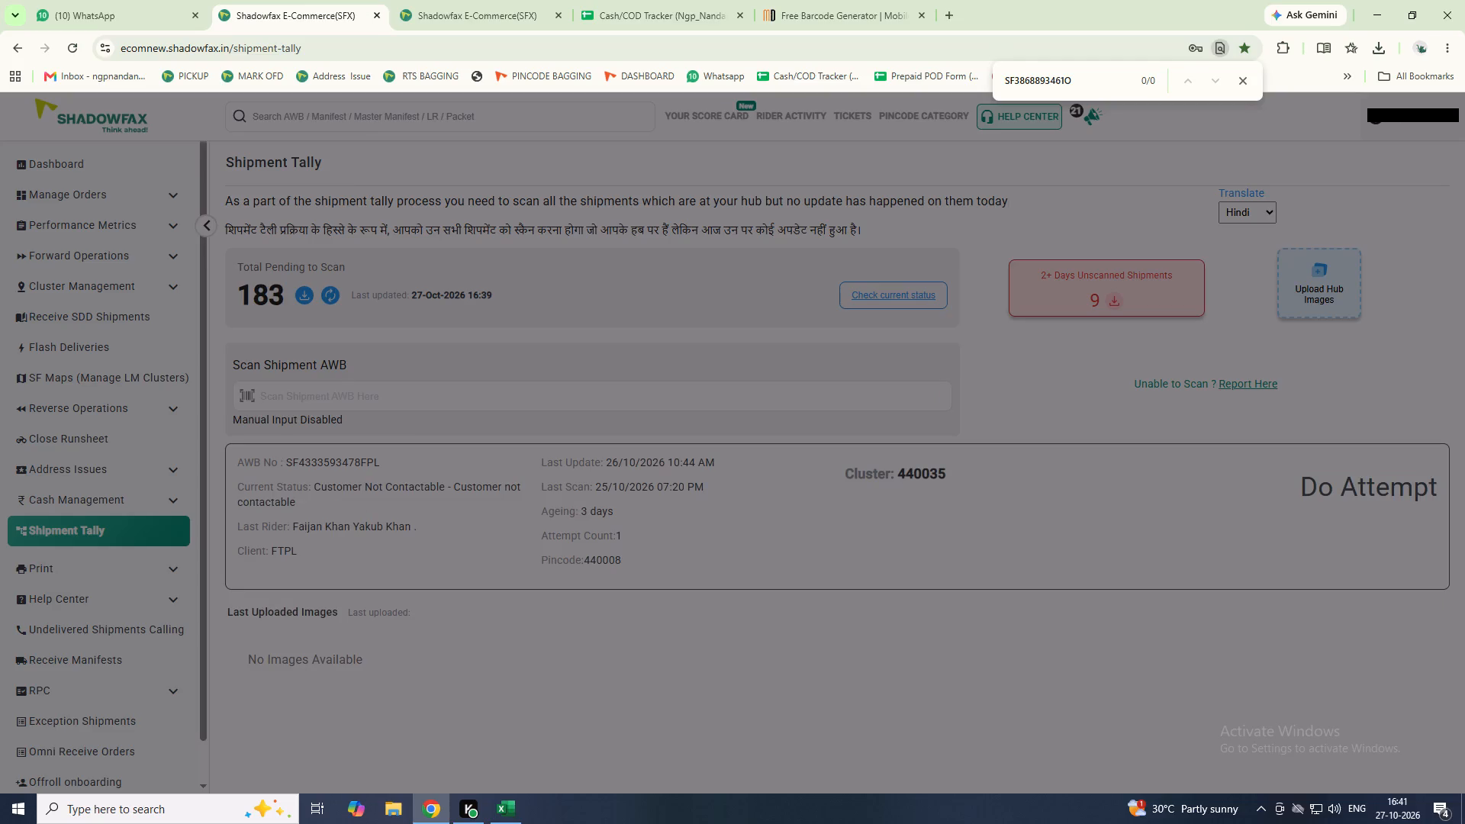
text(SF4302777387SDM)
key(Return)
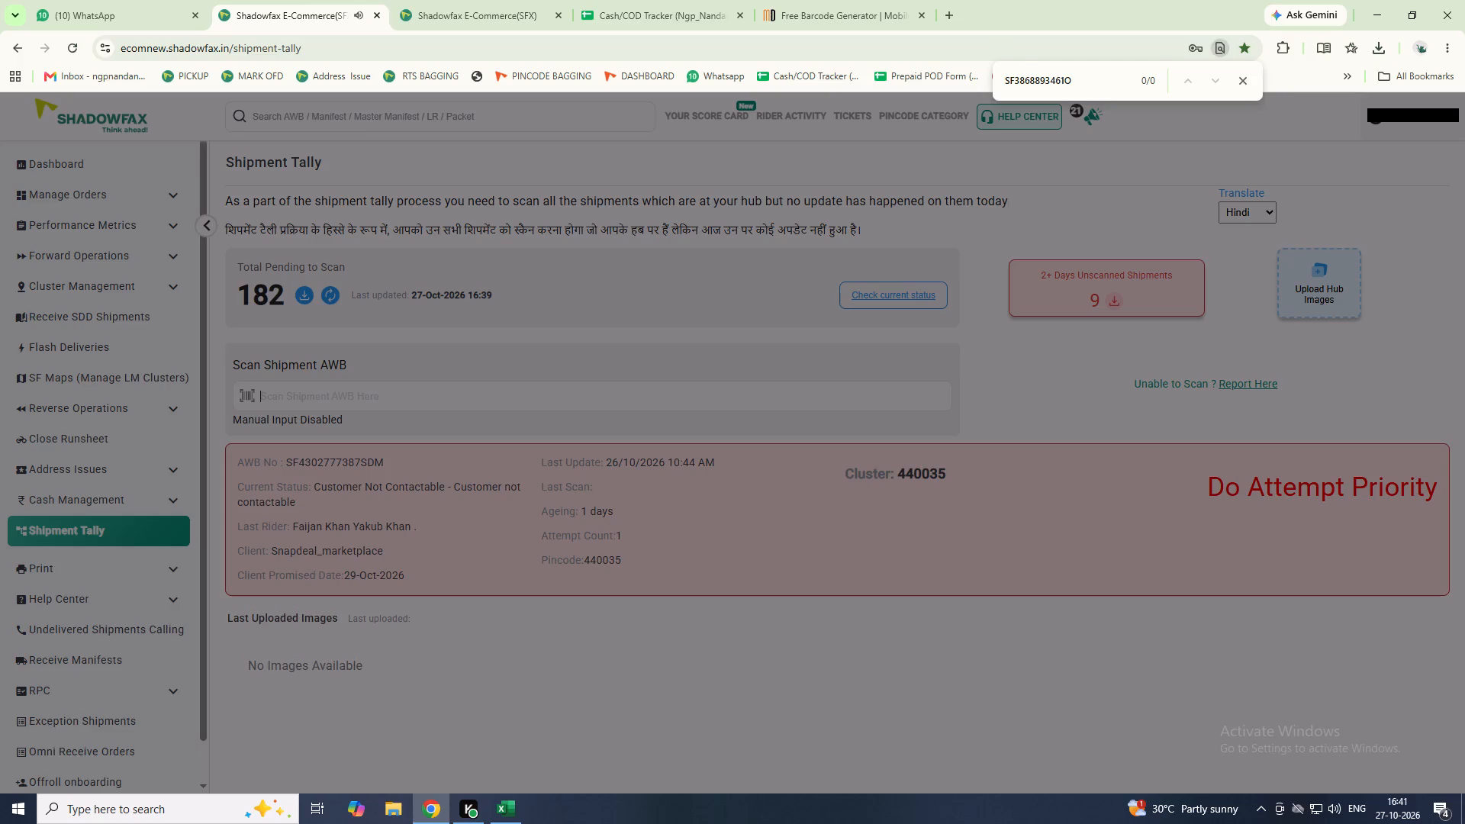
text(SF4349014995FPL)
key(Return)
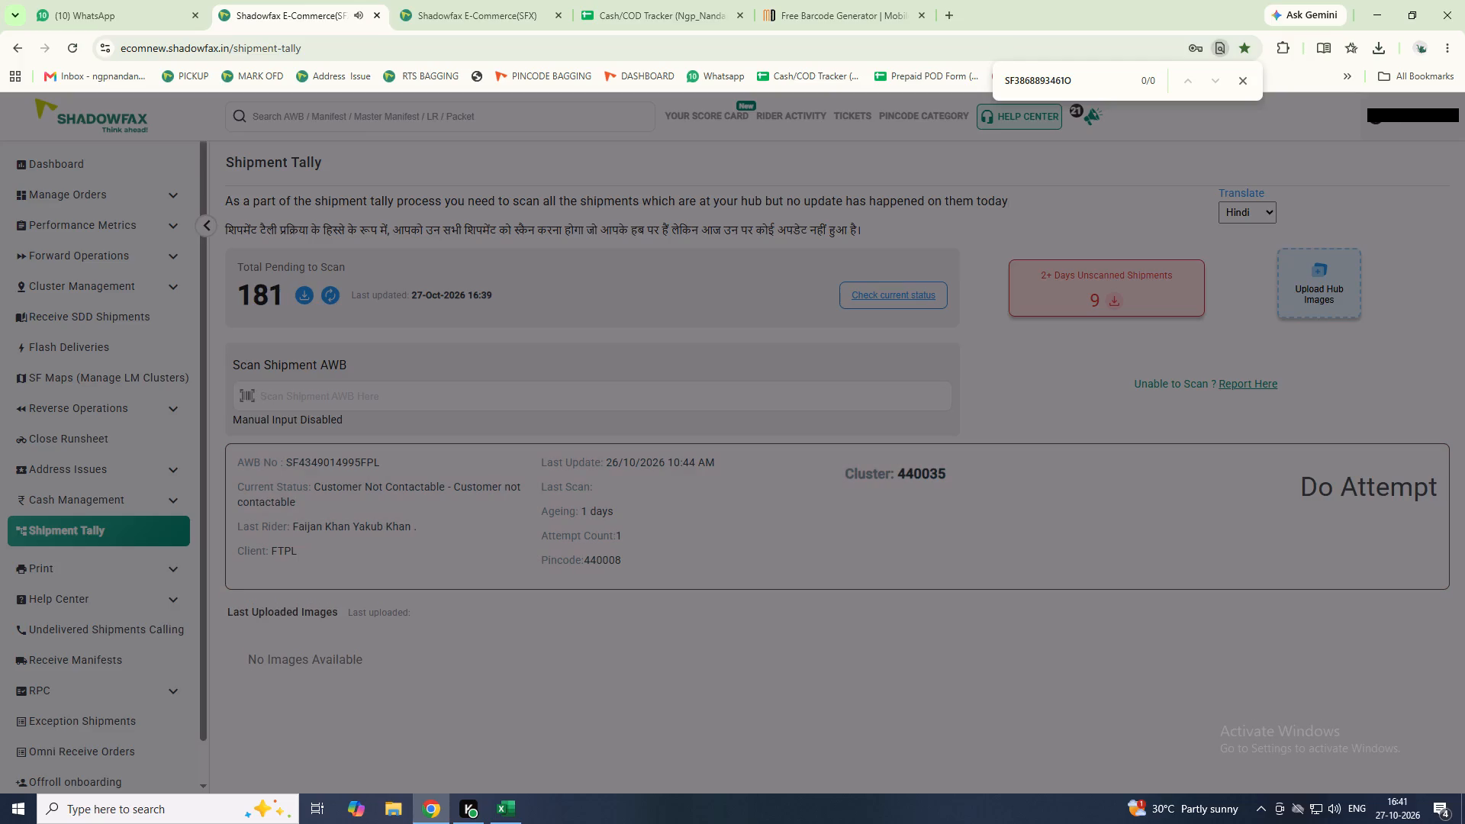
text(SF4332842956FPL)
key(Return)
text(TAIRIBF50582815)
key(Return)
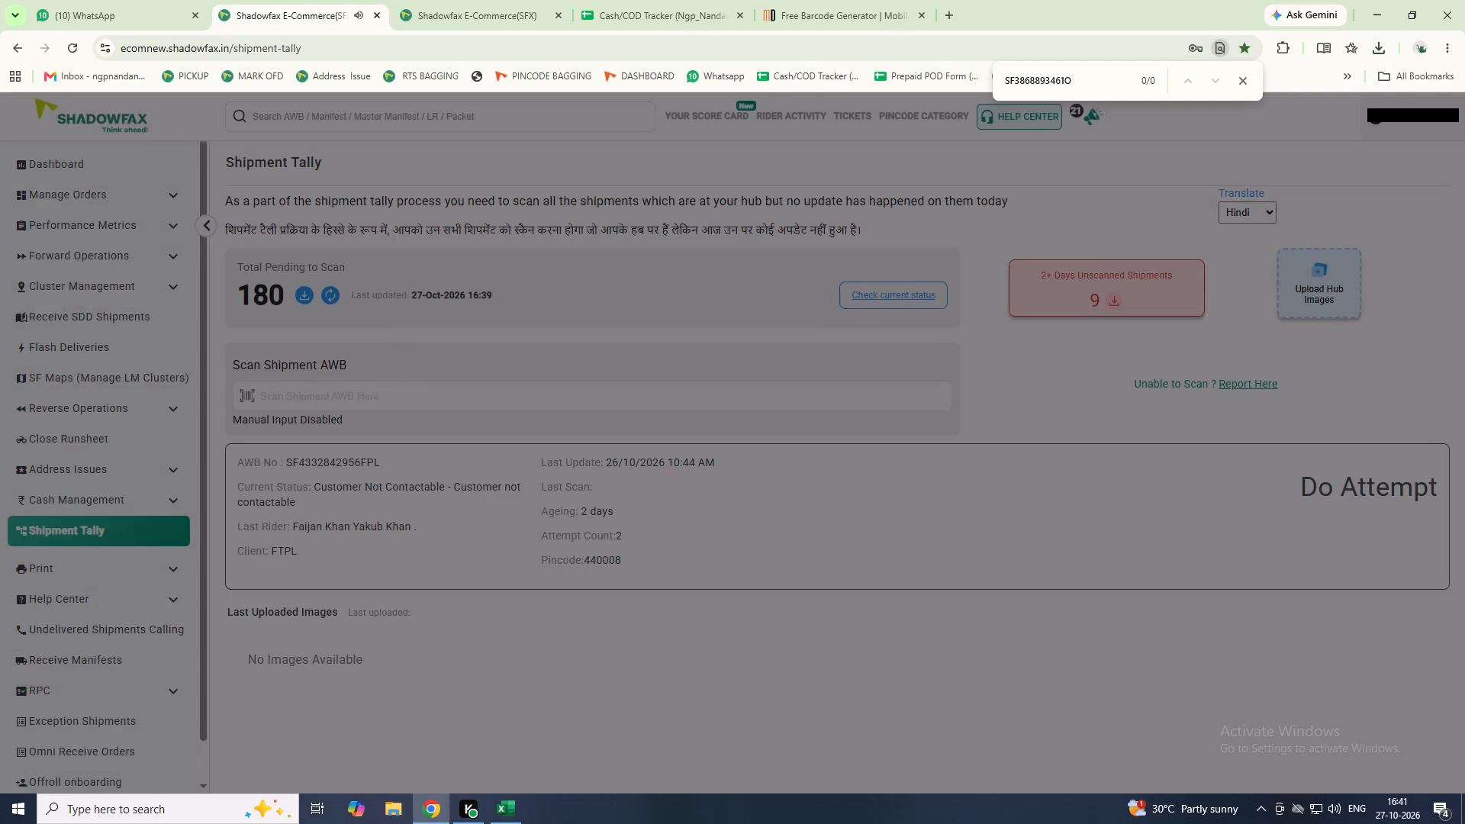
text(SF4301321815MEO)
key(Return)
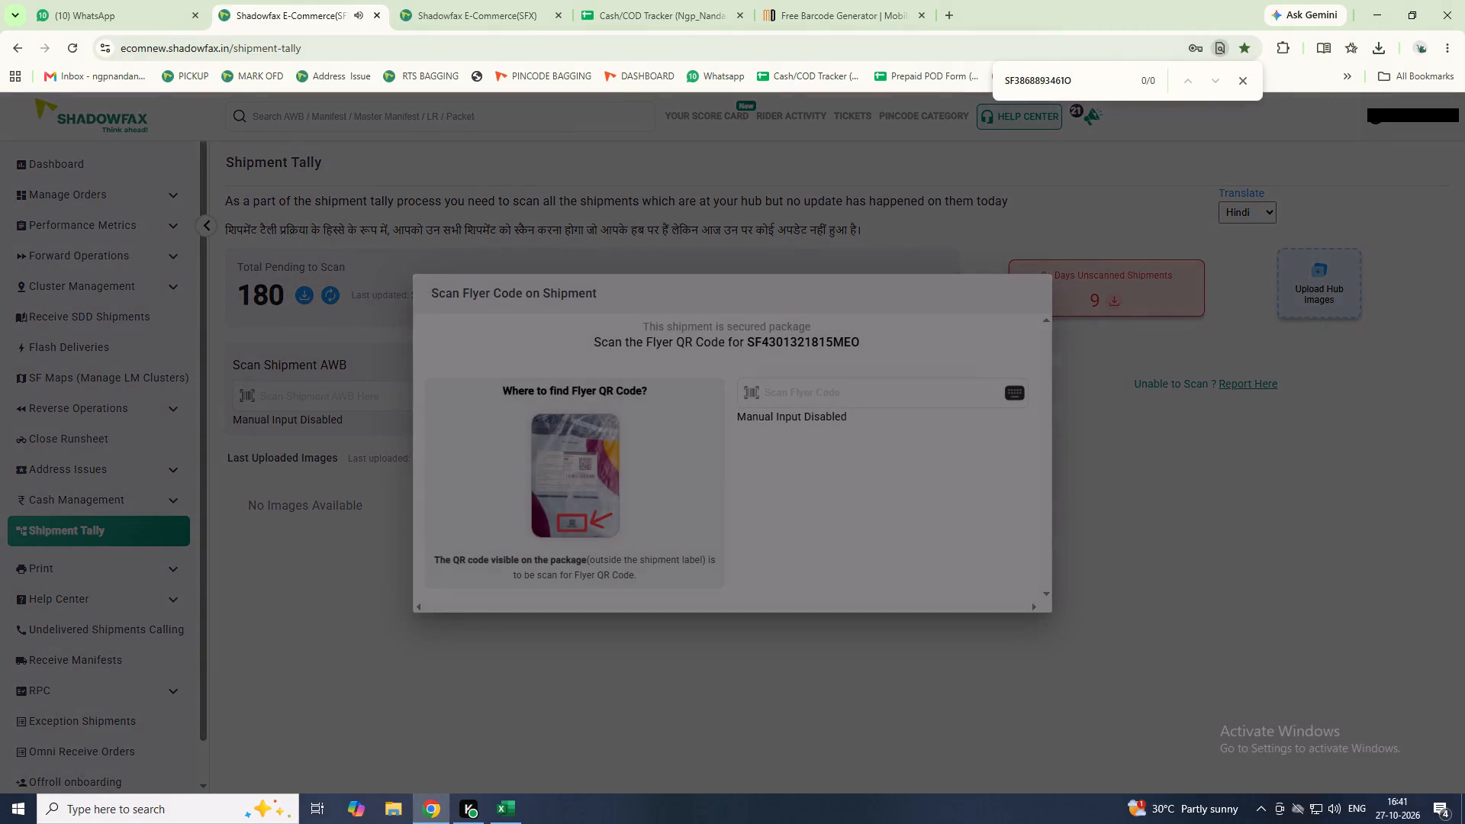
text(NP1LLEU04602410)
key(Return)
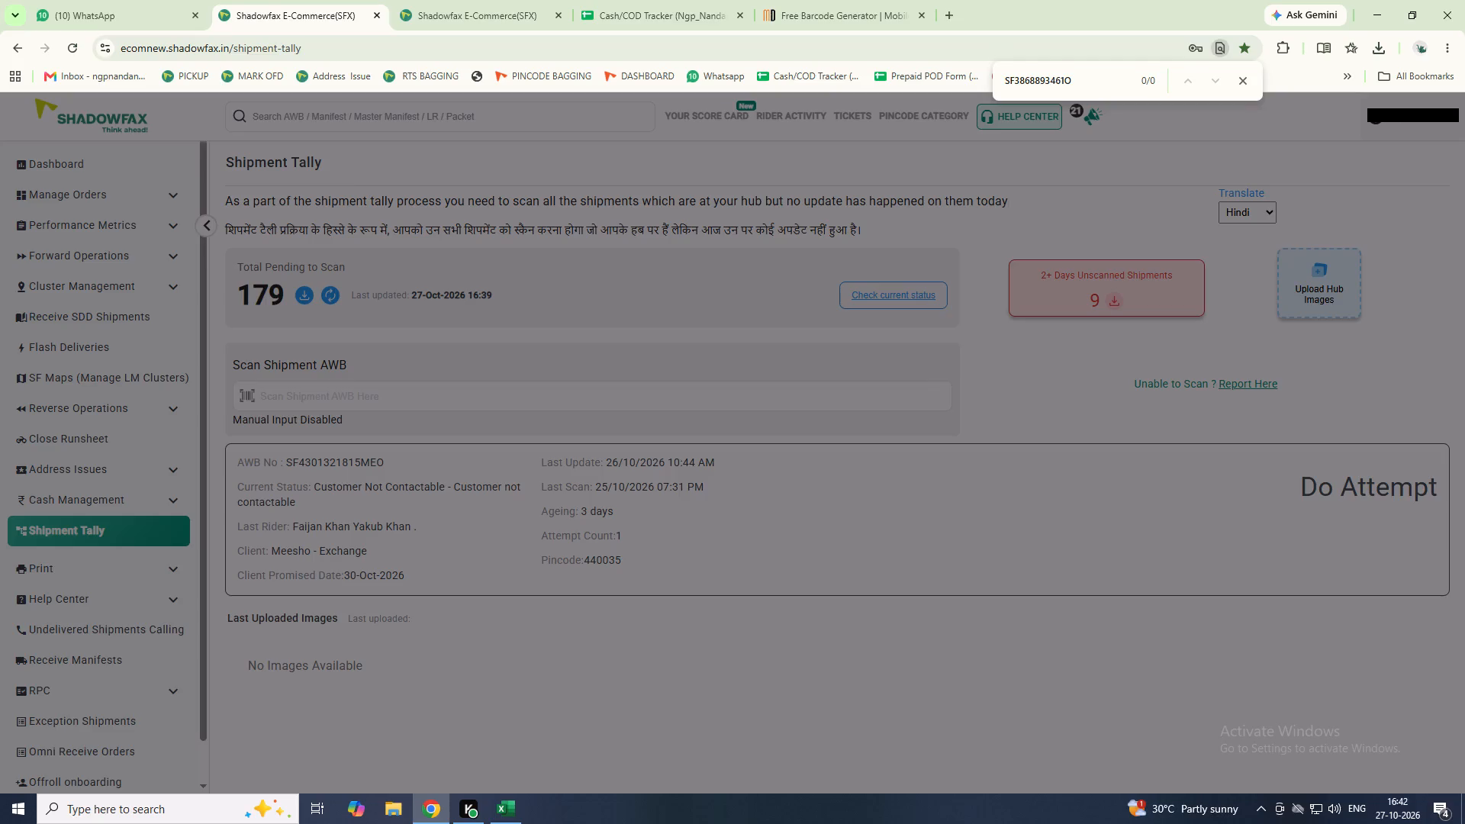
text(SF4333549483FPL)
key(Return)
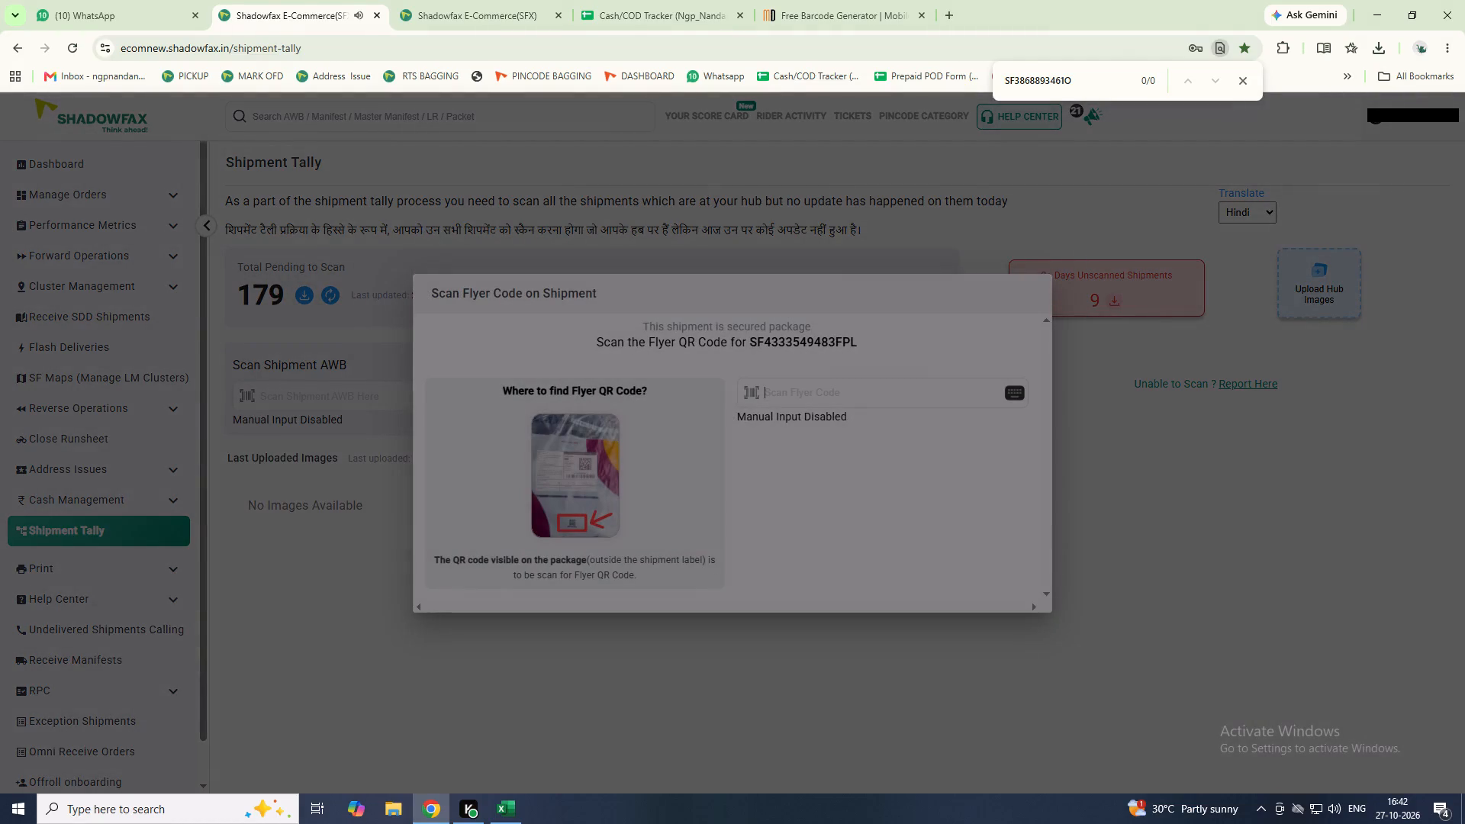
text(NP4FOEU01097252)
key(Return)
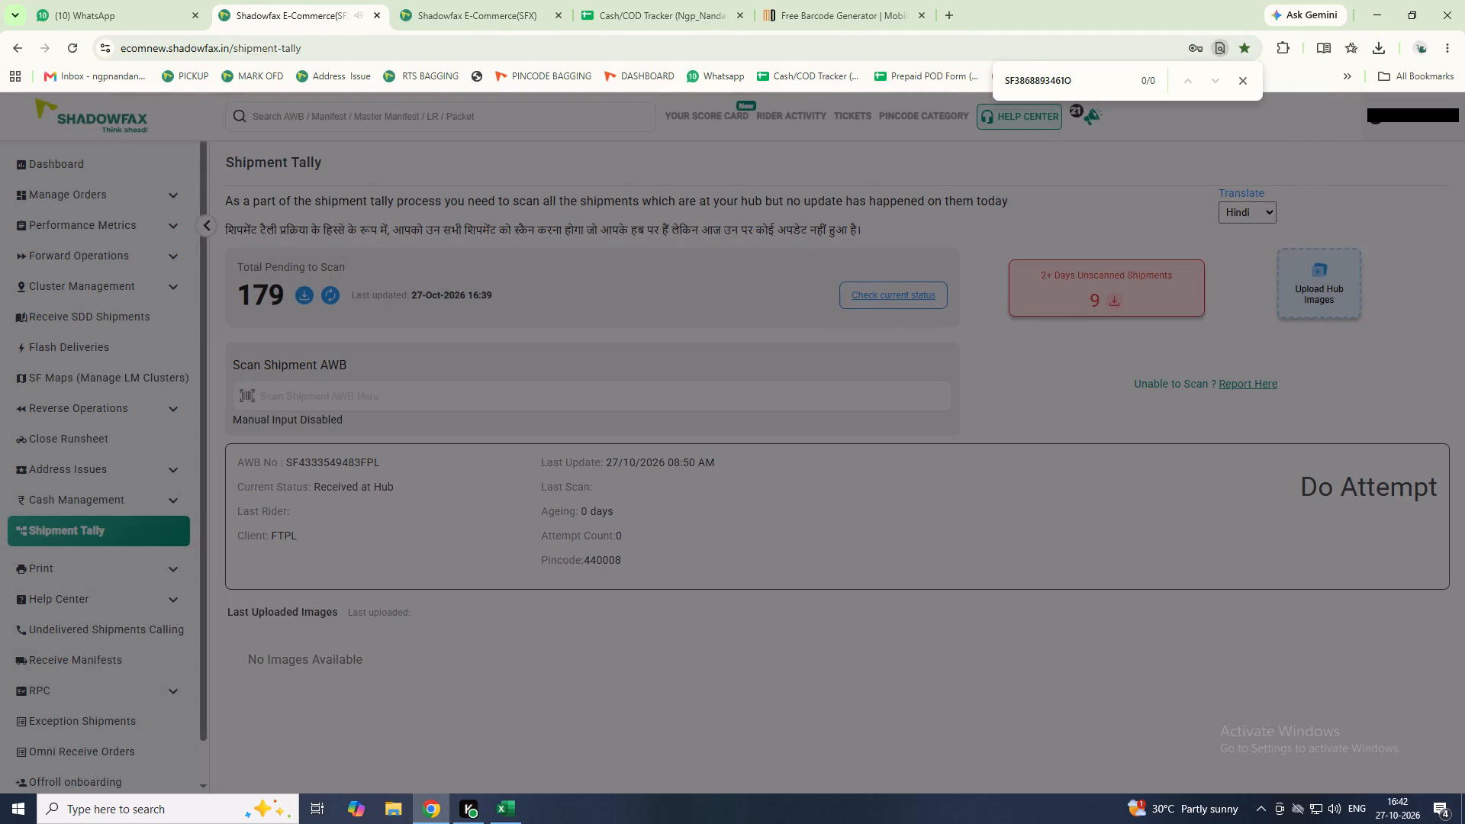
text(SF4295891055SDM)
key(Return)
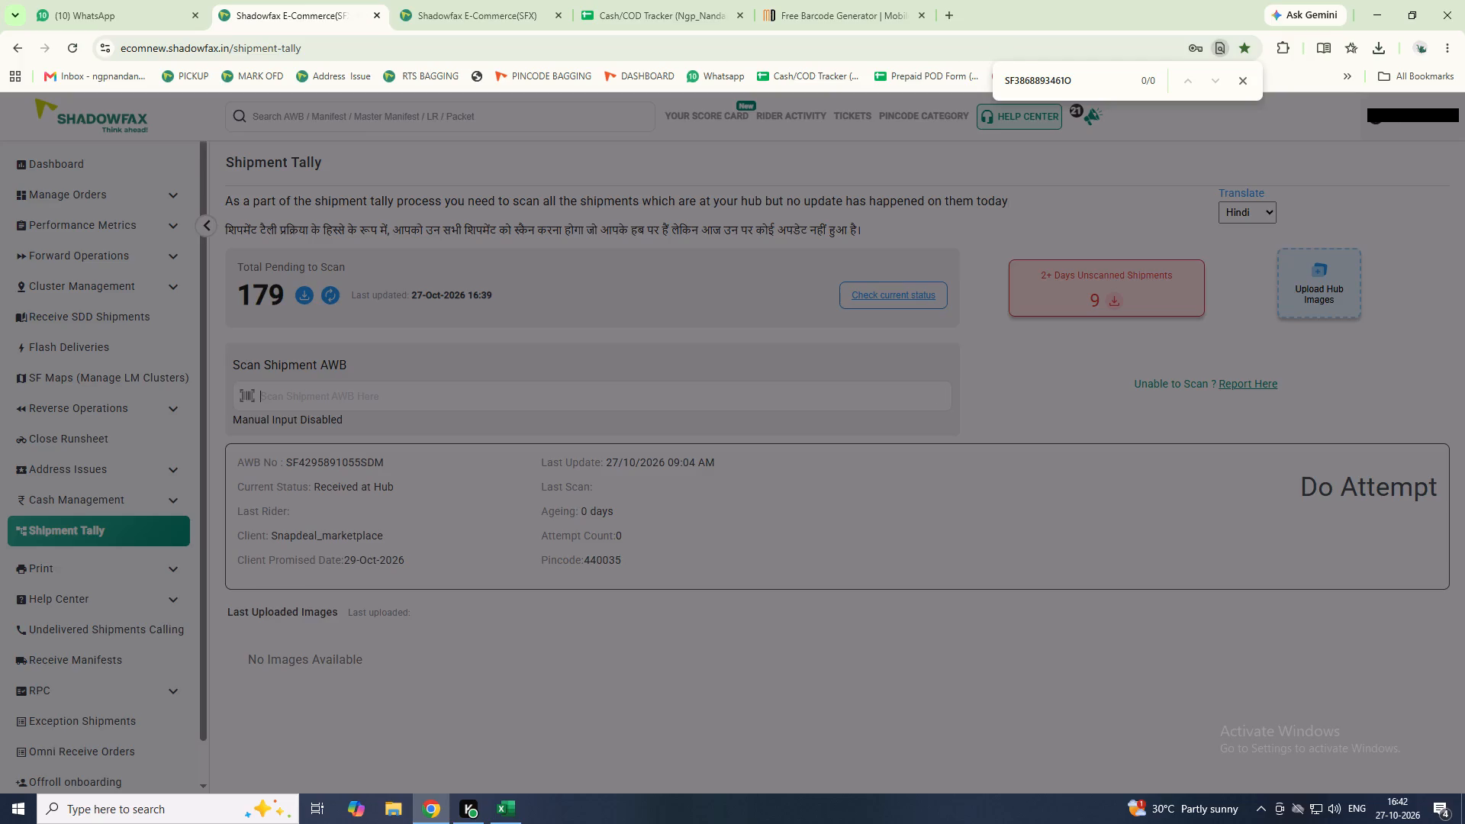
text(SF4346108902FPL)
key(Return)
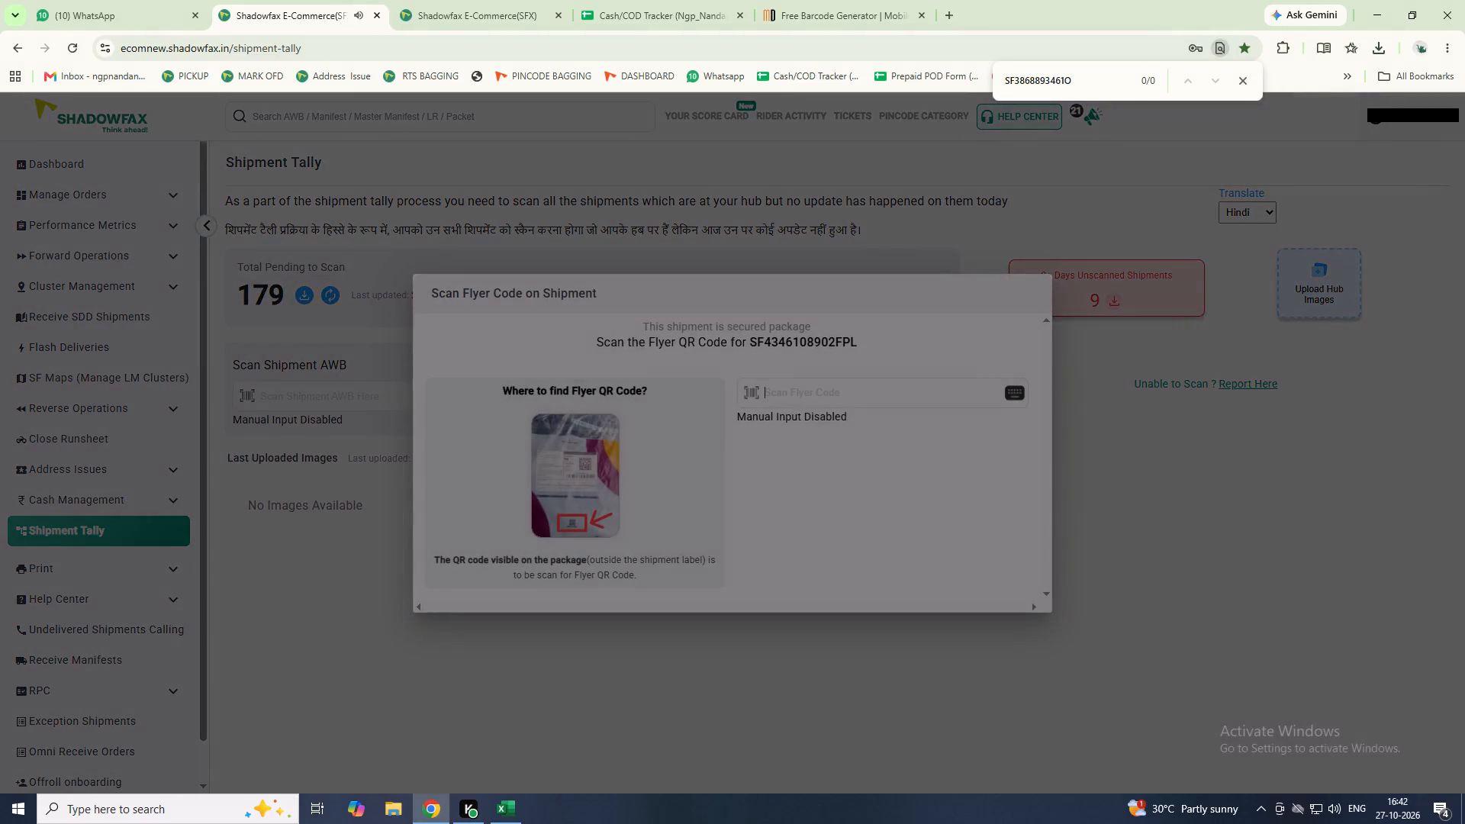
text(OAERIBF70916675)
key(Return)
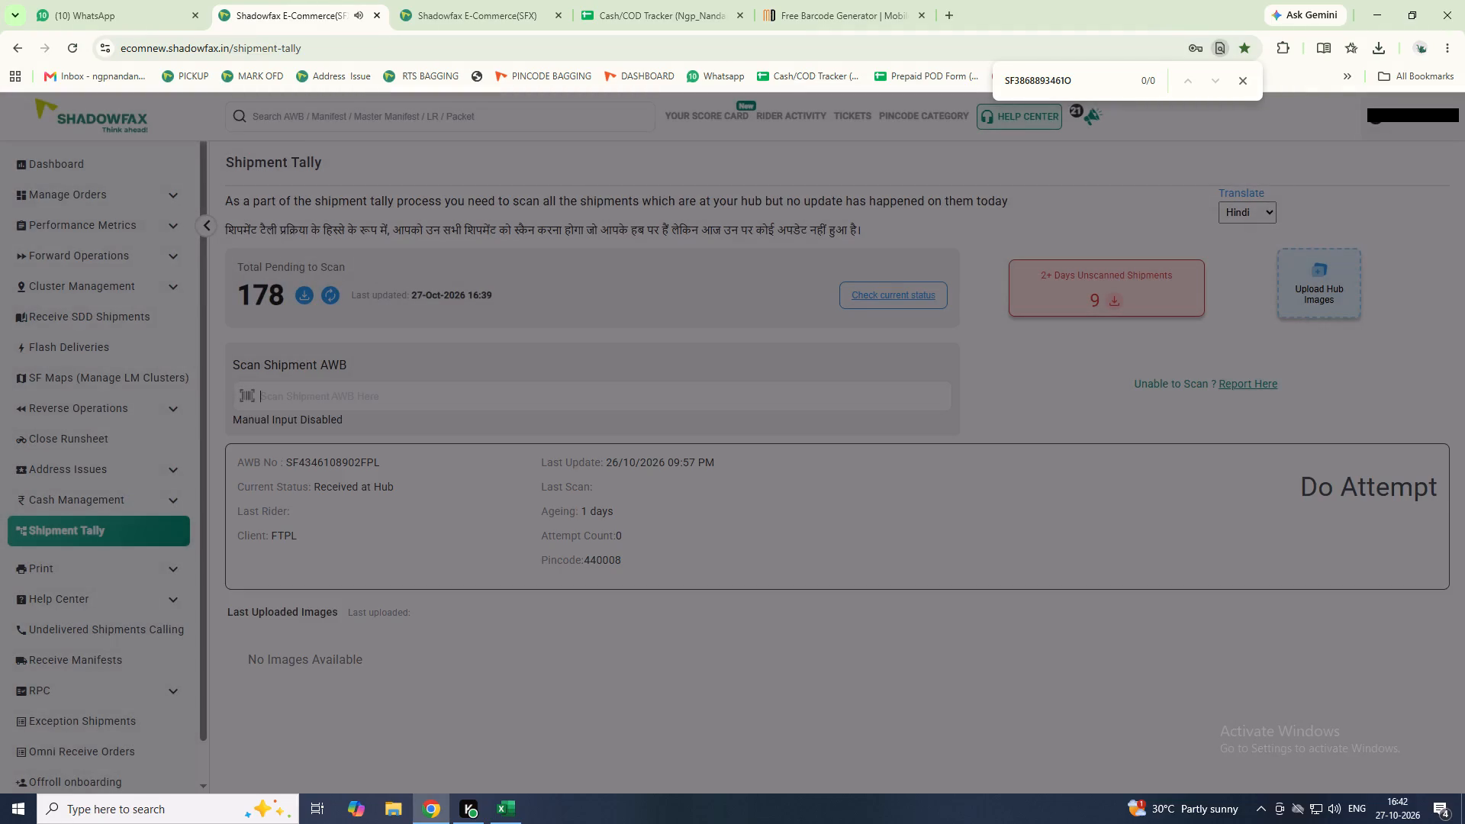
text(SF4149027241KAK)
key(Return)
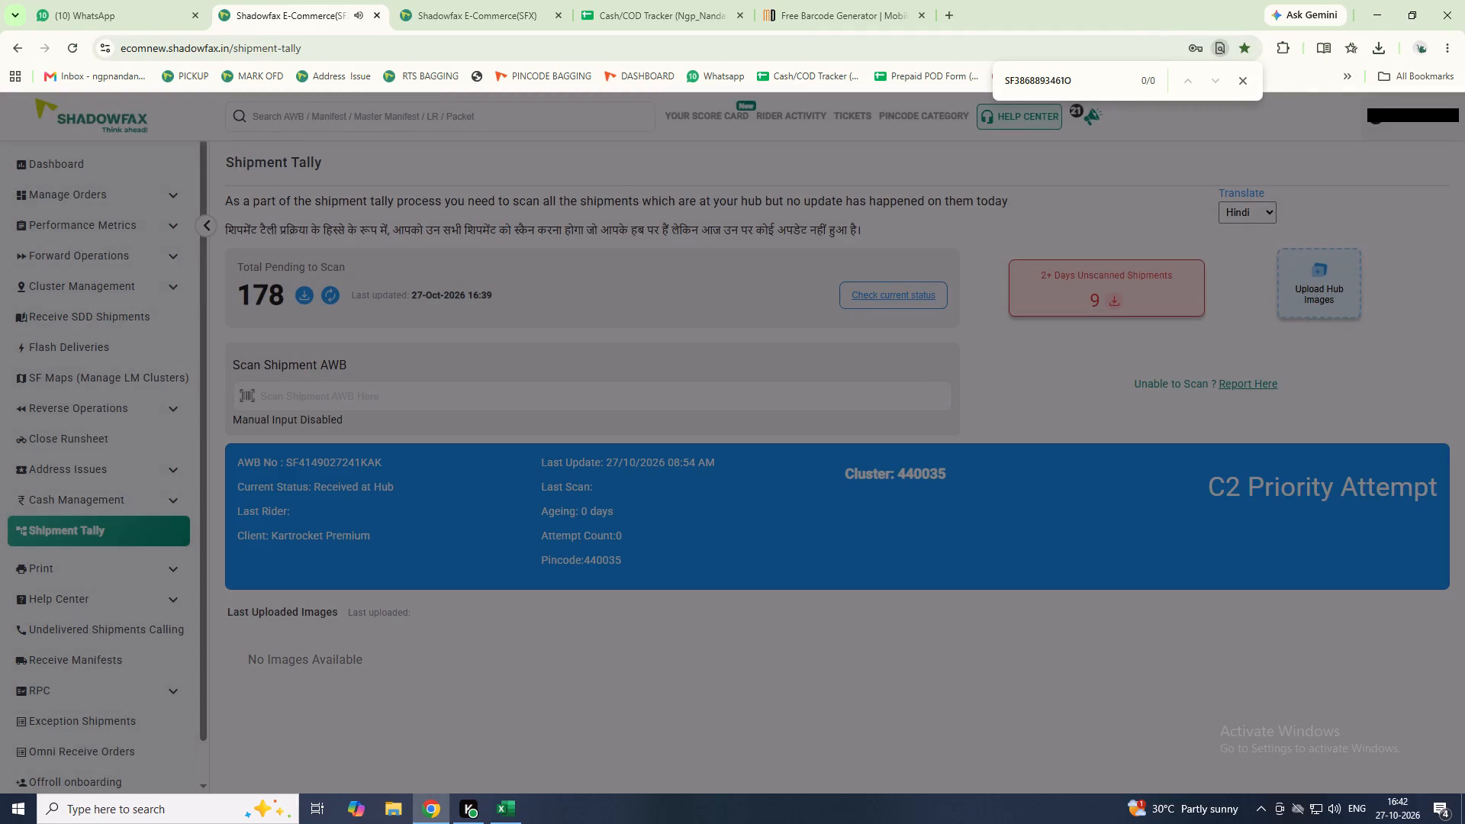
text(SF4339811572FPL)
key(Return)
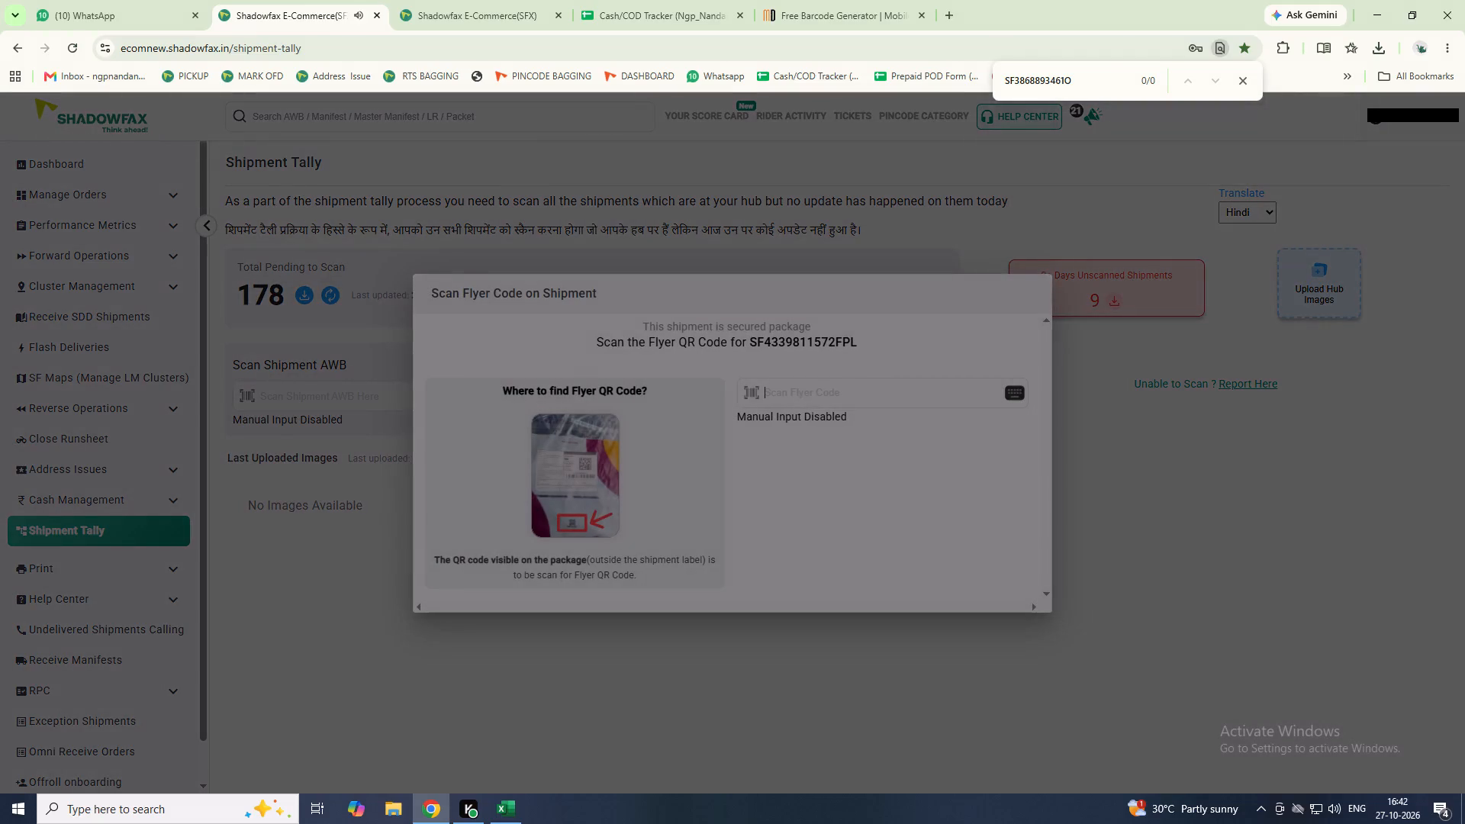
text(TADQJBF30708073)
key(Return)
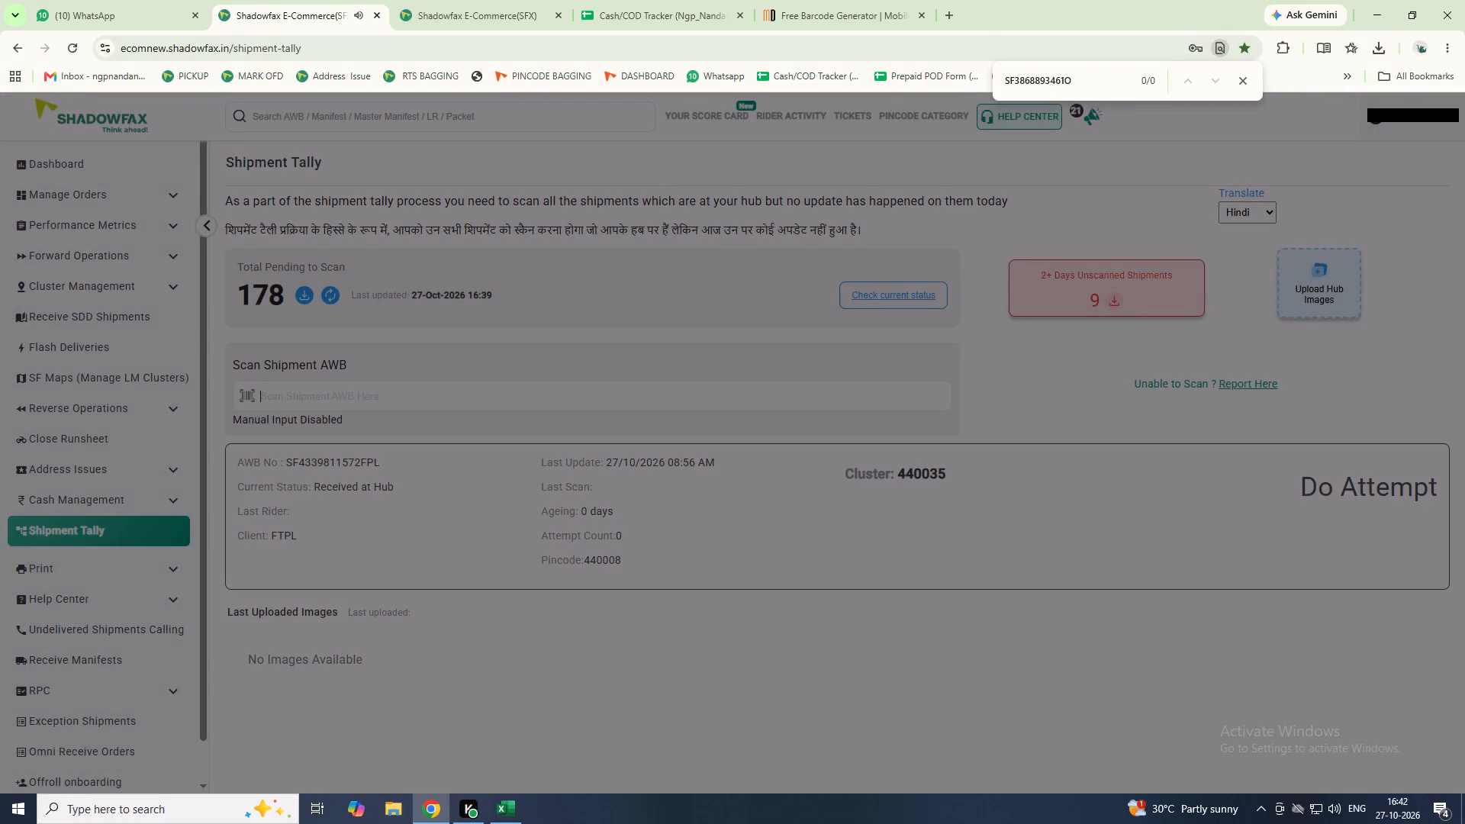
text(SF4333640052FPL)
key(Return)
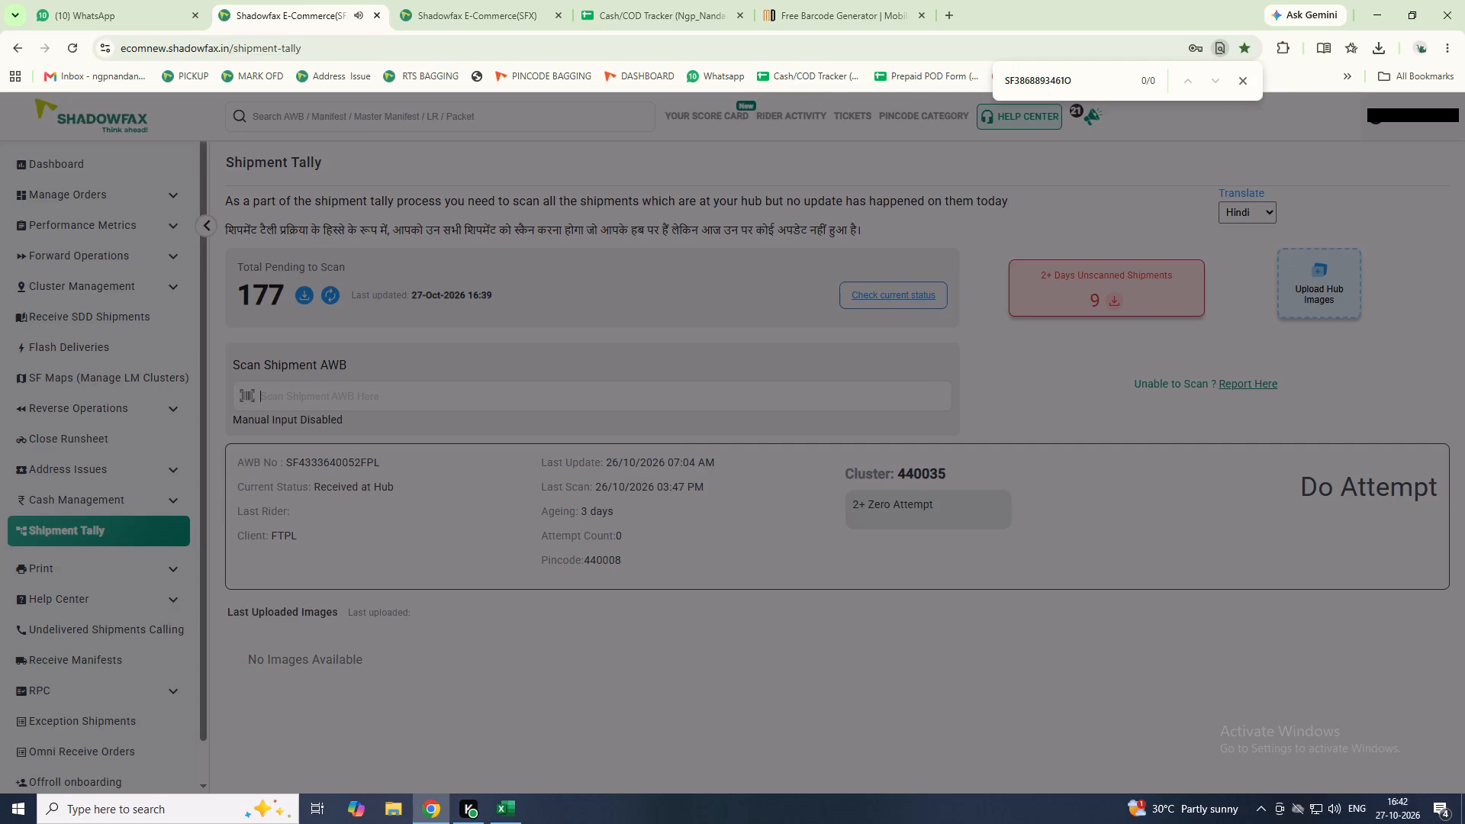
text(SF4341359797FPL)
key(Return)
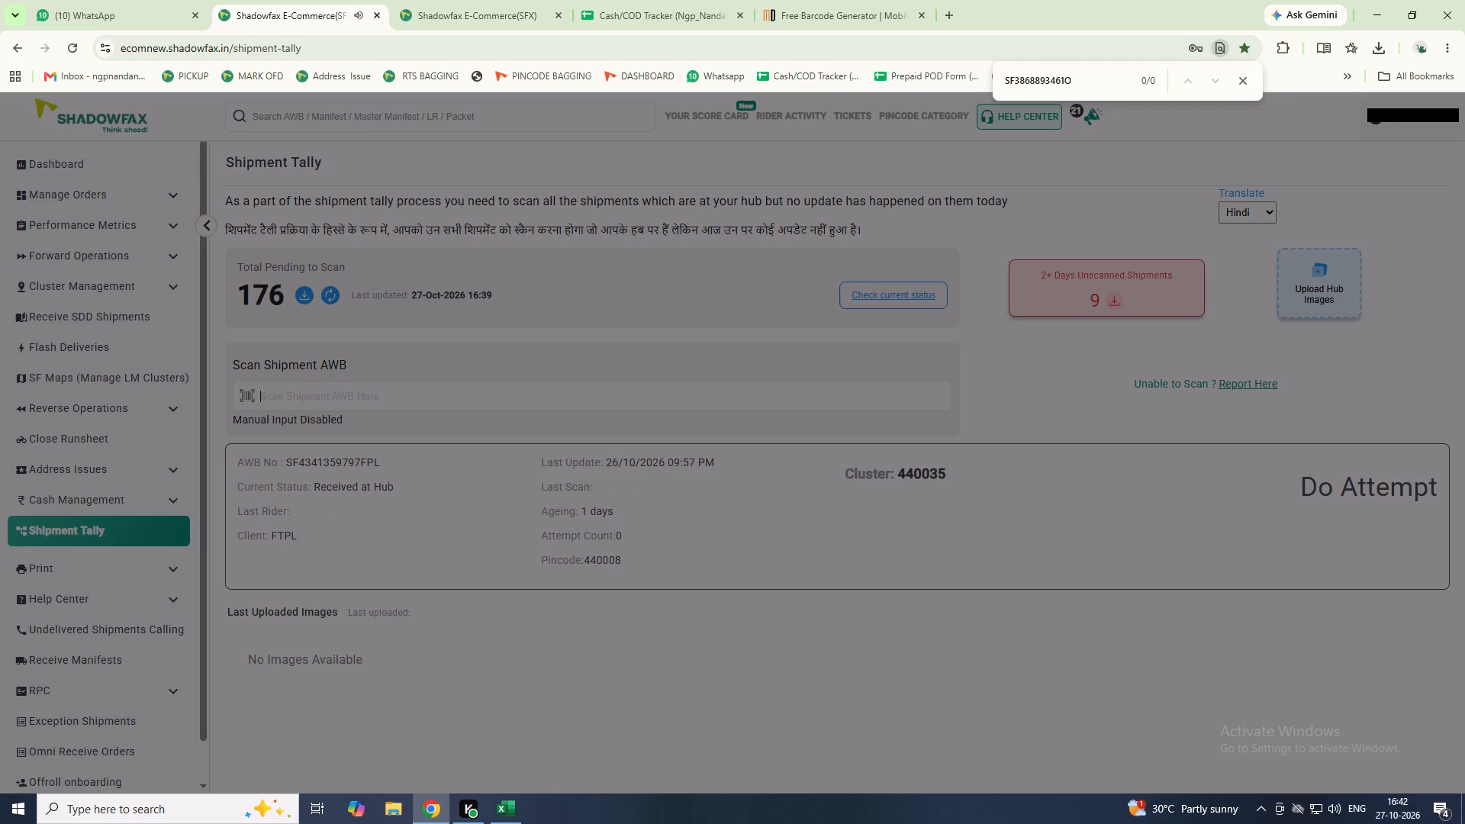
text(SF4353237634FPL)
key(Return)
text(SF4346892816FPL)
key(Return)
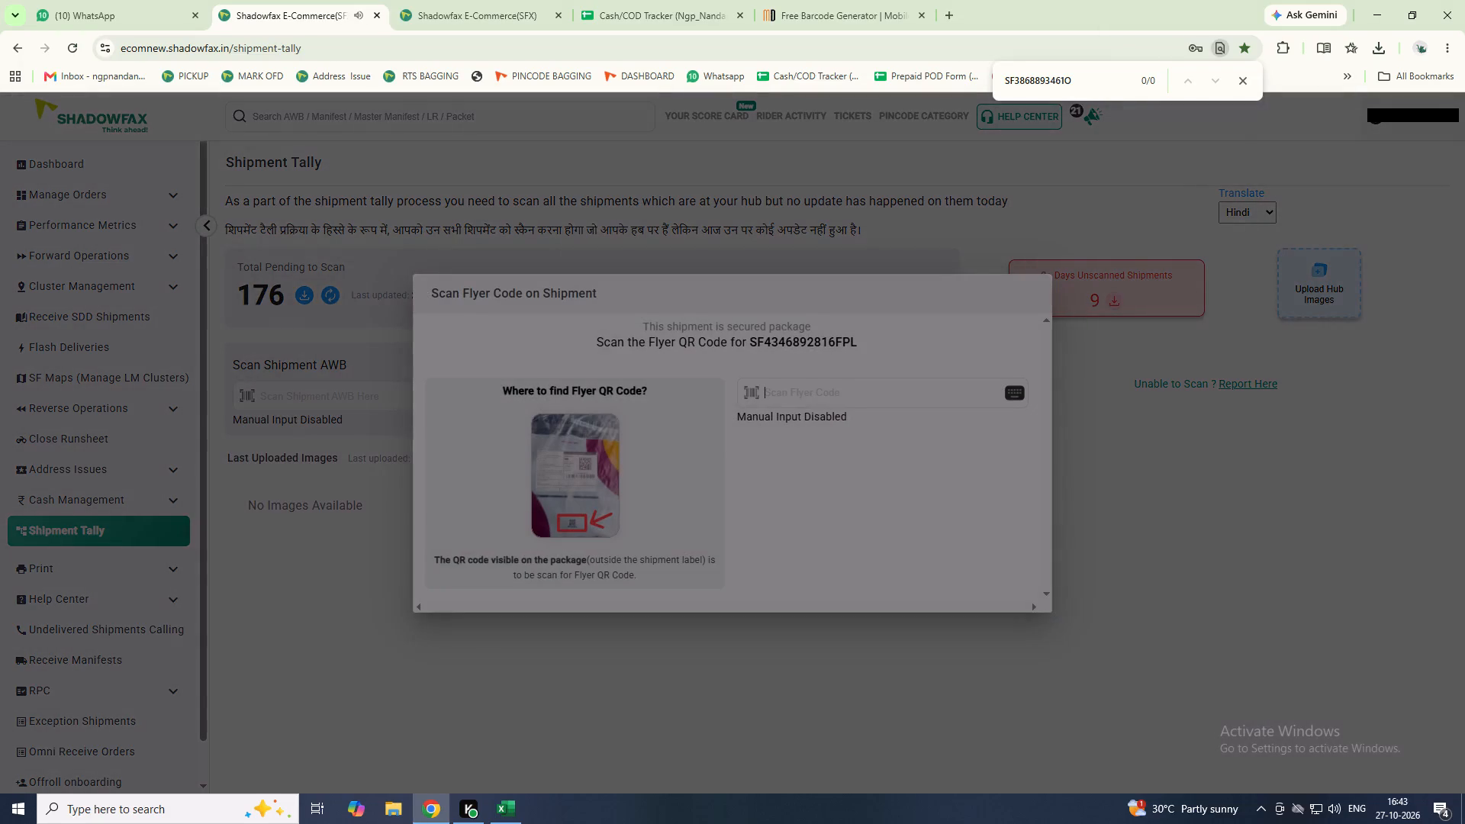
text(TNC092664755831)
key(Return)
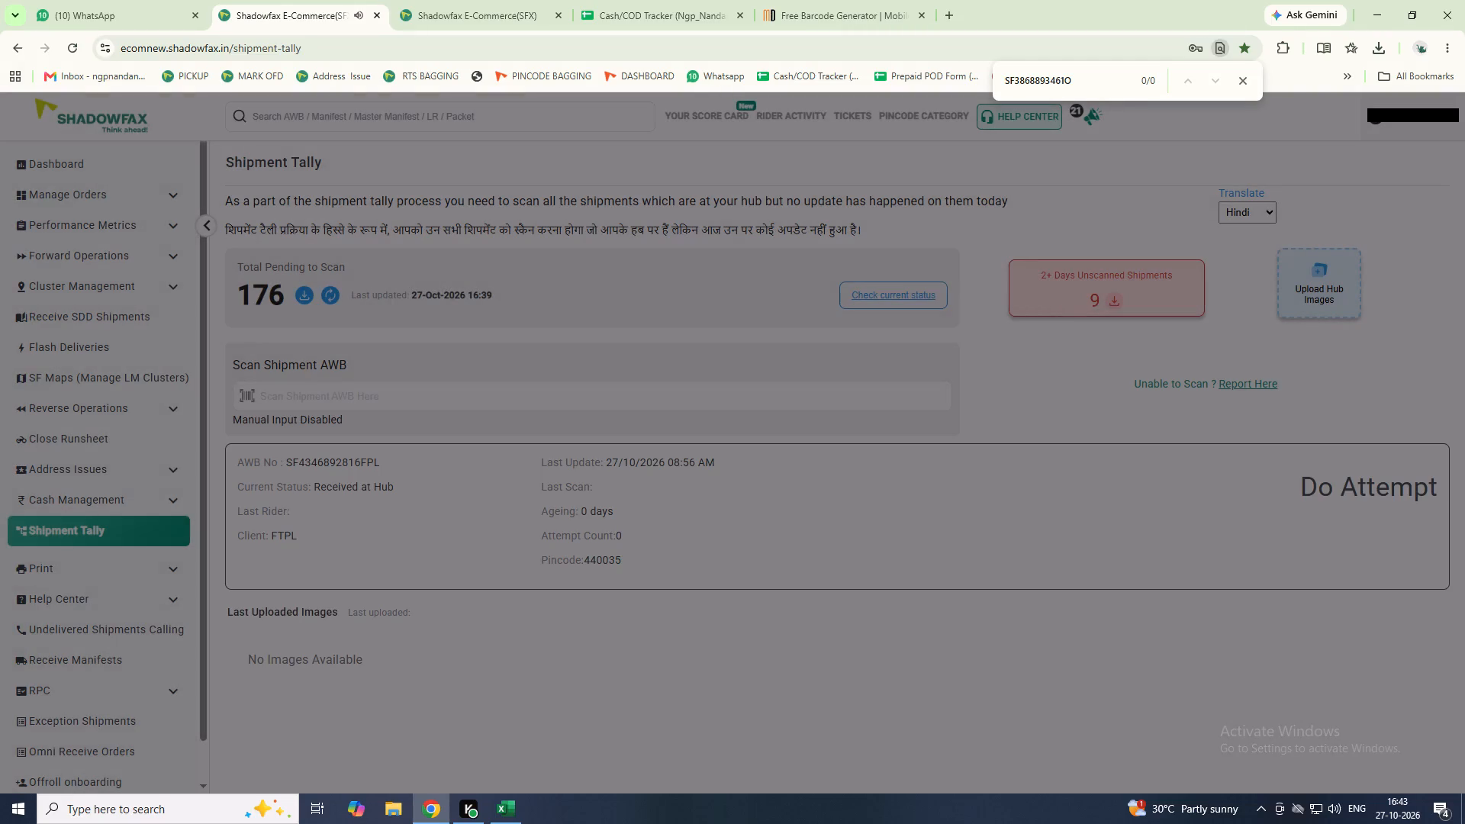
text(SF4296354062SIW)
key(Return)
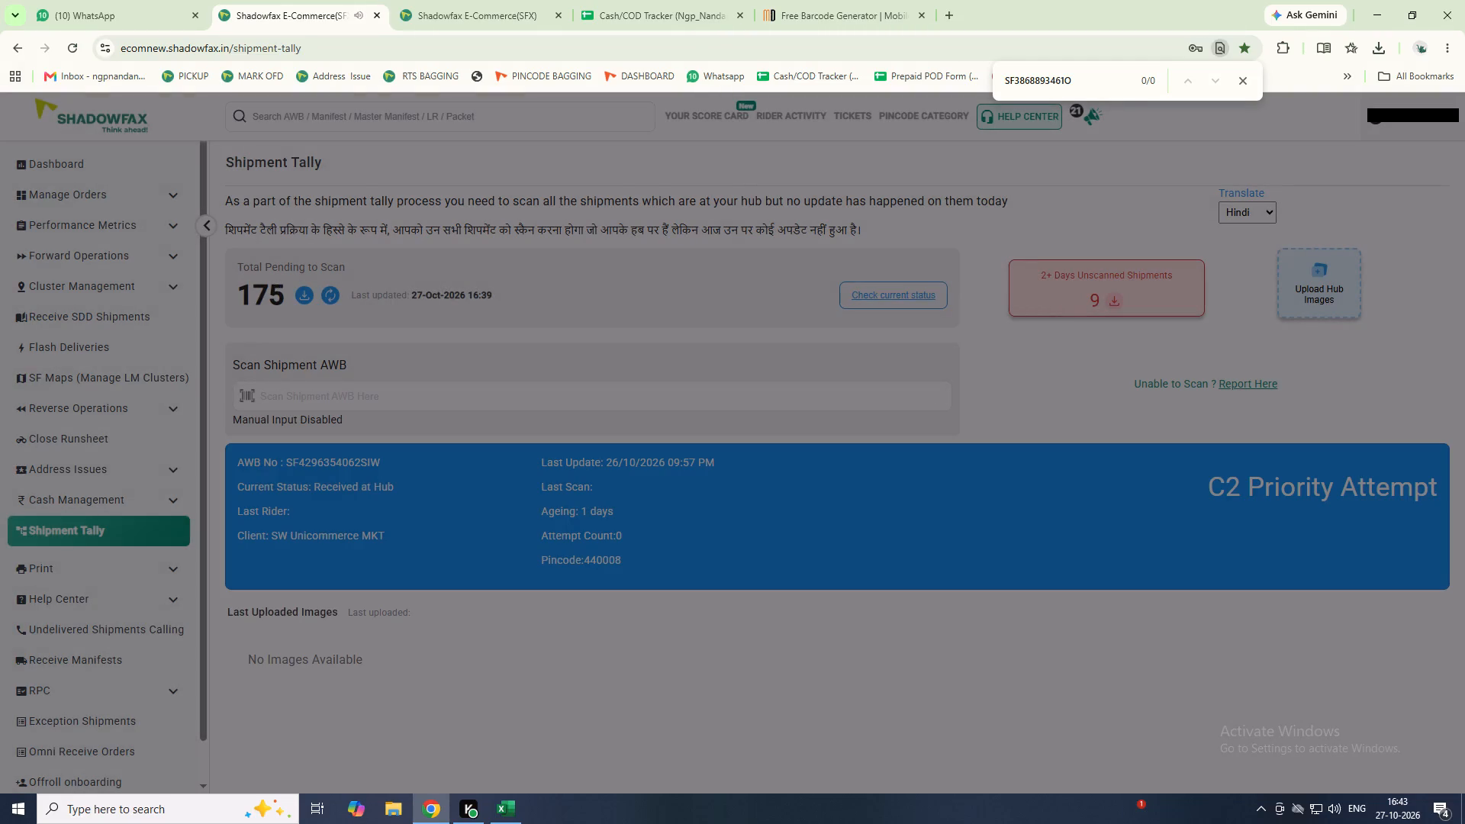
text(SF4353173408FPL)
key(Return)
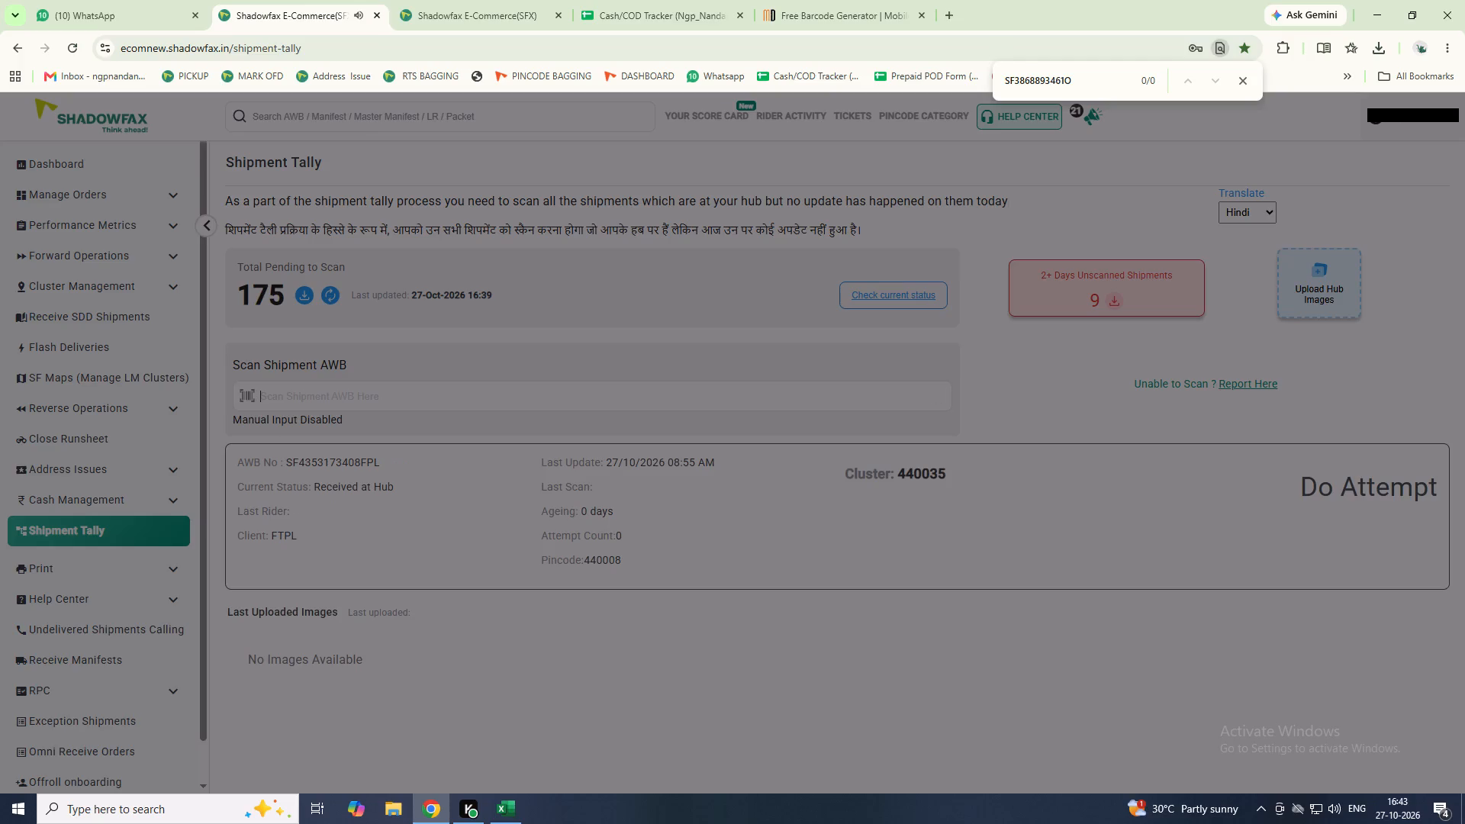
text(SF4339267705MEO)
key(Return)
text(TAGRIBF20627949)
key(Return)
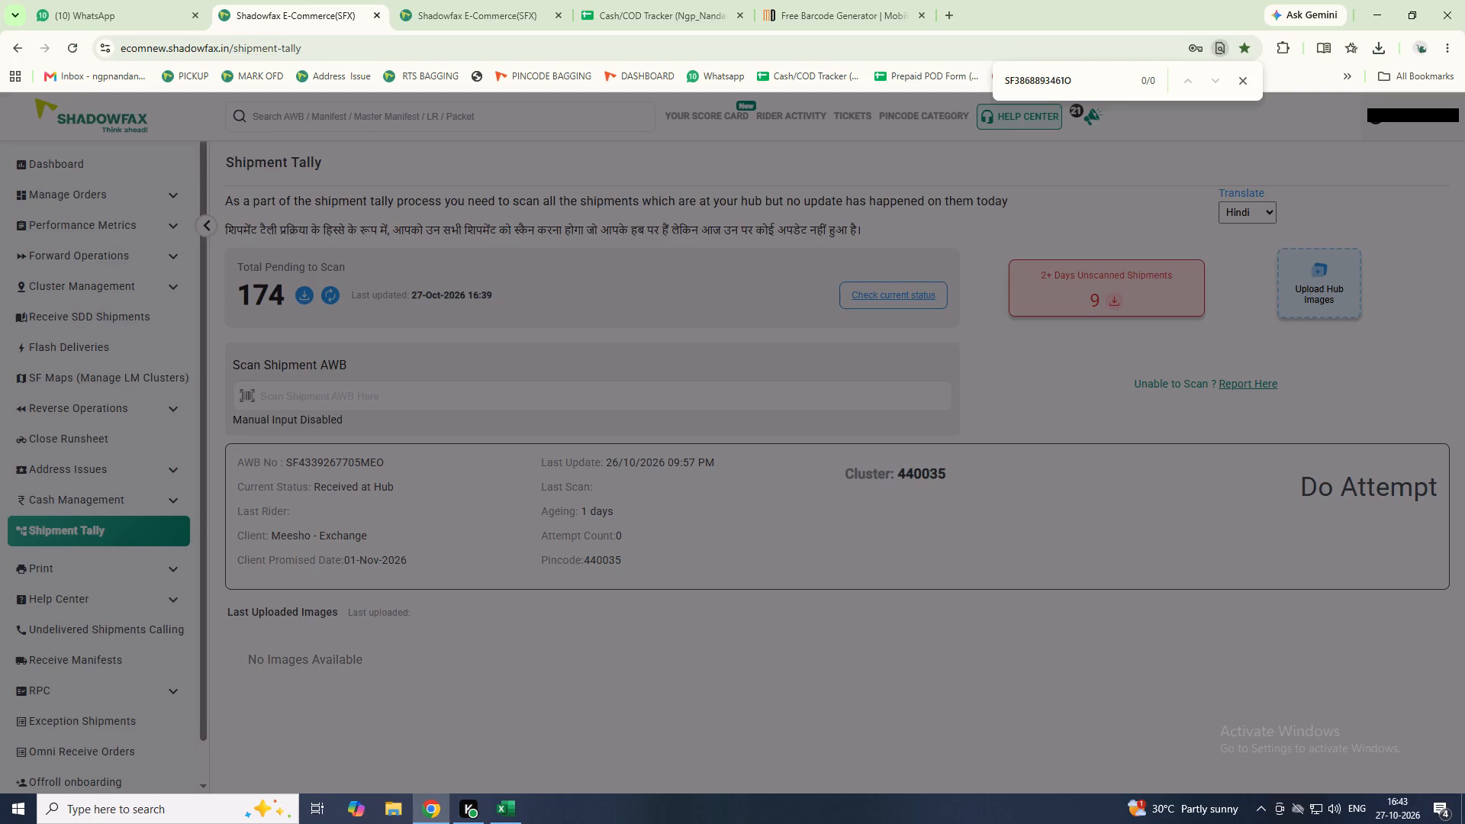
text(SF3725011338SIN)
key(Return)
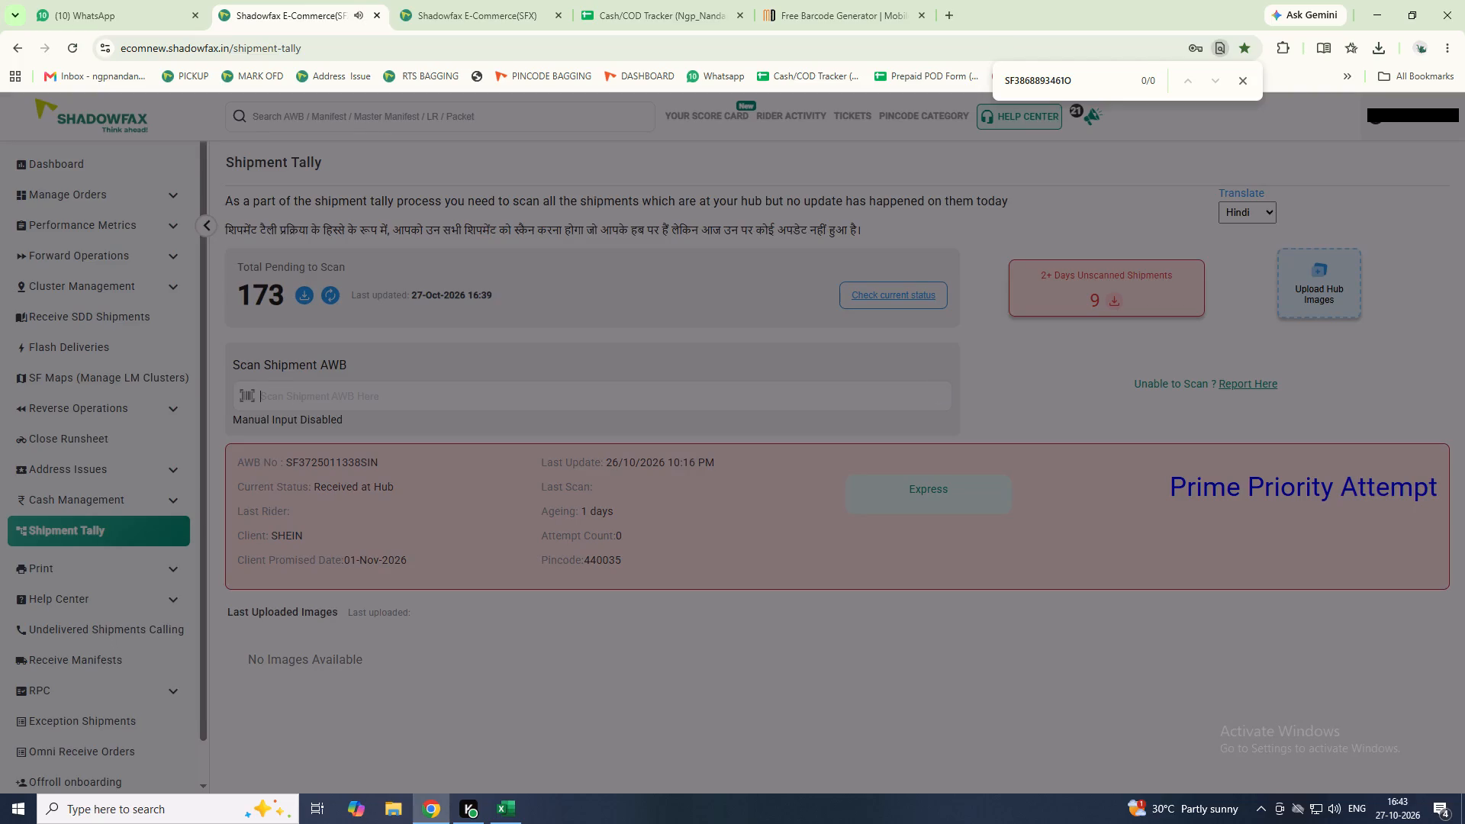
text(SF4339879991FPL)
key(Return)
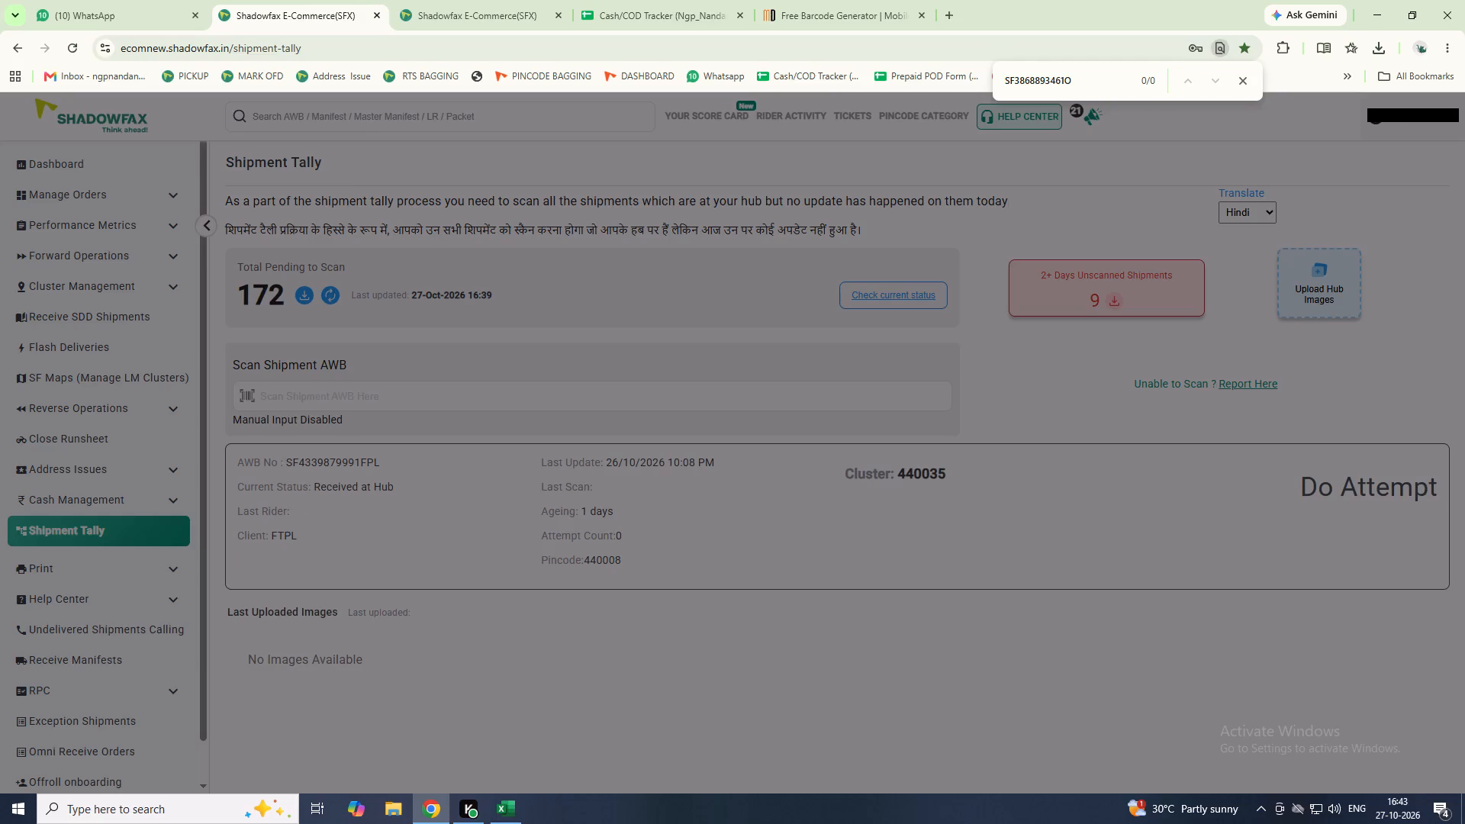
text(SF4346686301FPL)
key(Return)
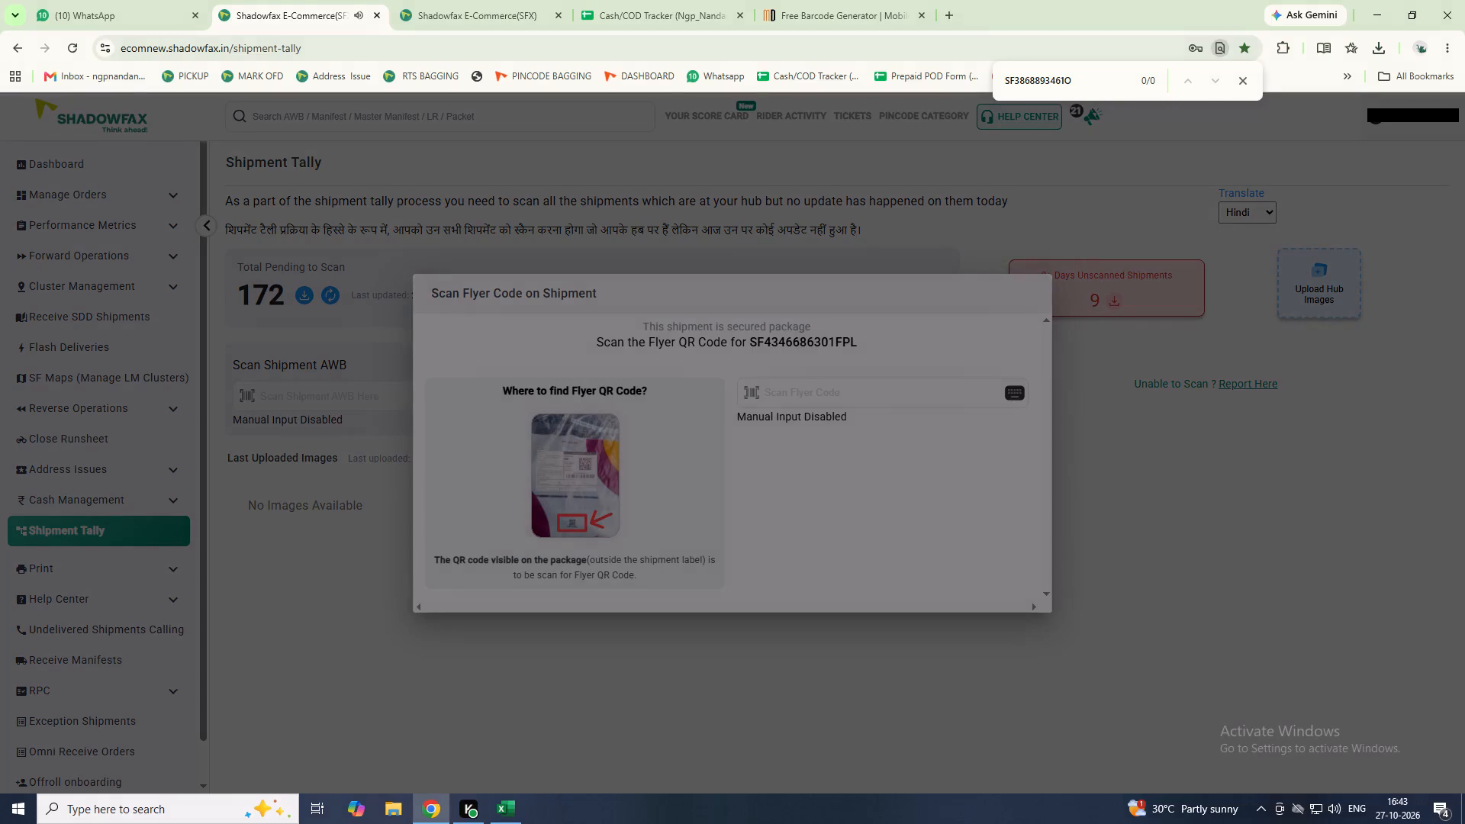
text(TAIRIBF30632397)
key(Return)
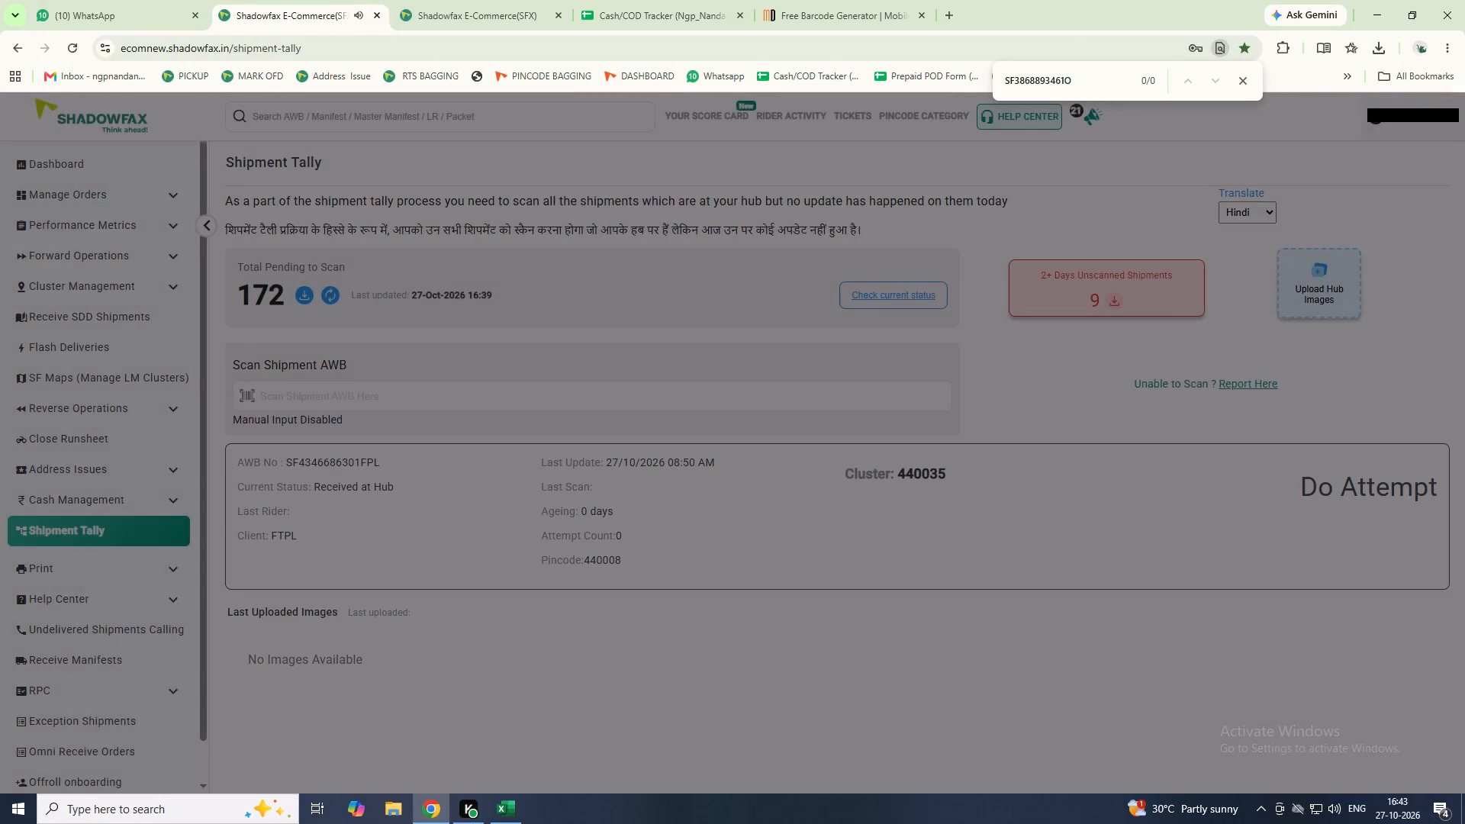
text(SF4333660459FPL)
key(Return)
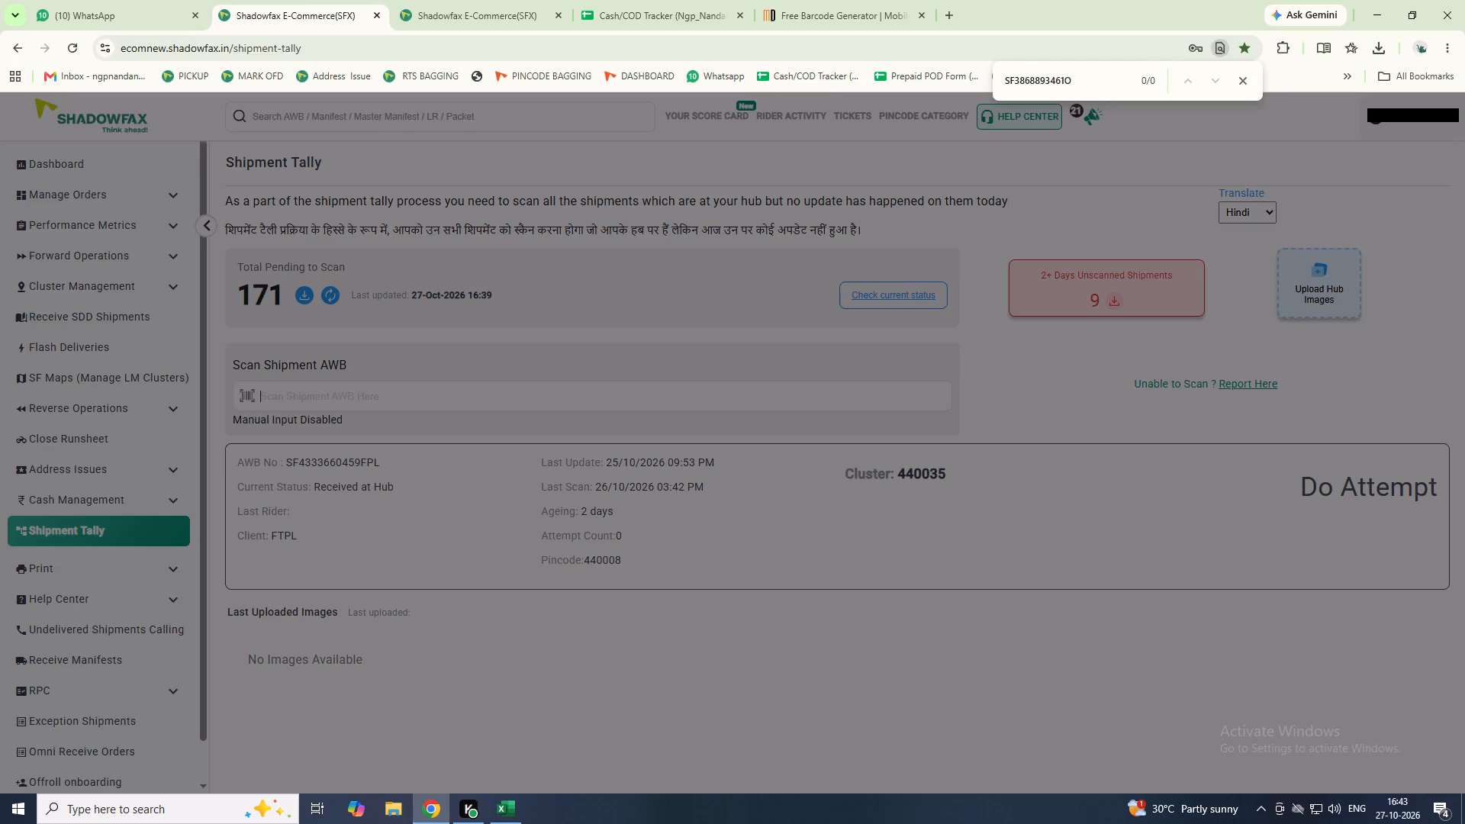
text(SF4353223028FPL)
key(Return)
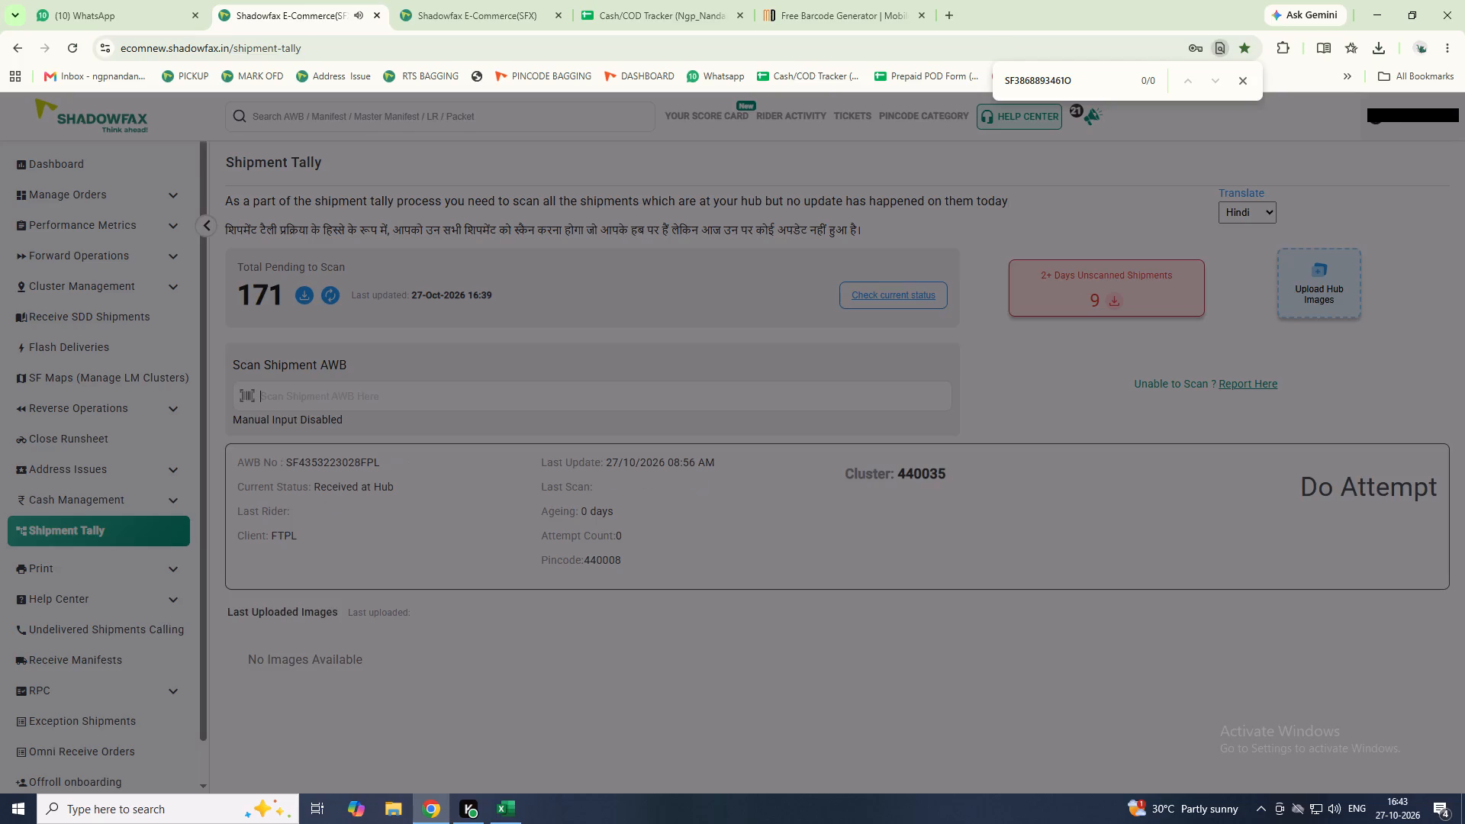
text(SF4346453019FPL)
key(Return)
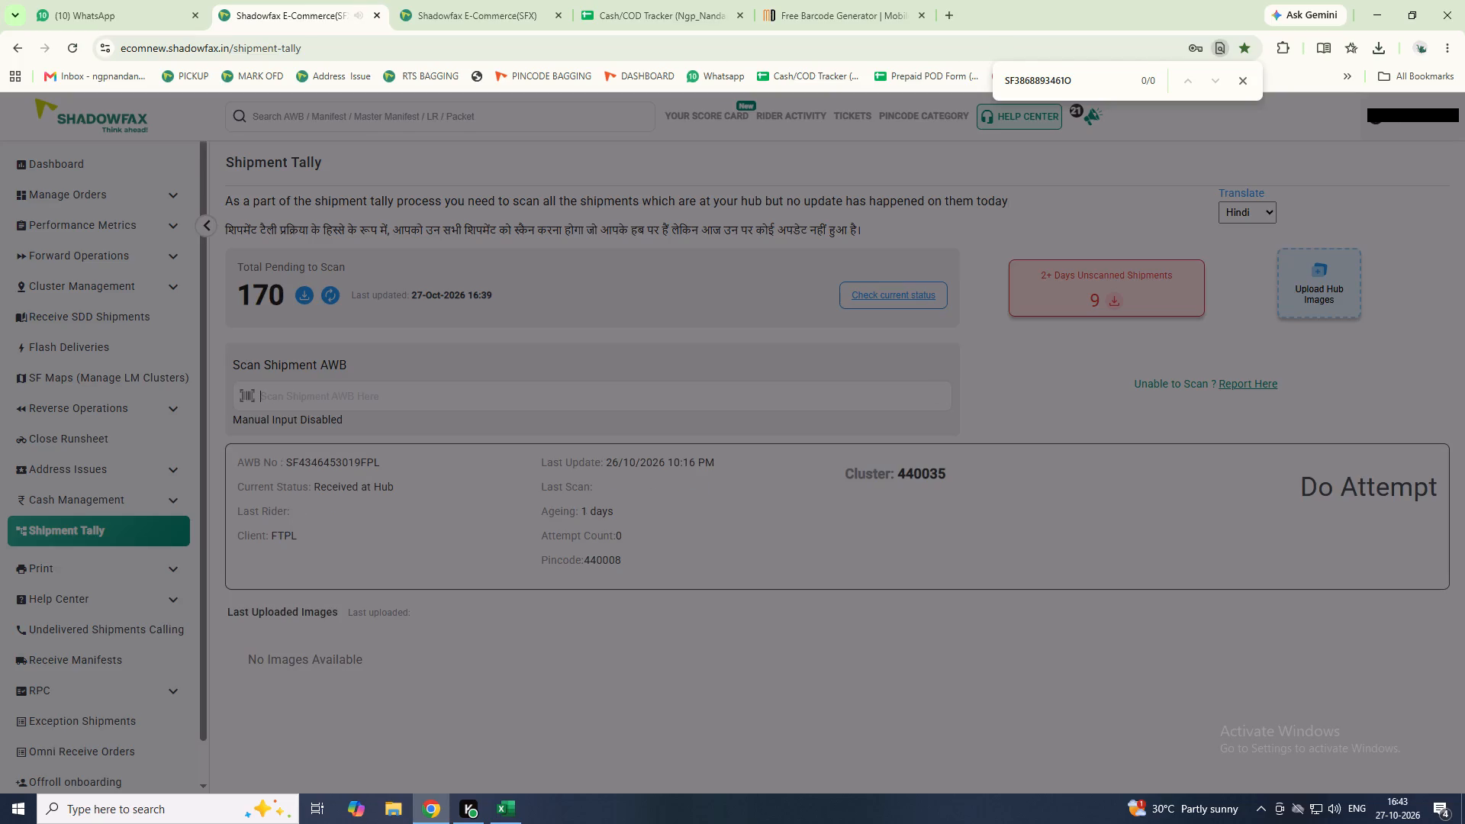
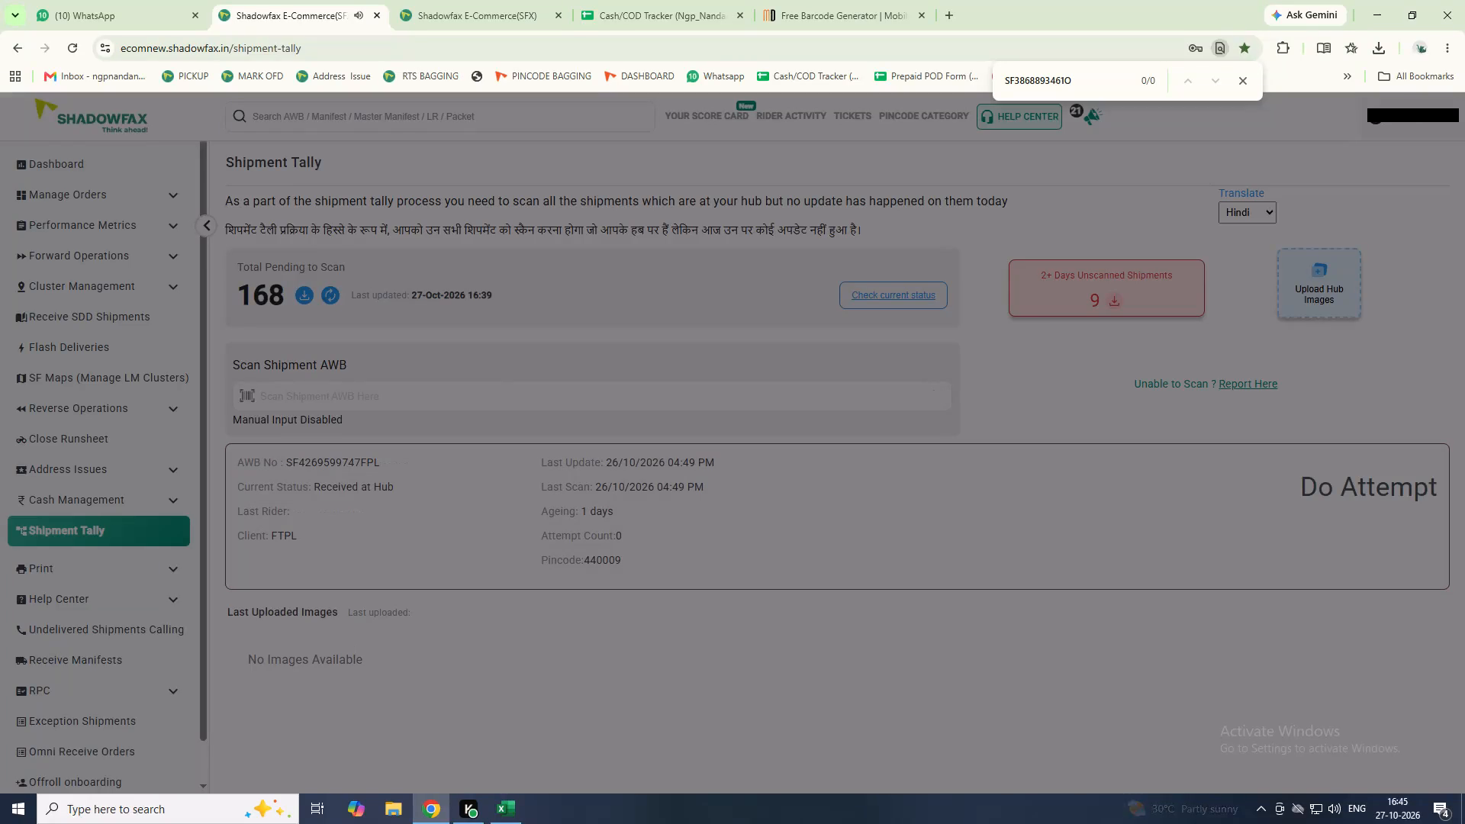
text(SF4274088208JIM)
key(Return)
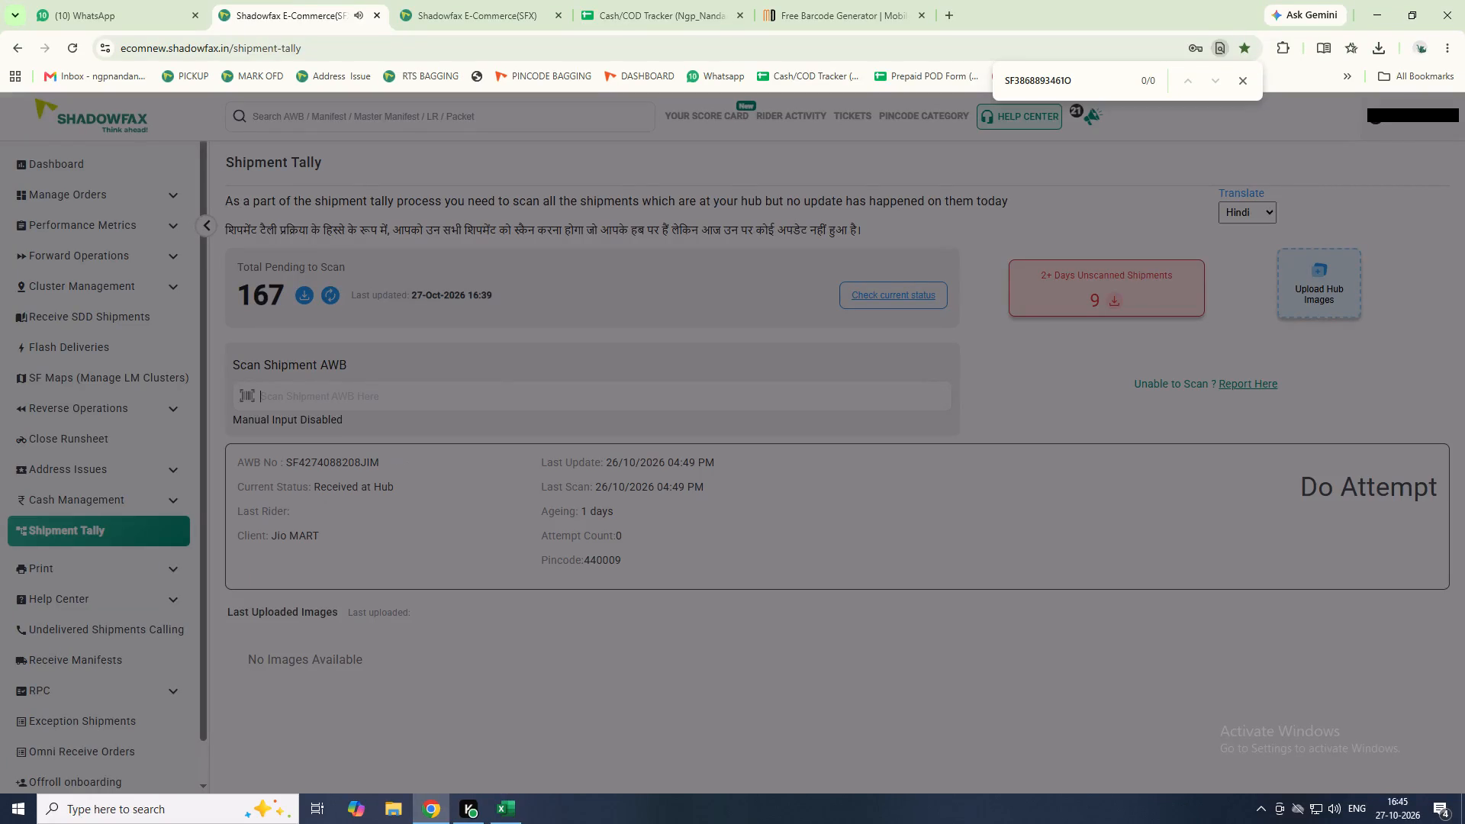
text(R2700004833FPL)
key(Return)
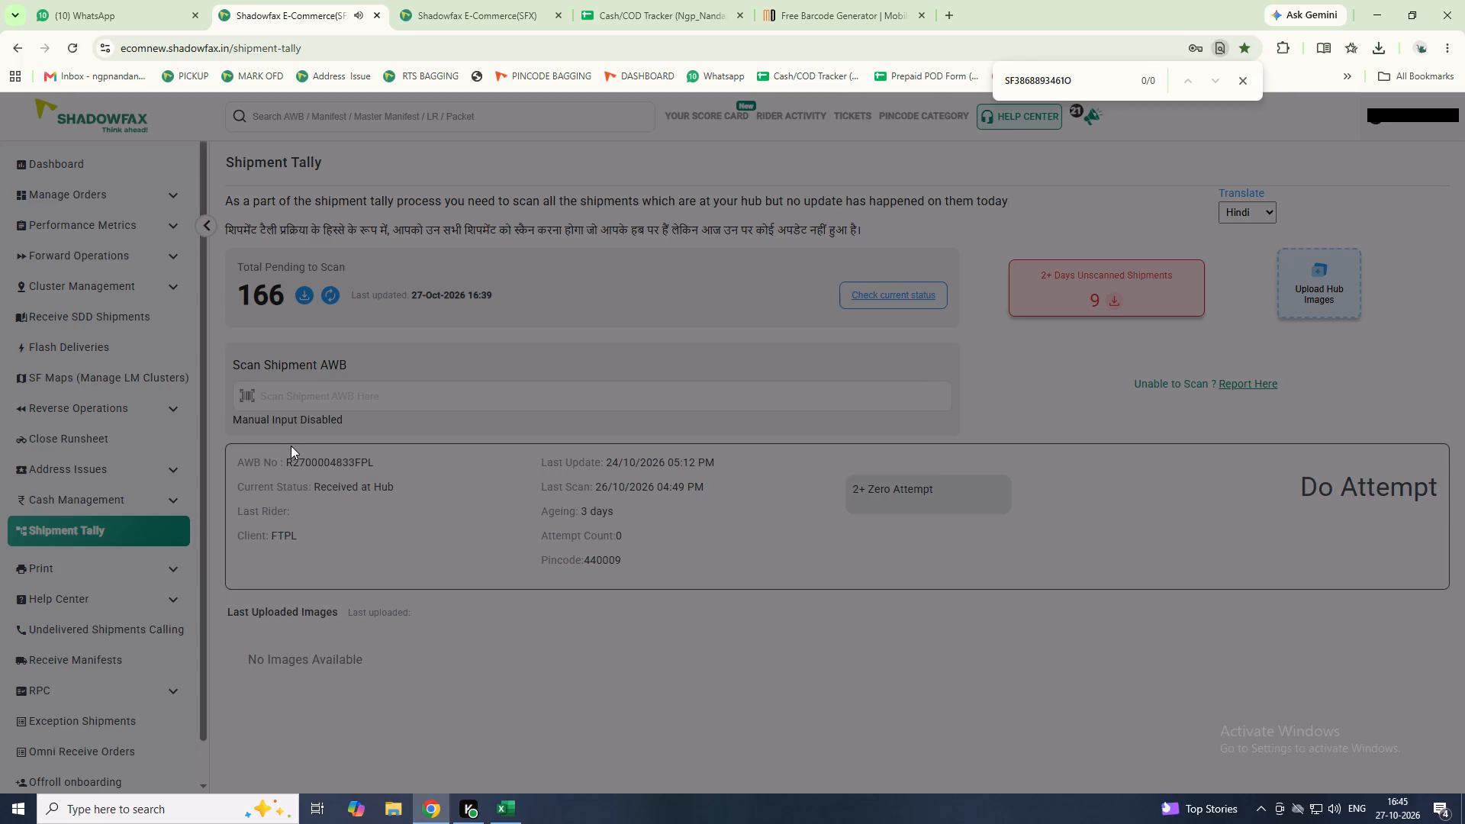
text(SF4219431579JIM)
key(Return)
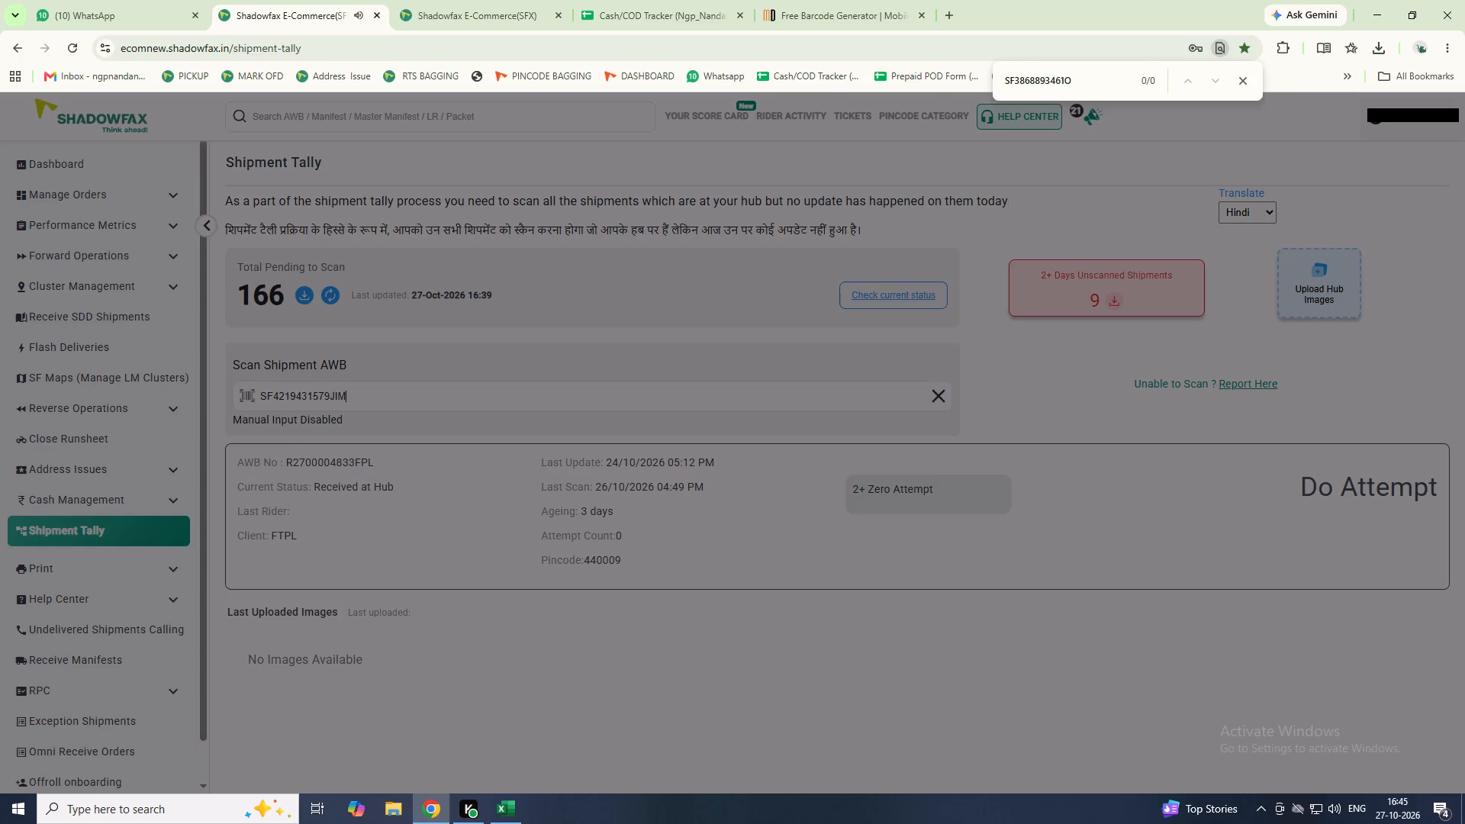